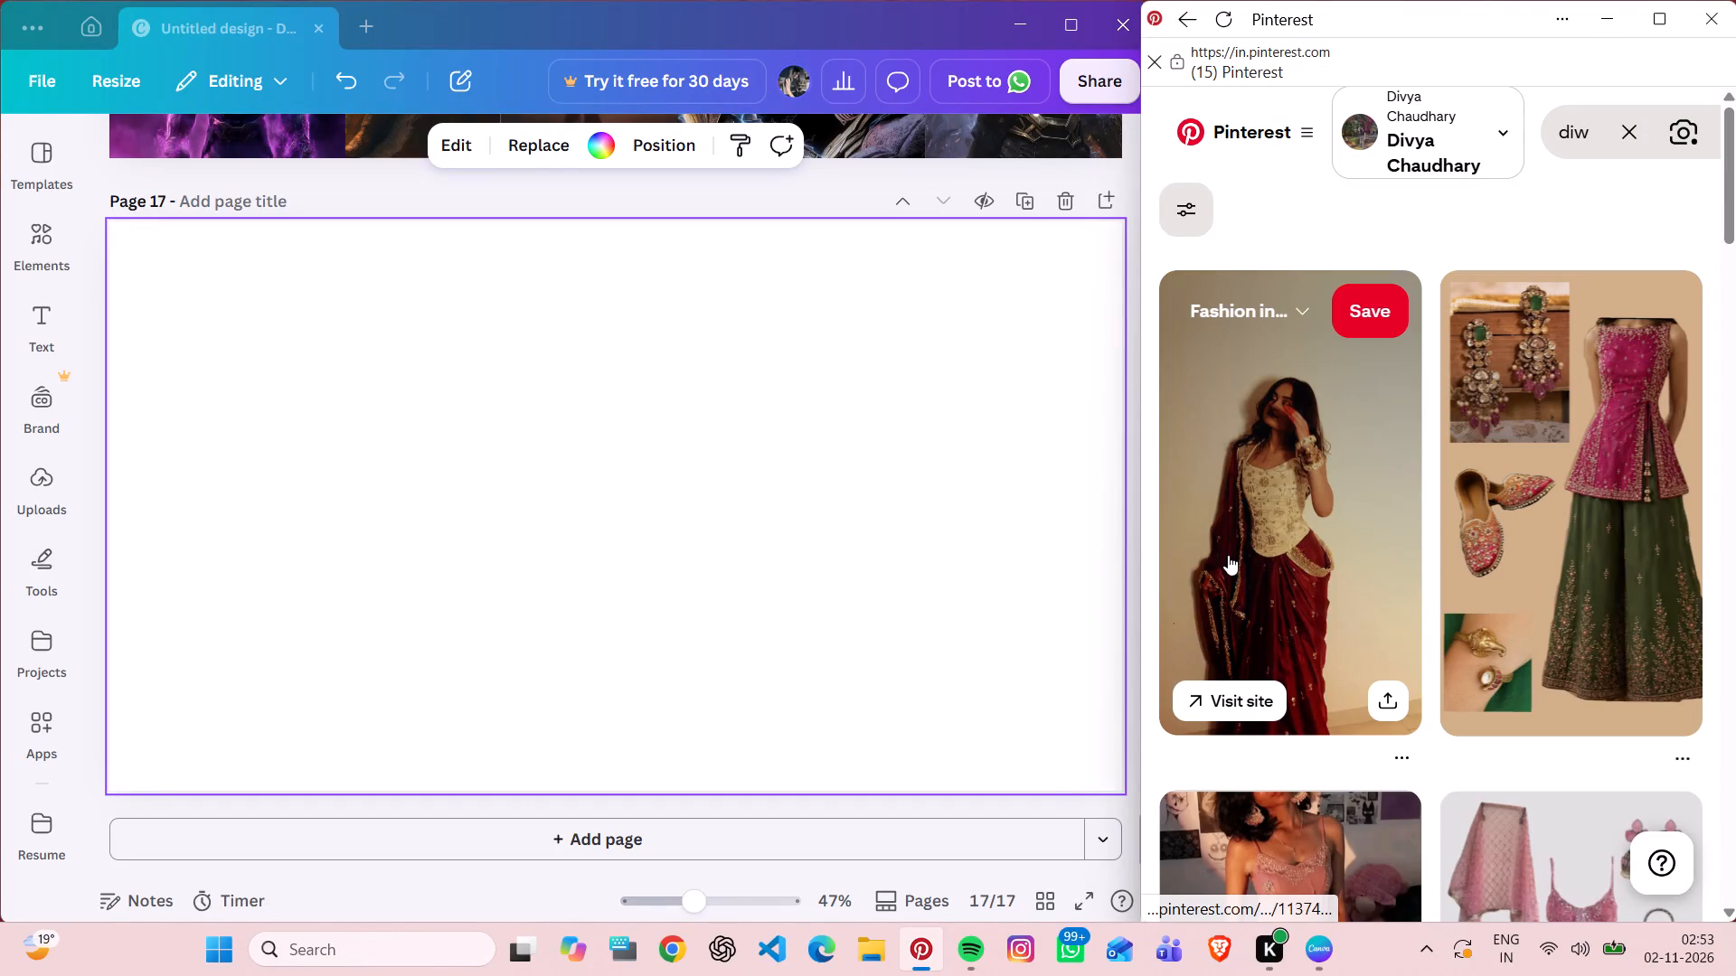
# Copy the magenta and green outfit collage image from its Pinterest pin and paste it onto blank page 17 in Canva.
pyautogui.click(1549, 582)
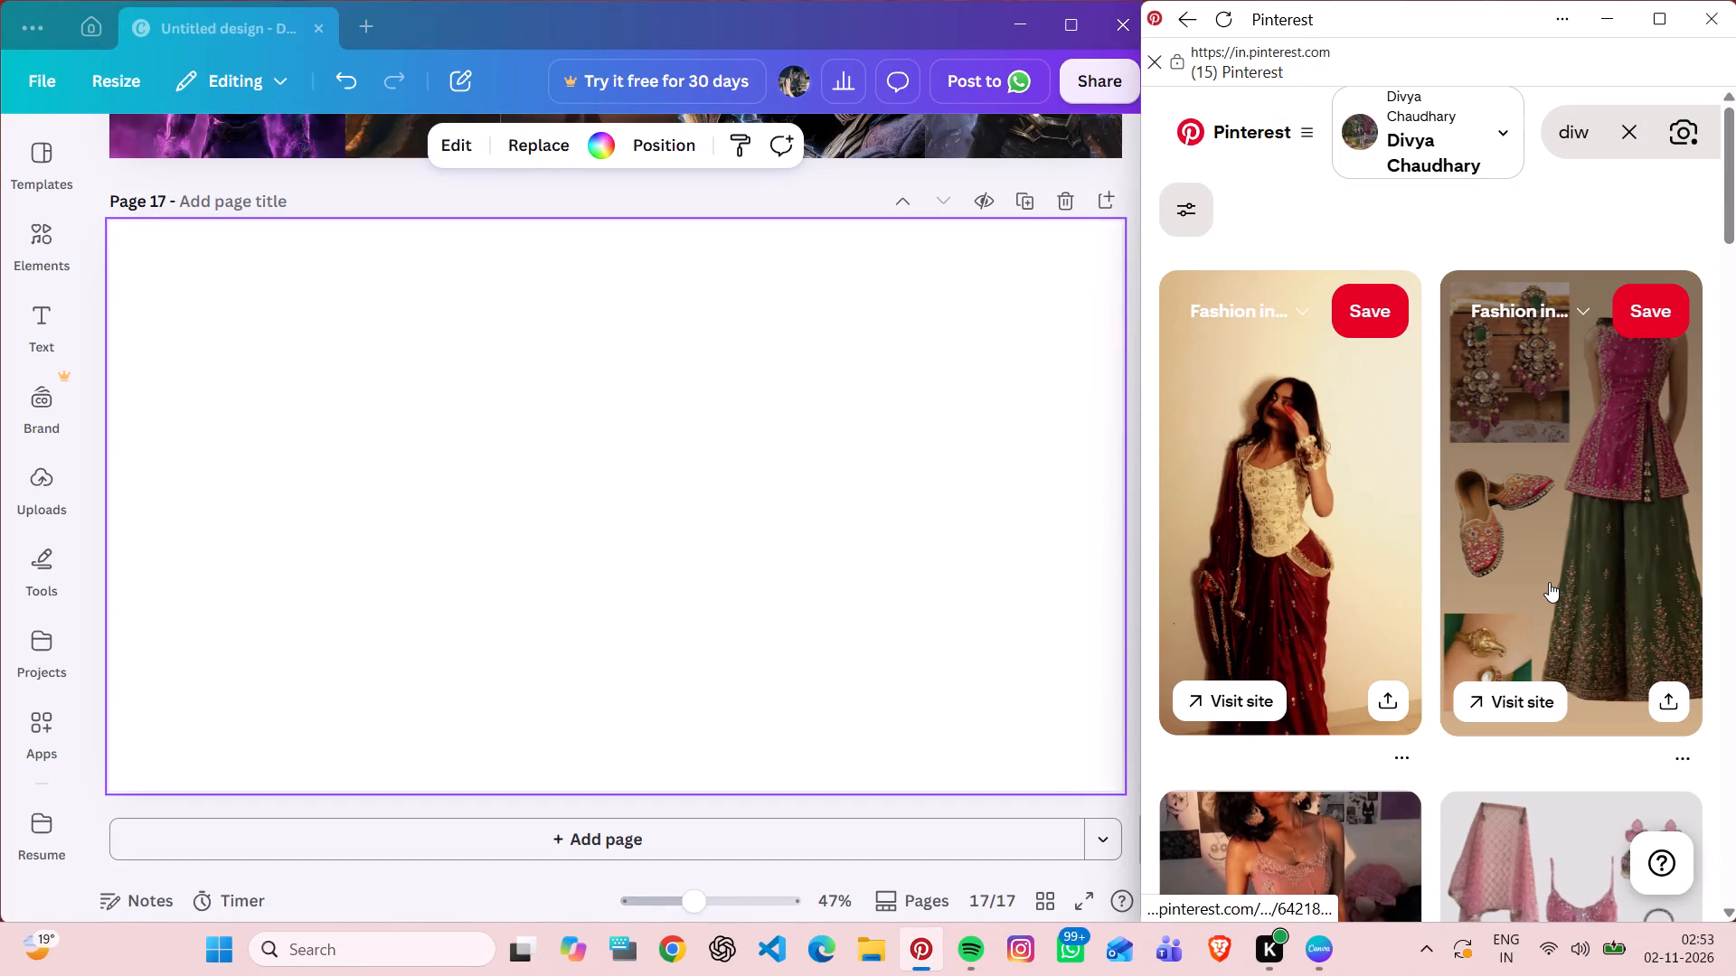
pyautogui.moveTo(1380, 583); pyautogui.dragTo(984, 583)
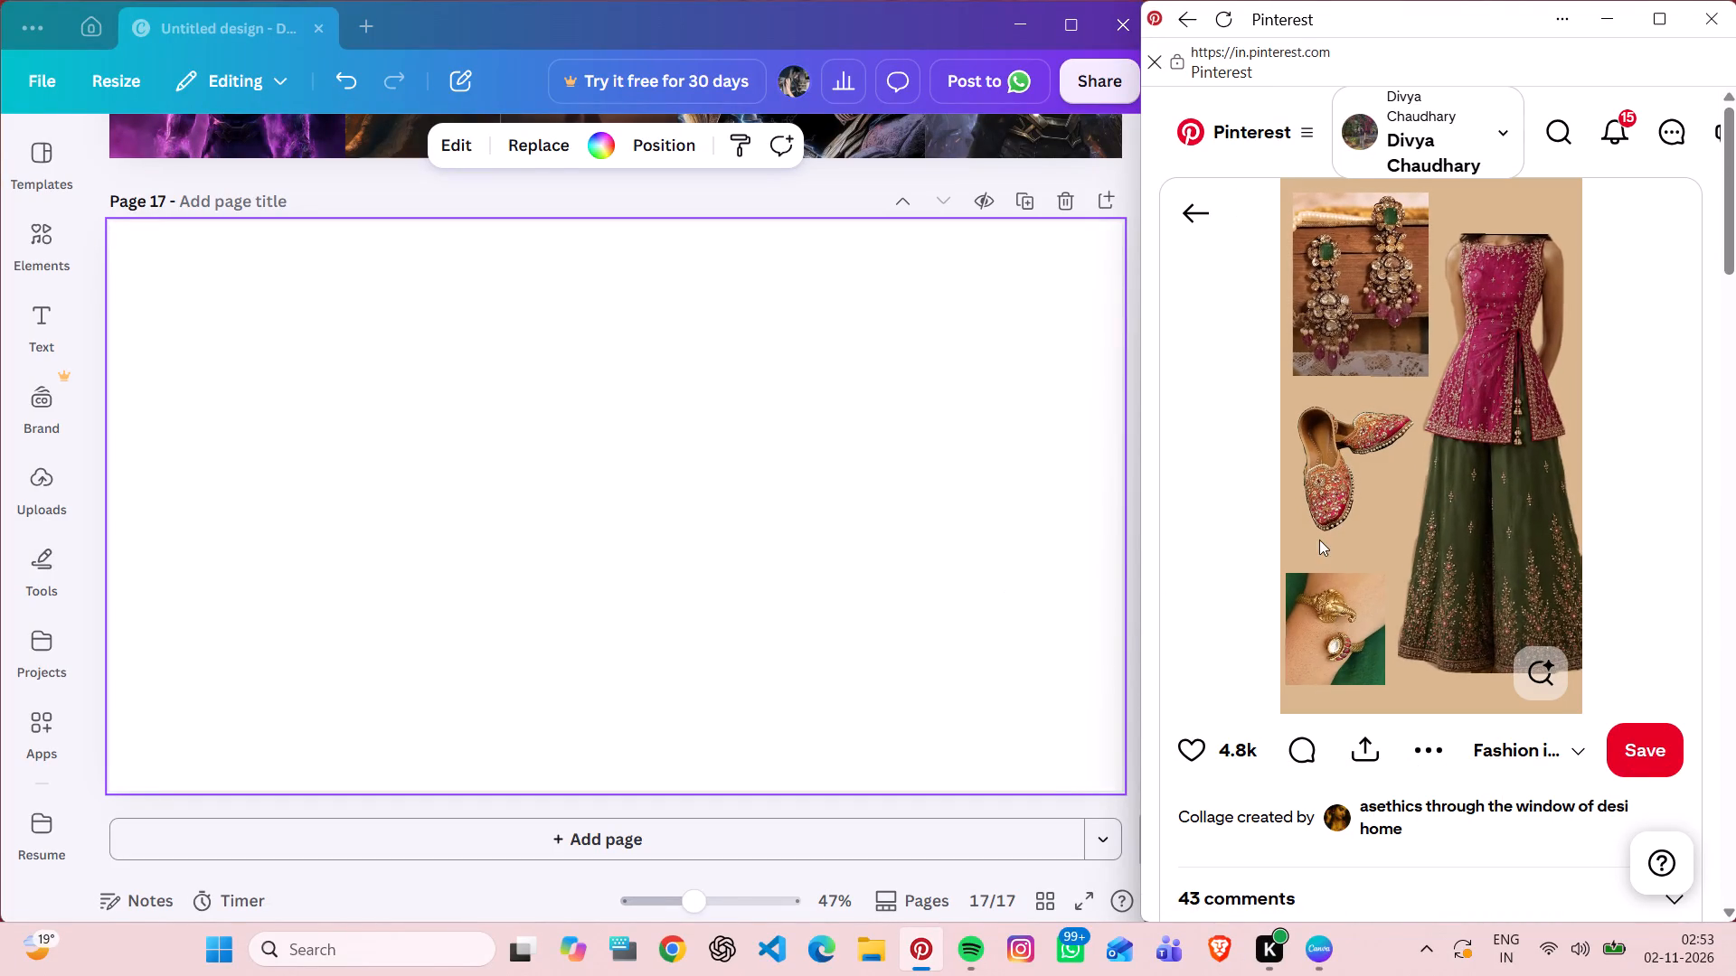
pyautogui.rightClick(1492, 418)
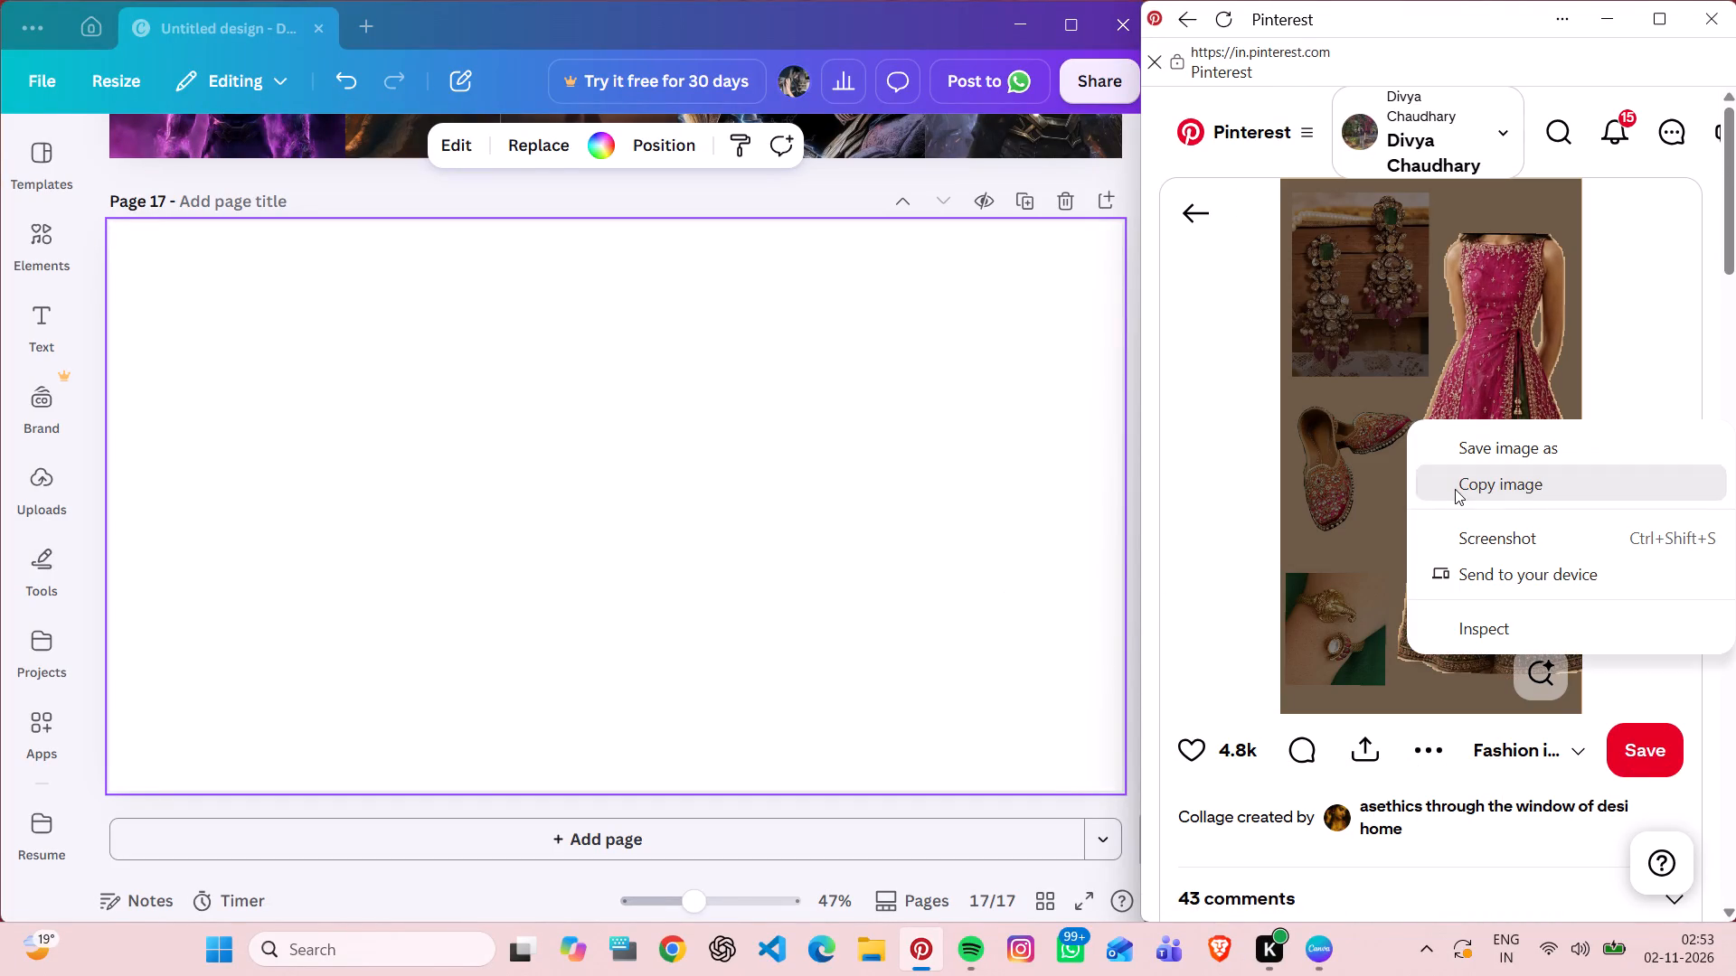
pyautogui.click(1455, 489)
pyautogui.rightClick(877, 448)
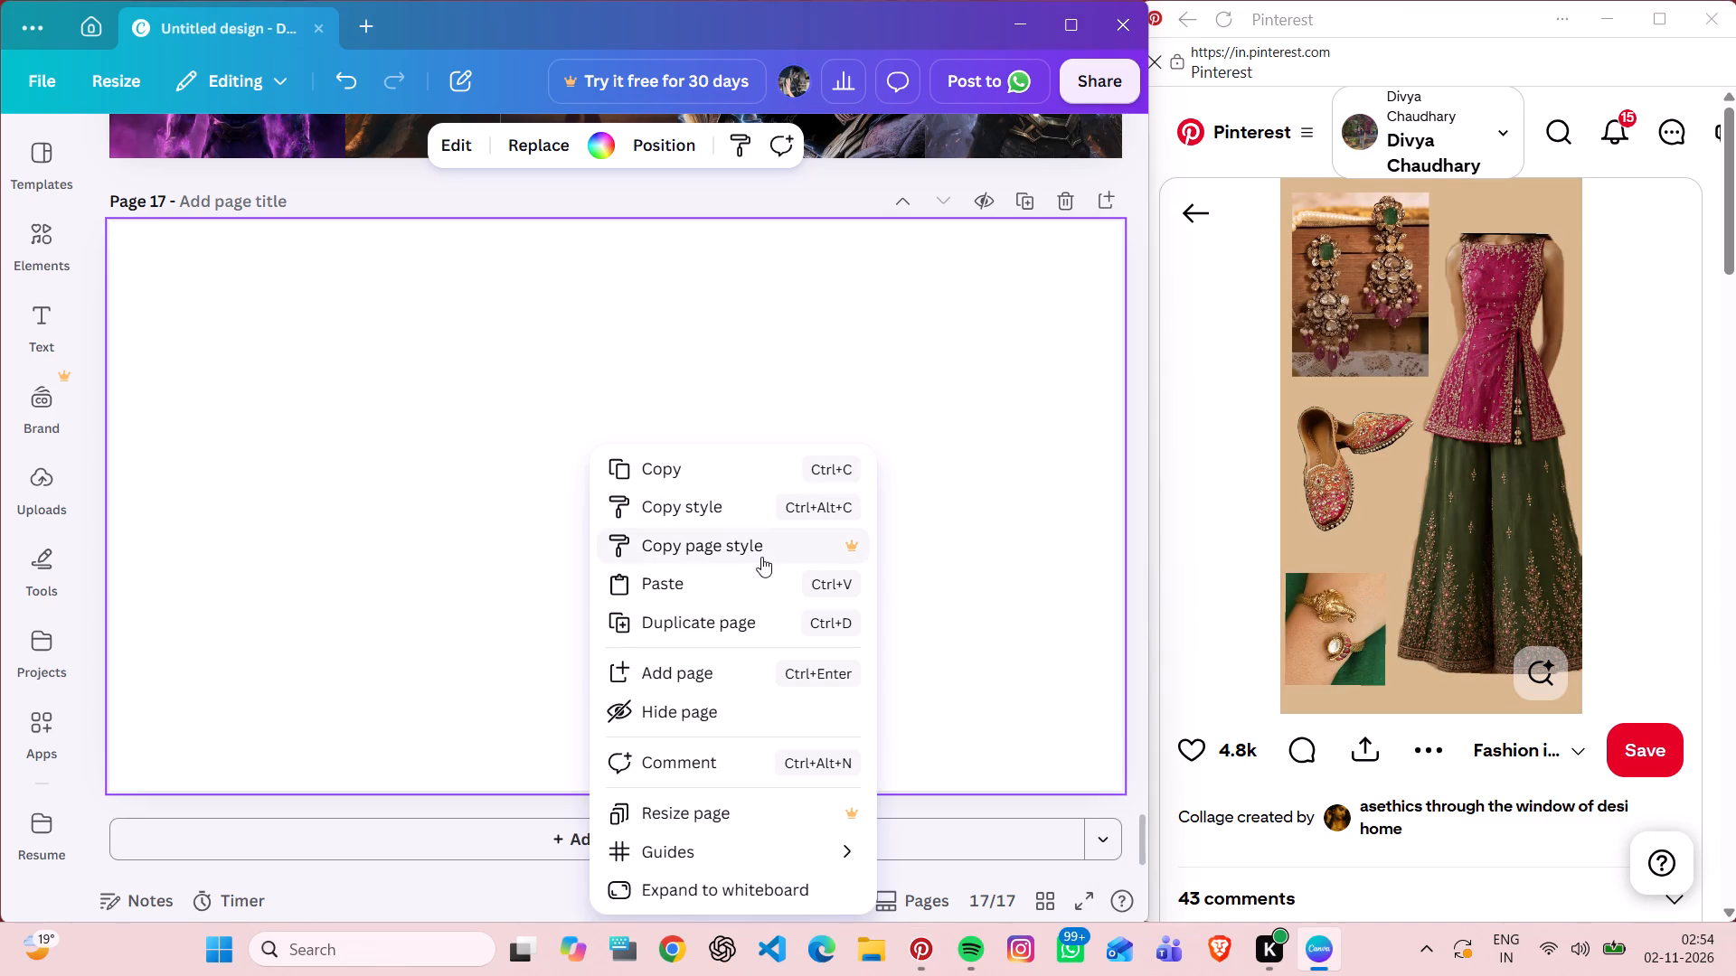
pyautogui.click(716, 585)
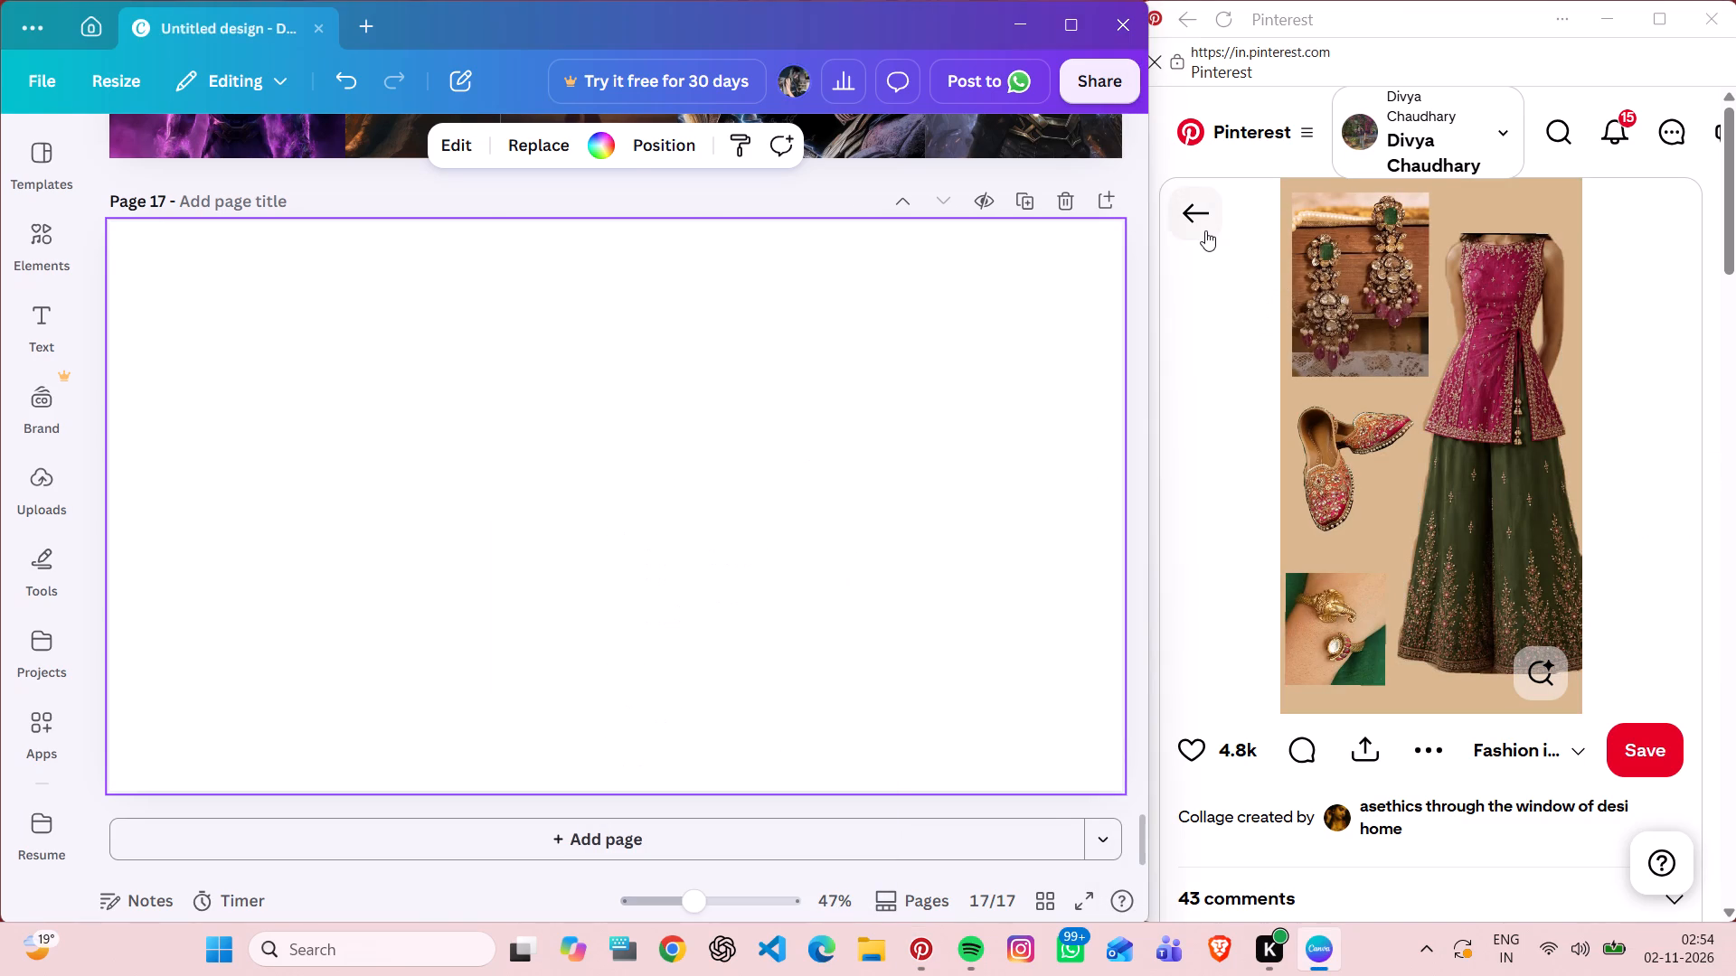
# Open the Pinterest pin of the maroon saree with cream corset and add its photo to page 17 in Canva.
pyautogui.click(1205, 230)
pyautogui.click(1269, 411)
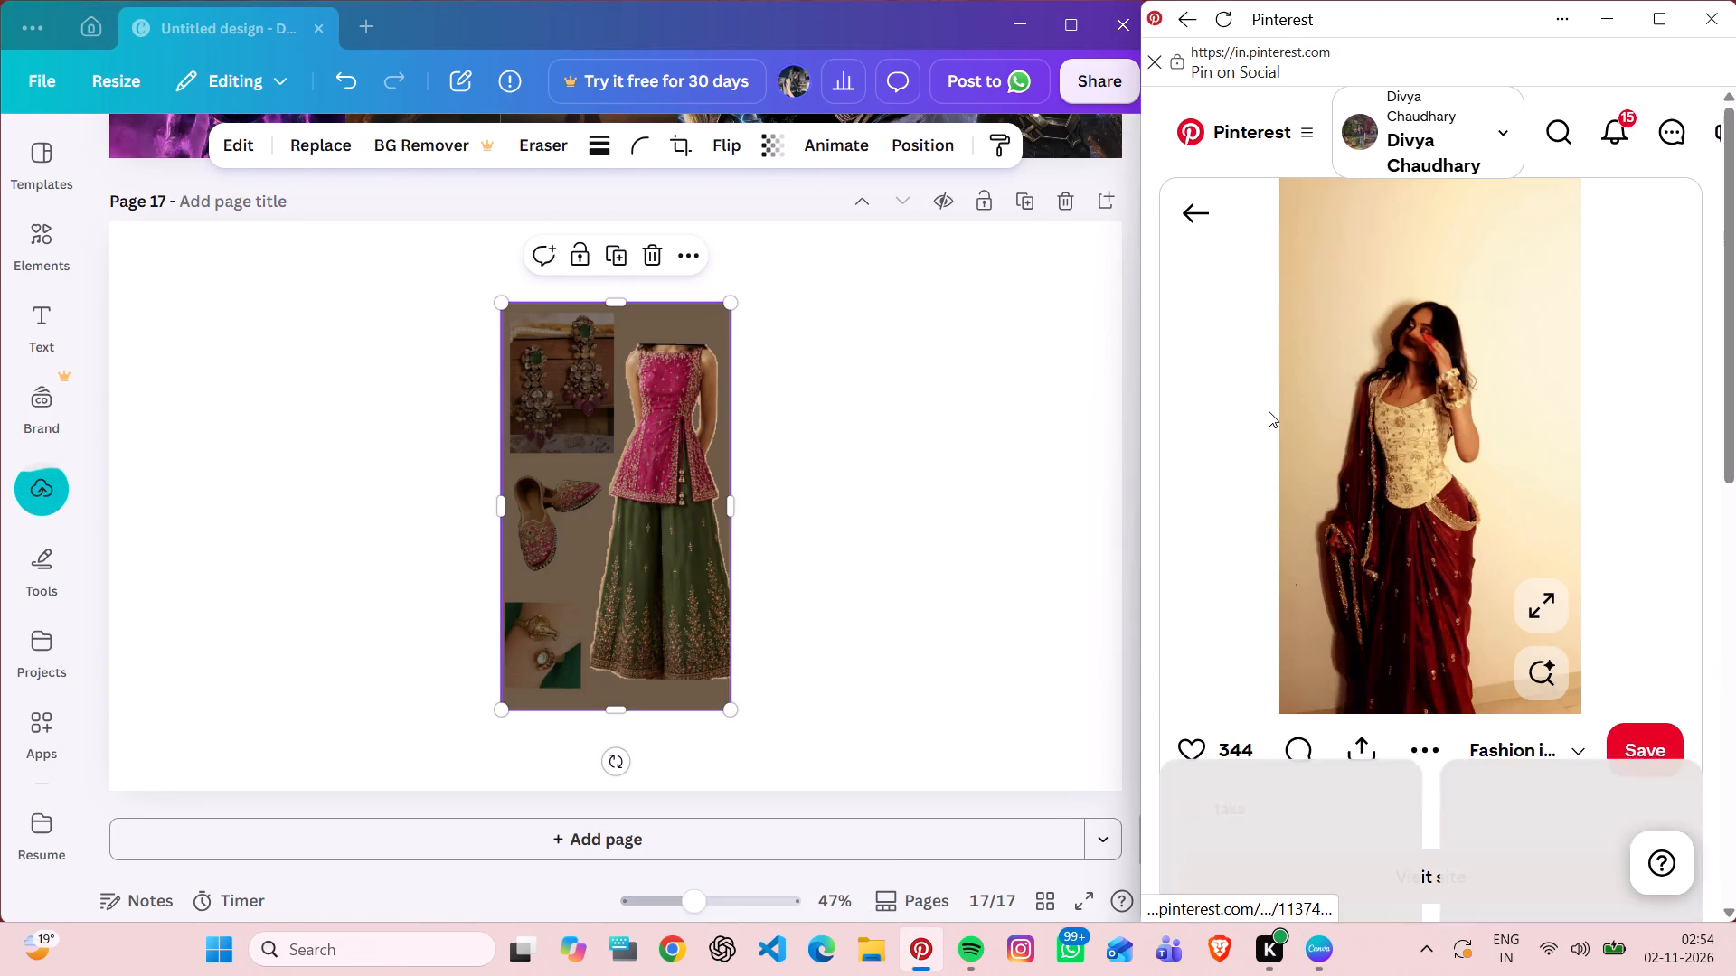
pyautogui.moveTo(1396, 483); pyautogui.dragTo(974, 457)
# Find the pink "wedding guest outfit inspo" pin among the saree pin's related pins and add its photo to page 17.
pyautogui.scroll(-4, 1392, 503)
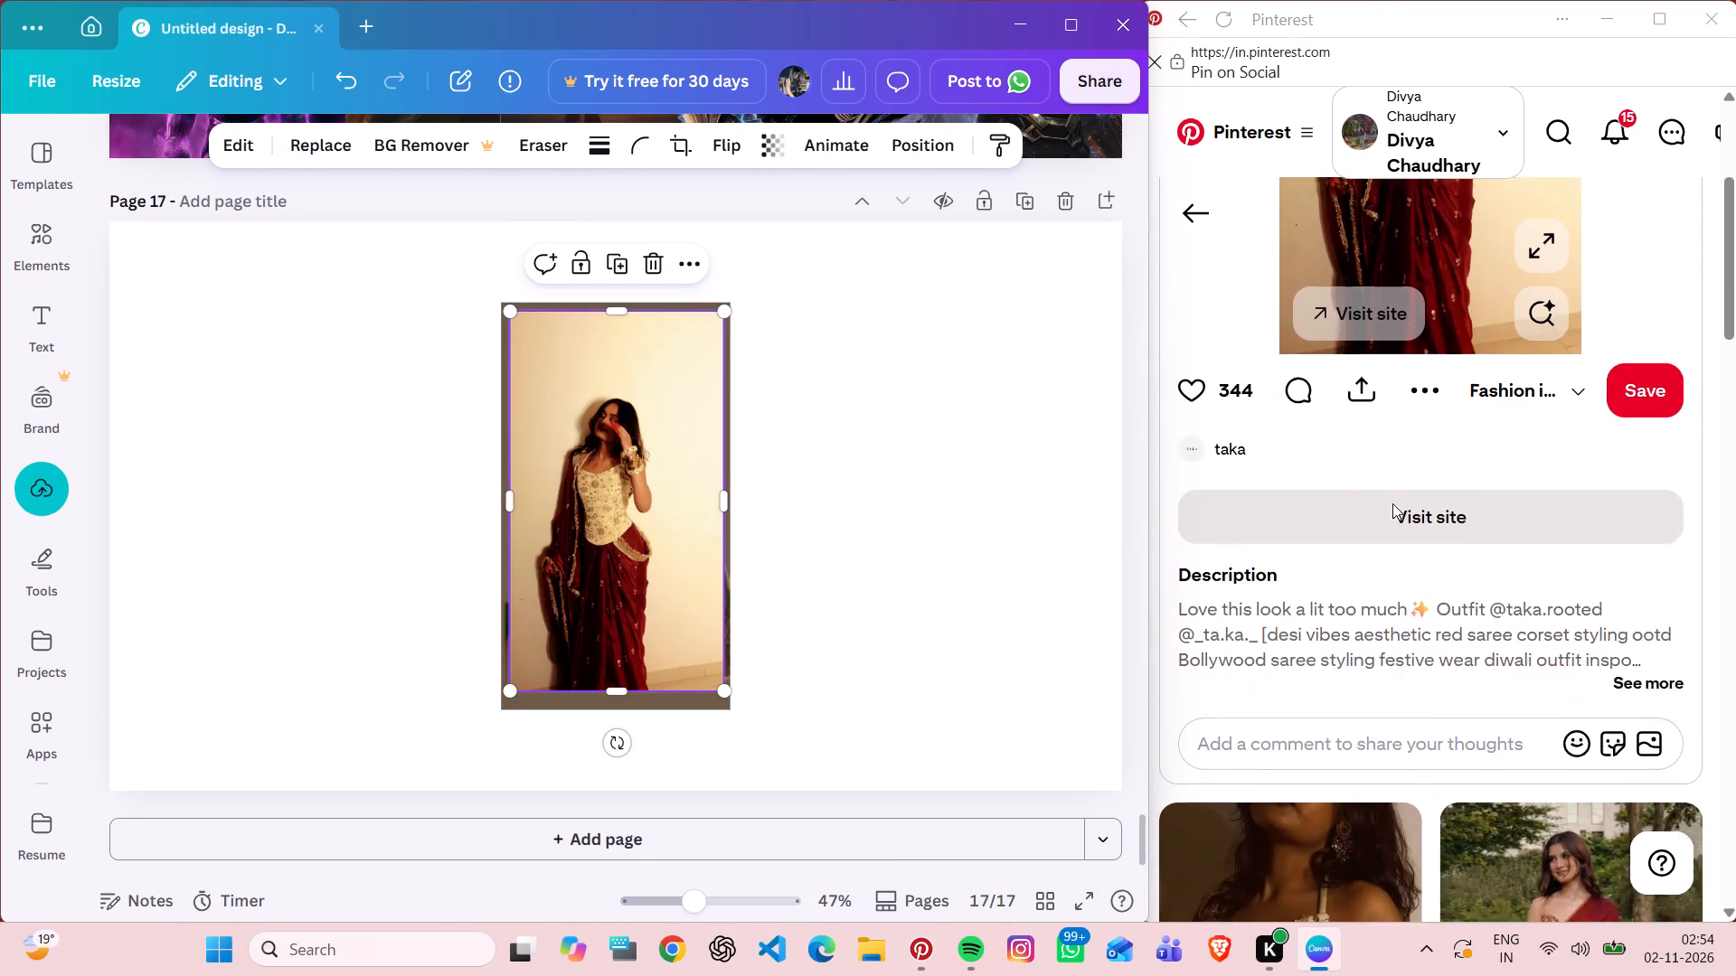
pyautogui.scroll(-6, 1392, 503)
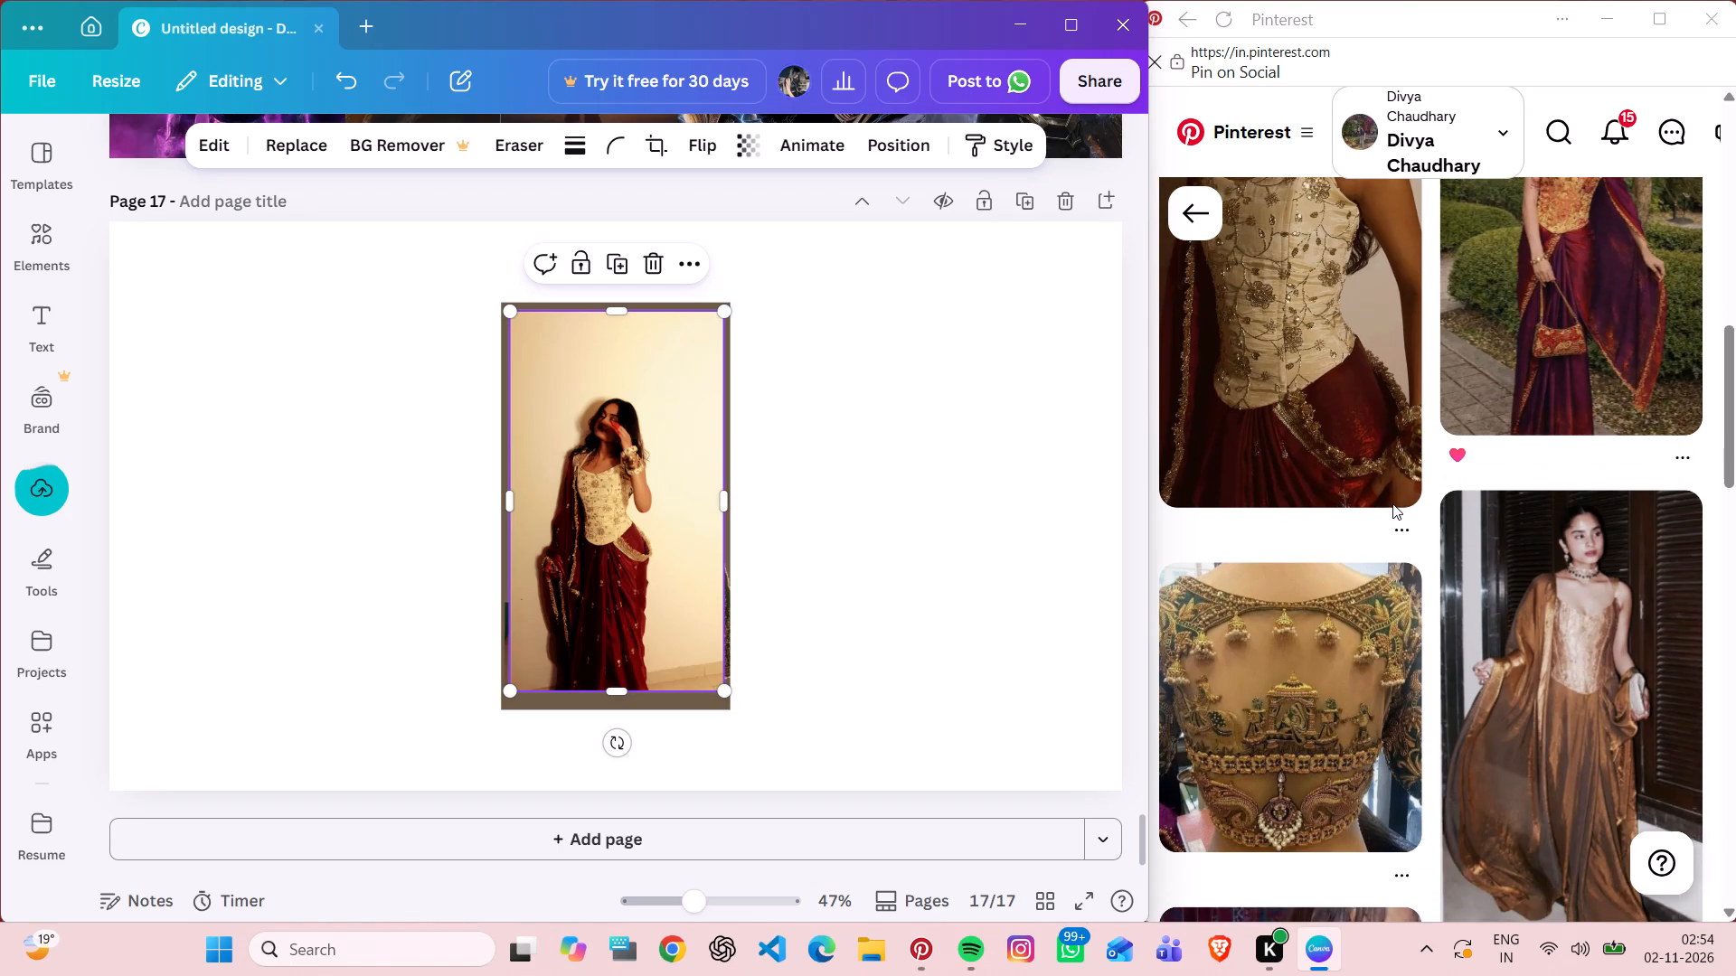
pyautogui.scroll(-8, 1392, 503)
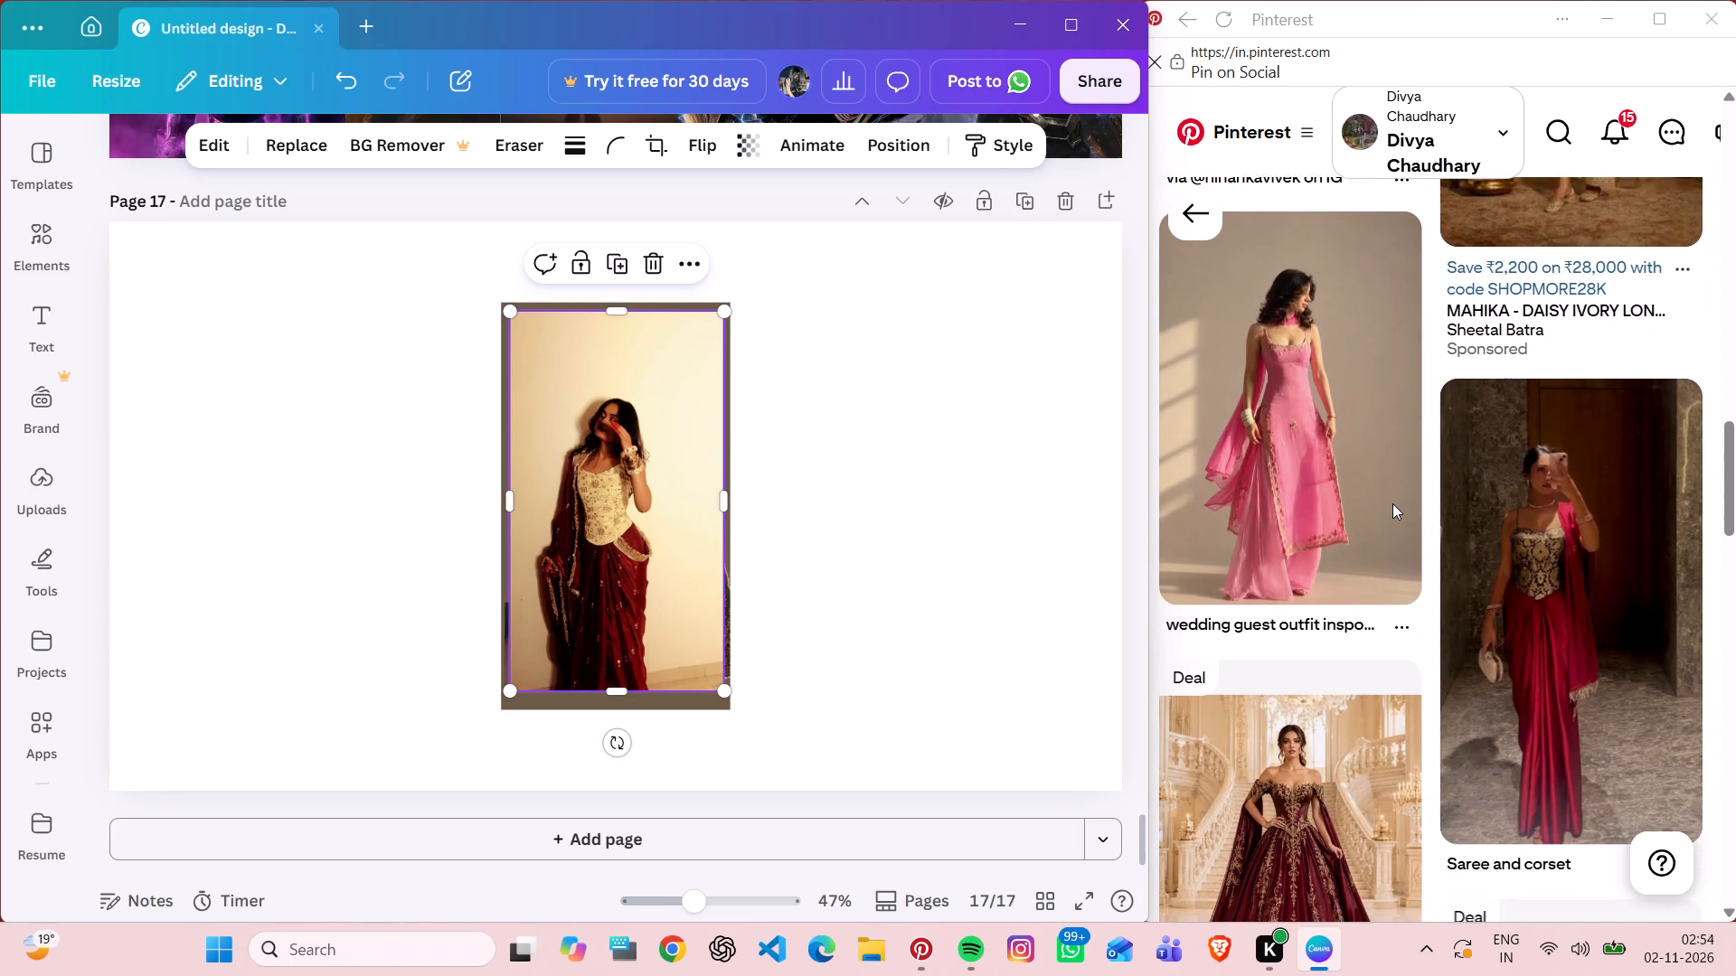
pyautogui.scroll(-1, 1392, 503)
pyautogui.click(1276, 477)
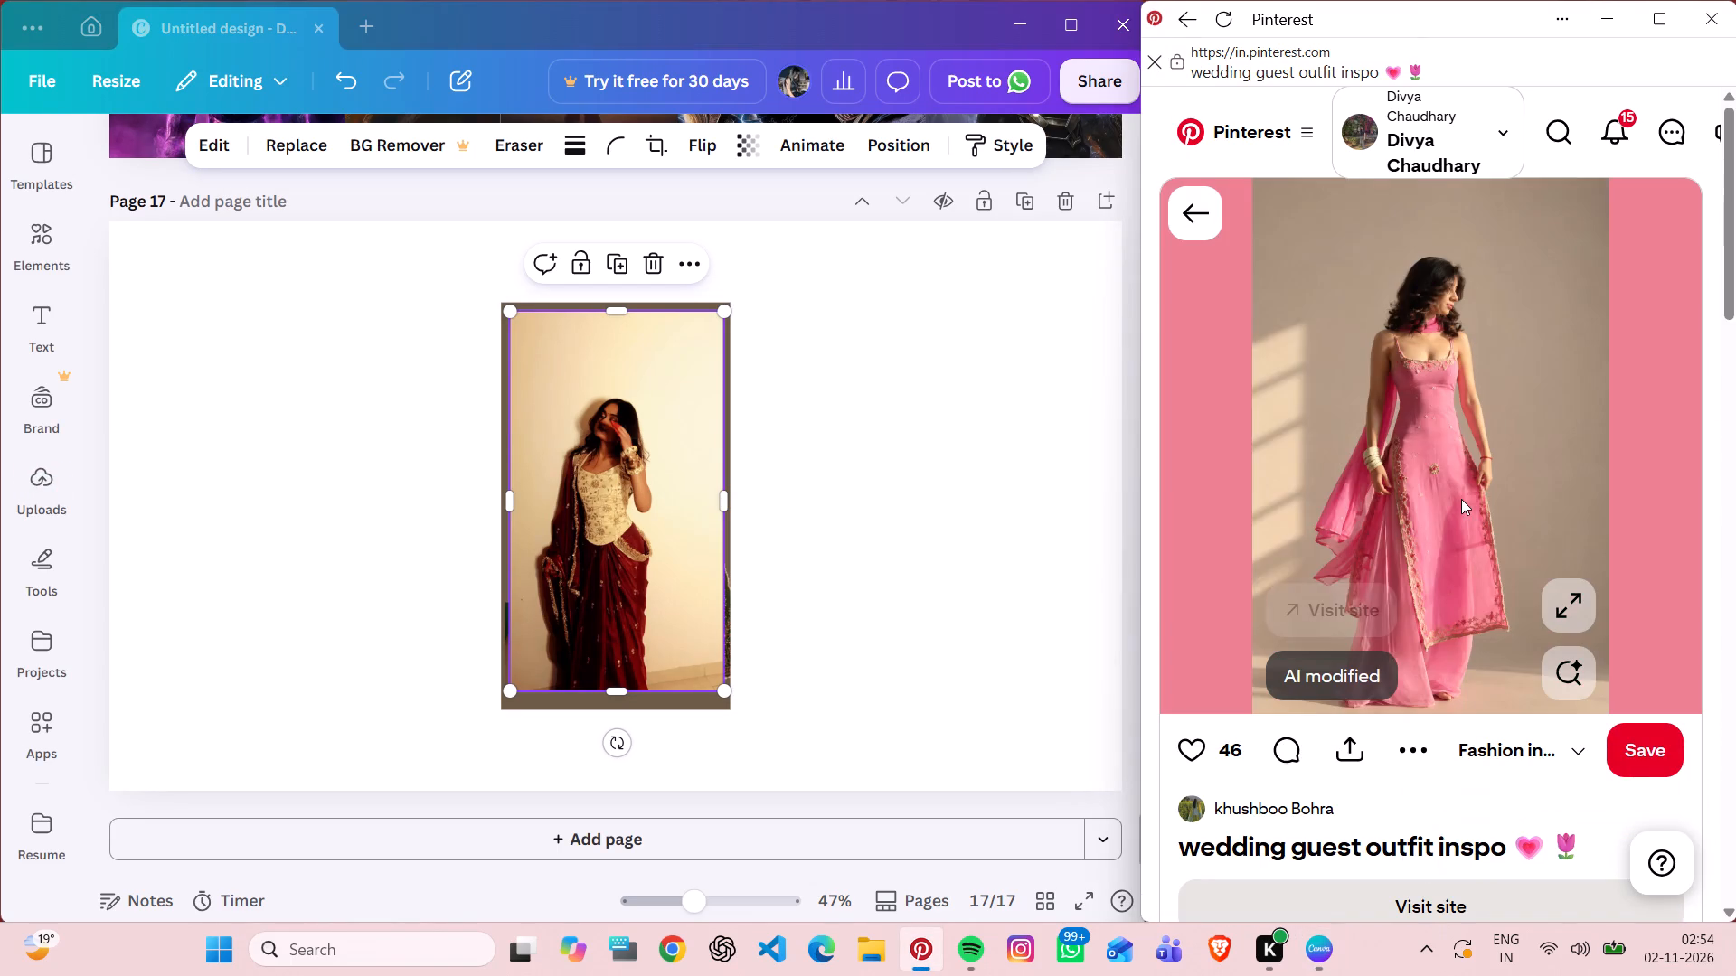
pyautogui.moveTo(1461, 499); pyautogui.dragTo(992, 455)
# Open the related "Punjabi" pin showing the floral suit and add its photo to page 17.
pyautogui.scroll(-7, 1334, 511)
pyautogui.click(1334, 511)
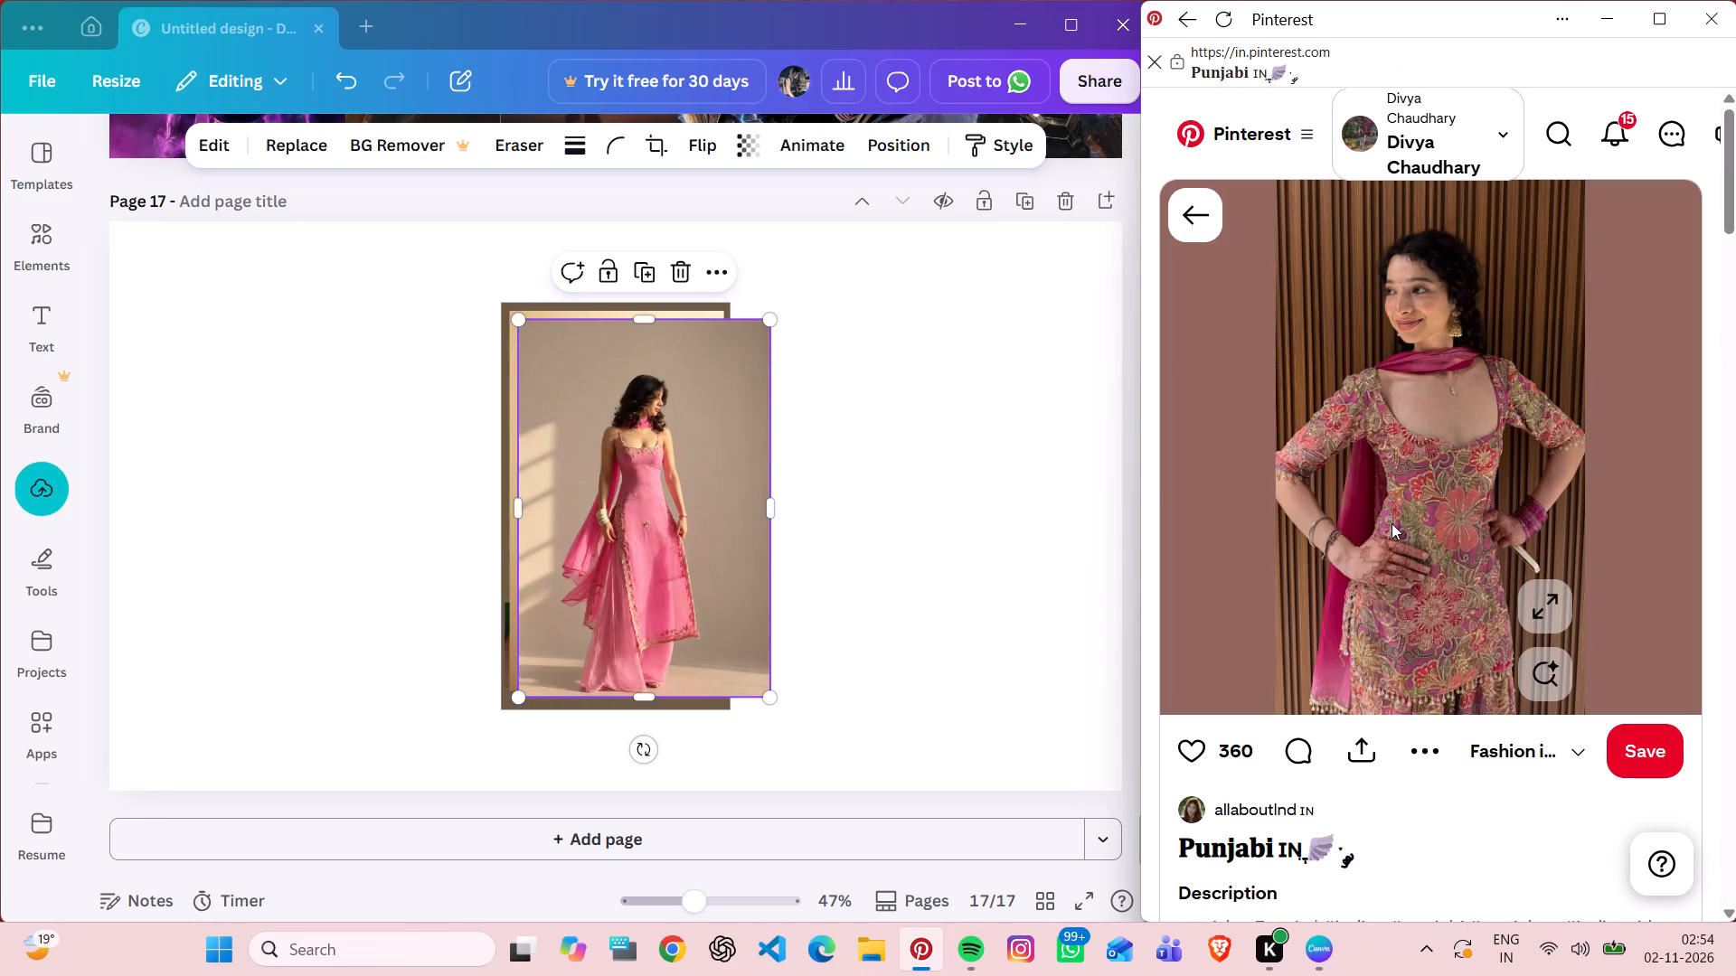
pyautogui.moveTo(1392, 523); pyautogui.dragTo(936, 502)
# Open the related pin of the magenta-to-orange suit in a garden and add its photo to page 17.
pyautogui.scroll(-7, 1289, 562)
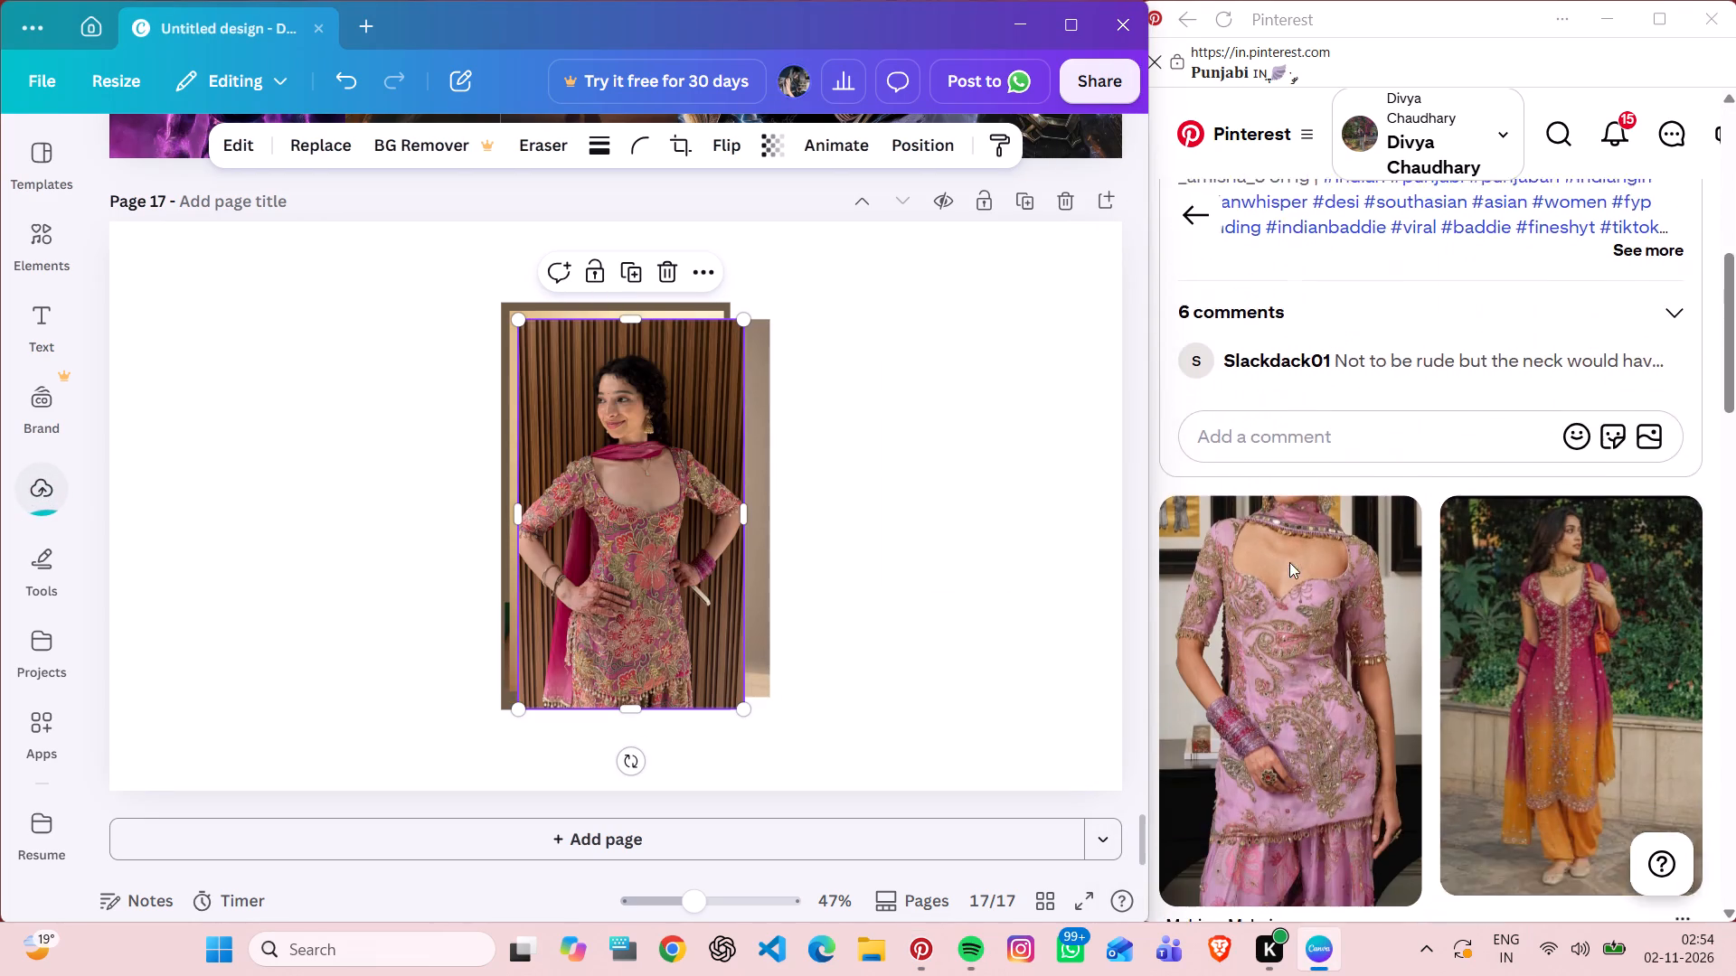
pyautogui.scroll(-1, 1289, 562)
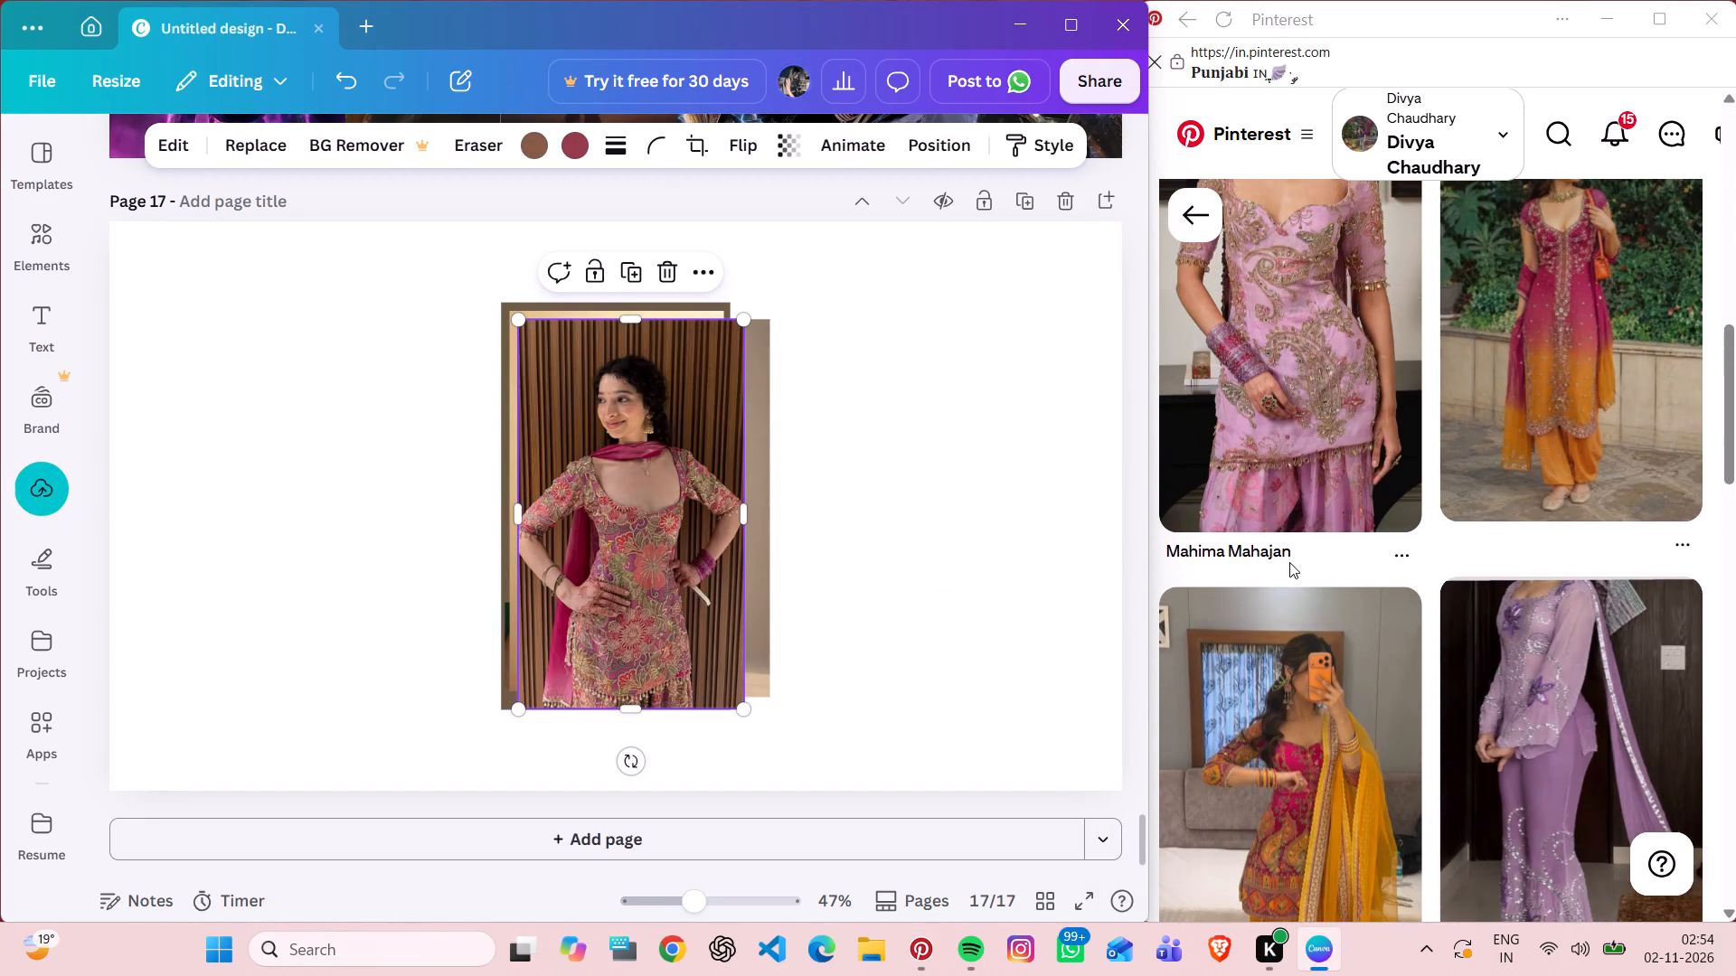
pyautogui.click(1596, 374)
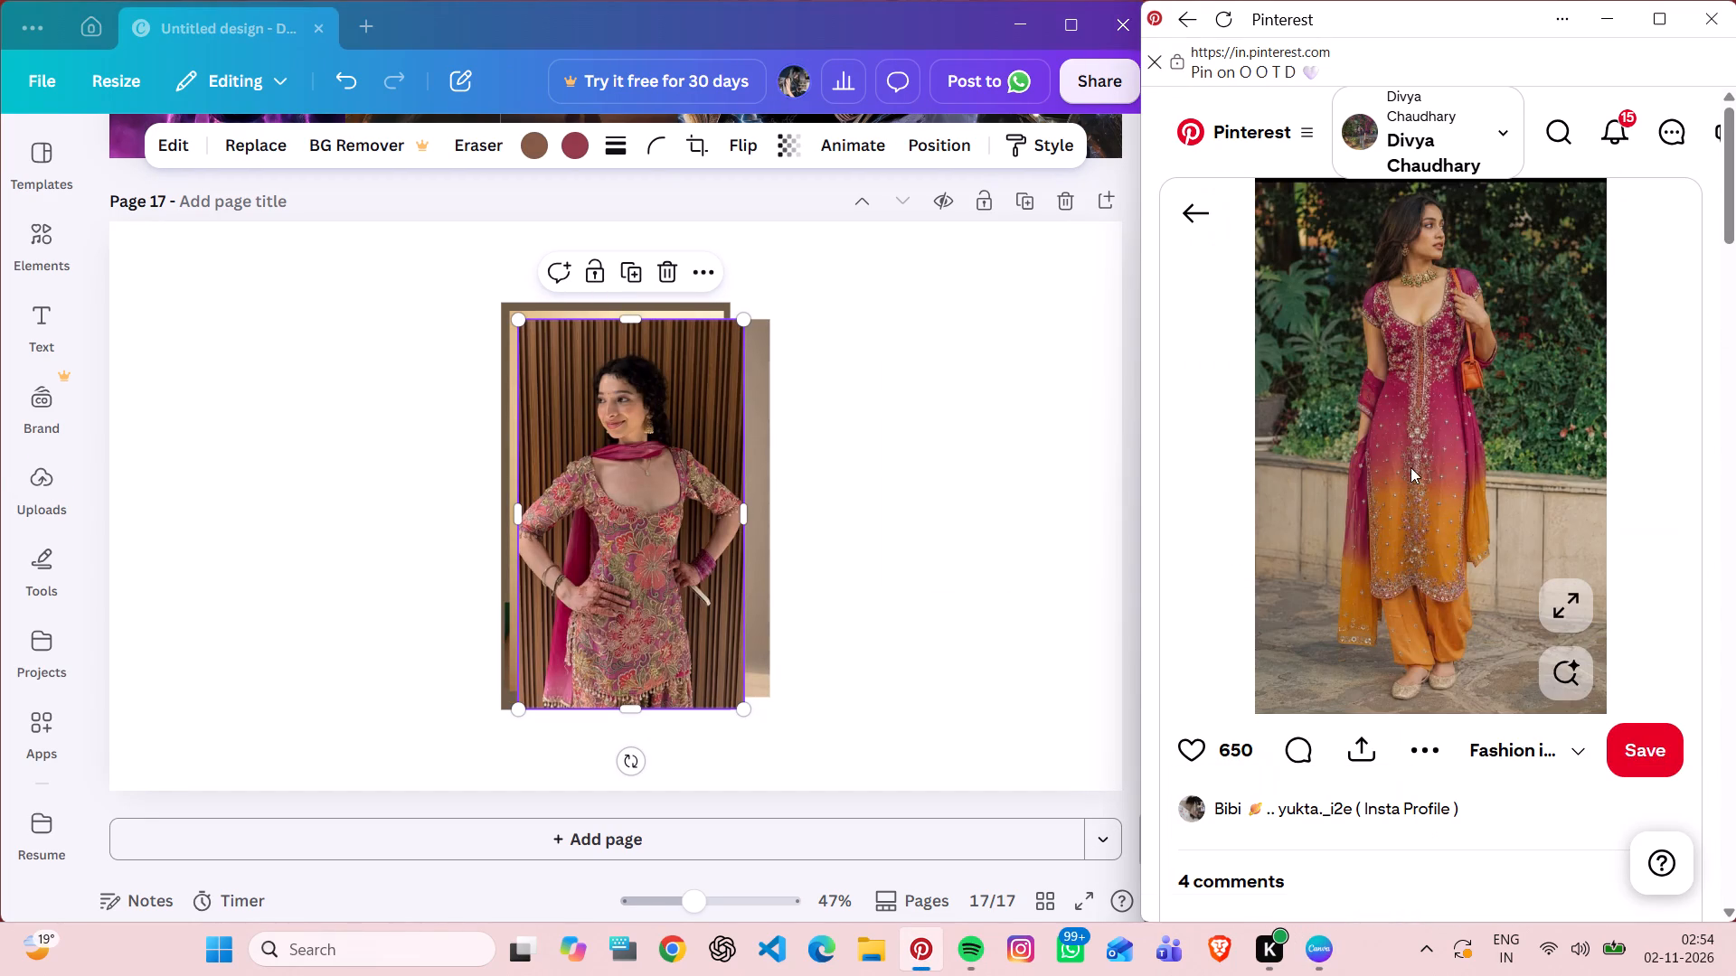
pyautogui.moveTo(1412, 469); pyautogui.dragTo(995, 443)
# Move the magenta-to-orange suit photo into the page's upper-right corner and scale it down slightly.
pyautogui.moveTo(622, 530); pyautogui.dragTo(1008, 405)
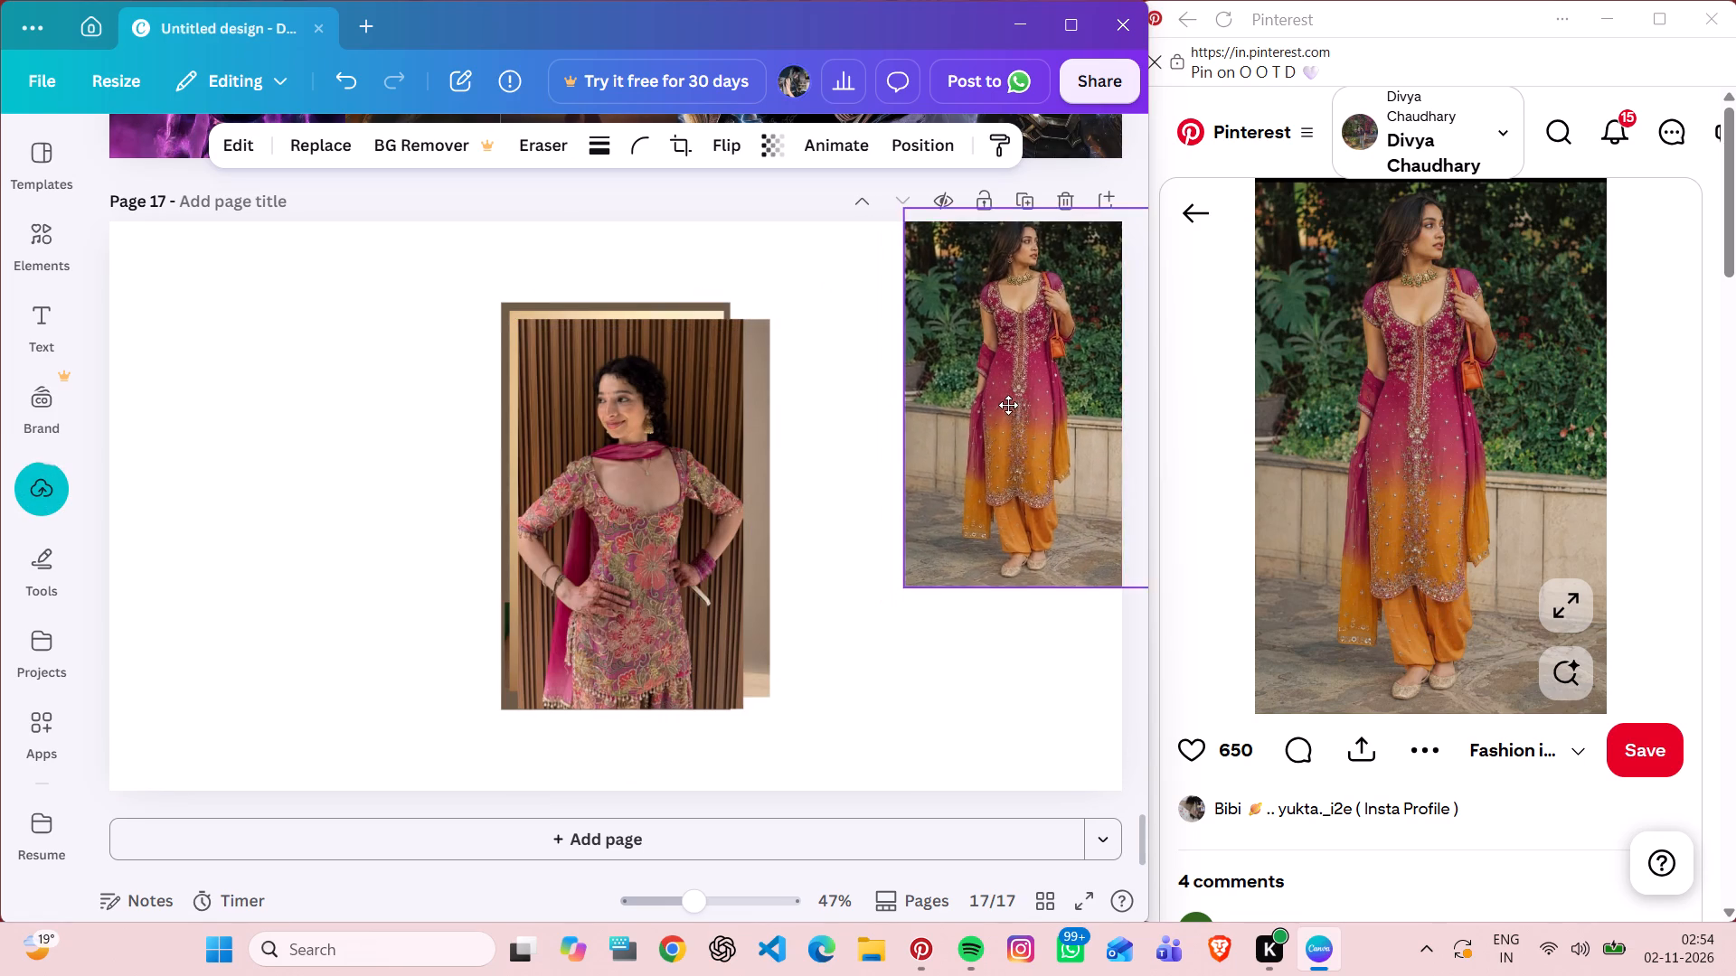
pyautogui.moveTo(1008, 405); pyautogui.dragTo(1025, 422)
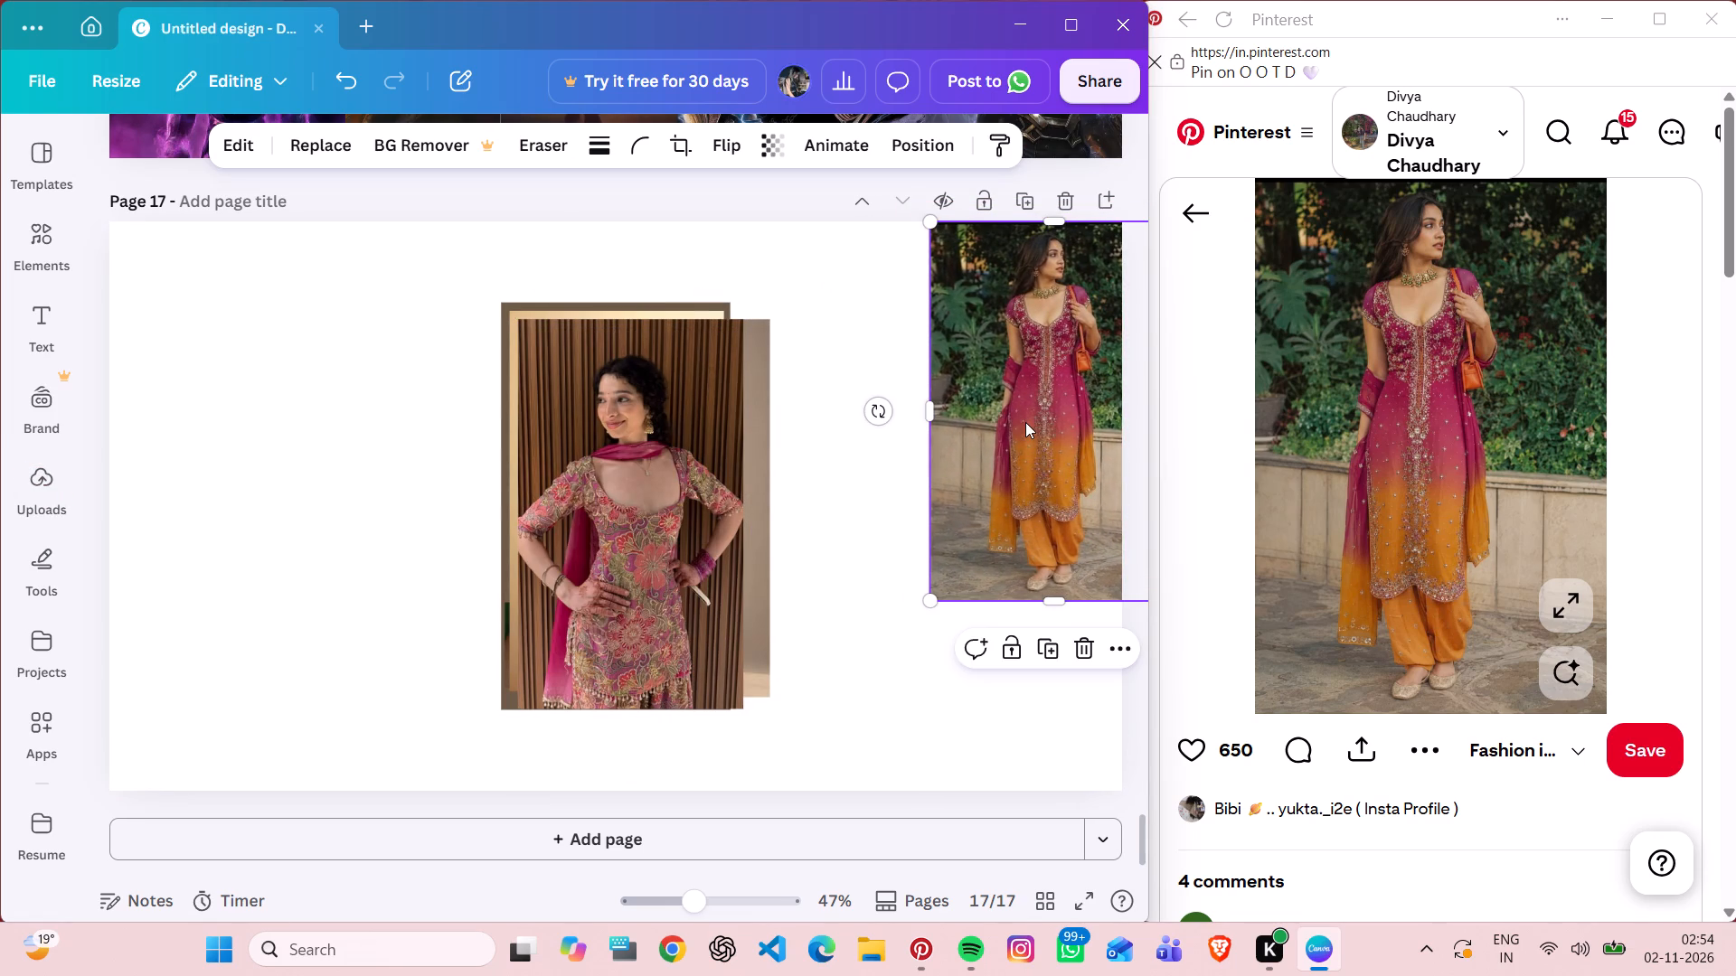
pyautogui.moveTo(936, 601); pyautogui.dragTo(951, 550)
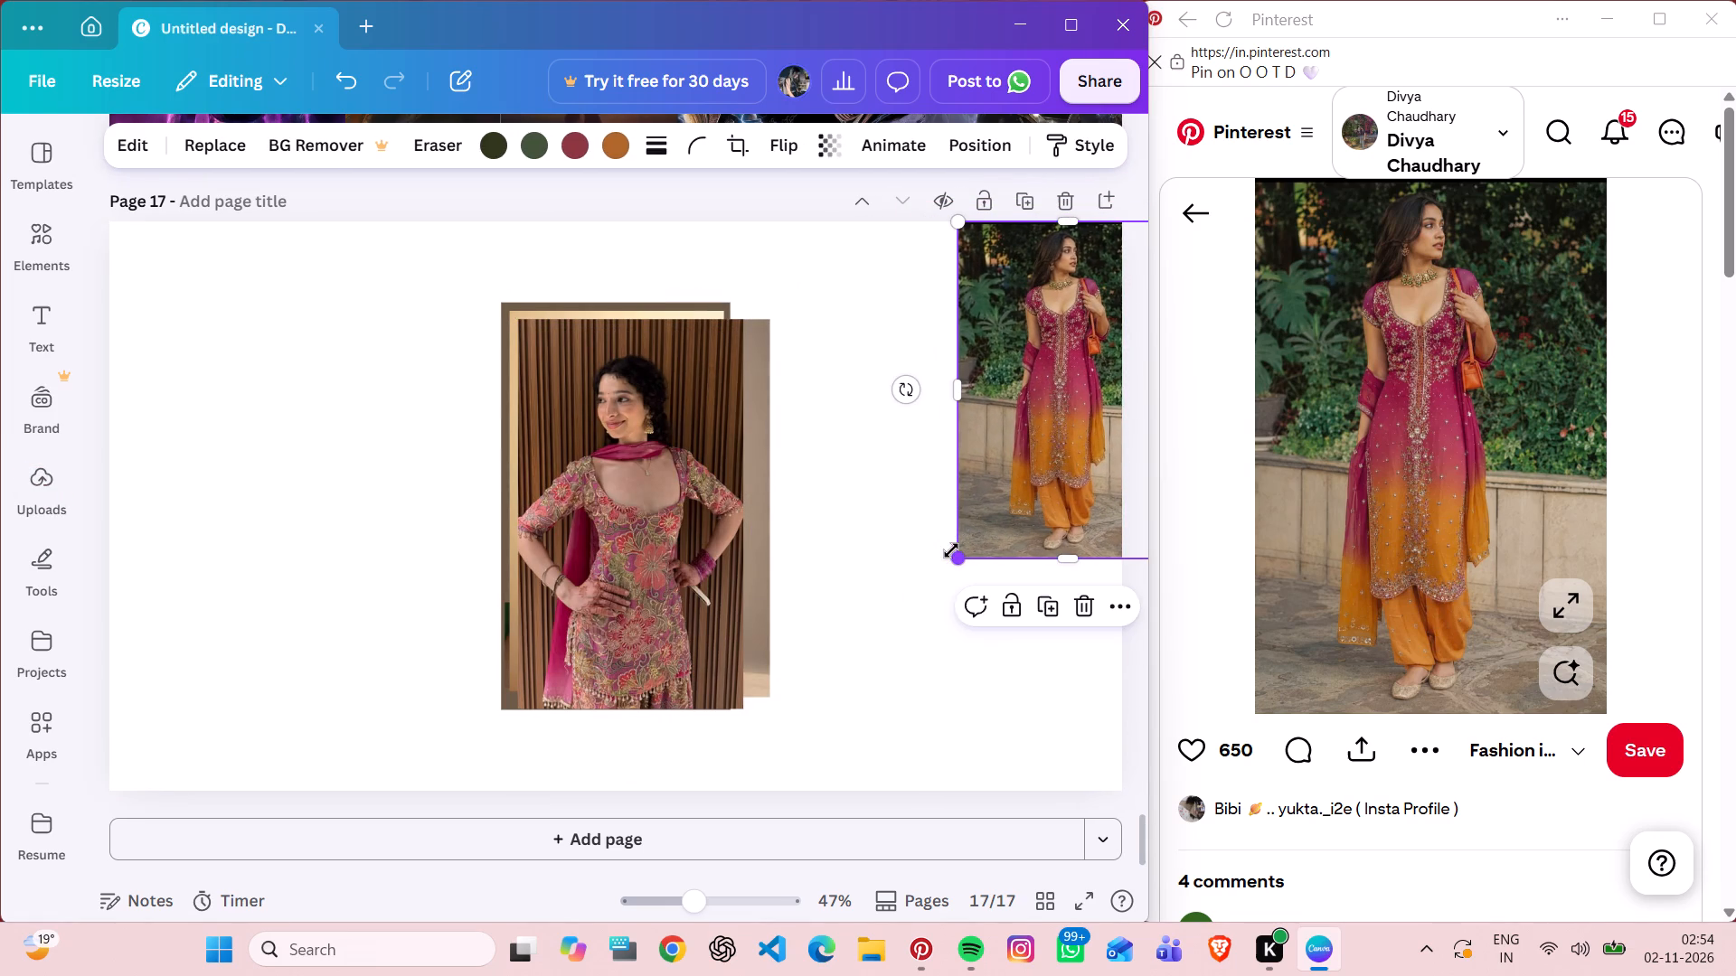
# Line up the saree, floral suit and pink suit photos leftward from the corner photo, with all bottom edges level.
pyautogui.click(515, 507)
pyautogui.moveTo(596, 522); pyautogui.dragTo(884, 379)
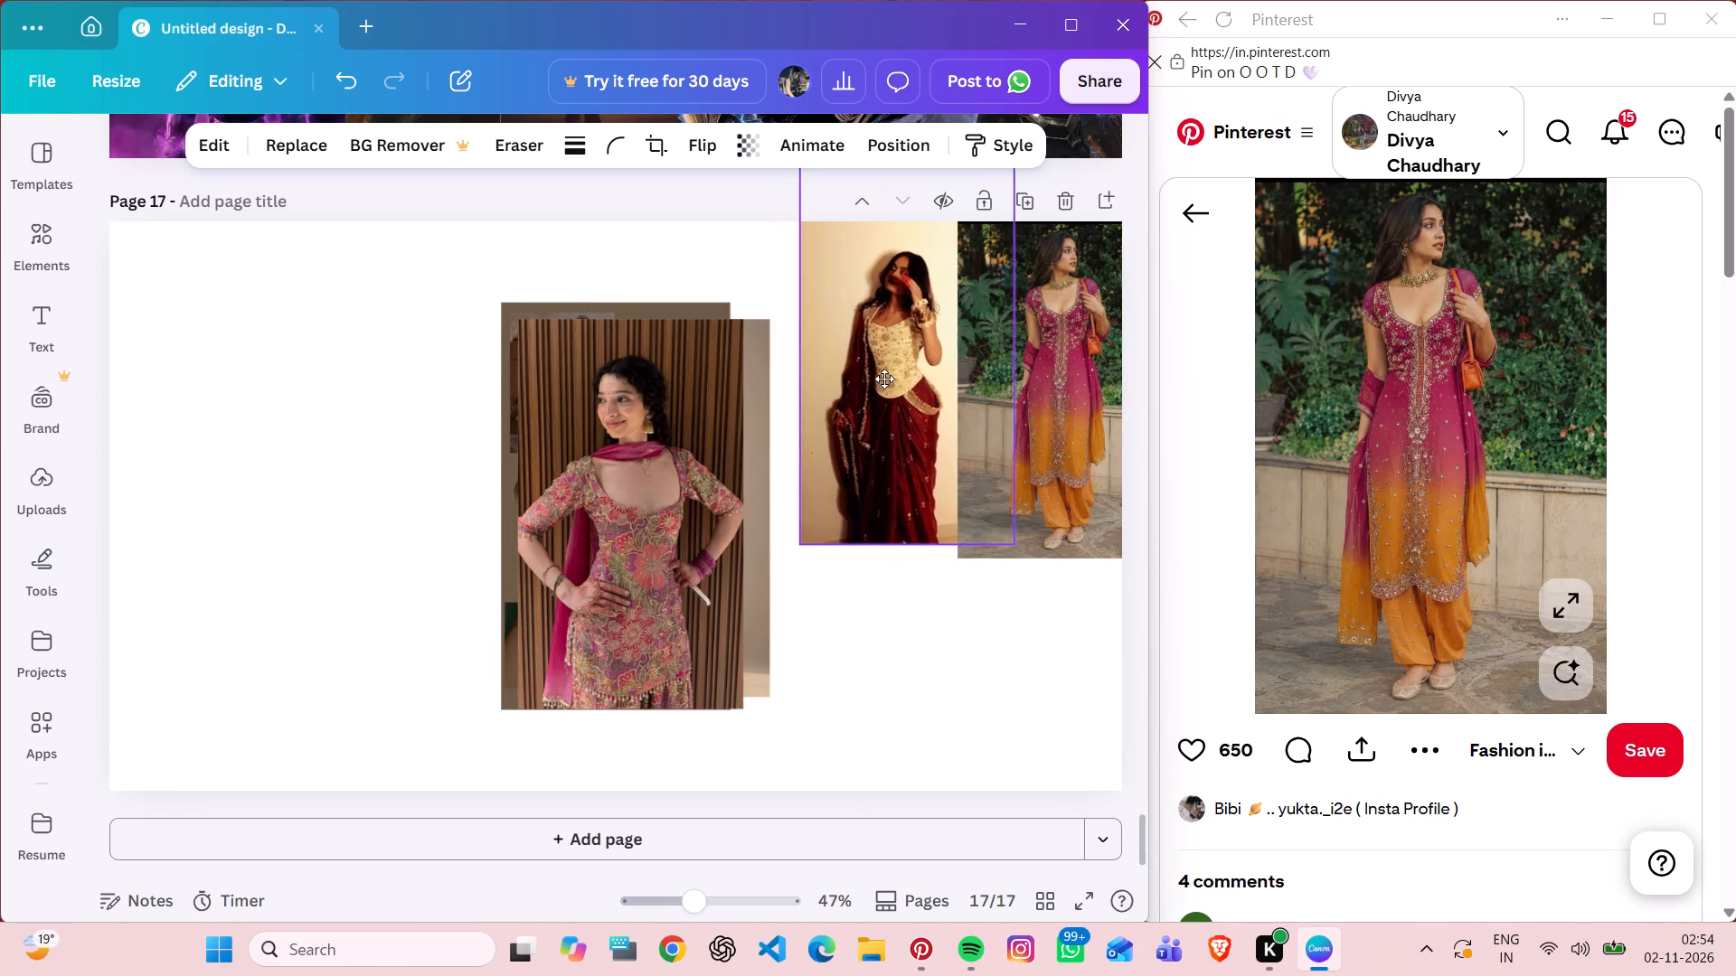
pyautogui.moveTo(884, 379); pyautogui.dragTo(885, 388)
pyautogui.moveTo(645, 452); pyautogui.dragTo(687, 371)
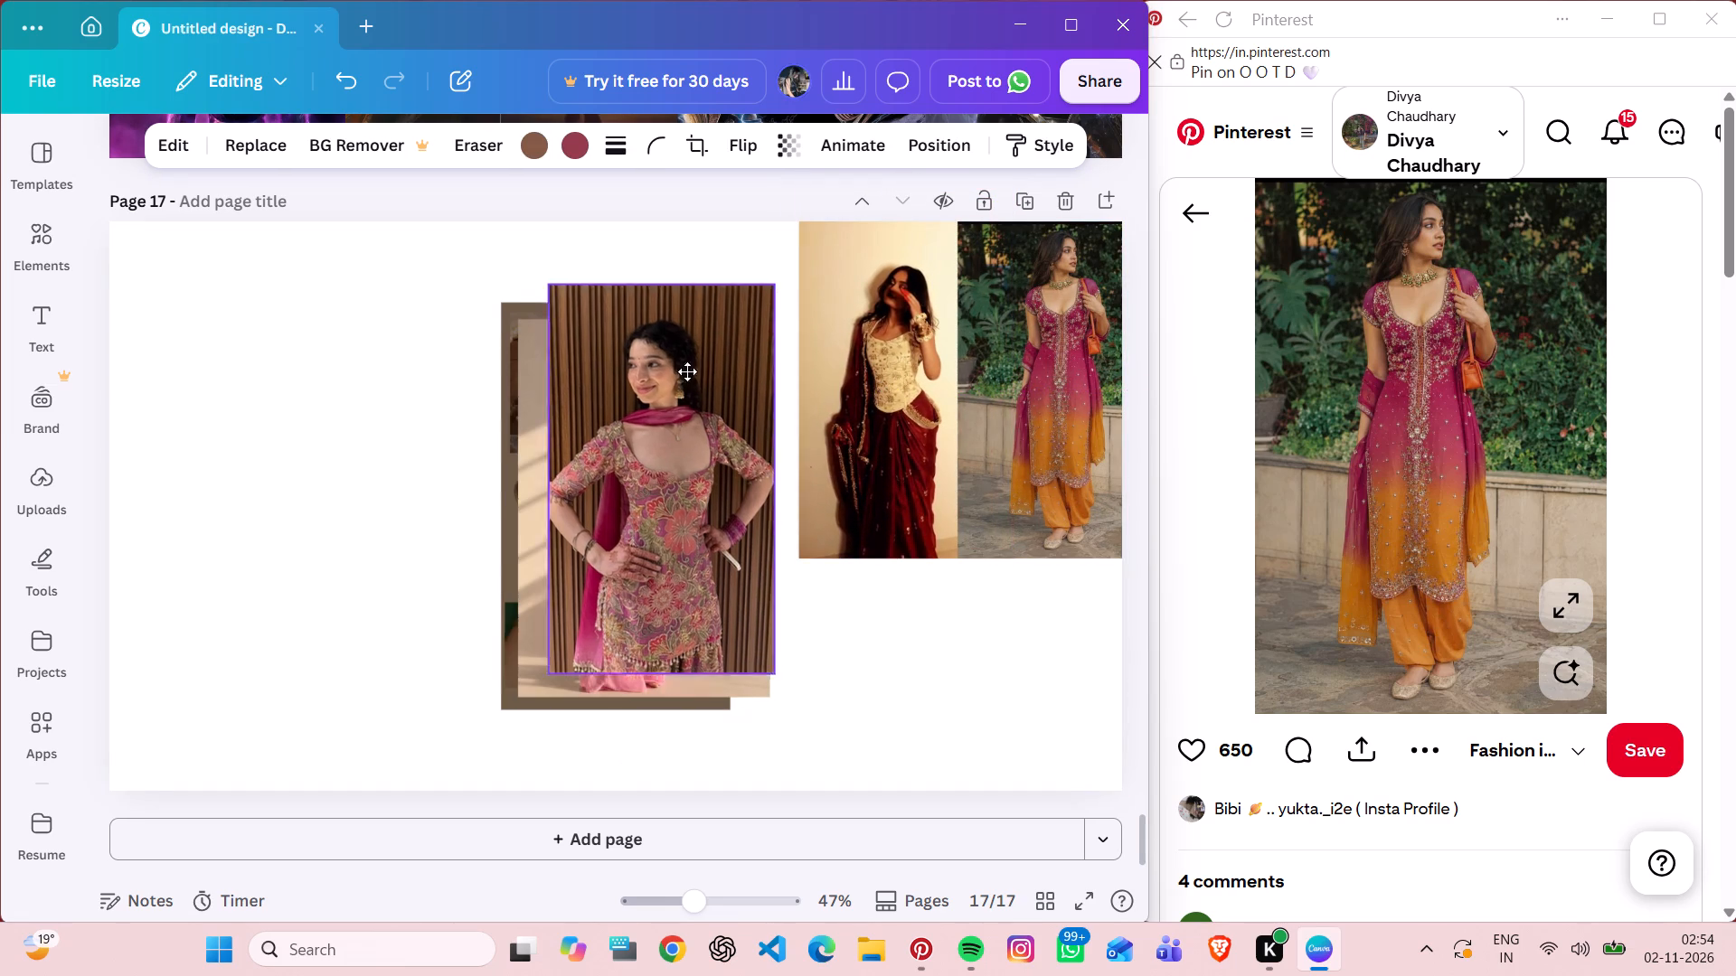
pyautogui.moveTo(687, 371); pyautogui.dragTo(718, 303)
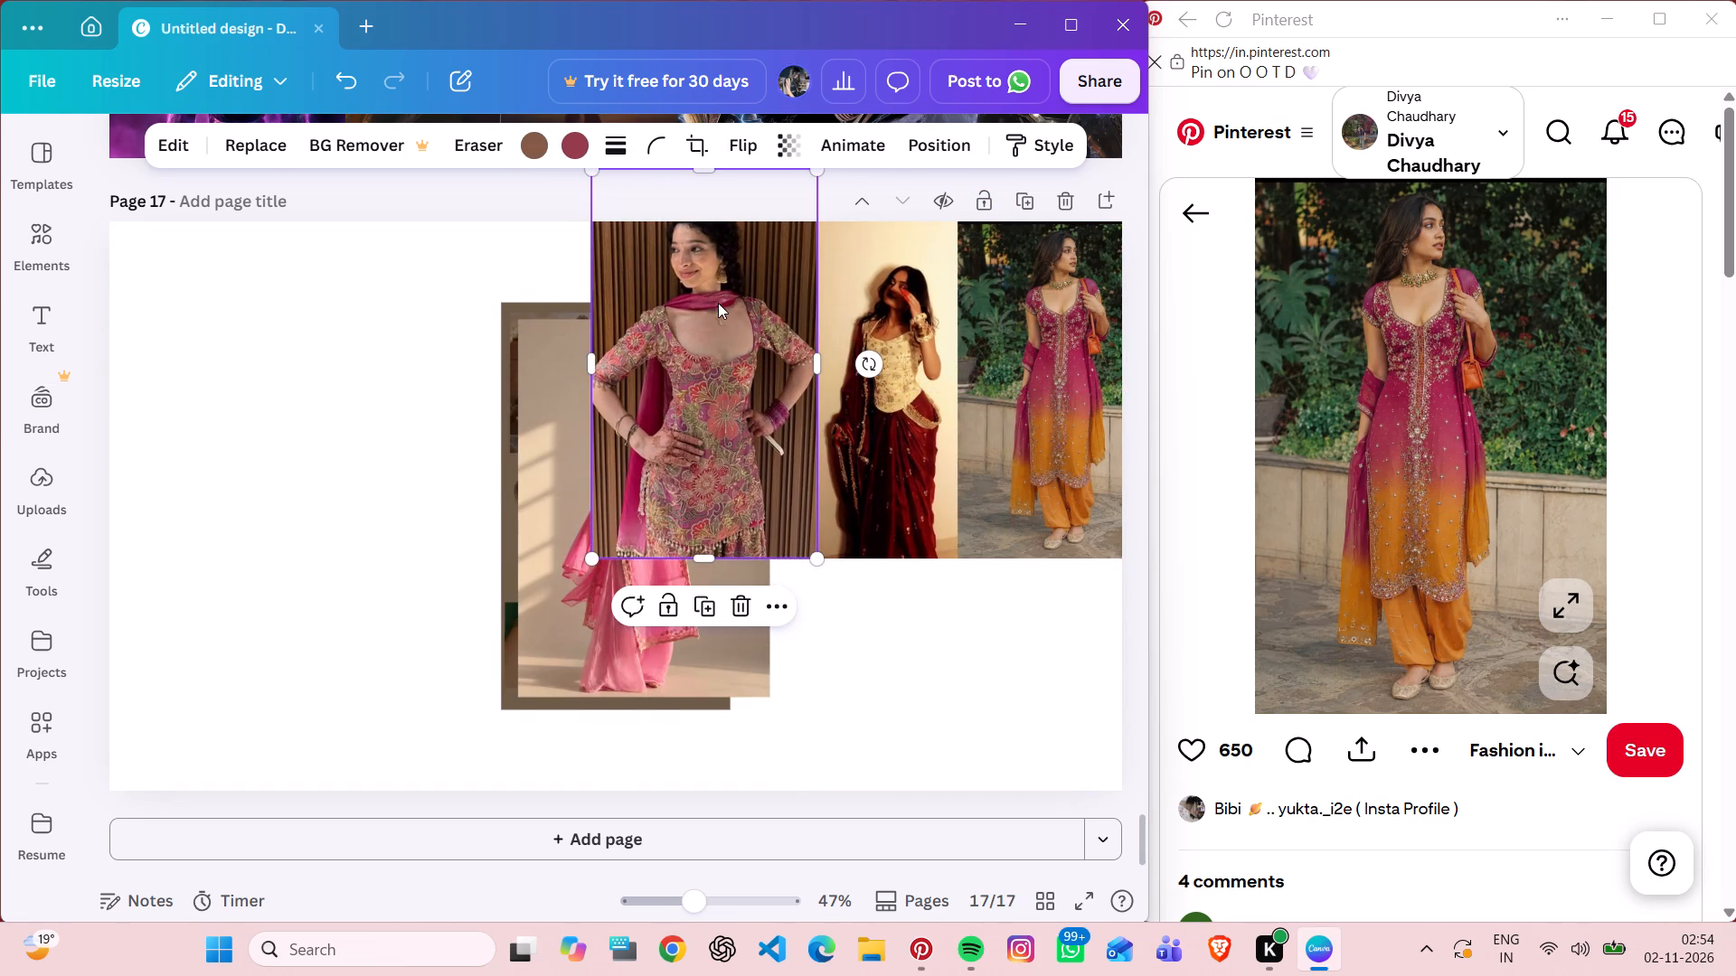
pyautogui.moveTo(540, 451); pyautogui.dragTo(423, 316)
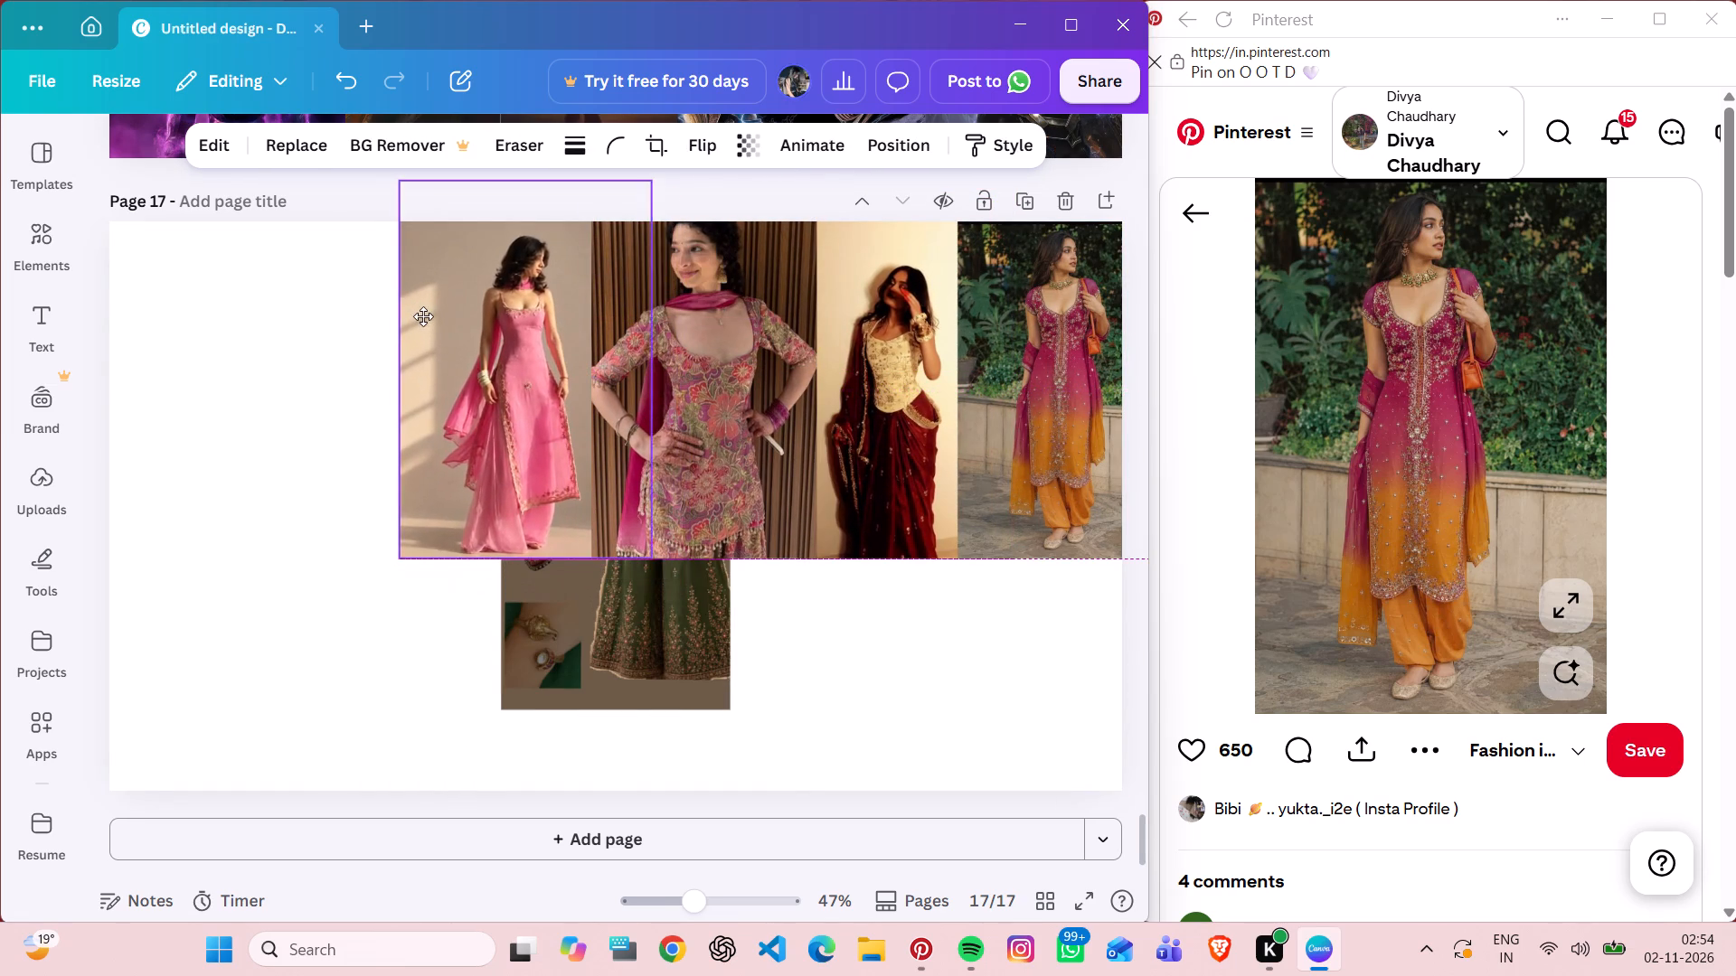
pyautogui.moveTo(423, 316); pyautogui.dragTo(426, 316)
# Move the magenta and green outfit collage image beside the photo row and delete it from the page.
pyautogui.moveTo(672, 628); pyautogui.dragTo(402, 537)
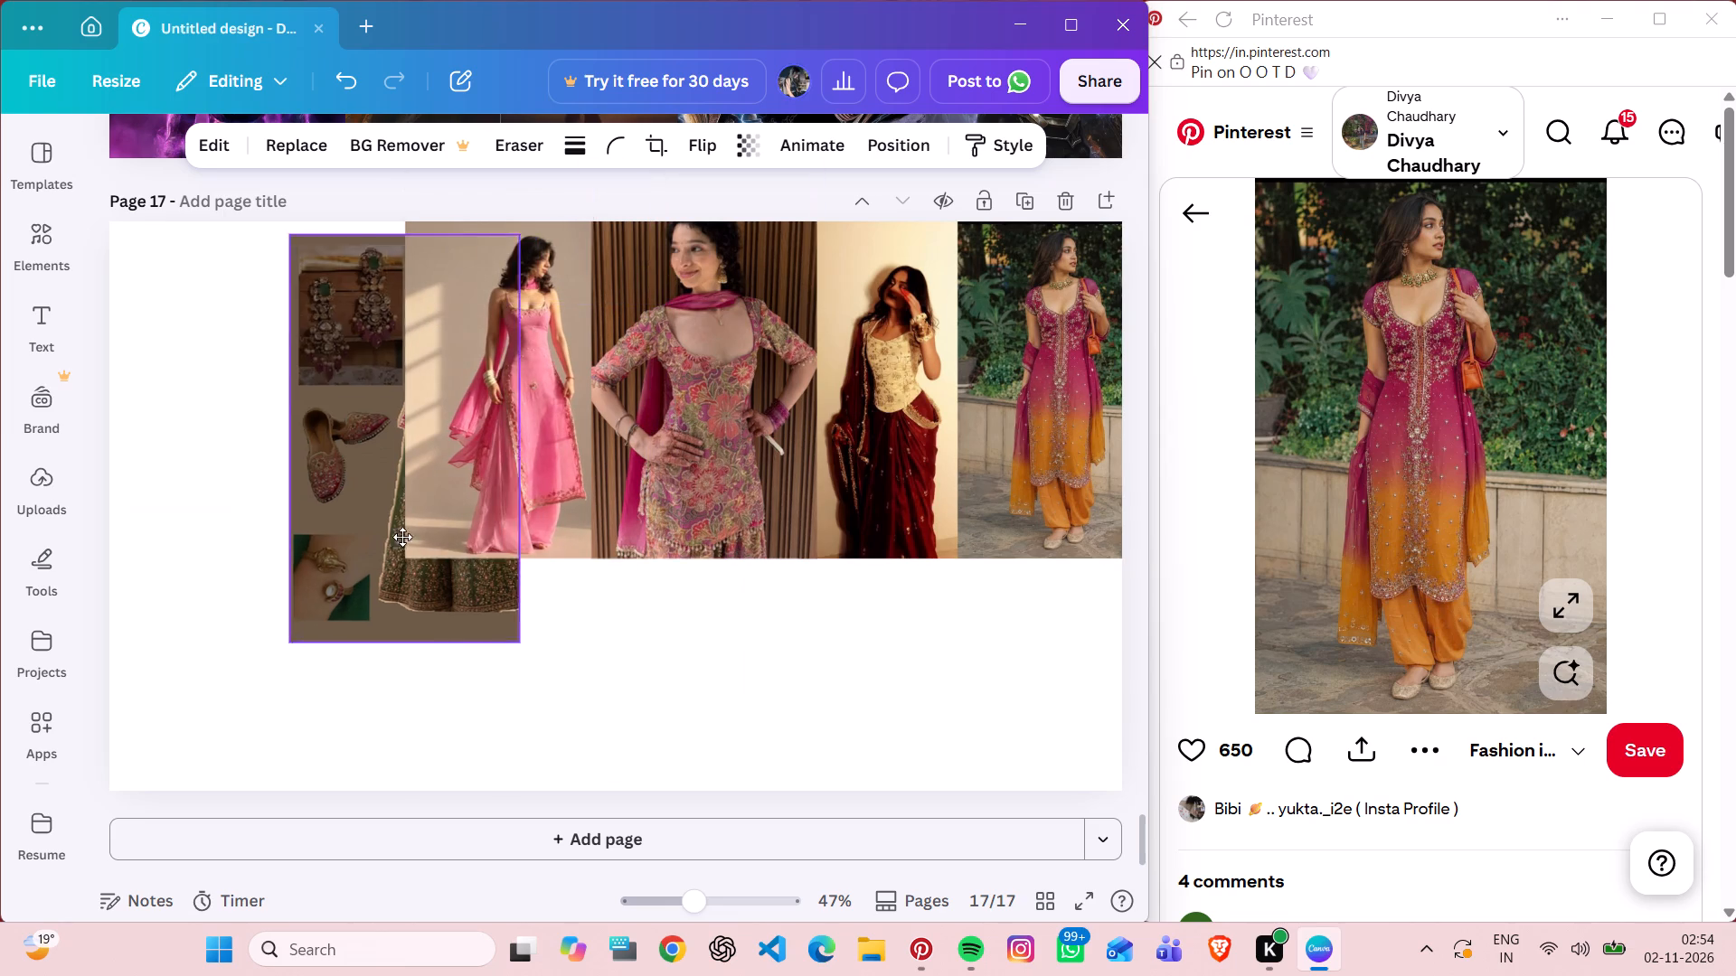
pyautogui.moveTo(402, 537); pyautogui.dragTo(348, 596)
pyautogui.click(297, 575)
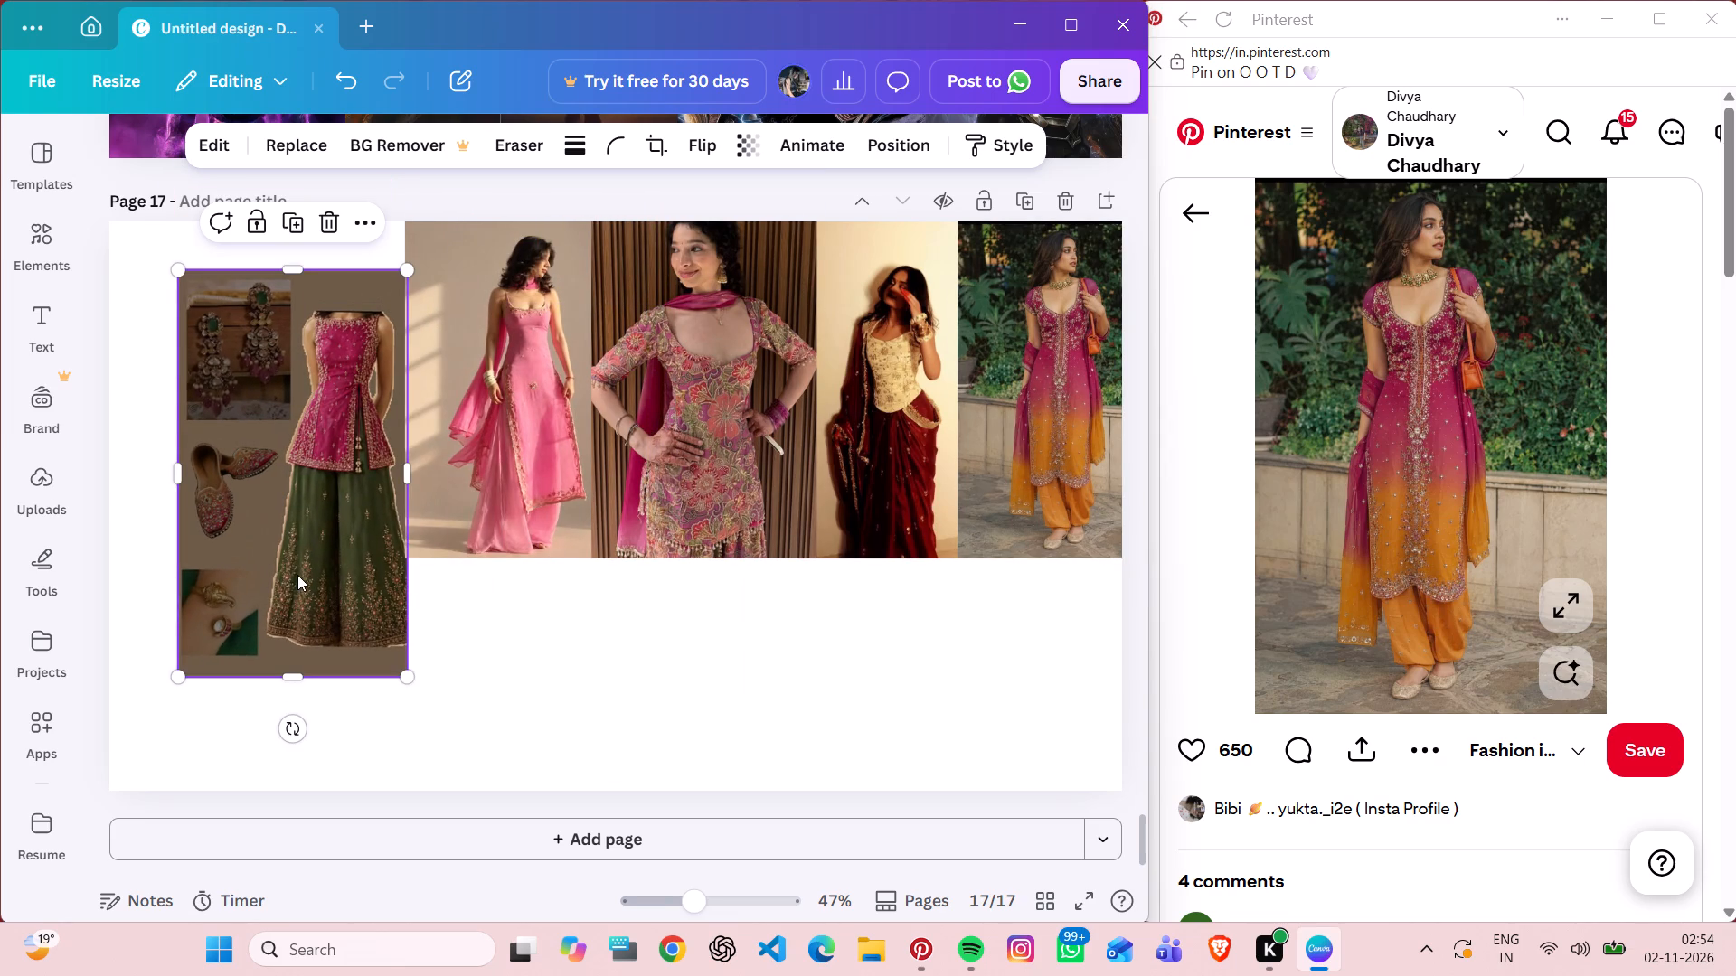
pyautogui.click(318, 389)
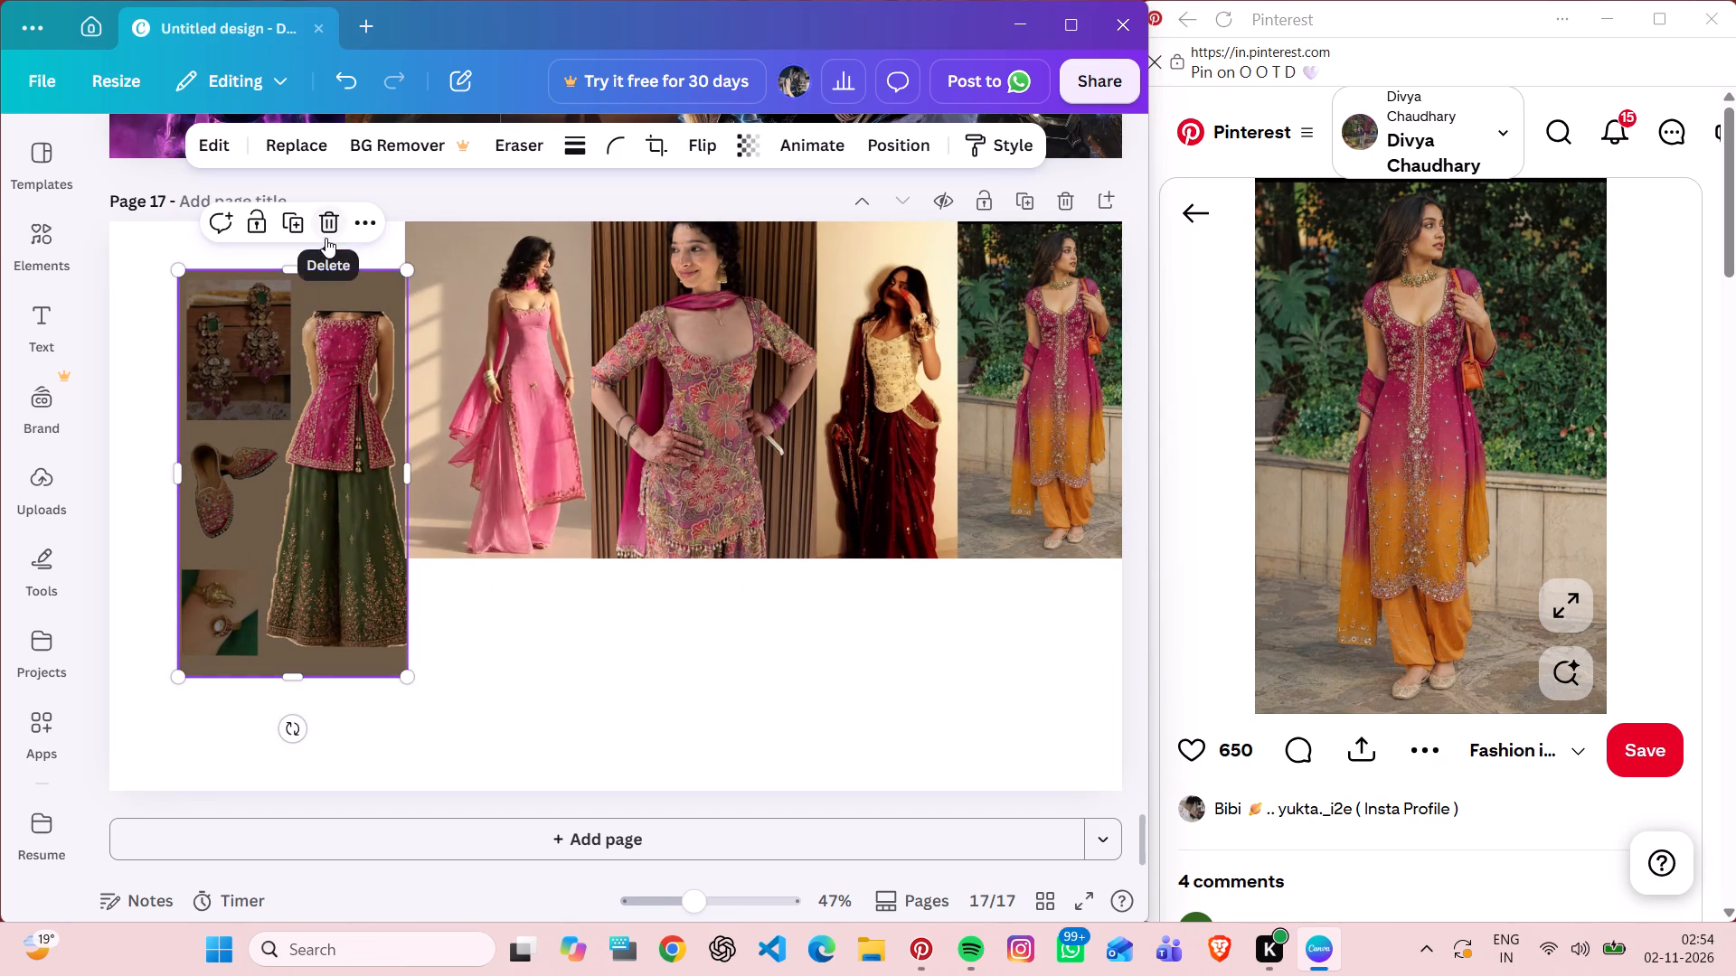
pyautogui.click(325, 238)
# Browse the pins related to the magenta-to-orange suit on Pinterest for another outfit photo.
pyautogui.scroll(-4, 1415, 533)
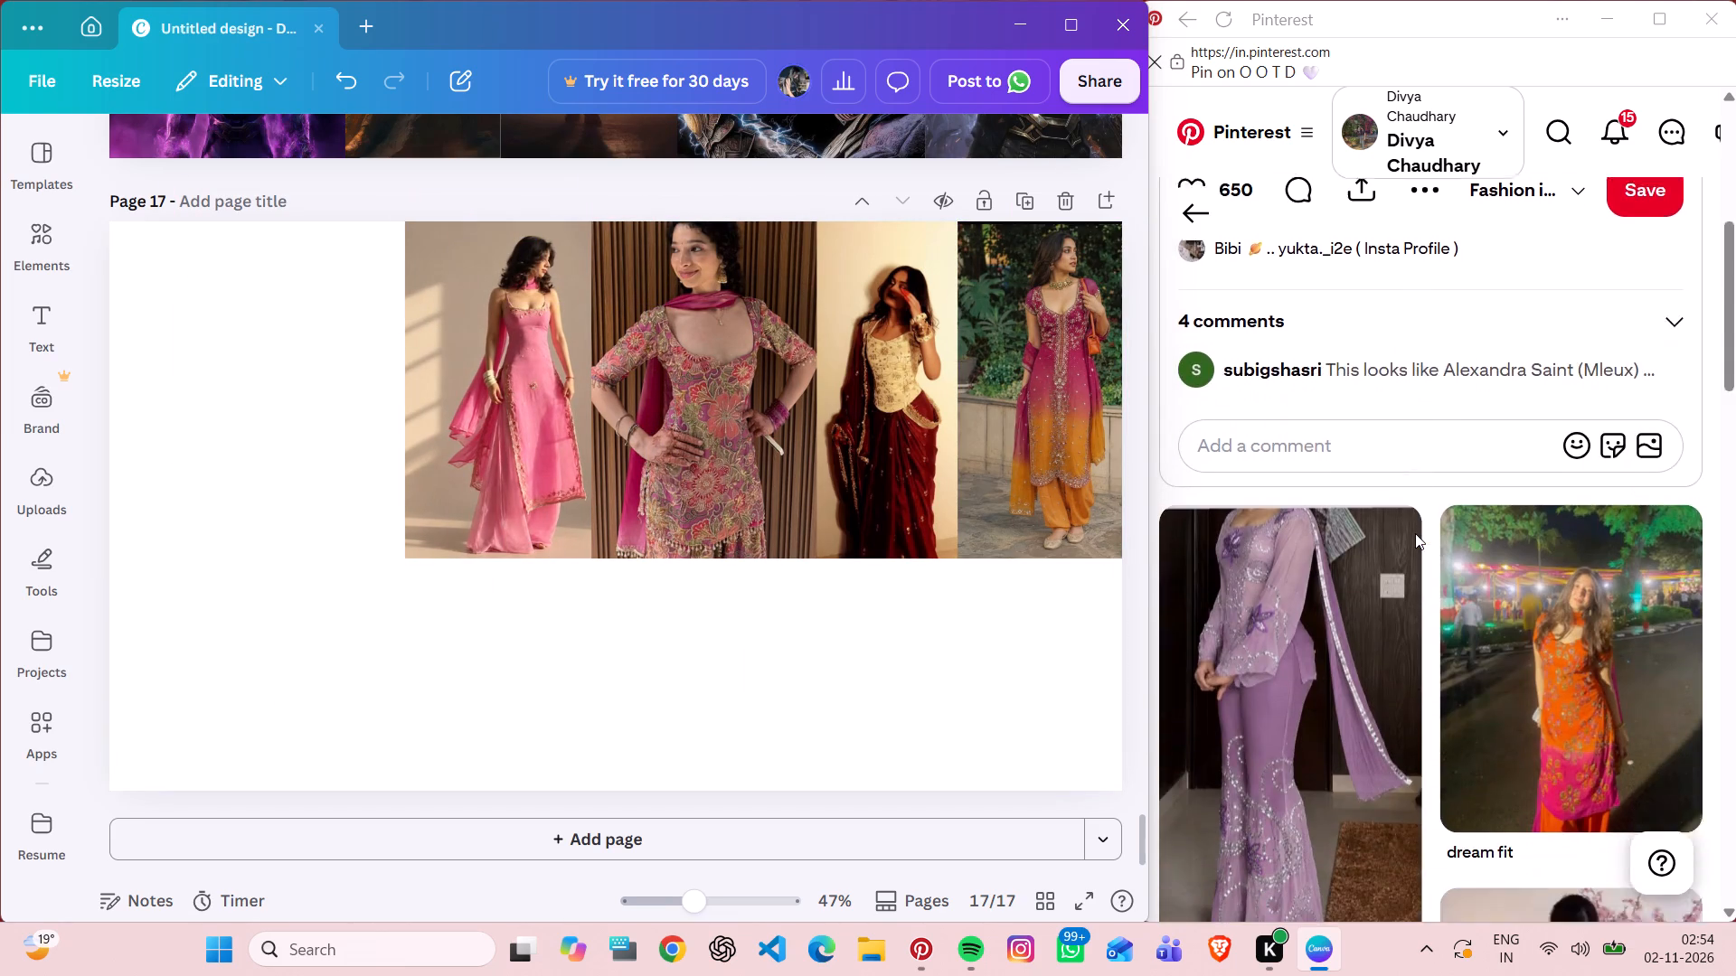
pyautogui.scroll(-9, 1415, 533)
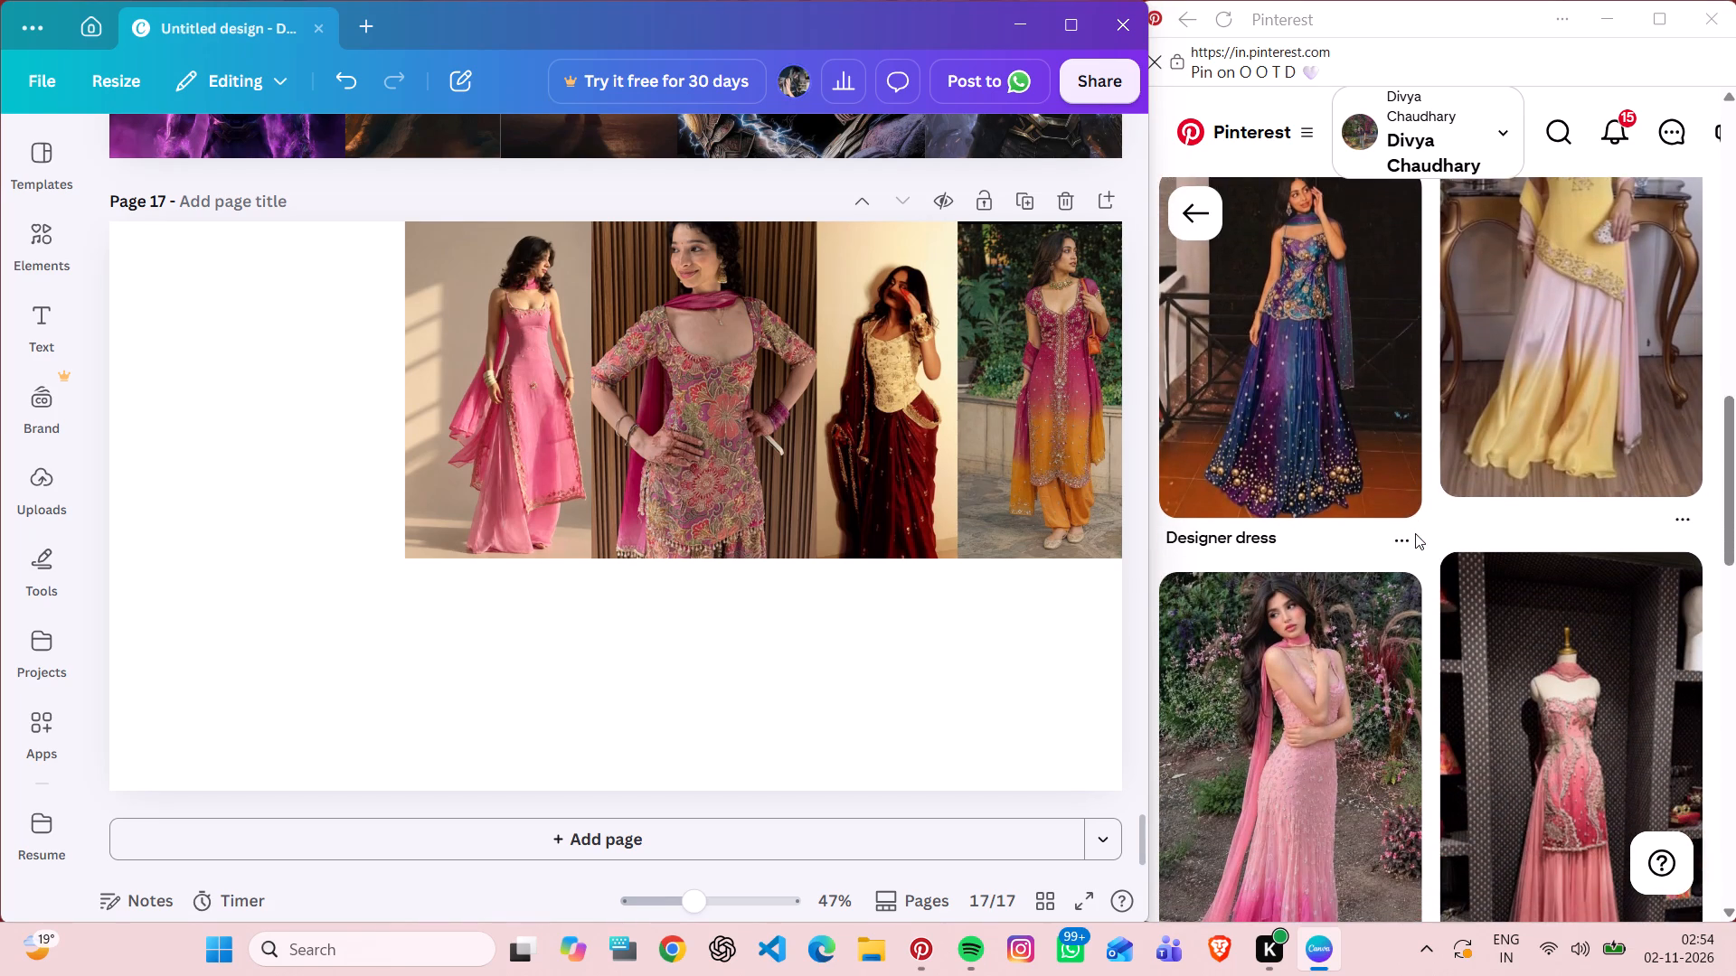
pyautogui.scroll(-3, 1415, 533)
pyautogui.scroll(-4, 1292, 605)
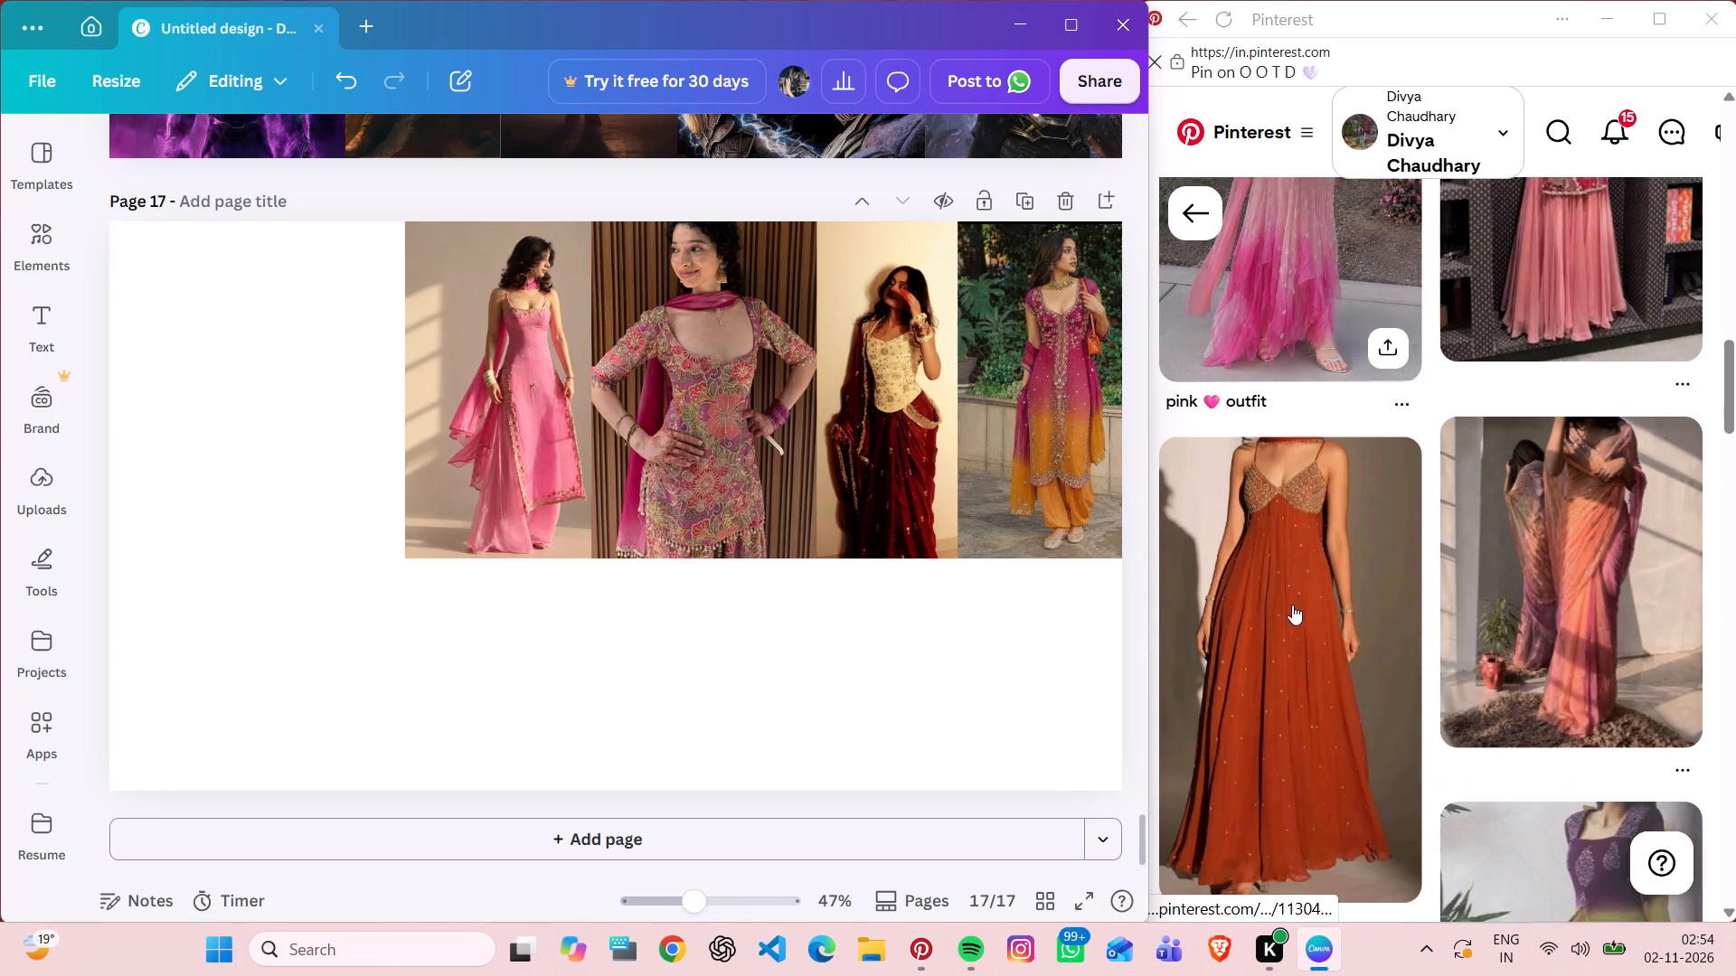
pyautogui.scroll(-5, 1292, 605)
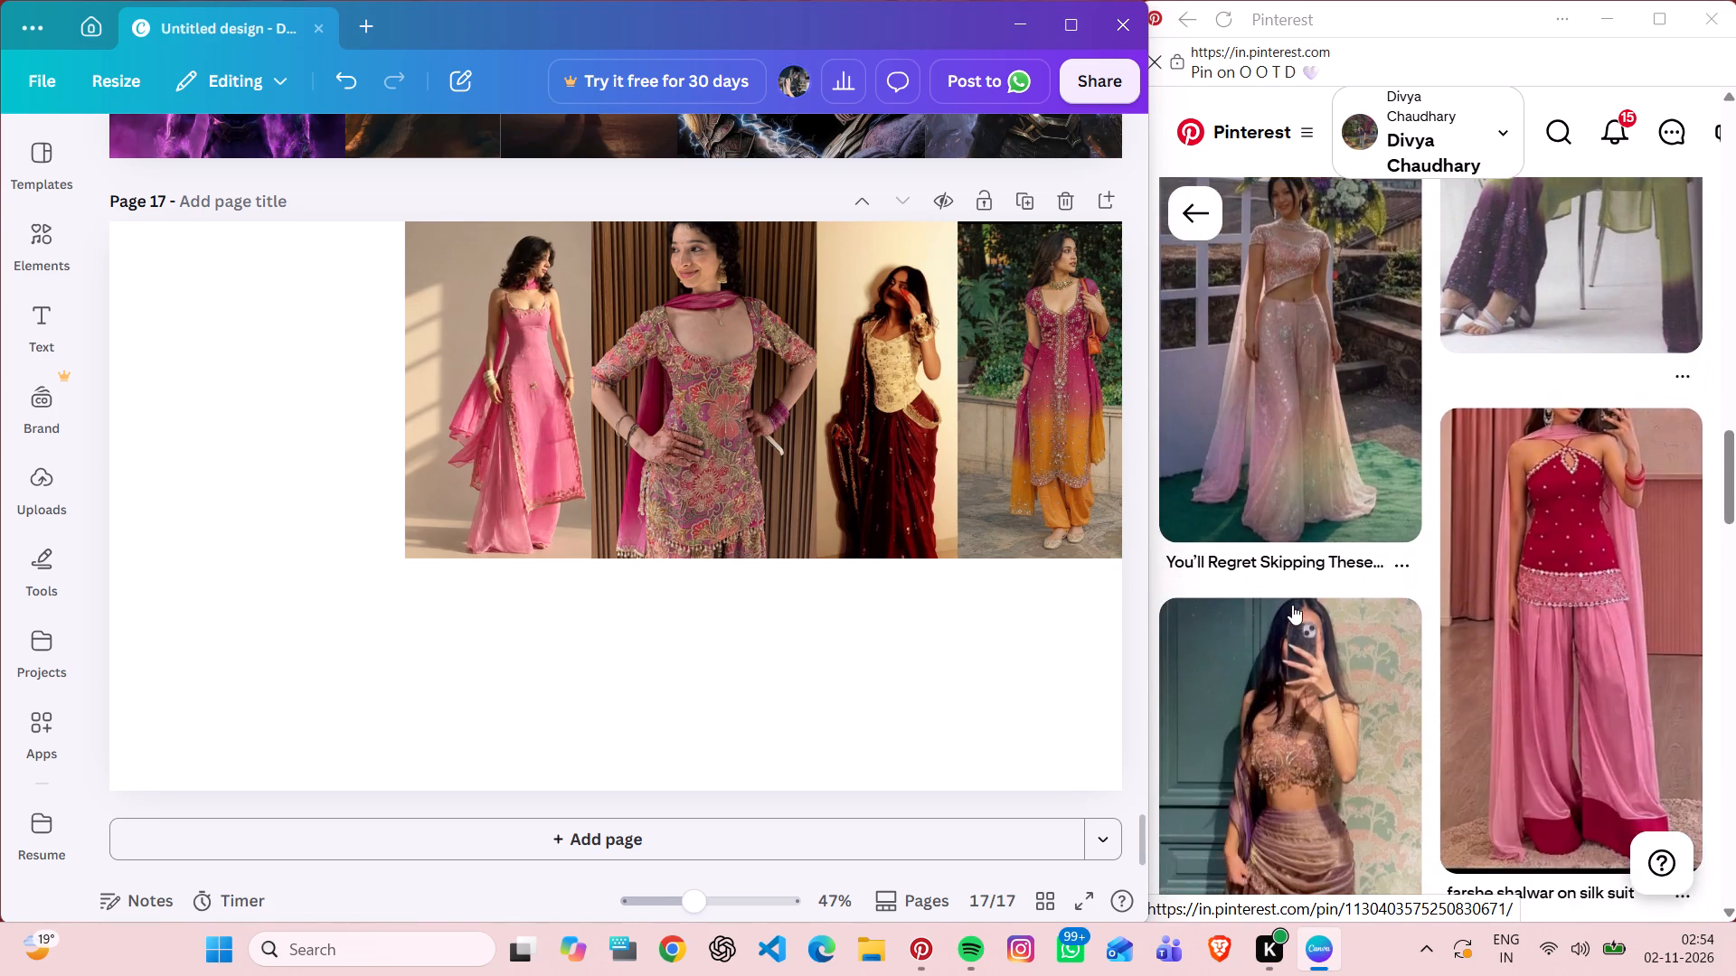
pyautogui.scroll(-6, 1292, 605)
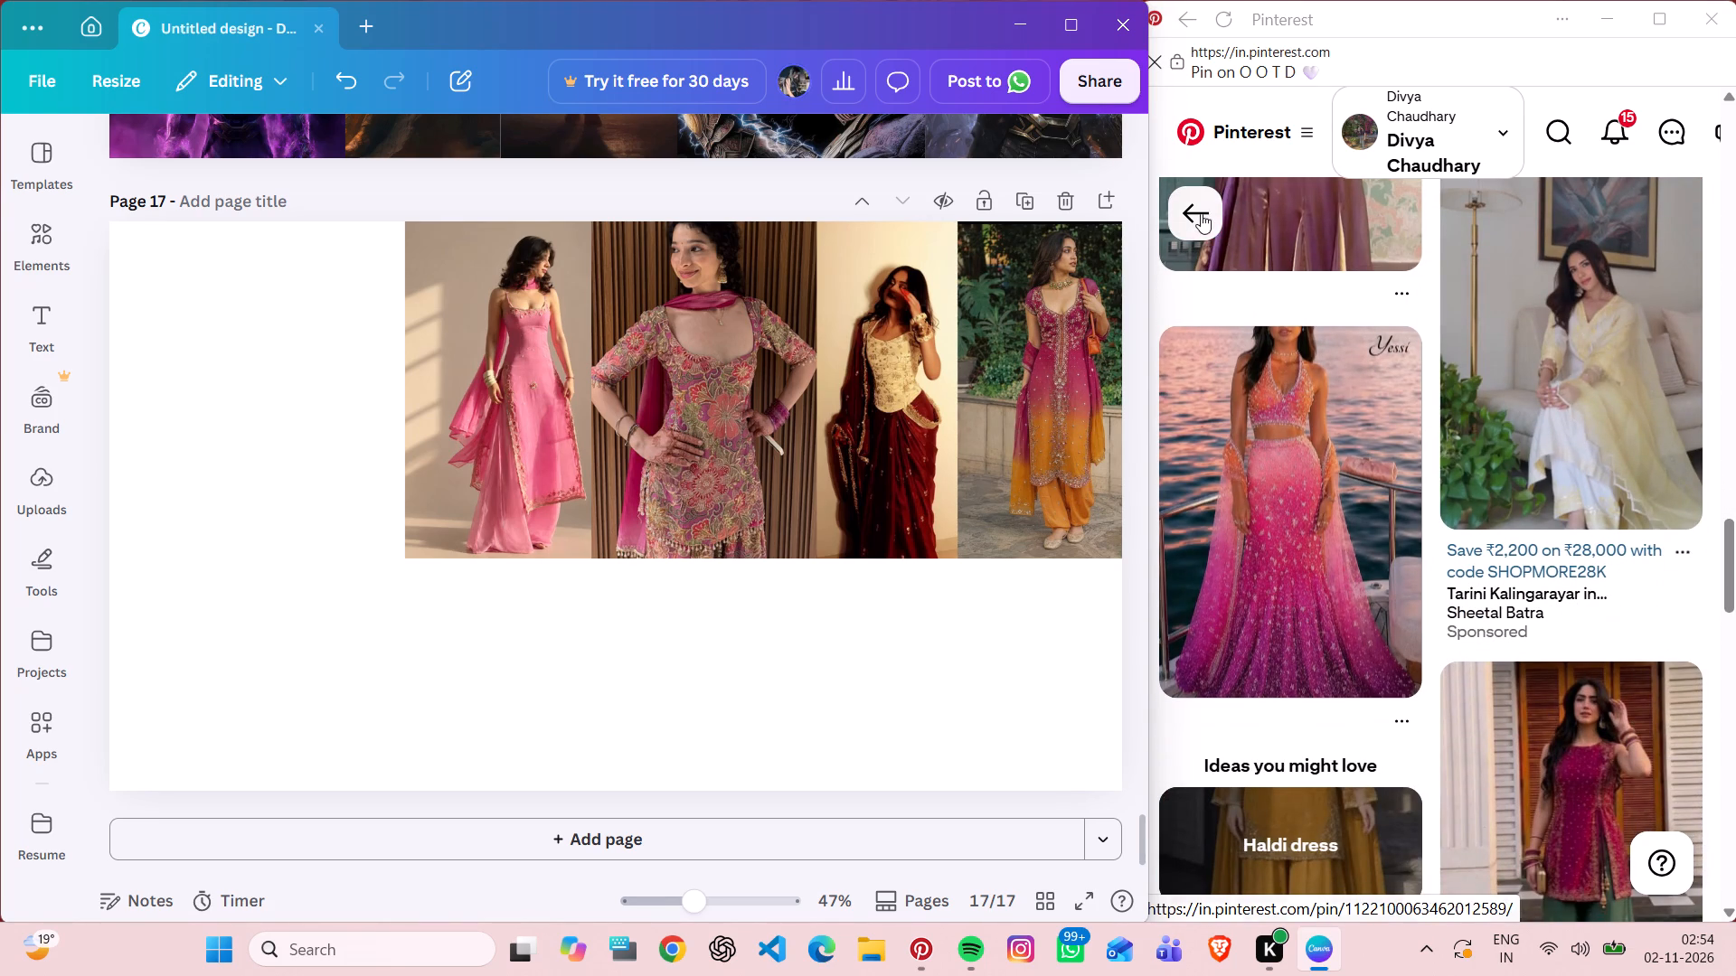
# Go back to the wedding guest outfit pin on Pinterest and browse its related pins for another outfit photo.
pyautogui.click(1201, 215)
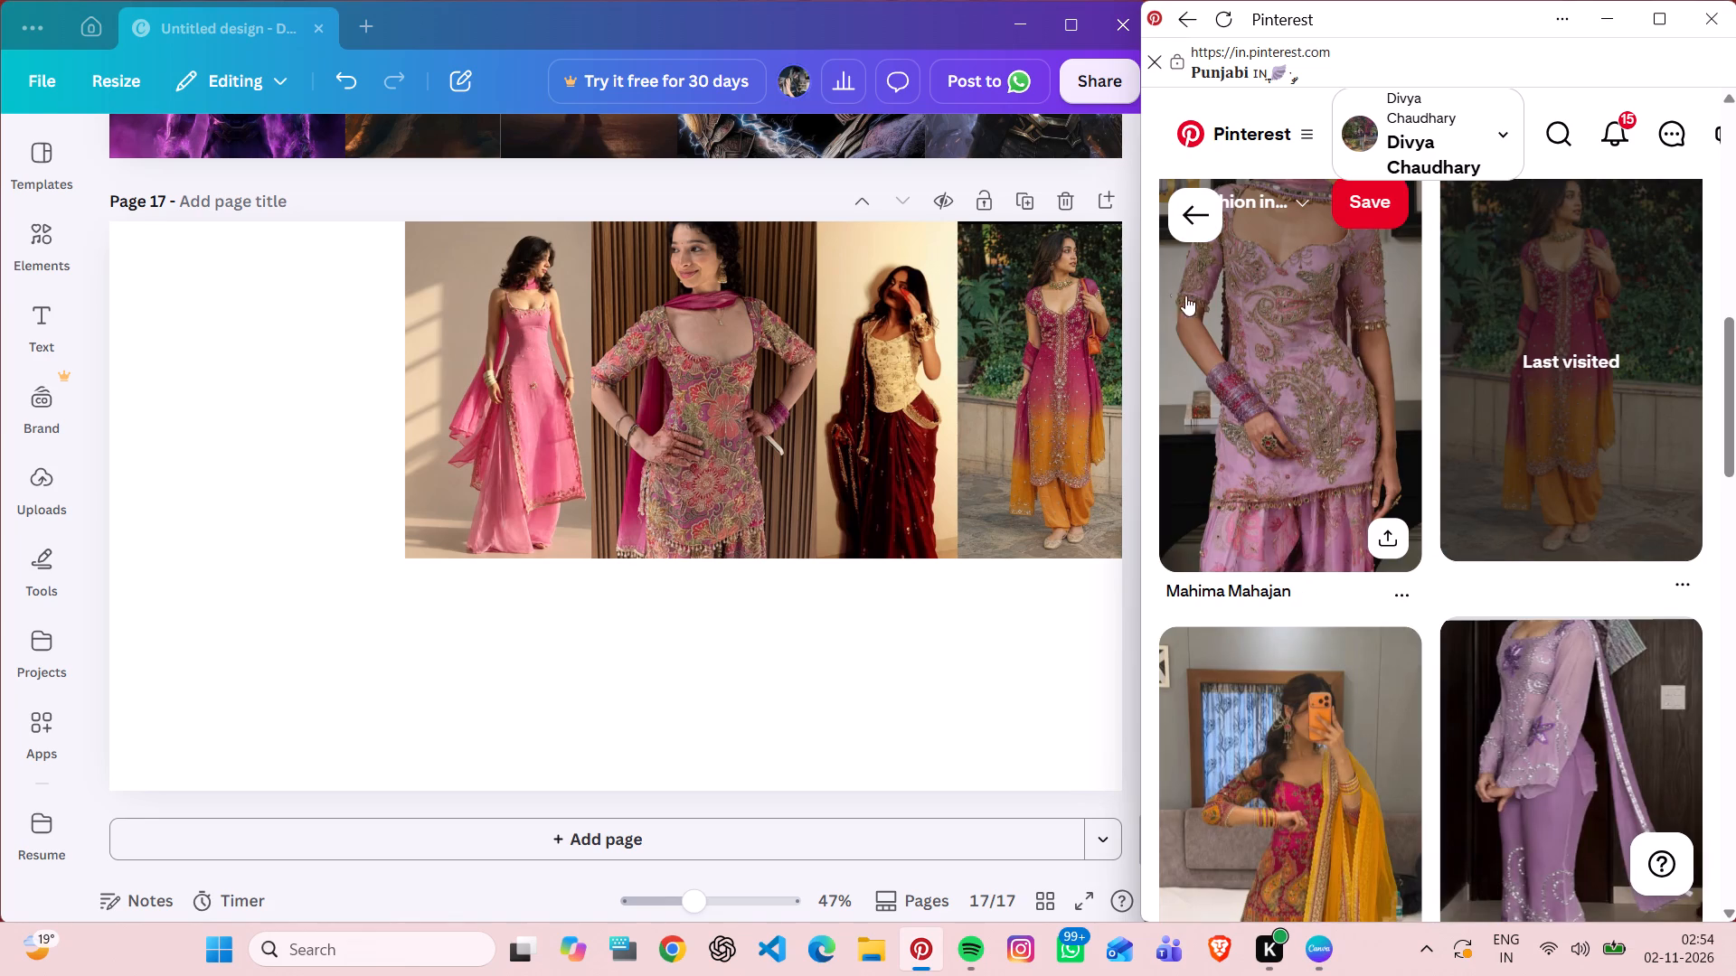
pyautogui.click(1189, 212)
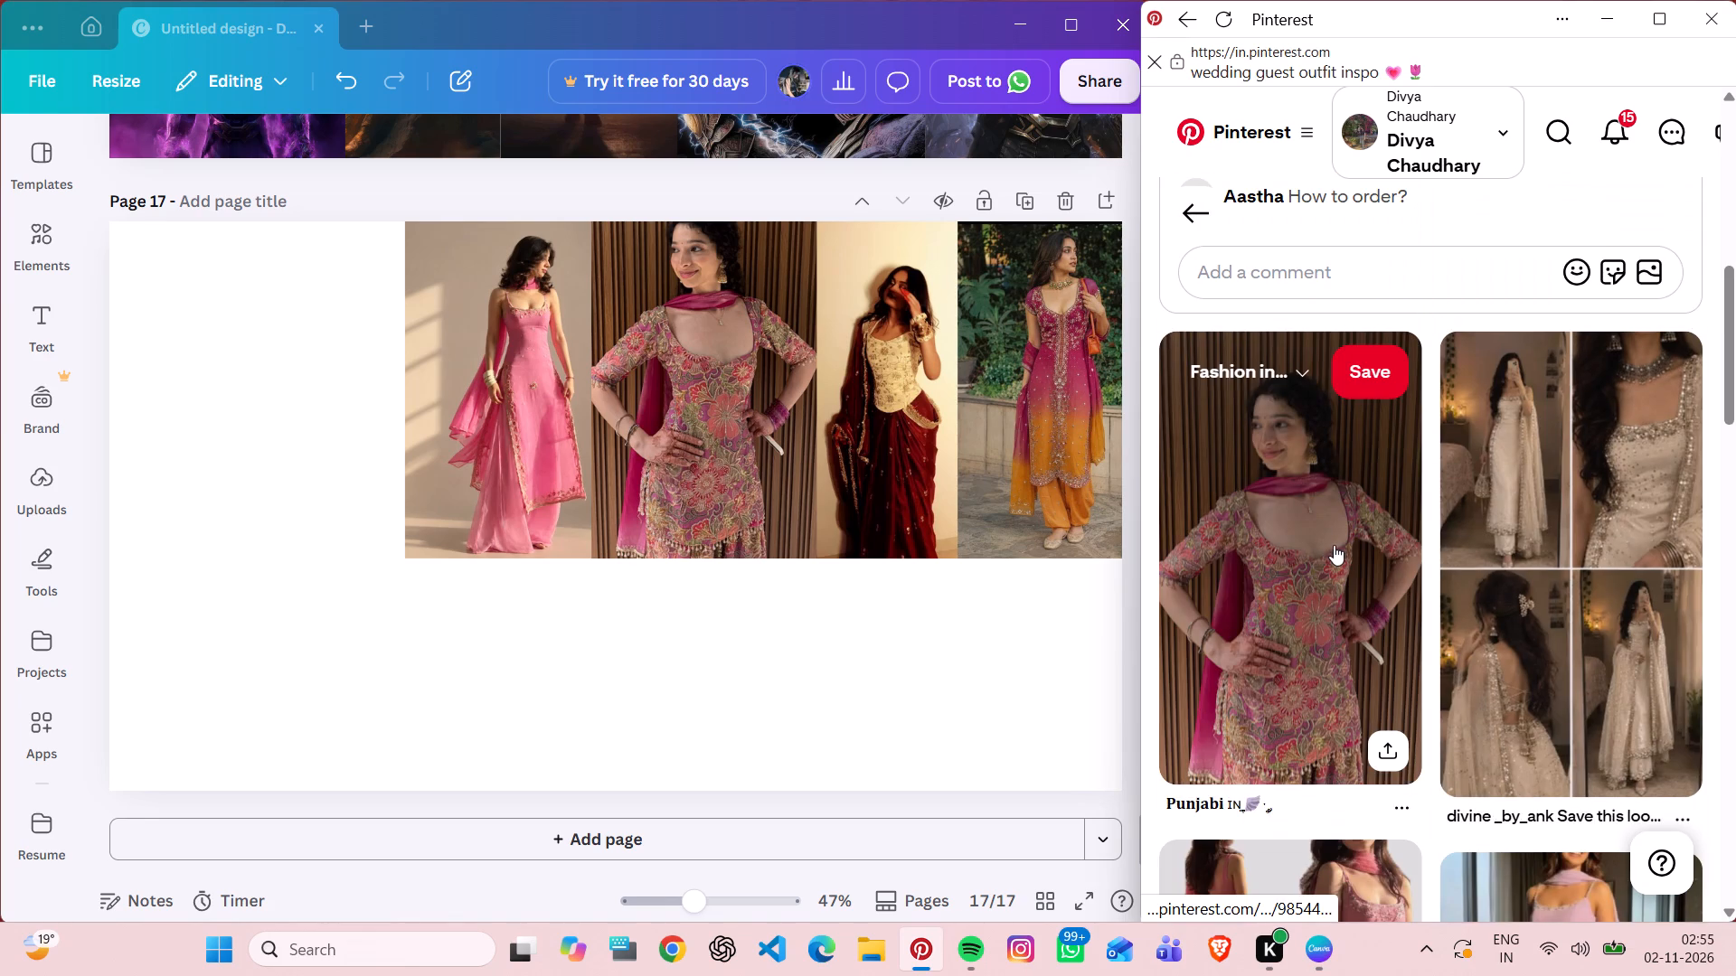
pyautogui.scroll(-10, 1334, 545)
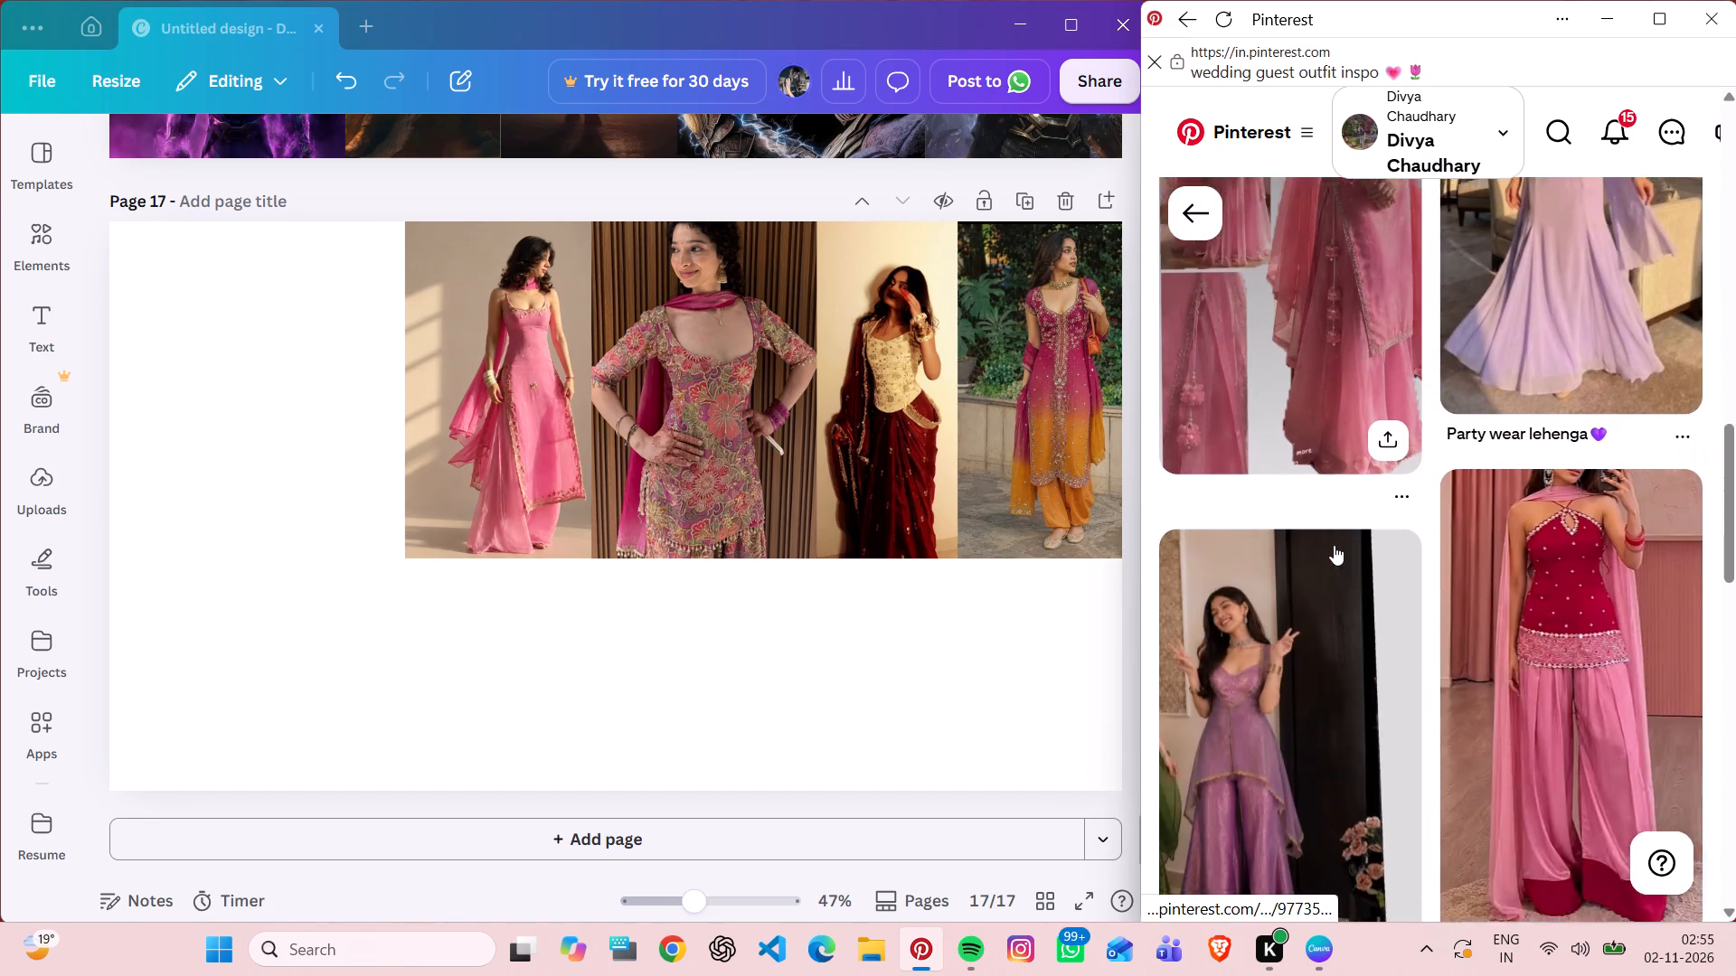
pyautogui.scroll(-5, 1334, 545)
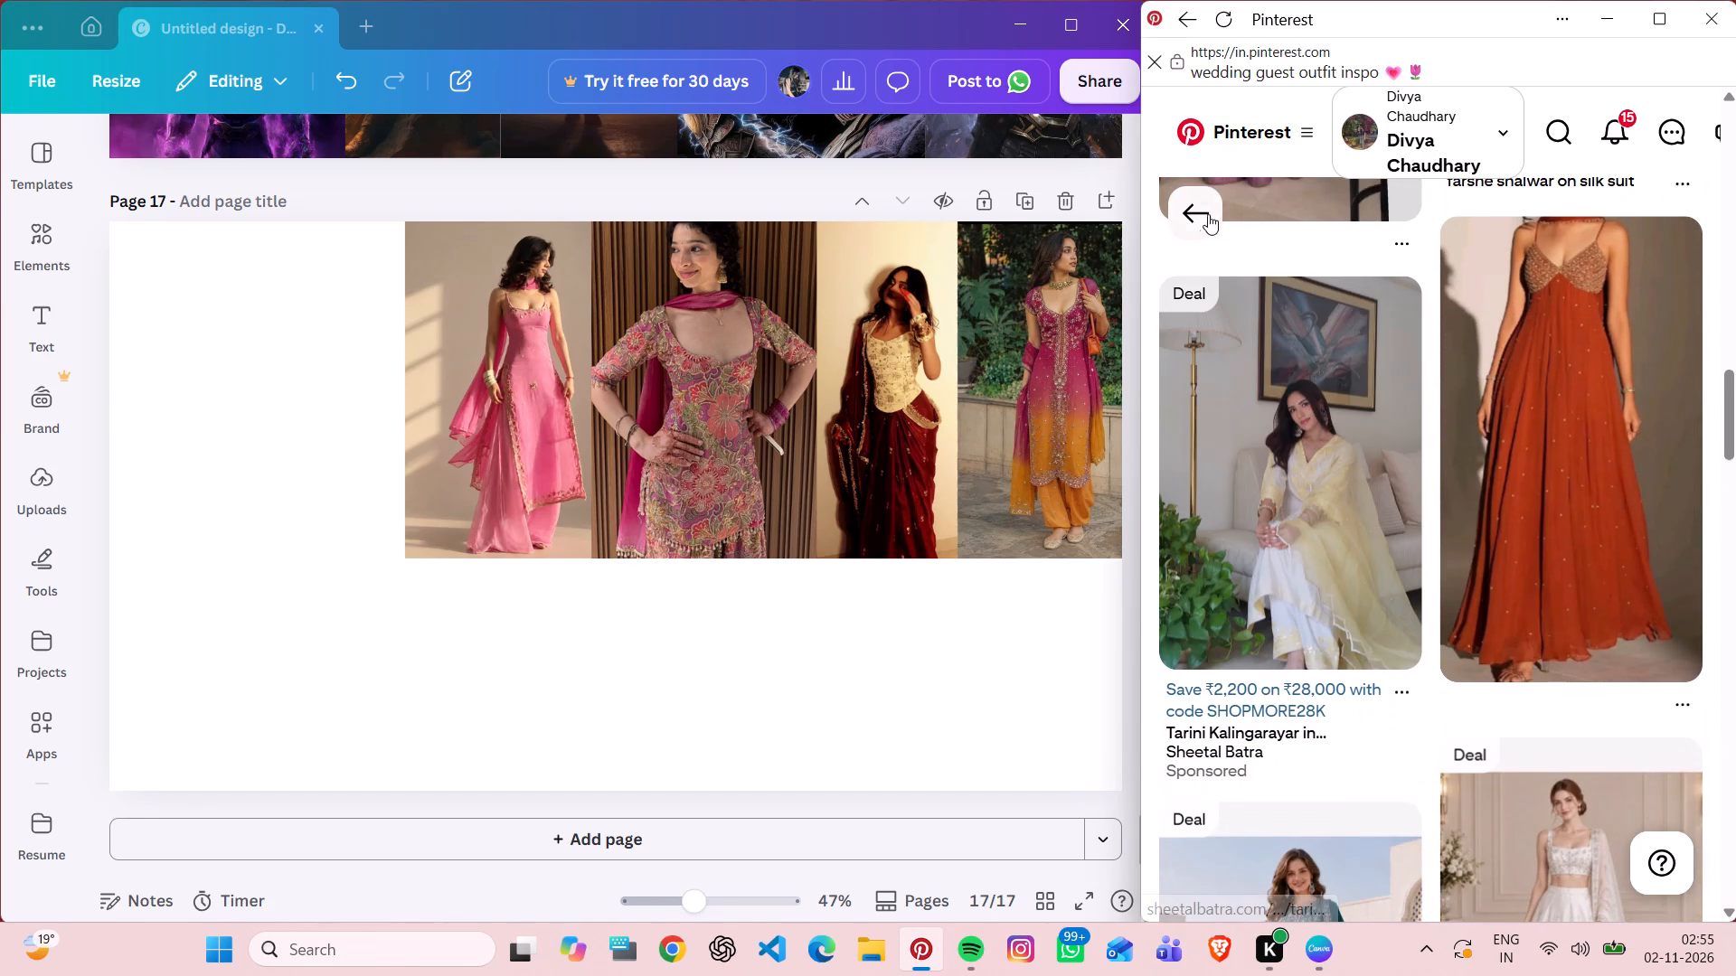
# Return to the earlier corset saree pin and look through its related pins for another festive outfit photo.
pyautogui.click(1202, 222)
pyautogui.scroll(-5, 1403, 526)
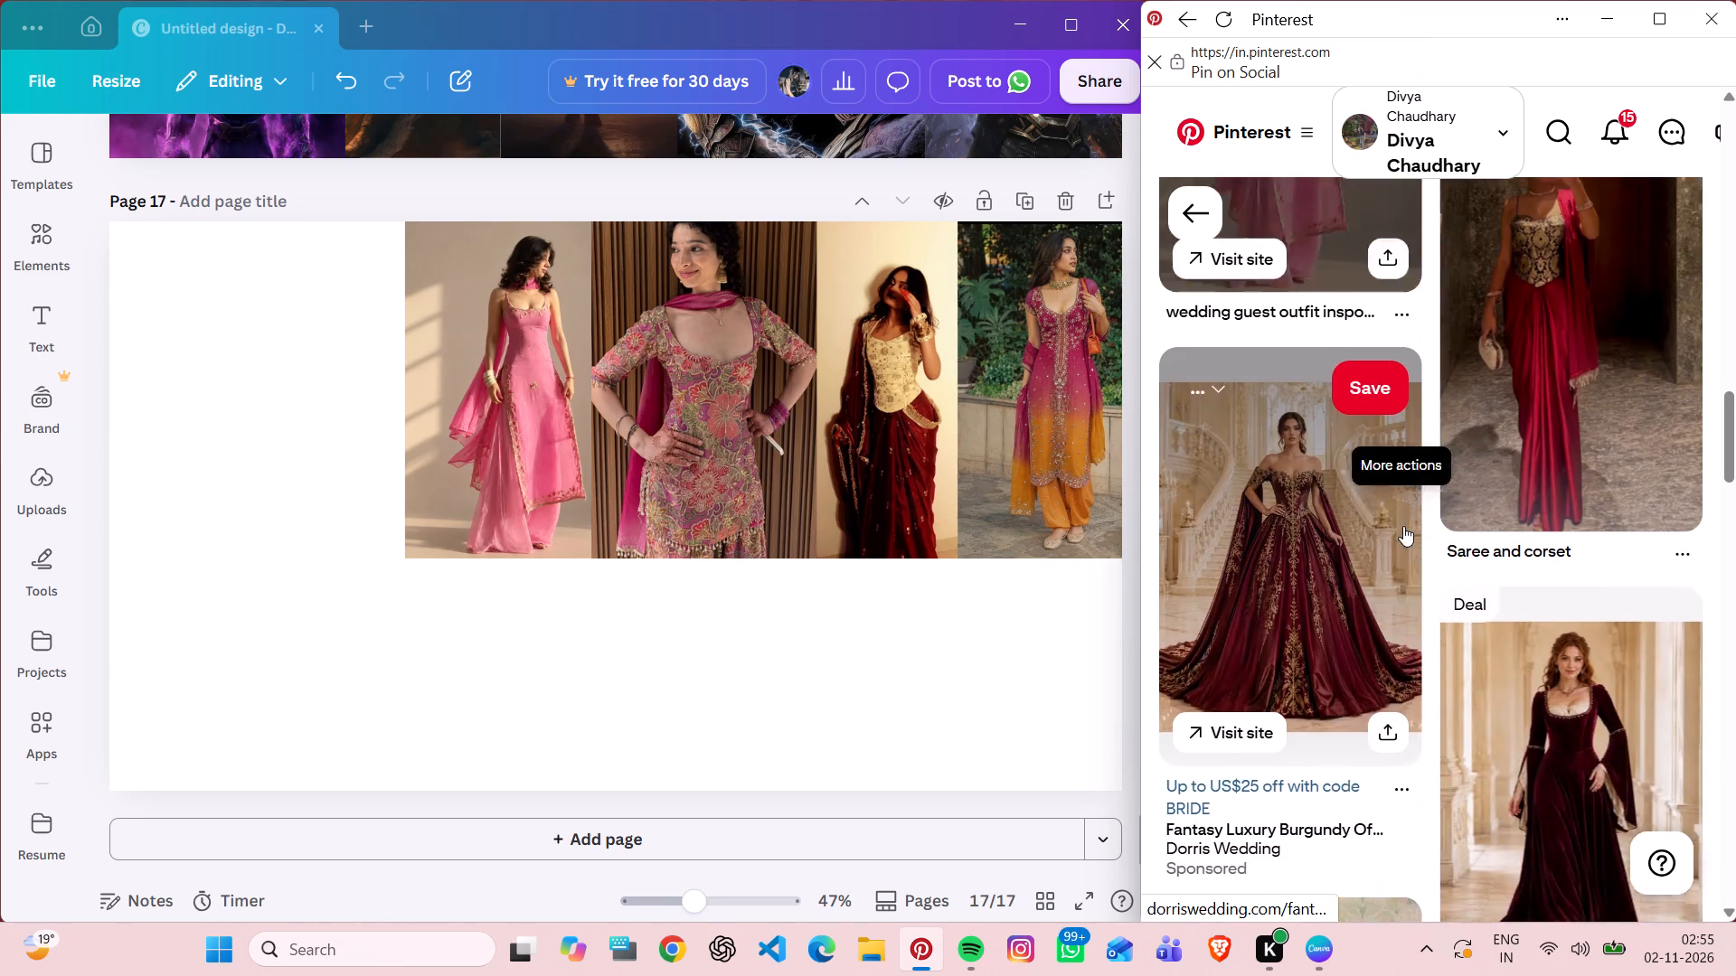
pyautogui.scroll(-6, 1403, 526)
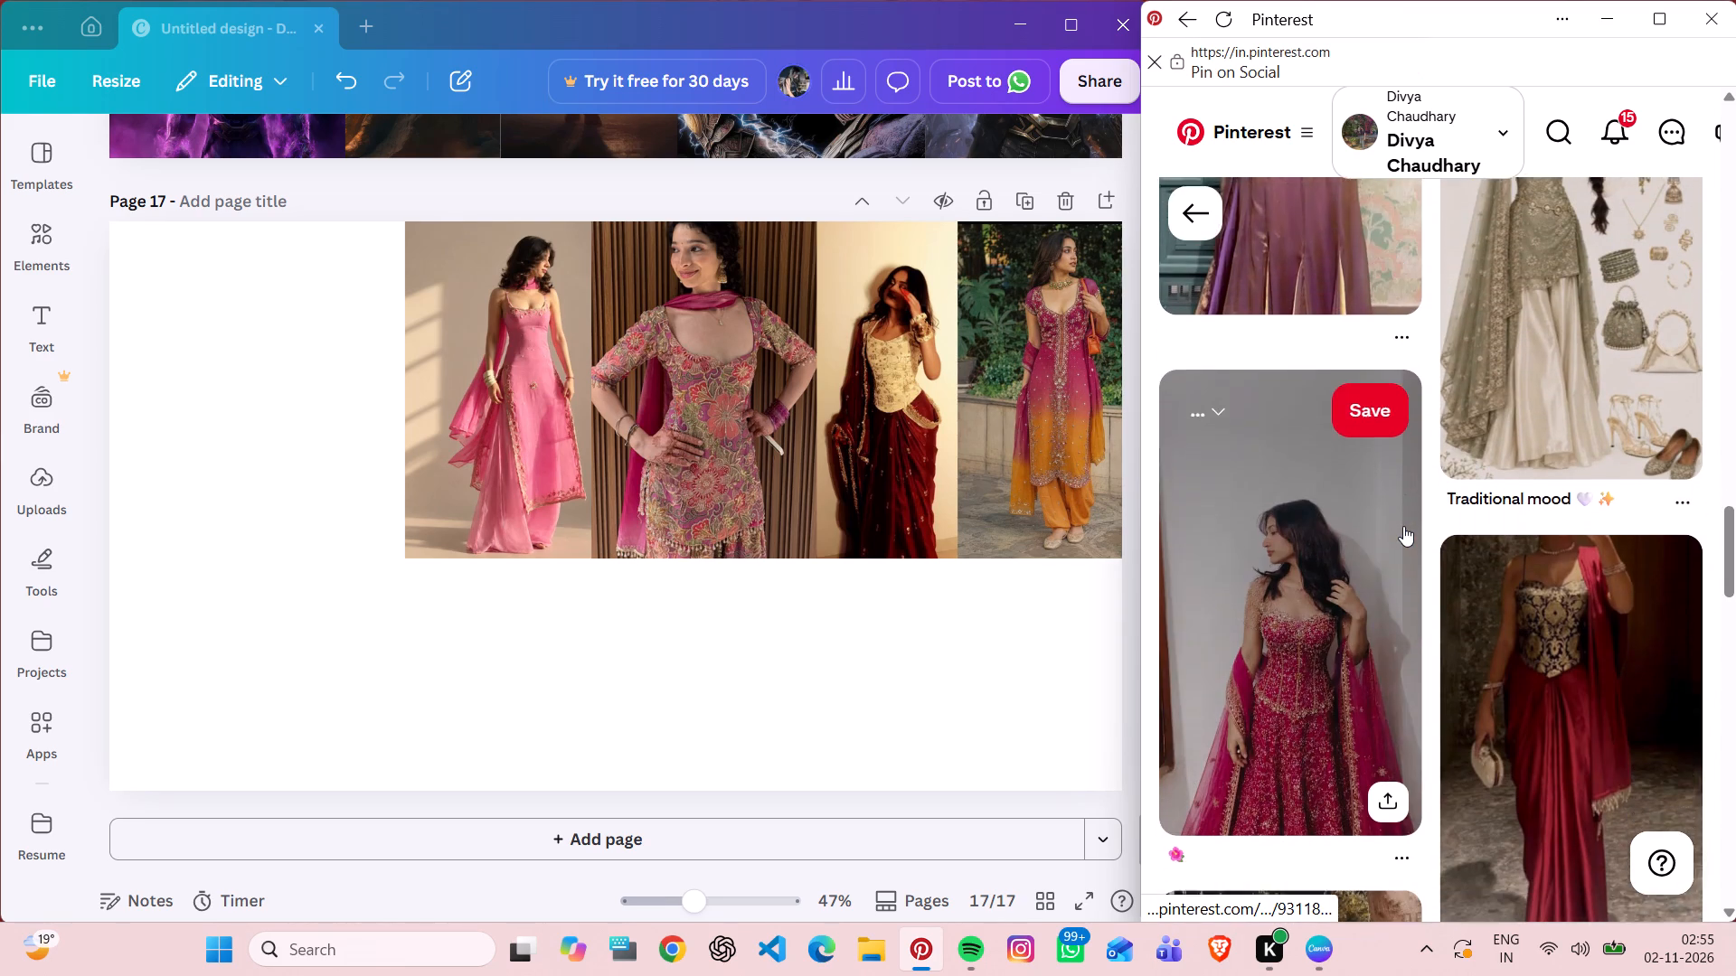
pyautogui.scroll(-6, 1403, 526)
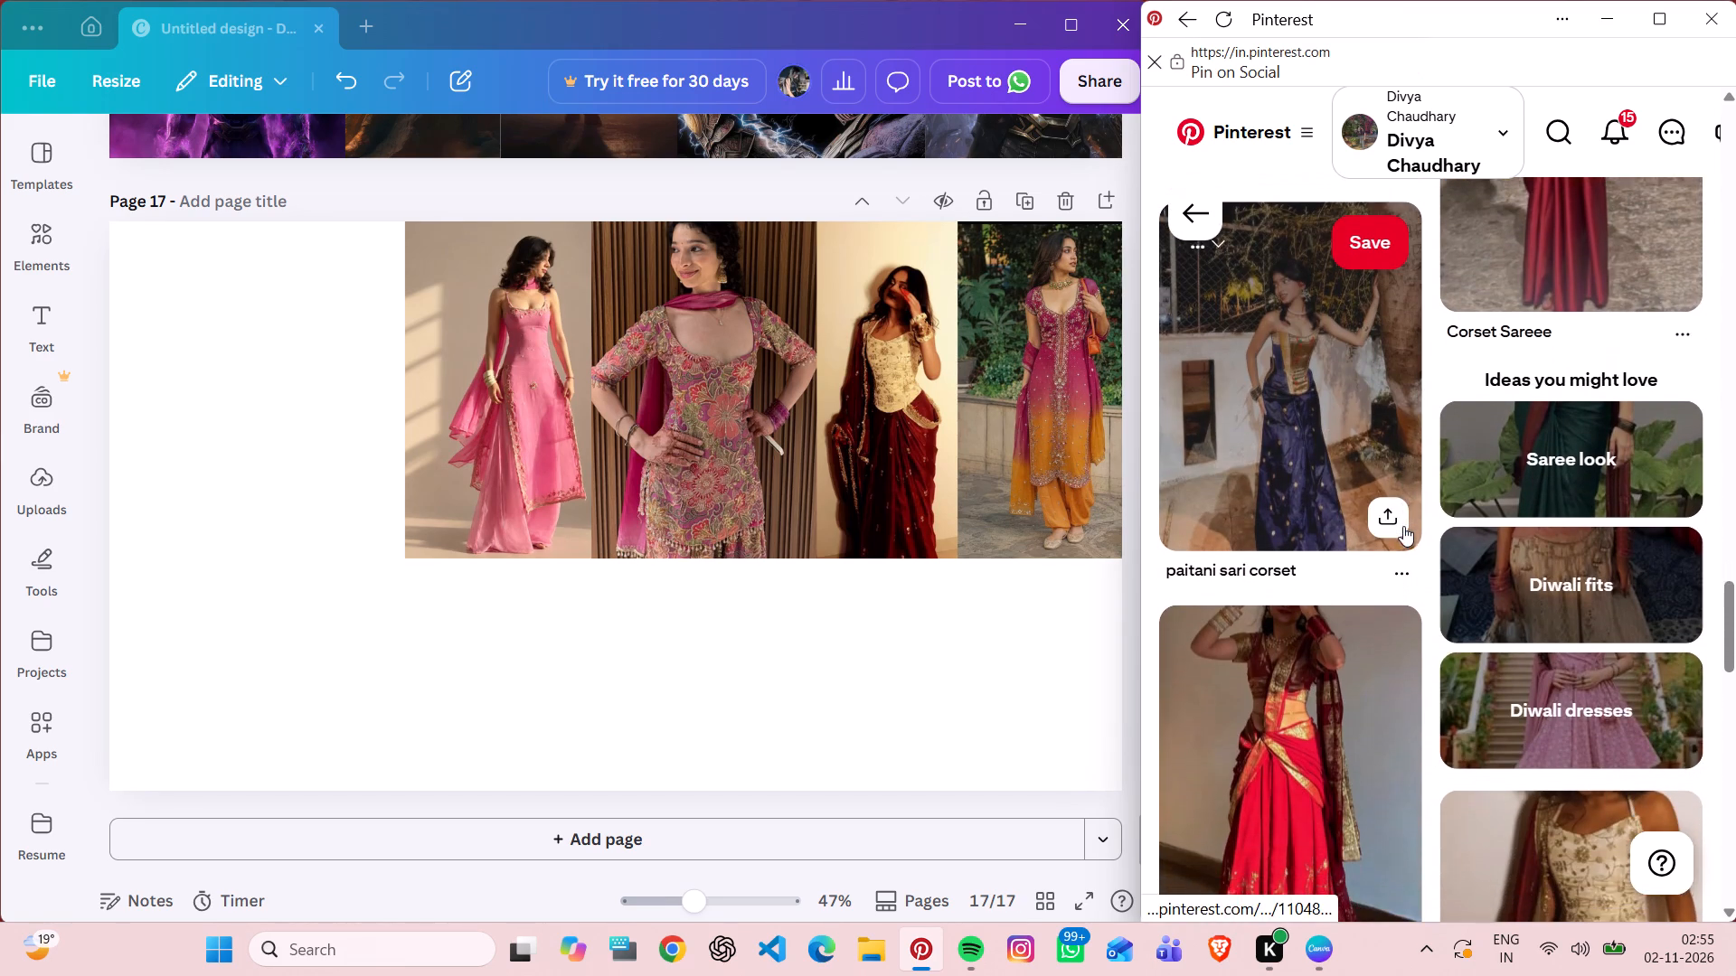
pyautogui.scroll(-2, 1403, 526)
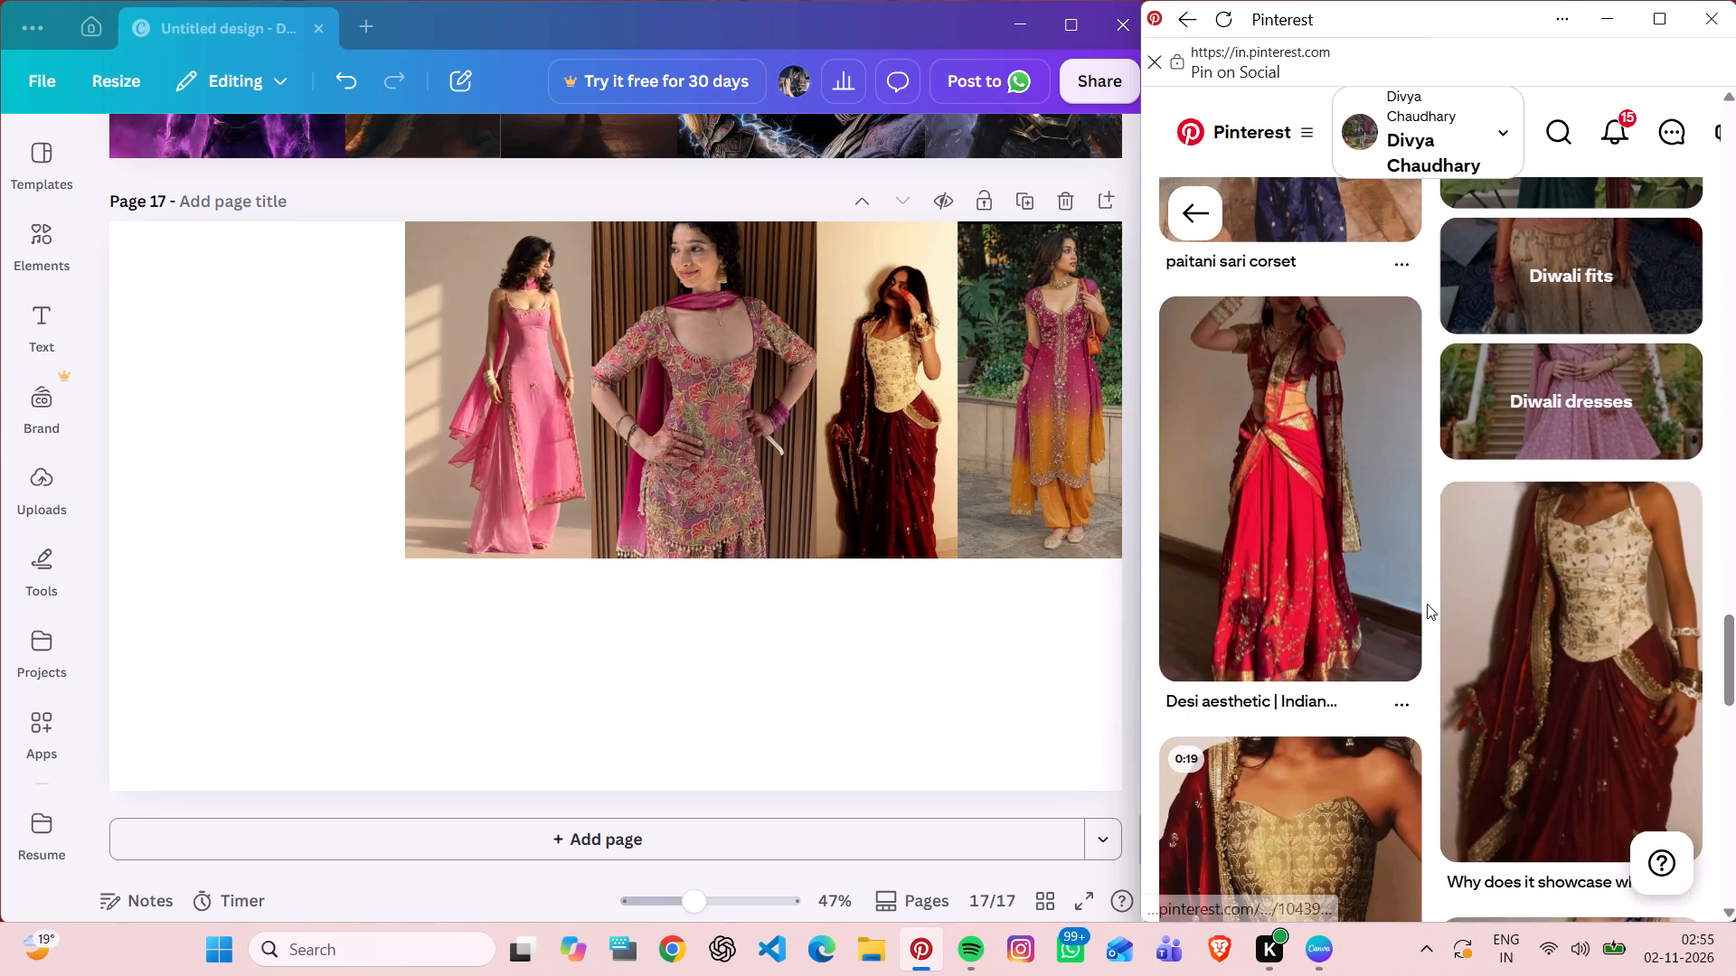
pyautogui.scroll(-6, 1427, 604)
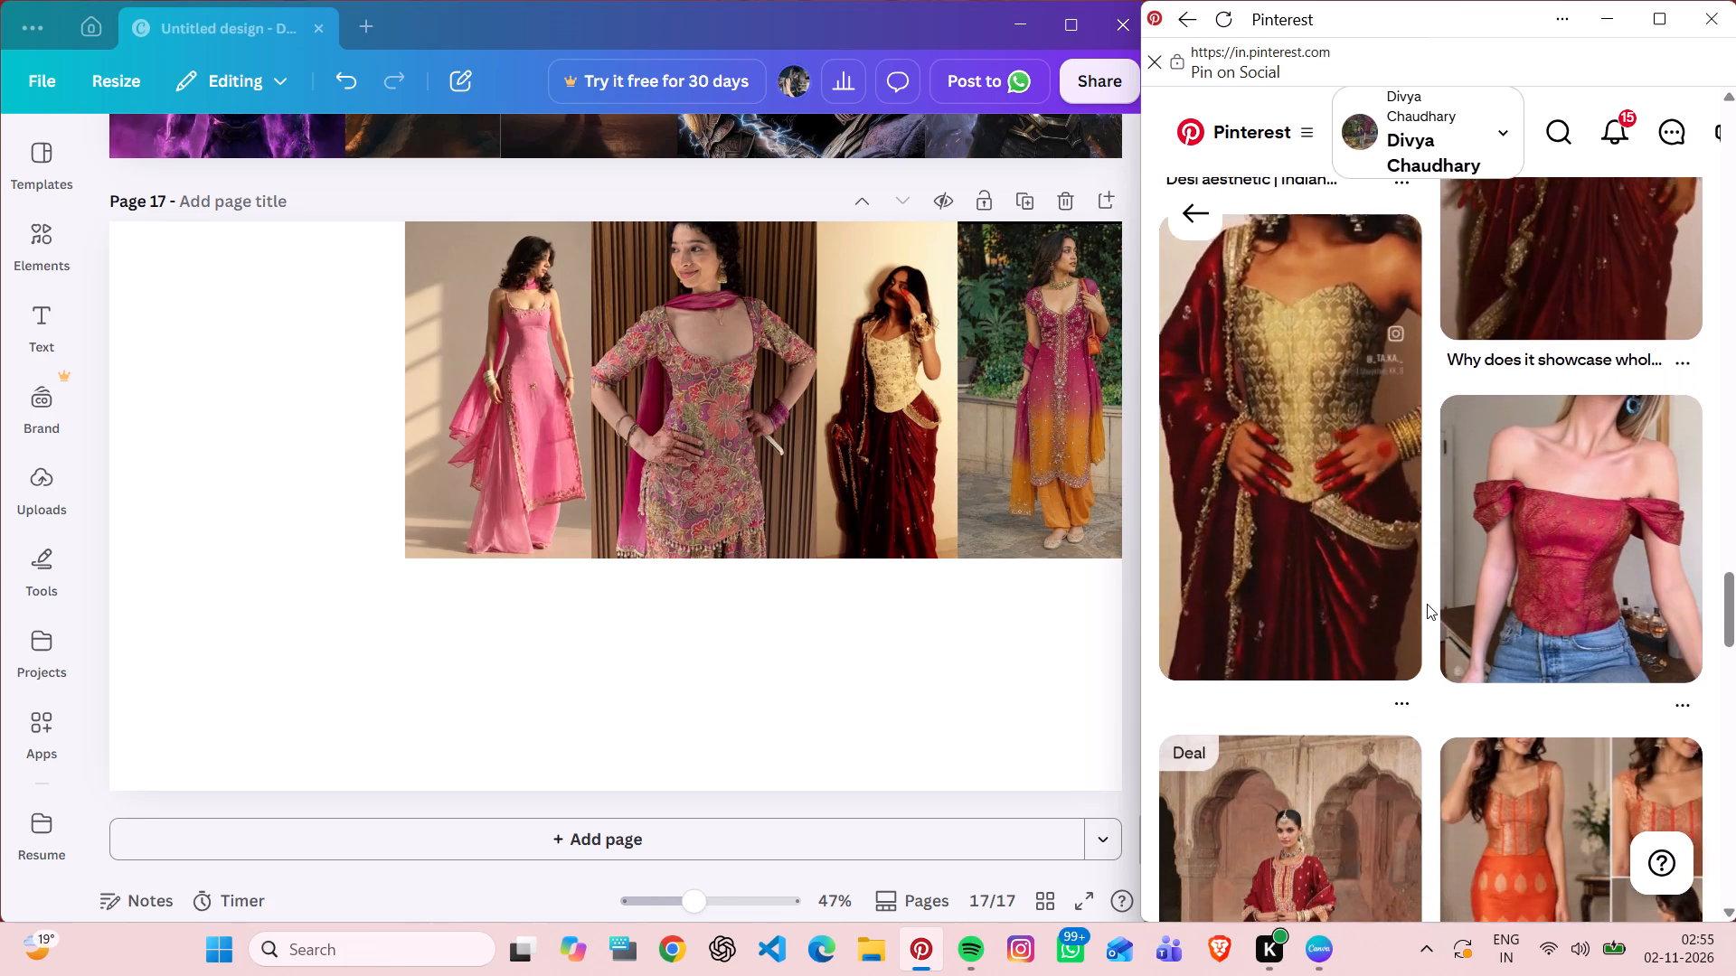
pyautogui.scroll(-9, 1427, 604)
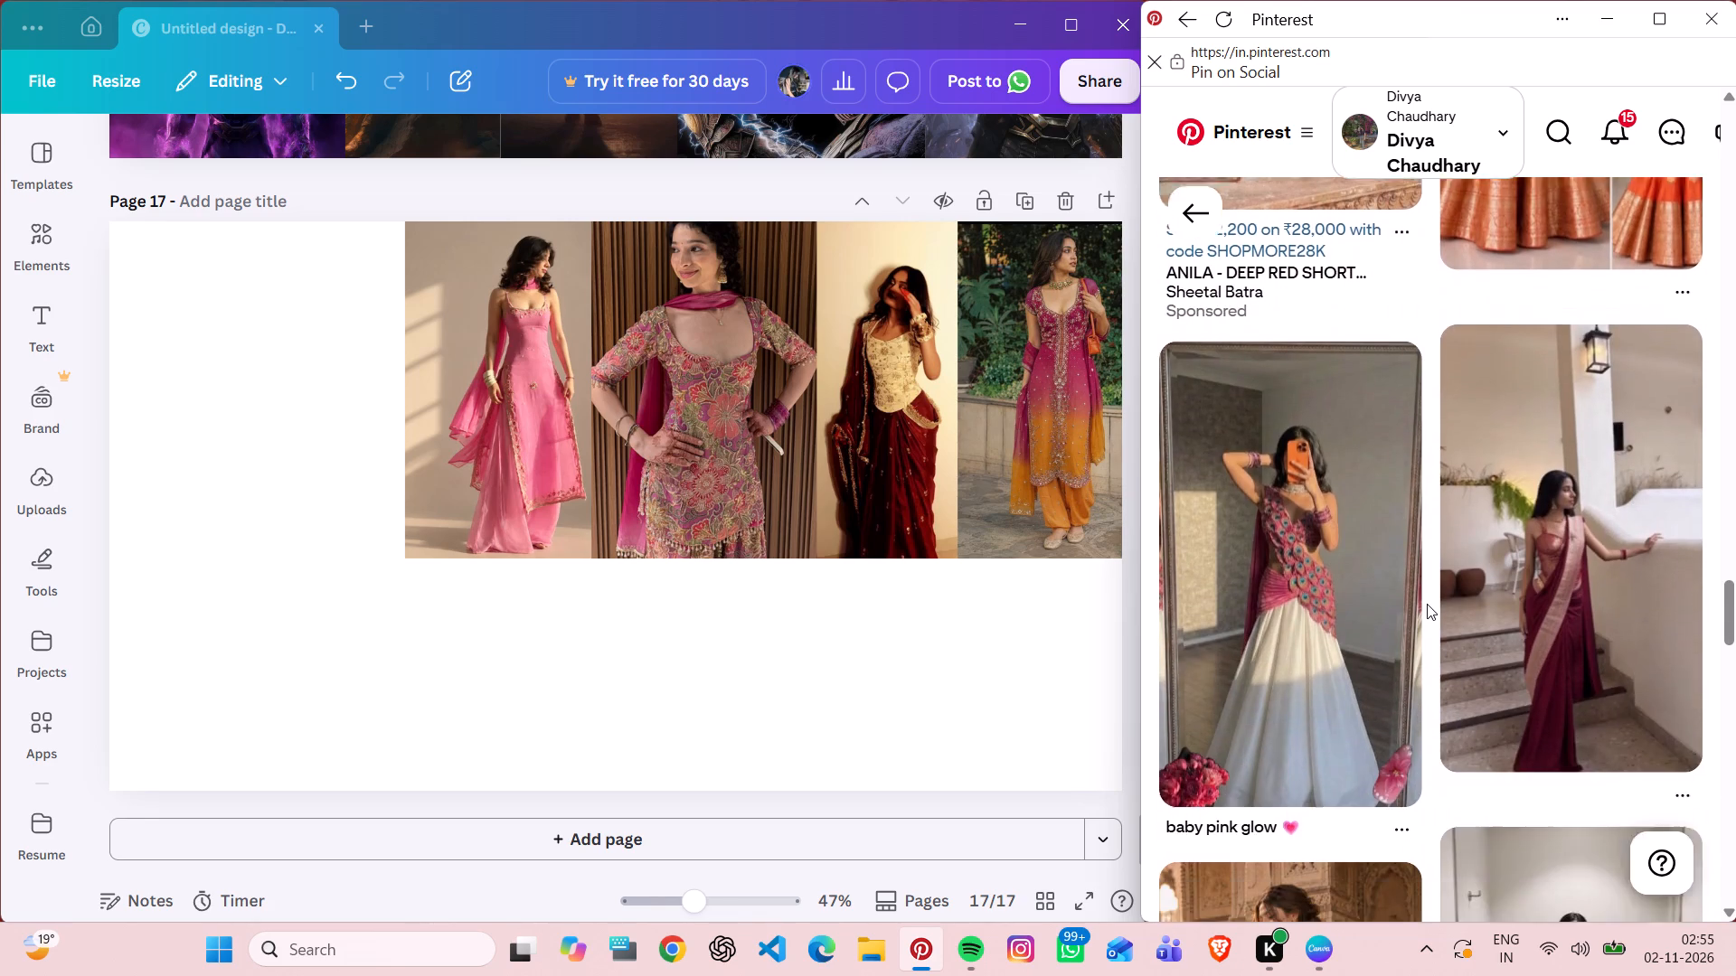
pyautogui.scroll(-7, 1427, 604)
pyautogui.scroll(5, 1427, 604)
pyautogui.scroll(-1, 1427, 604)
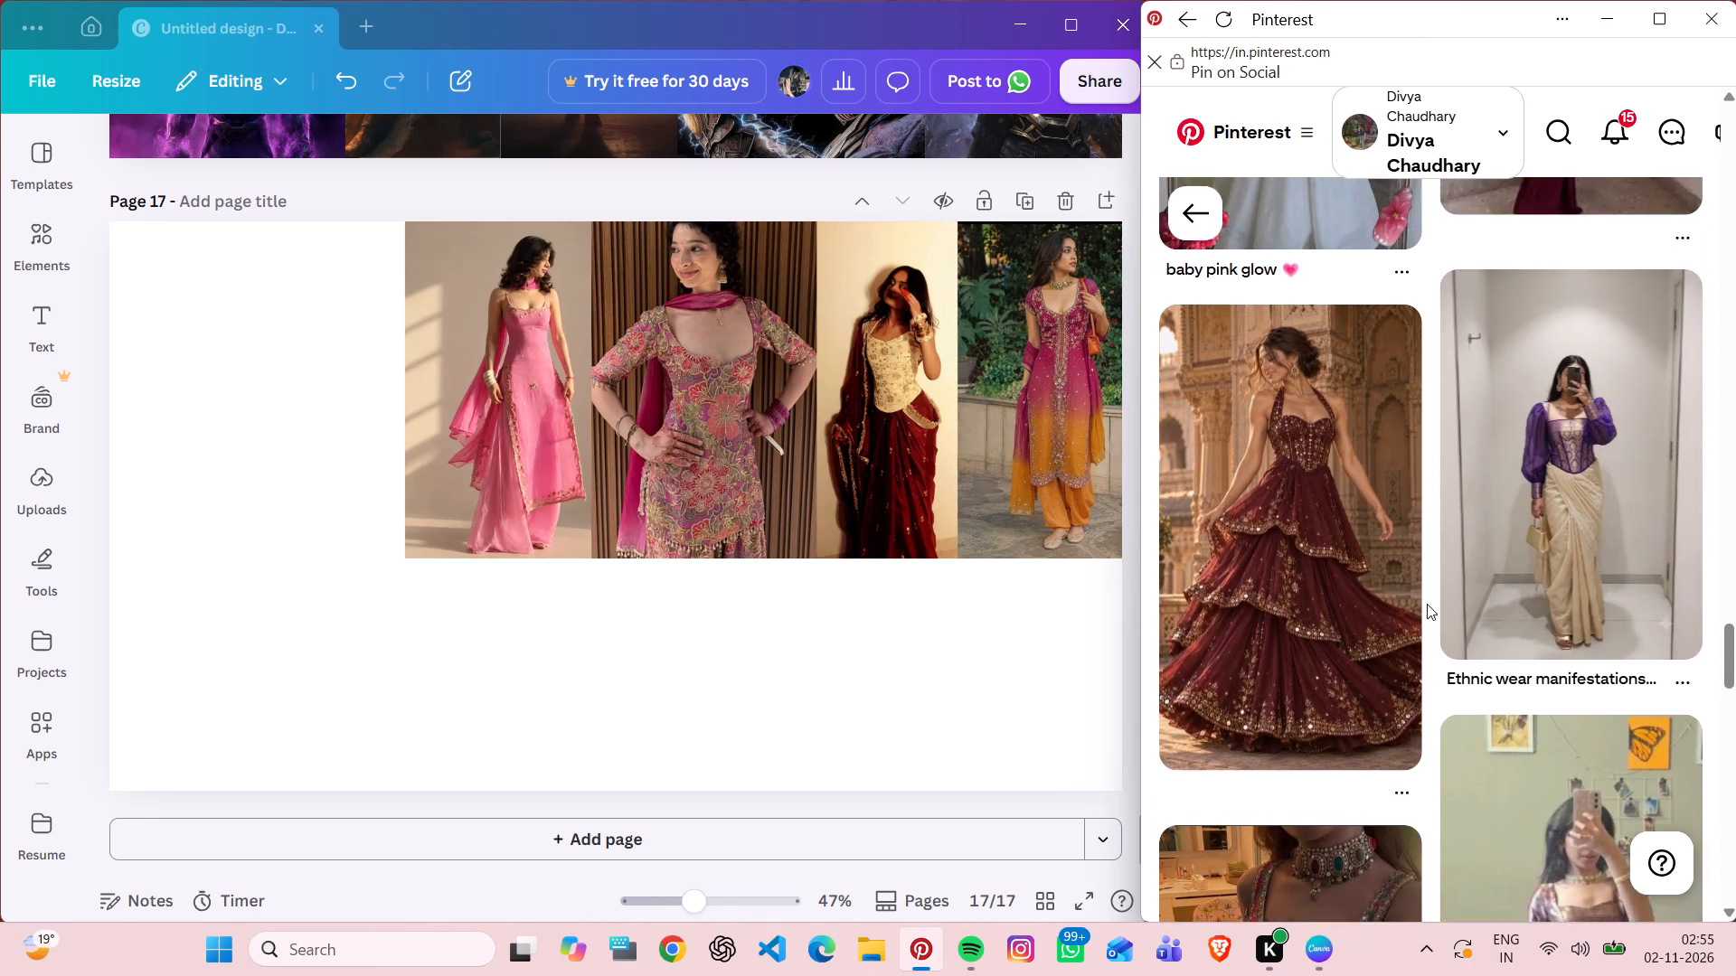
pyautogui.scroll(-6, 1427, 604)
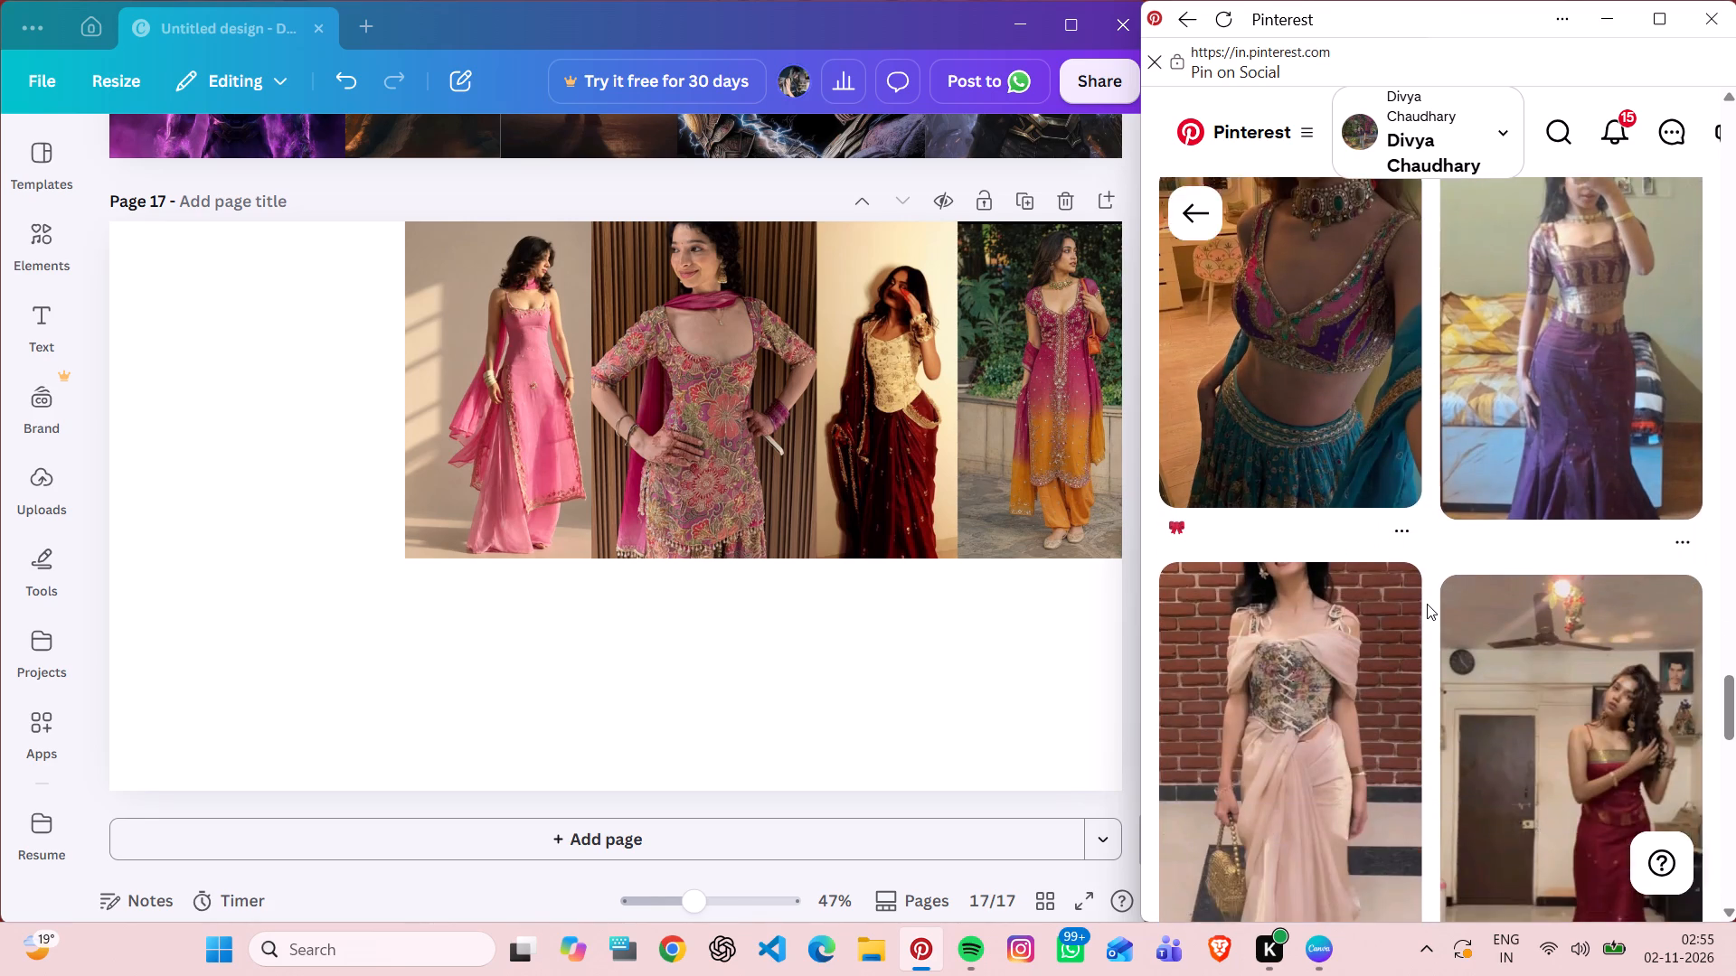
pyautogui.scroll(-4, 1427, 604)
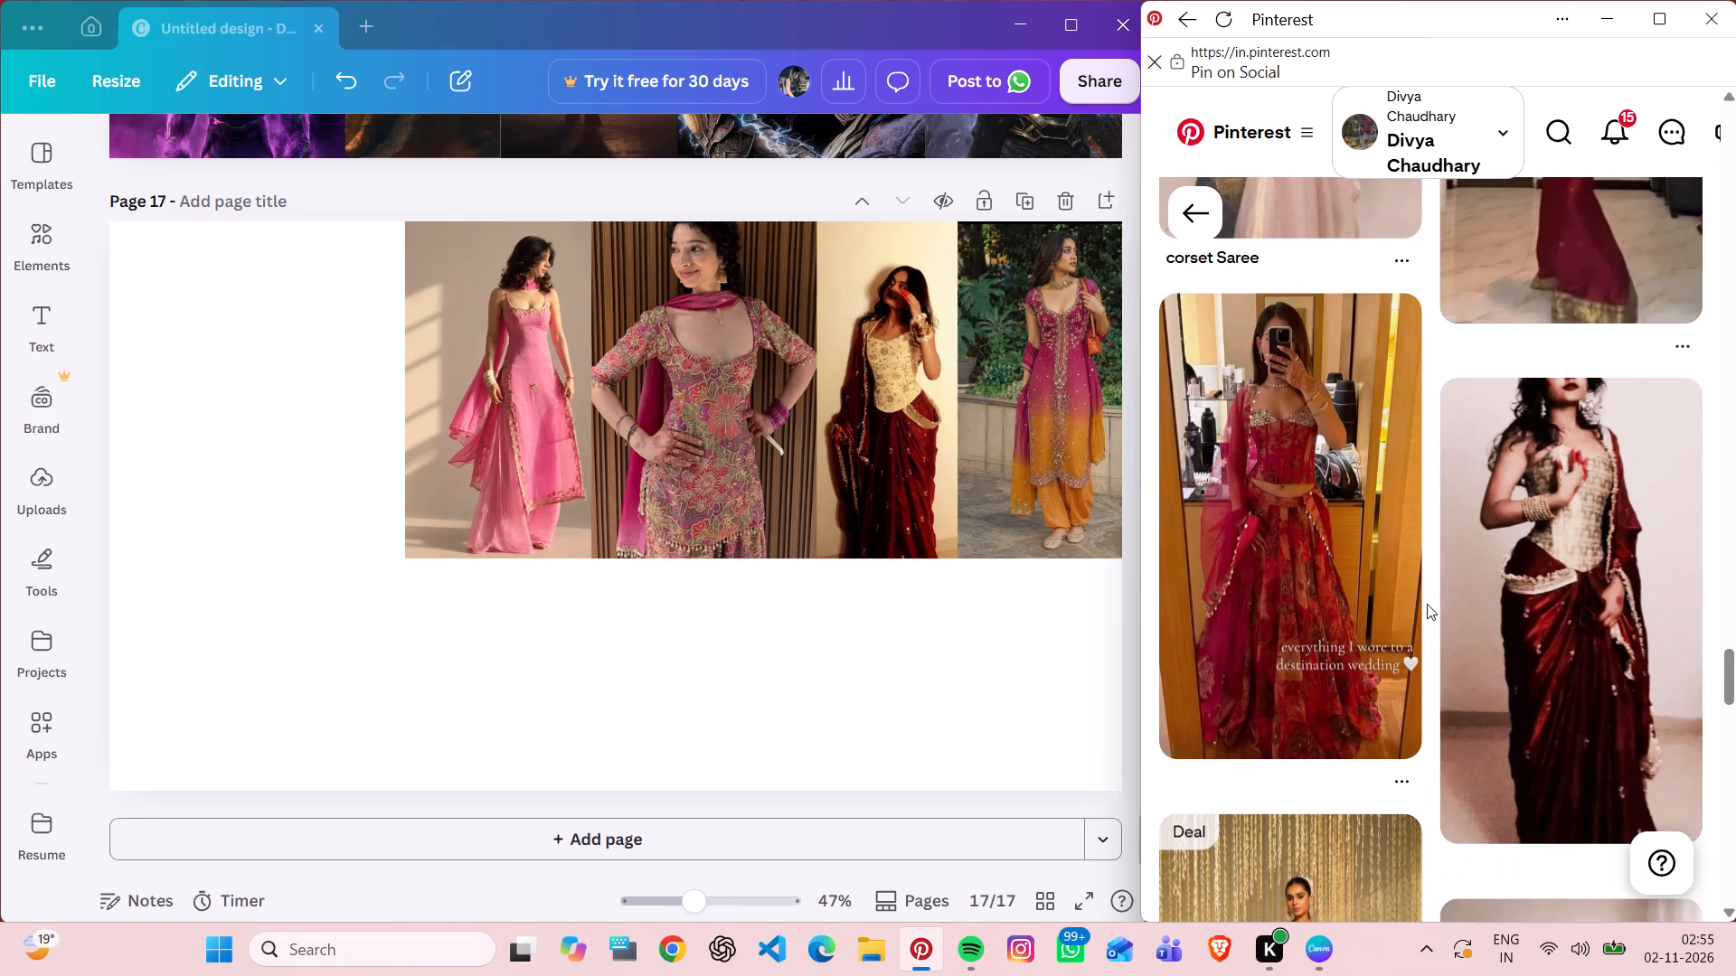
pyautogui.scroll(-11, 1427, 604)
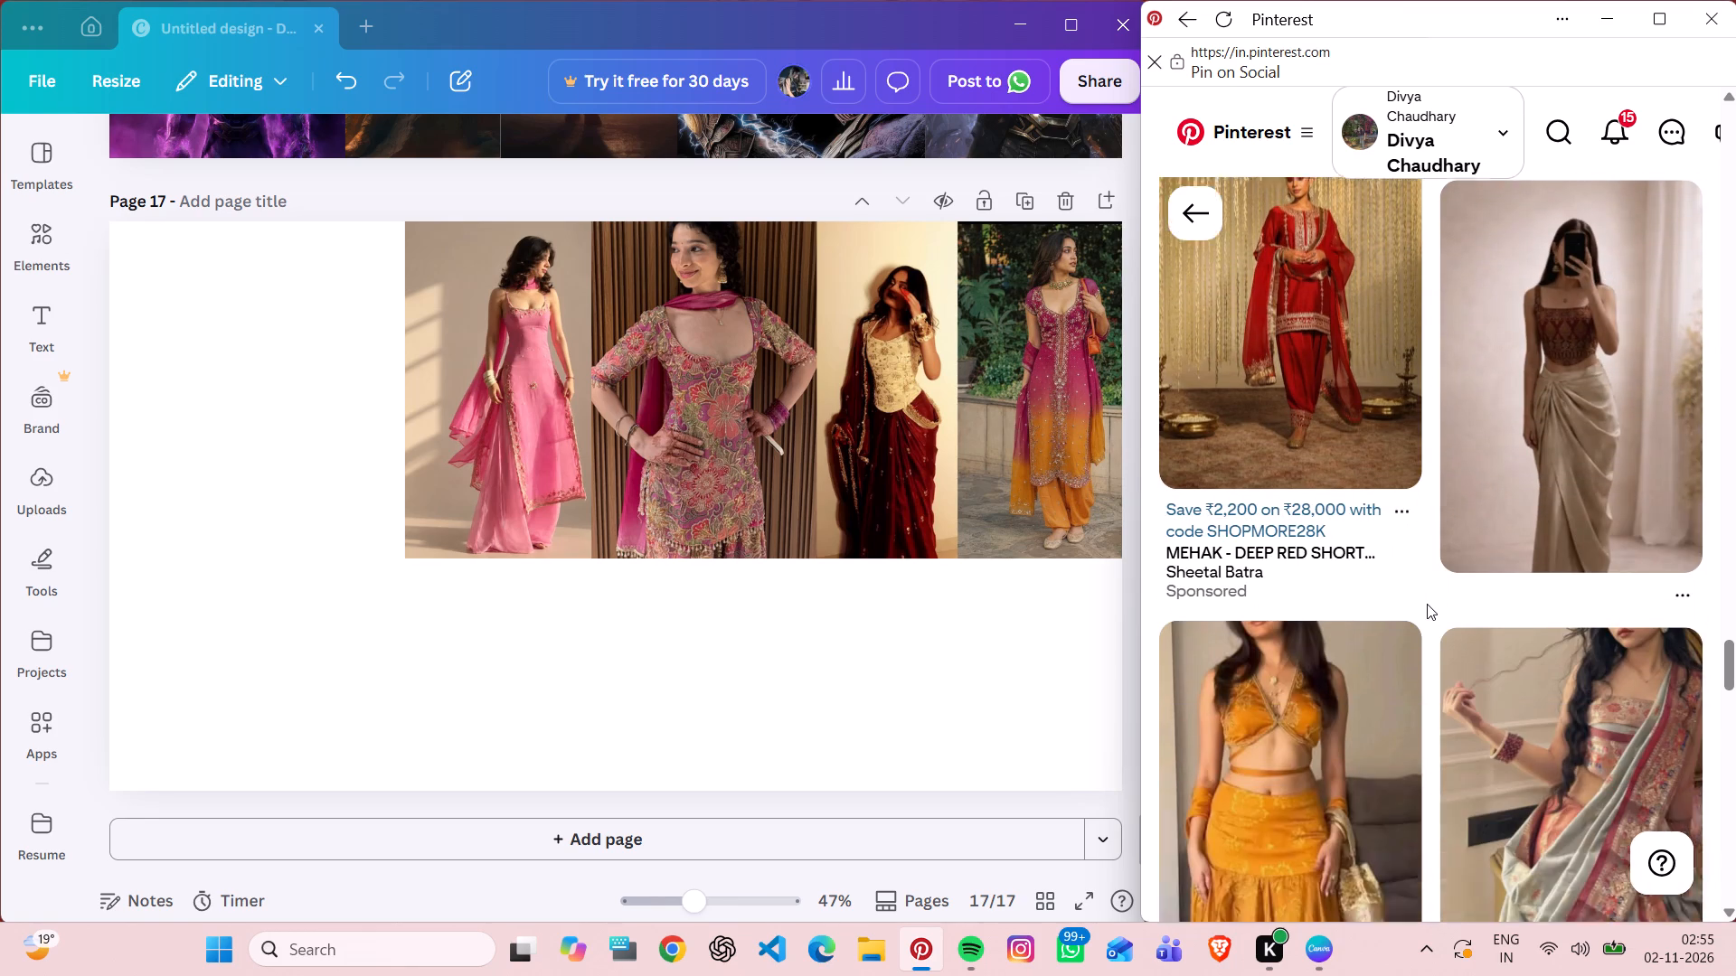
pyautogui.scroll(-2, 1427, 604)
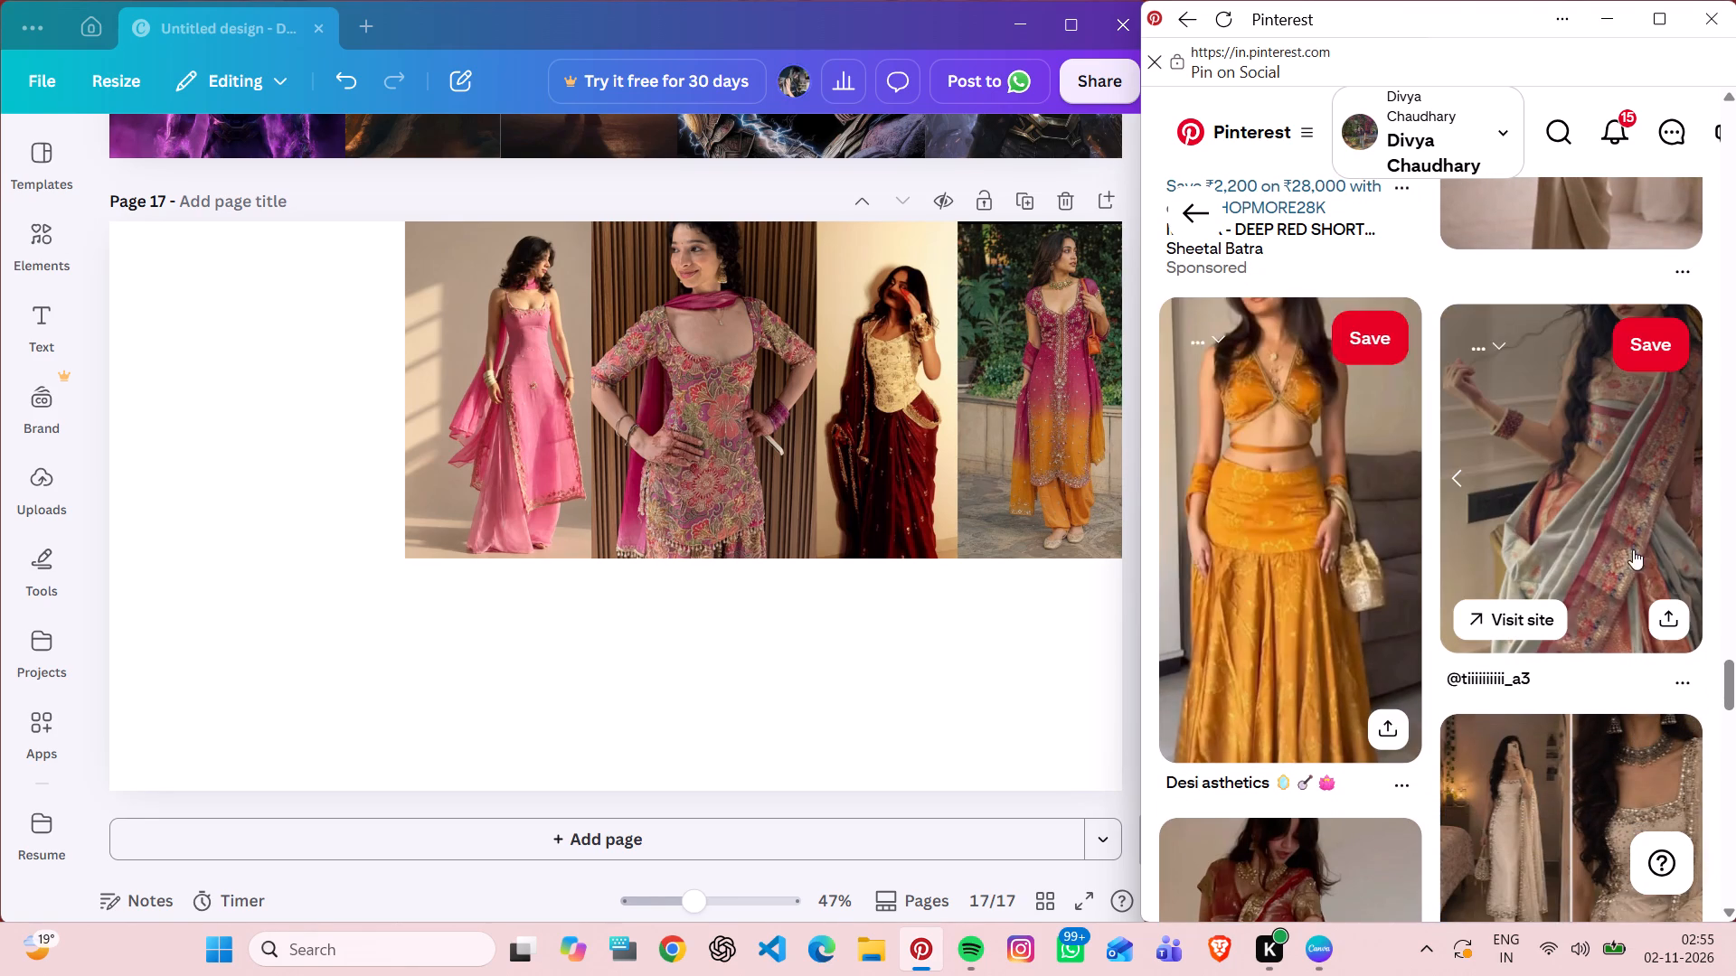
pyautogui.scroll(-6, 1618, 544)
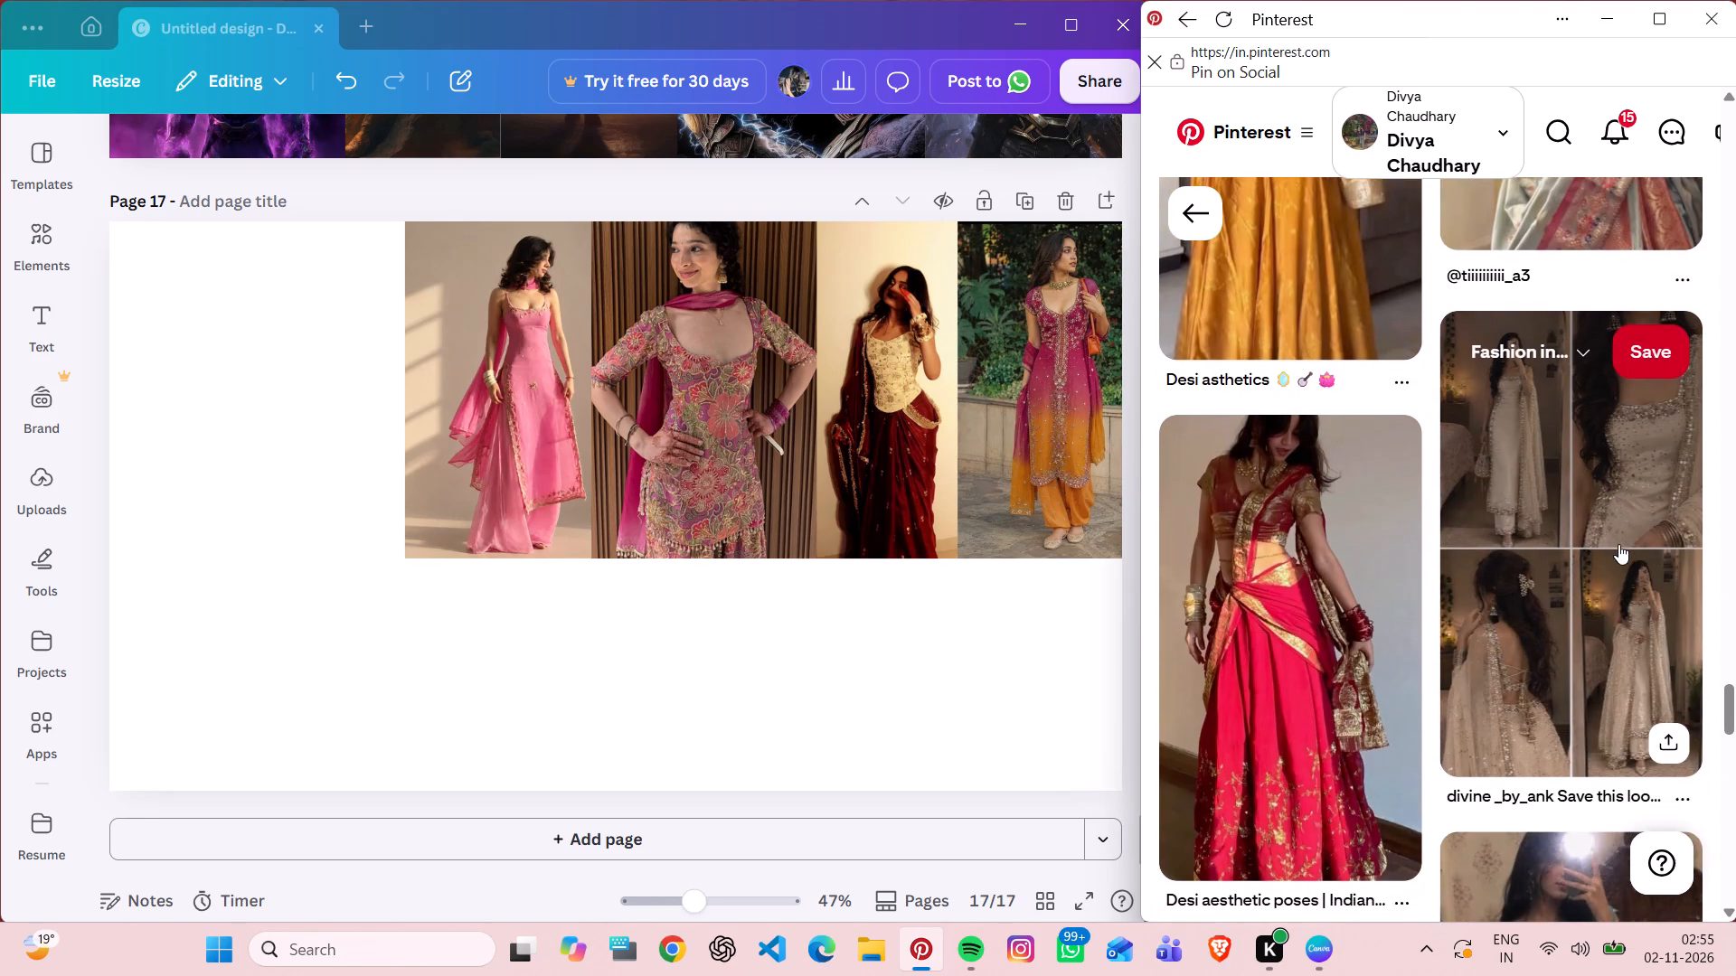
pyautogui.scroll(-8, 1618, 544)
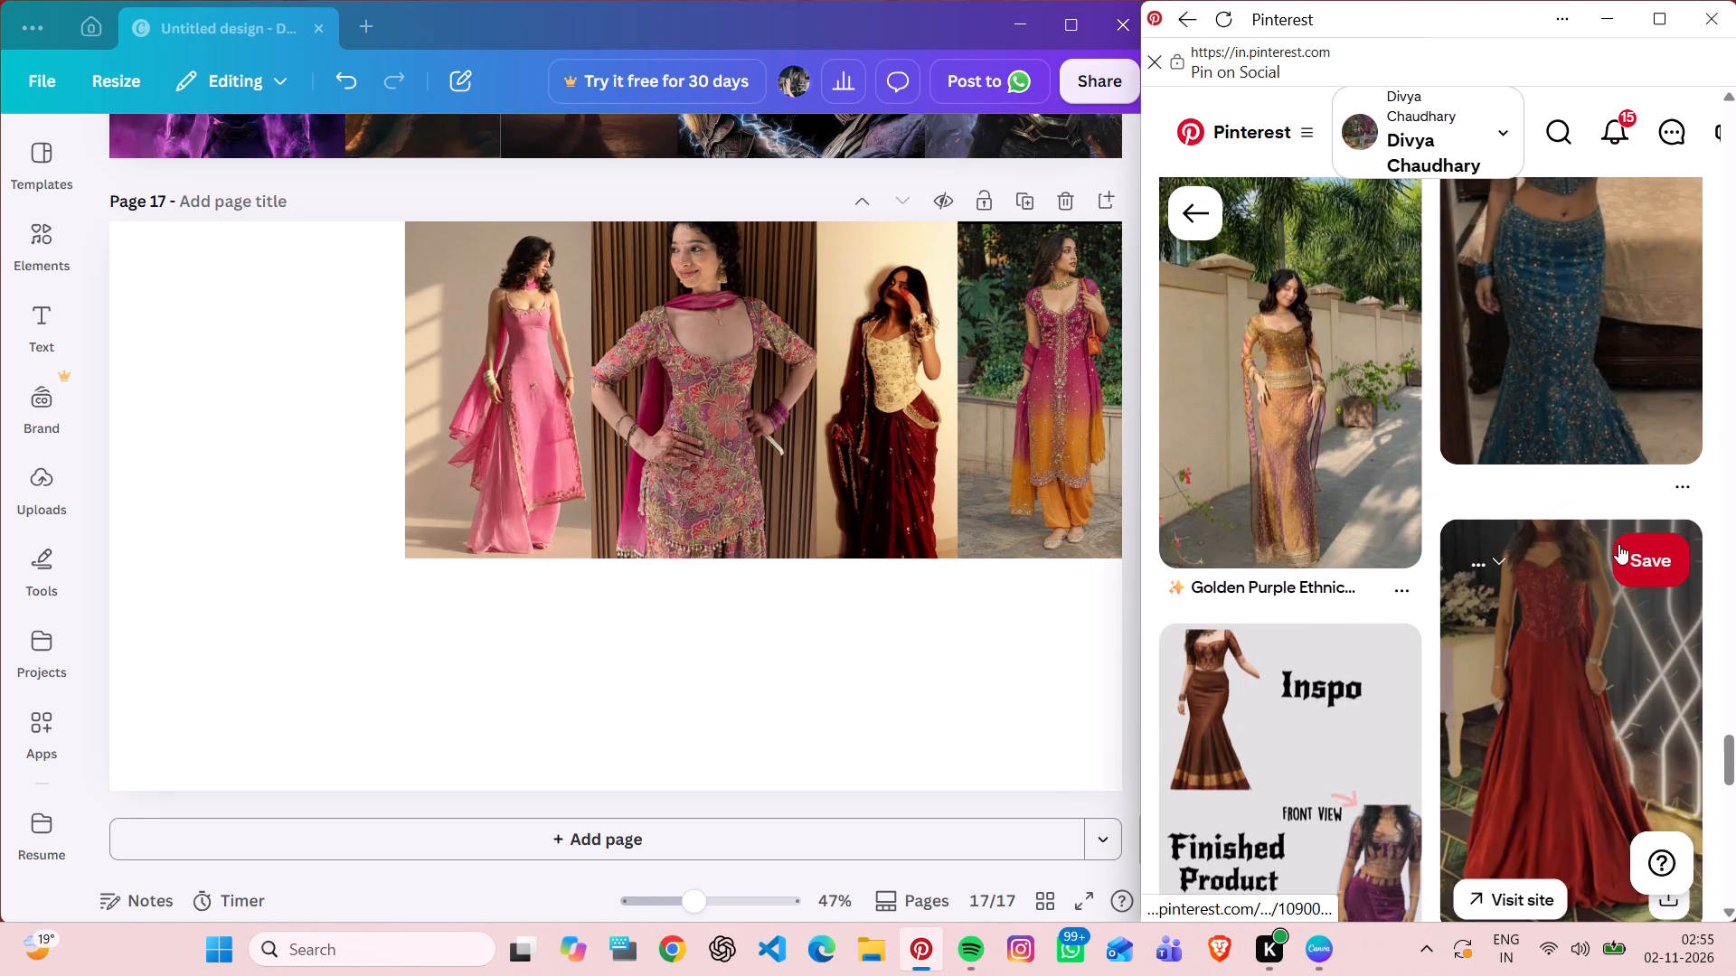
pyautogui.scroll(-7, 1618, 544)
# Add the "black saree with cord set" photo to page 17, overlapping the pink suit photo's left side with bottom edges level.
pyautogui.click(1618, 544)
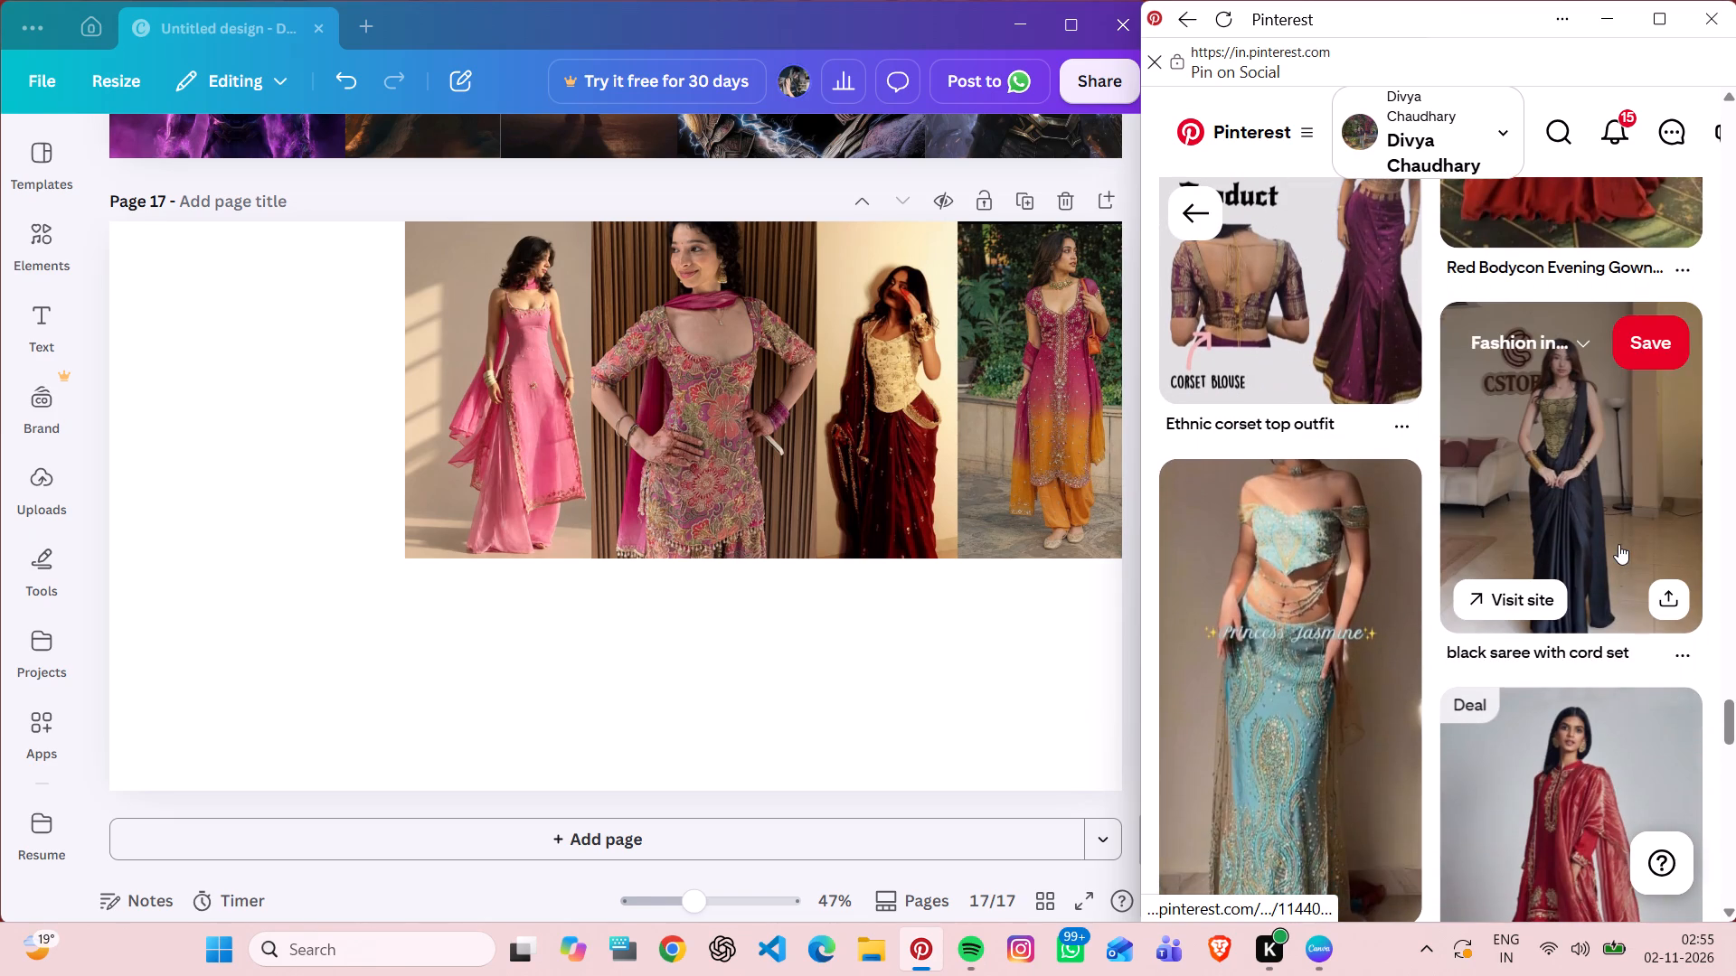
pyautogui.moveTo(1396, 469); pyautogui.dragTo(1024, 456)
pyautogui.moveTo(581, 560); pyautogui.dragTo(343, 482)
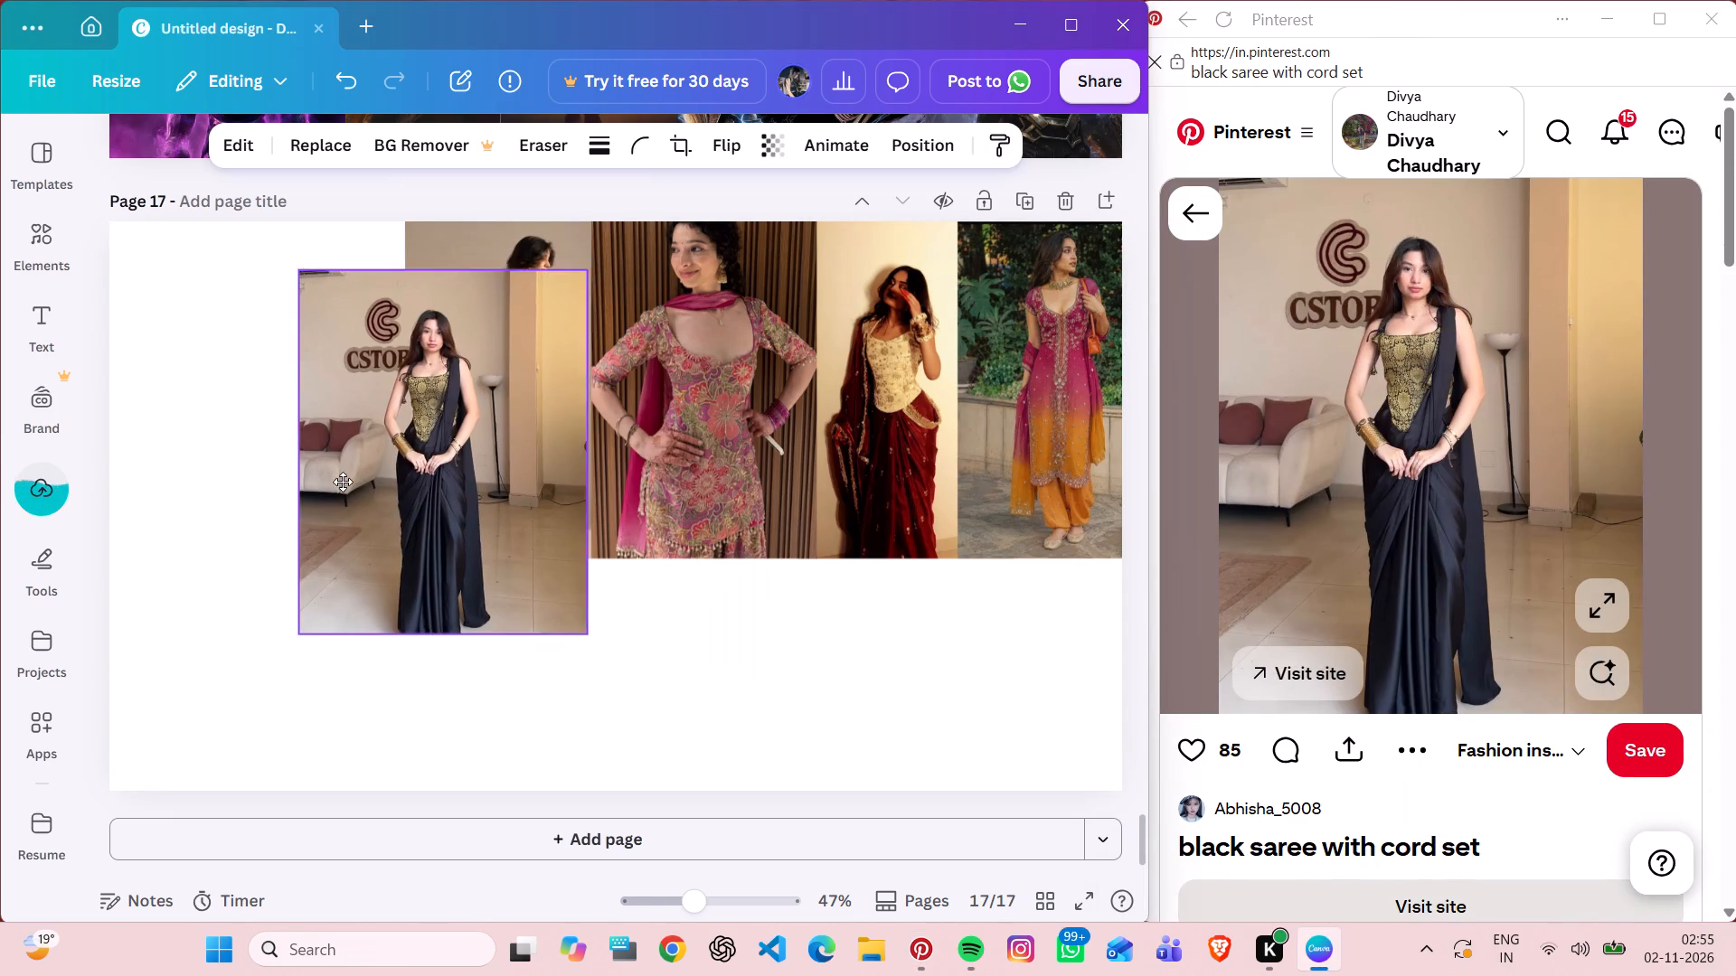
pyautogui.moveTo(343, 482); pyautogui.dragTo(276, 432)
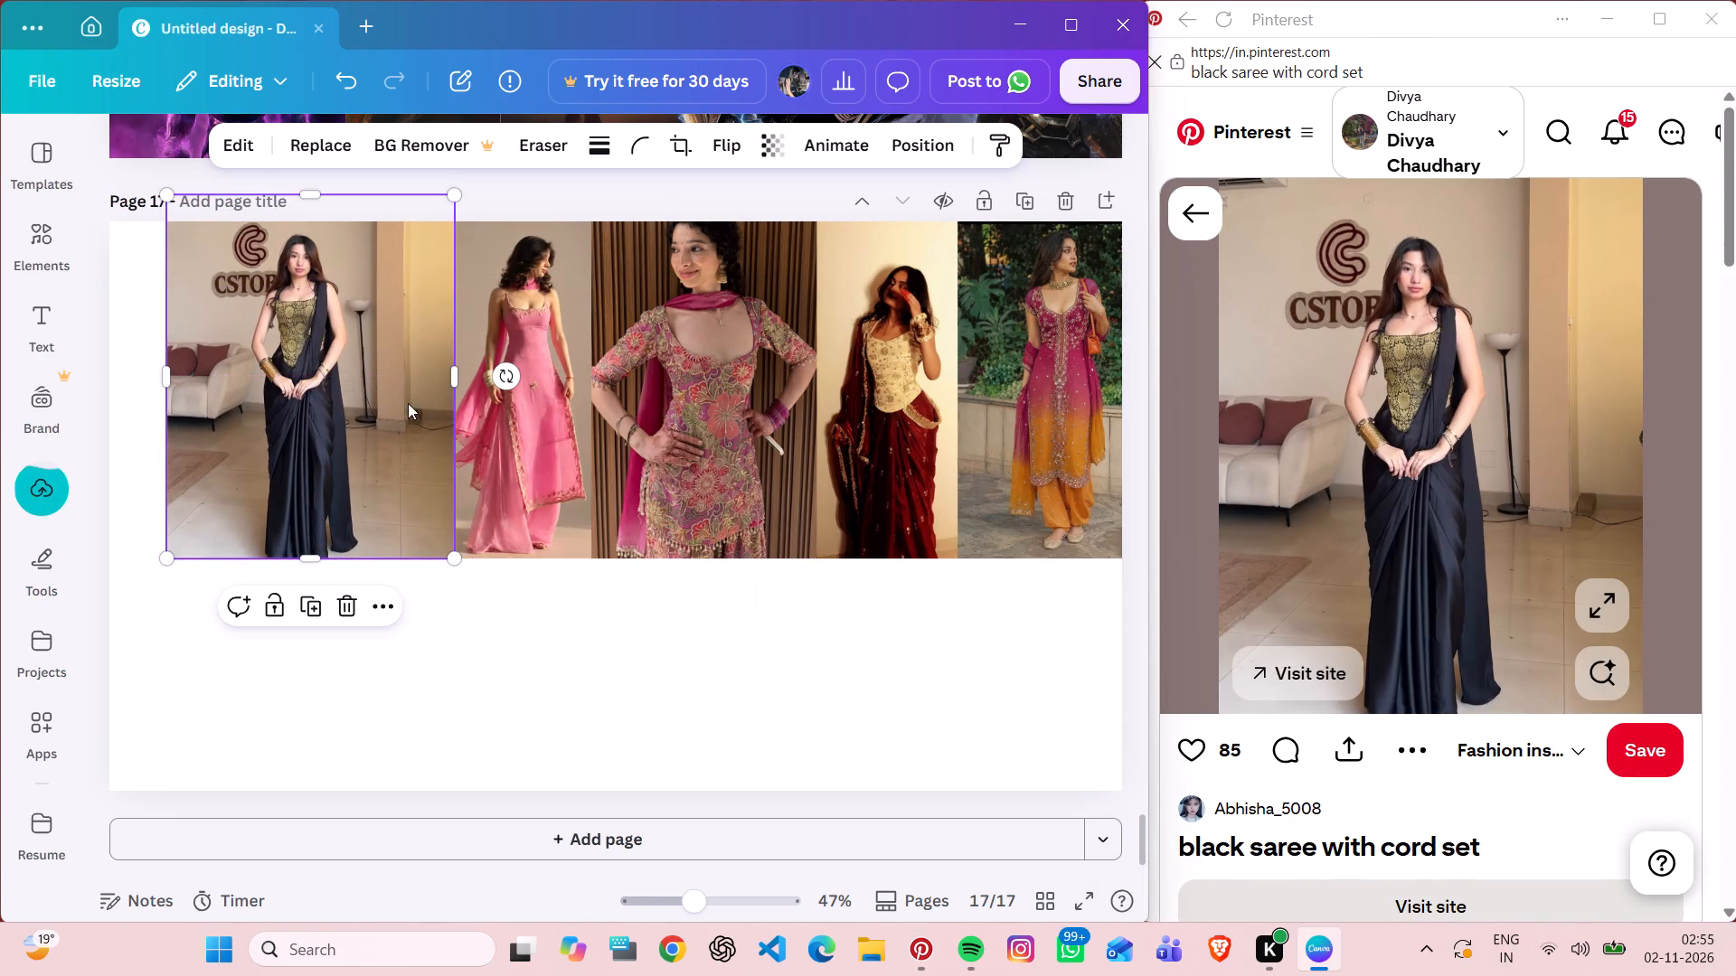
# Crop the black saree photo's right side close to the figure and shift it right, slightly overlapping the pink suit photo.
pyautogui.moveTo(458, 375); pyautogui.dragTo(399, 380)
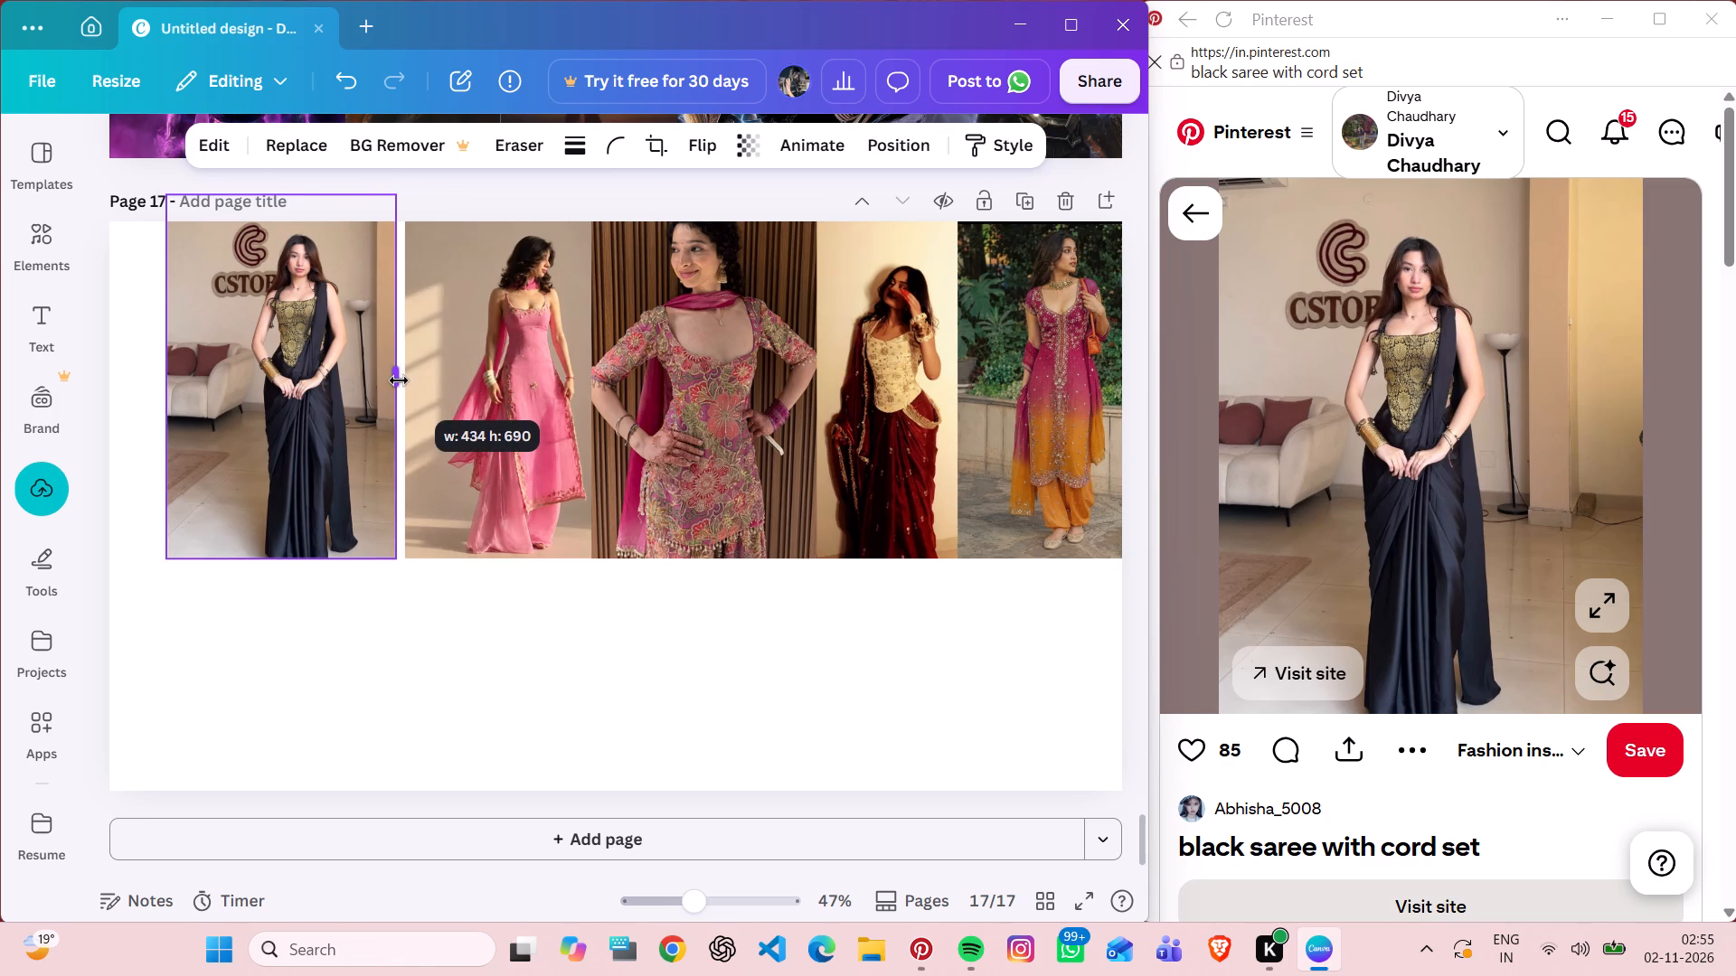
pyautogui.moveTo(399, 380); pyautogui.dragTo(406, 382)
pyautogui.moveTo(319, 388); pyautogui.dragTo(364, 387)
pyautogui.moveTo(450, 375); pyautogui.dragTo(437, 380)
pyautogui.moveTo(351, 385); pyautogui.dragTo(375, 387)
pyautogui.moveTo(463, 372); pyautogui.dragTo(456, 372)
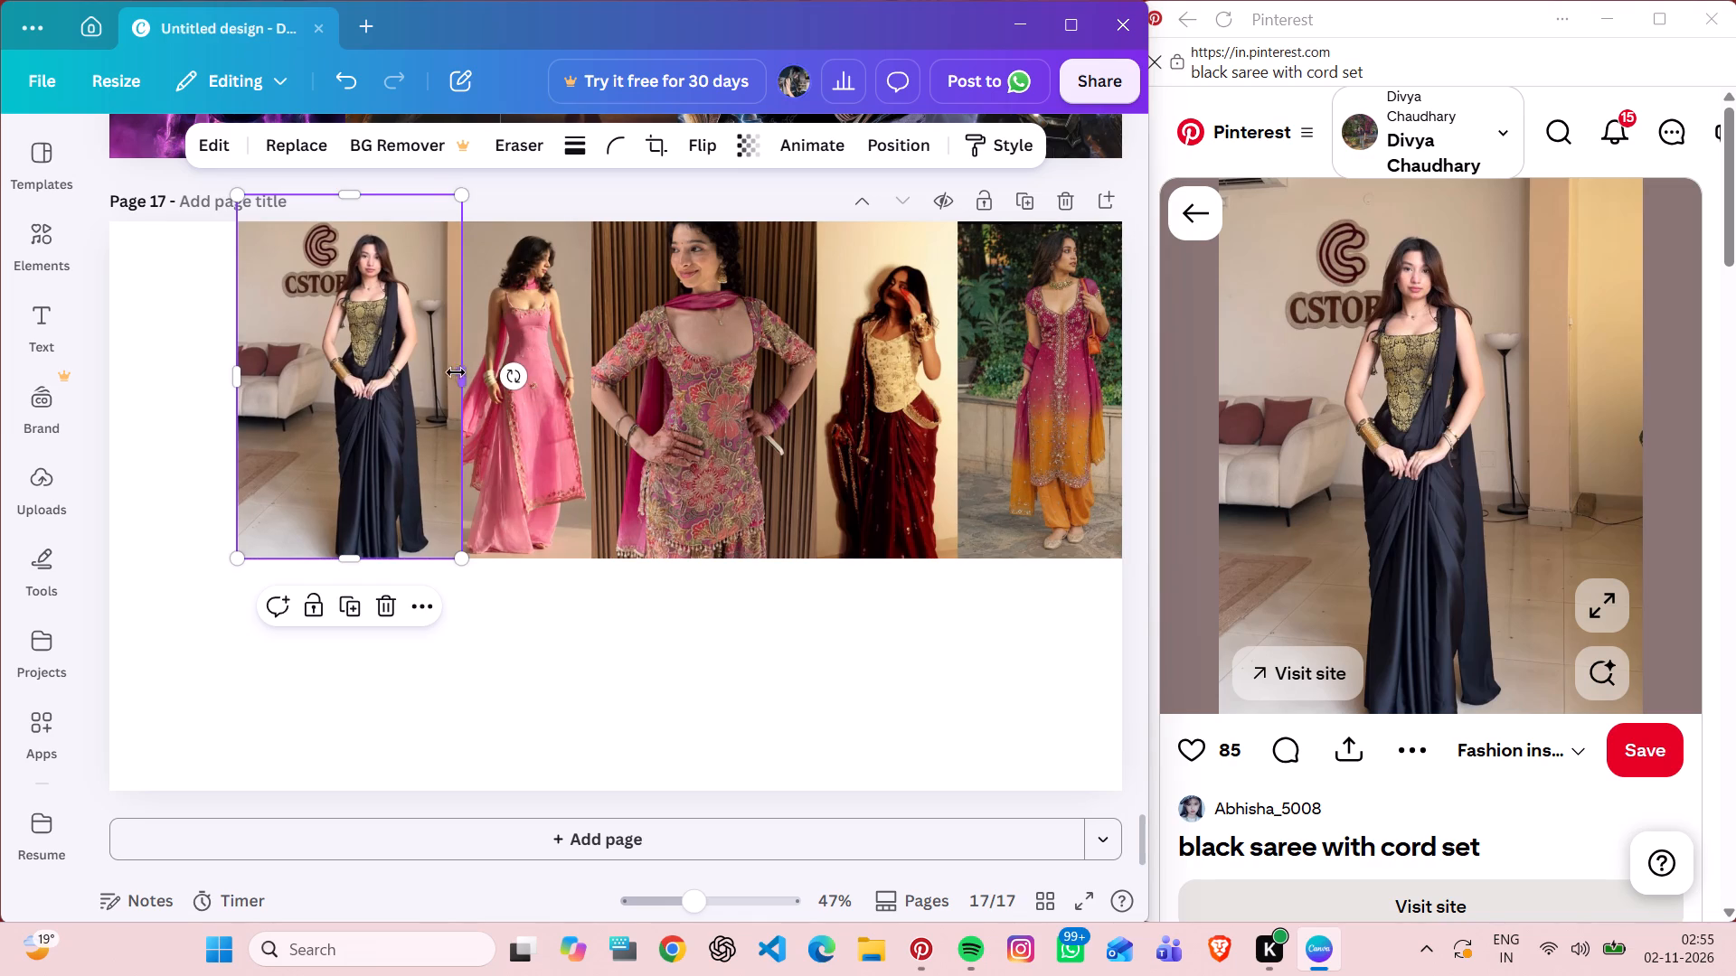
pyautogui.moveTo(456, 372); pyautogui.dragTo(434, 380)
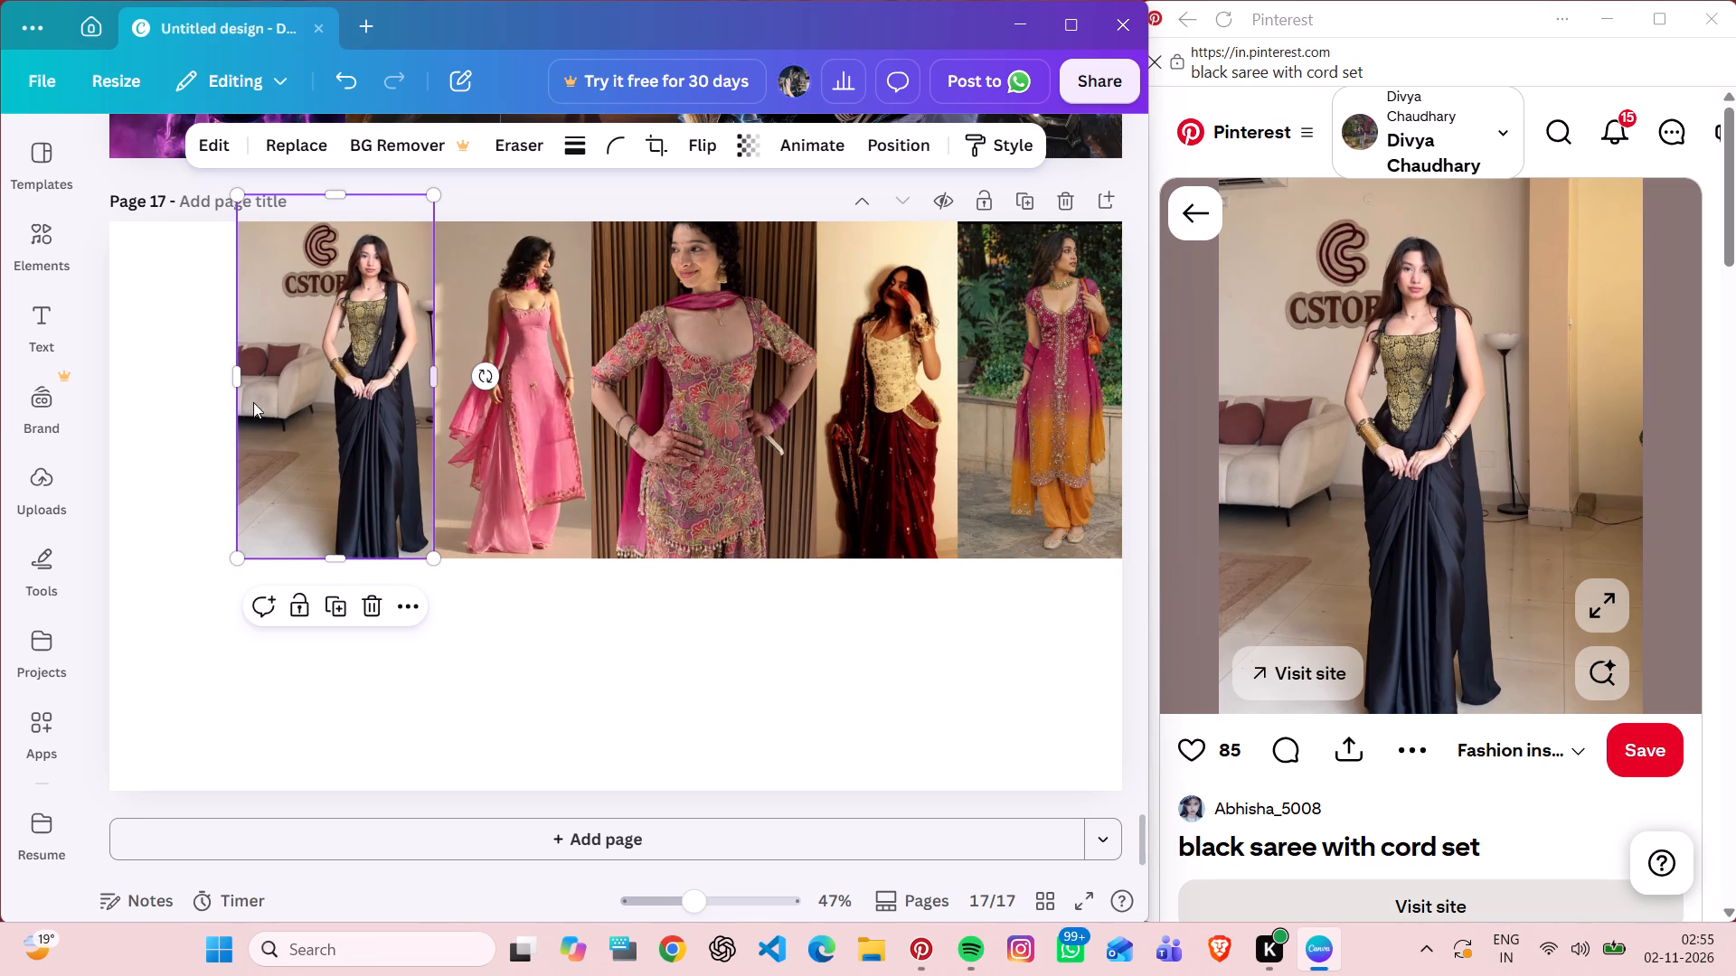
pyautogui.click(184, 447)
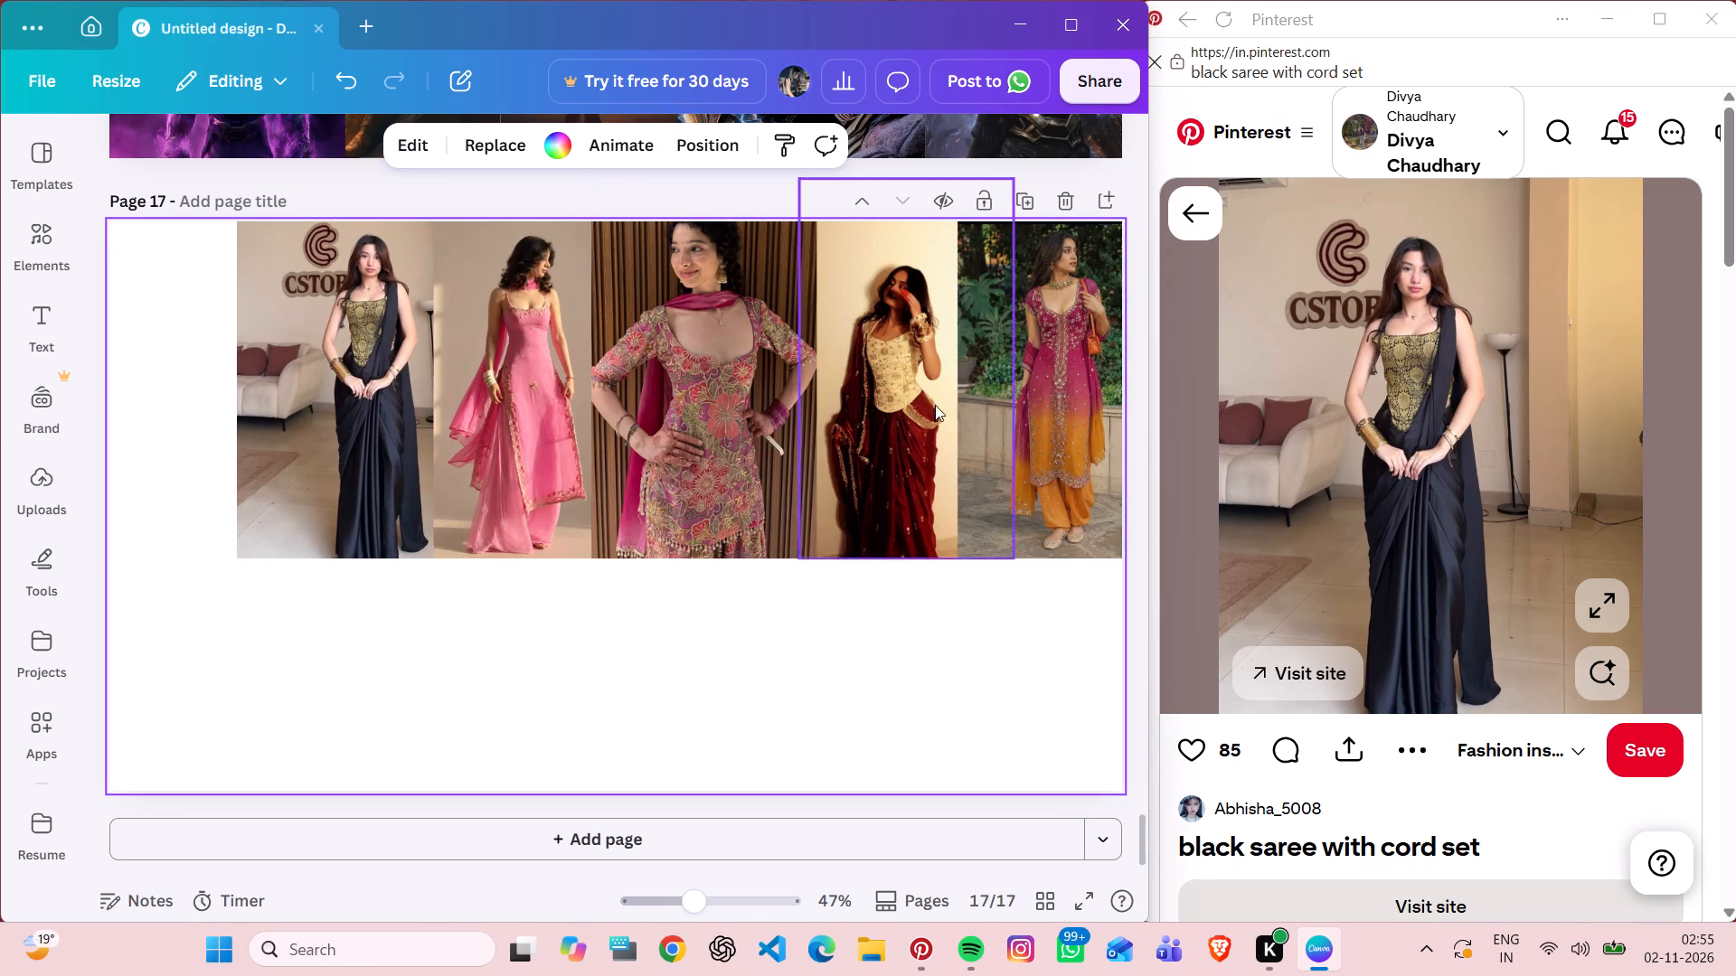
# Bring the ivory satin corset gown photo from the black saree's related pins onto page 17.
pyautogui.scroll(-5, 1239, 433)
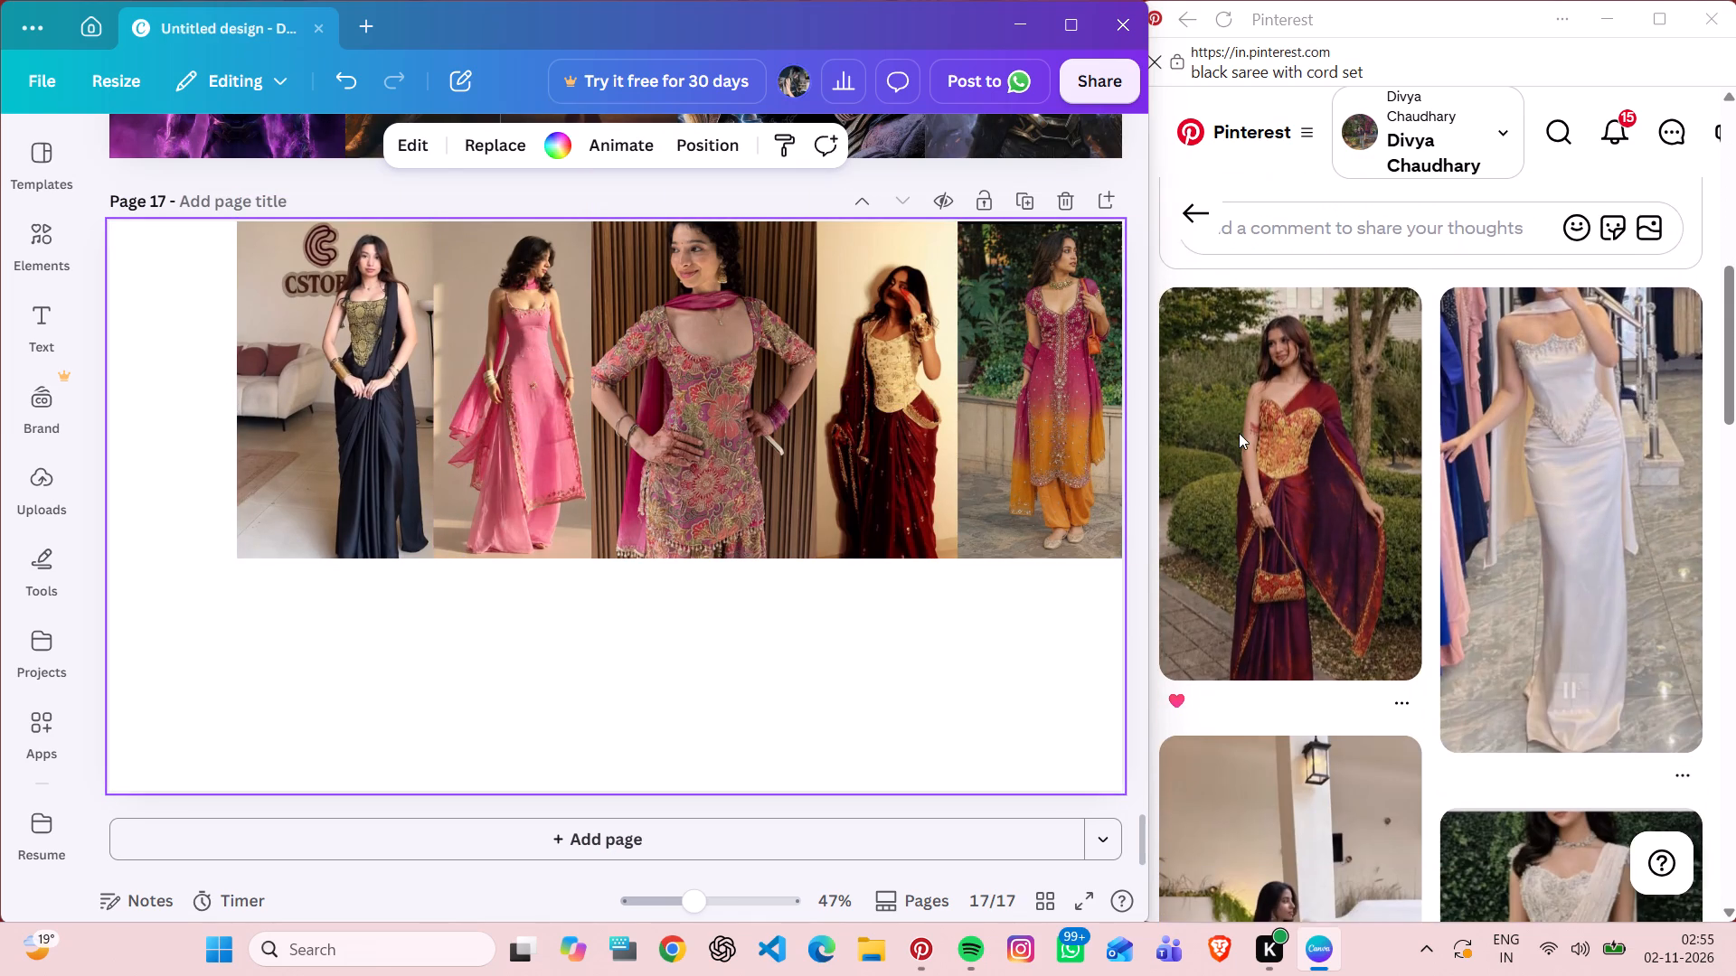
pyautogui.scroll(-3, 1239, 433)
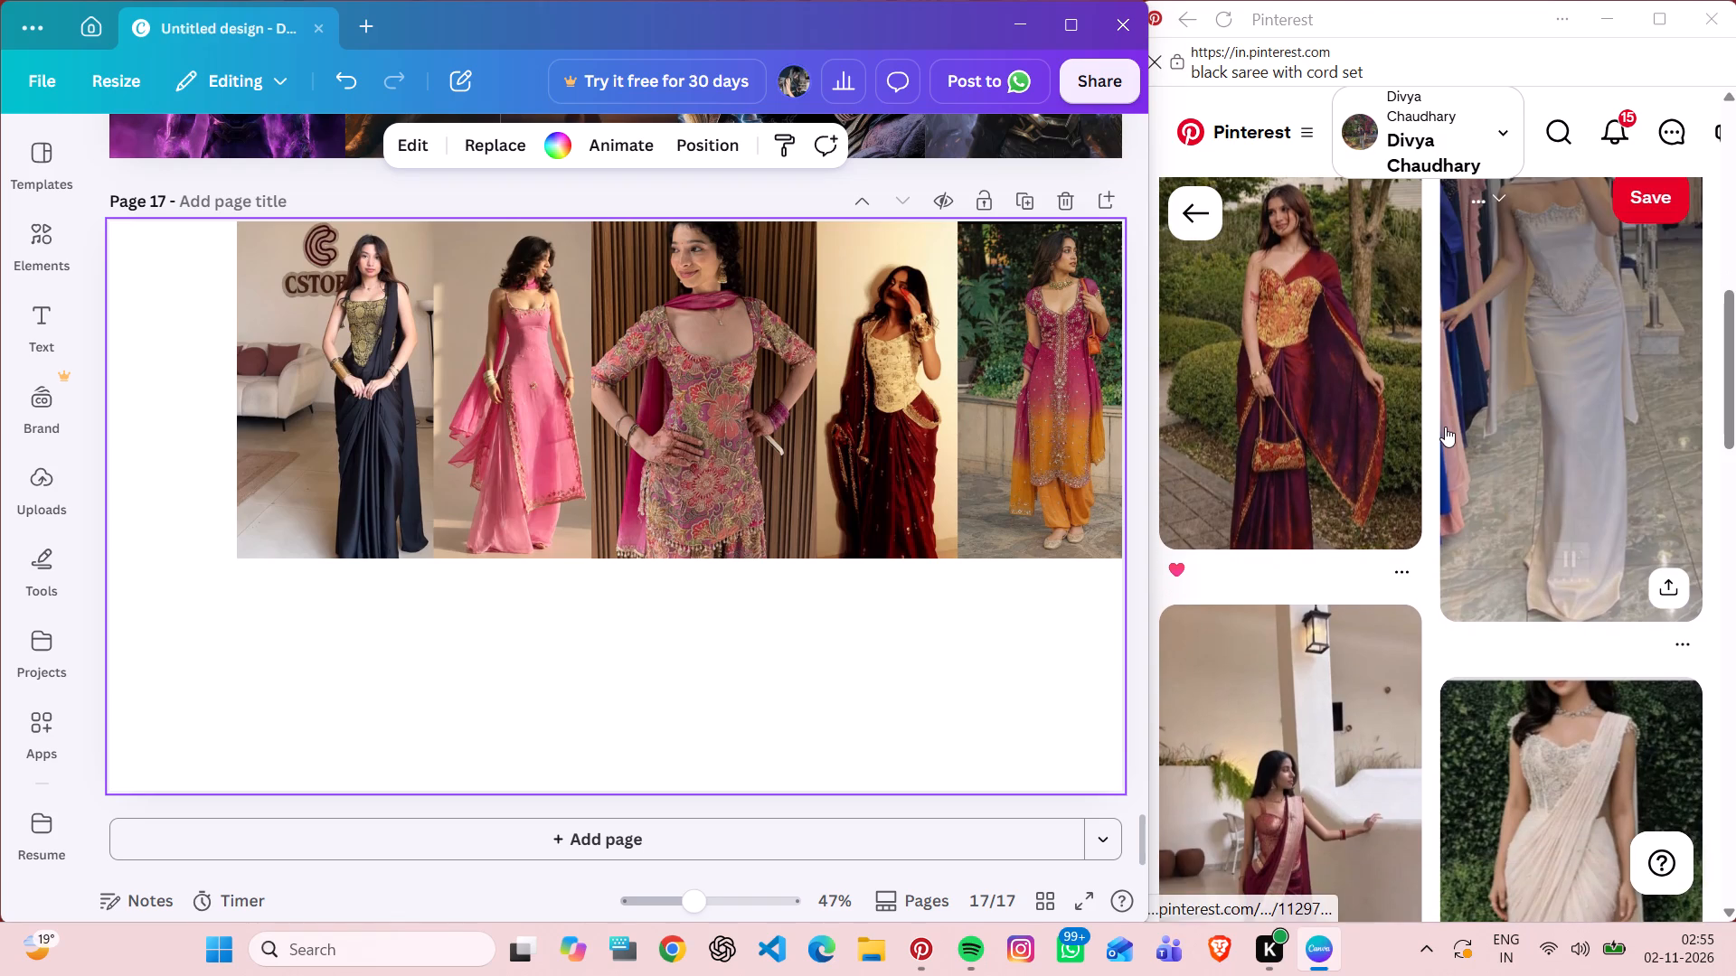
pyautogui.click(1445, 427)
pyautogui.moveTo(1403, 501); pyautogui.dragTo(753, 389)
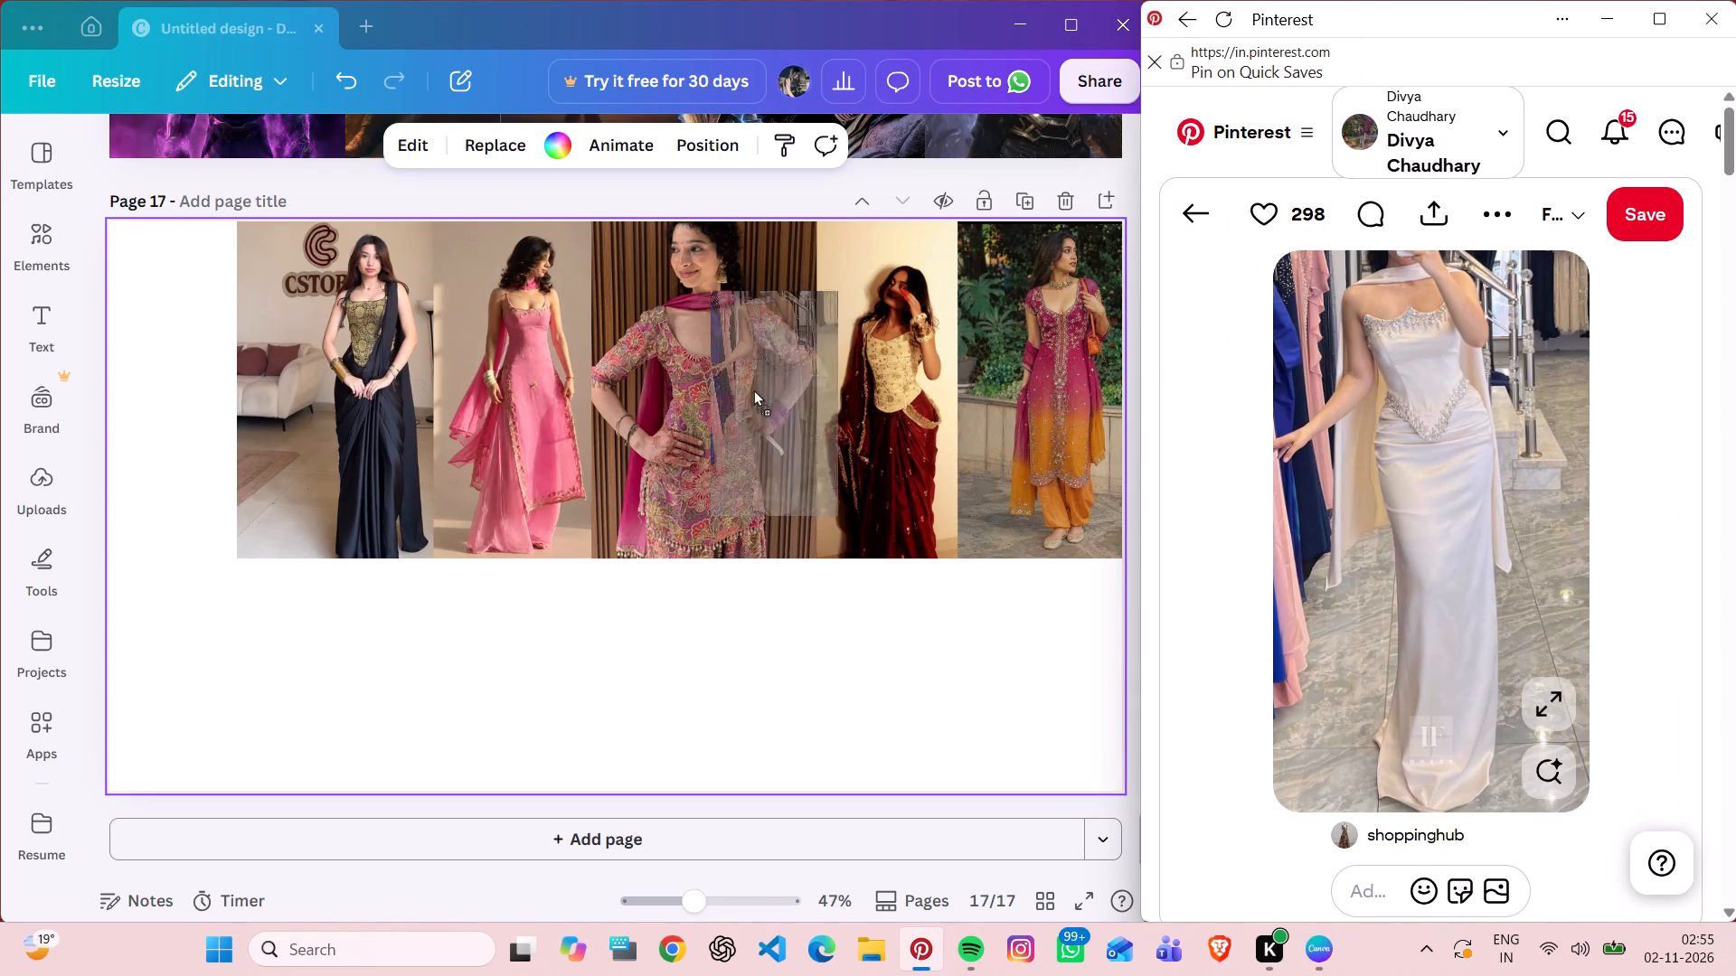
pyautogui.moveTo(753, 389); pyautogui.dragTo(737, 389)
# Place the ivory gown photo at the page's left edge, level with the row's bottom, and scale it down to the row's height.
pyautogui.moveTo(600, 539); pyautogui.dragTo(208, 436)
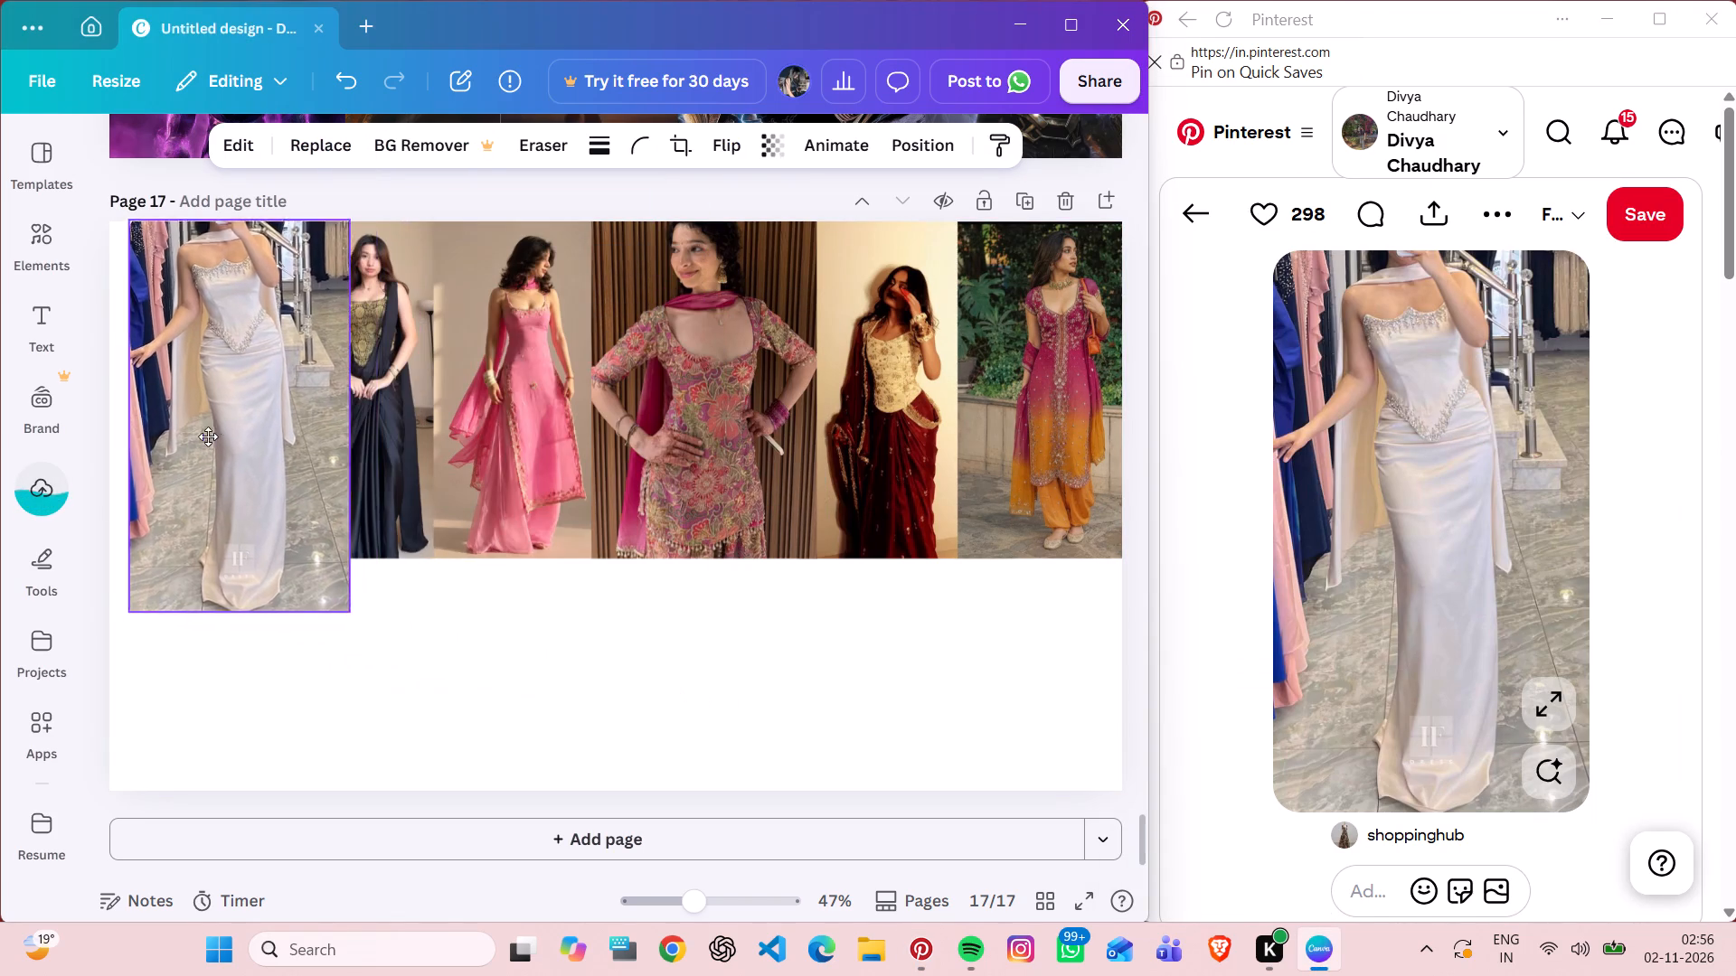
pyautogui.moveTo(208, 436); pyautogui.dragTo(203, 390)
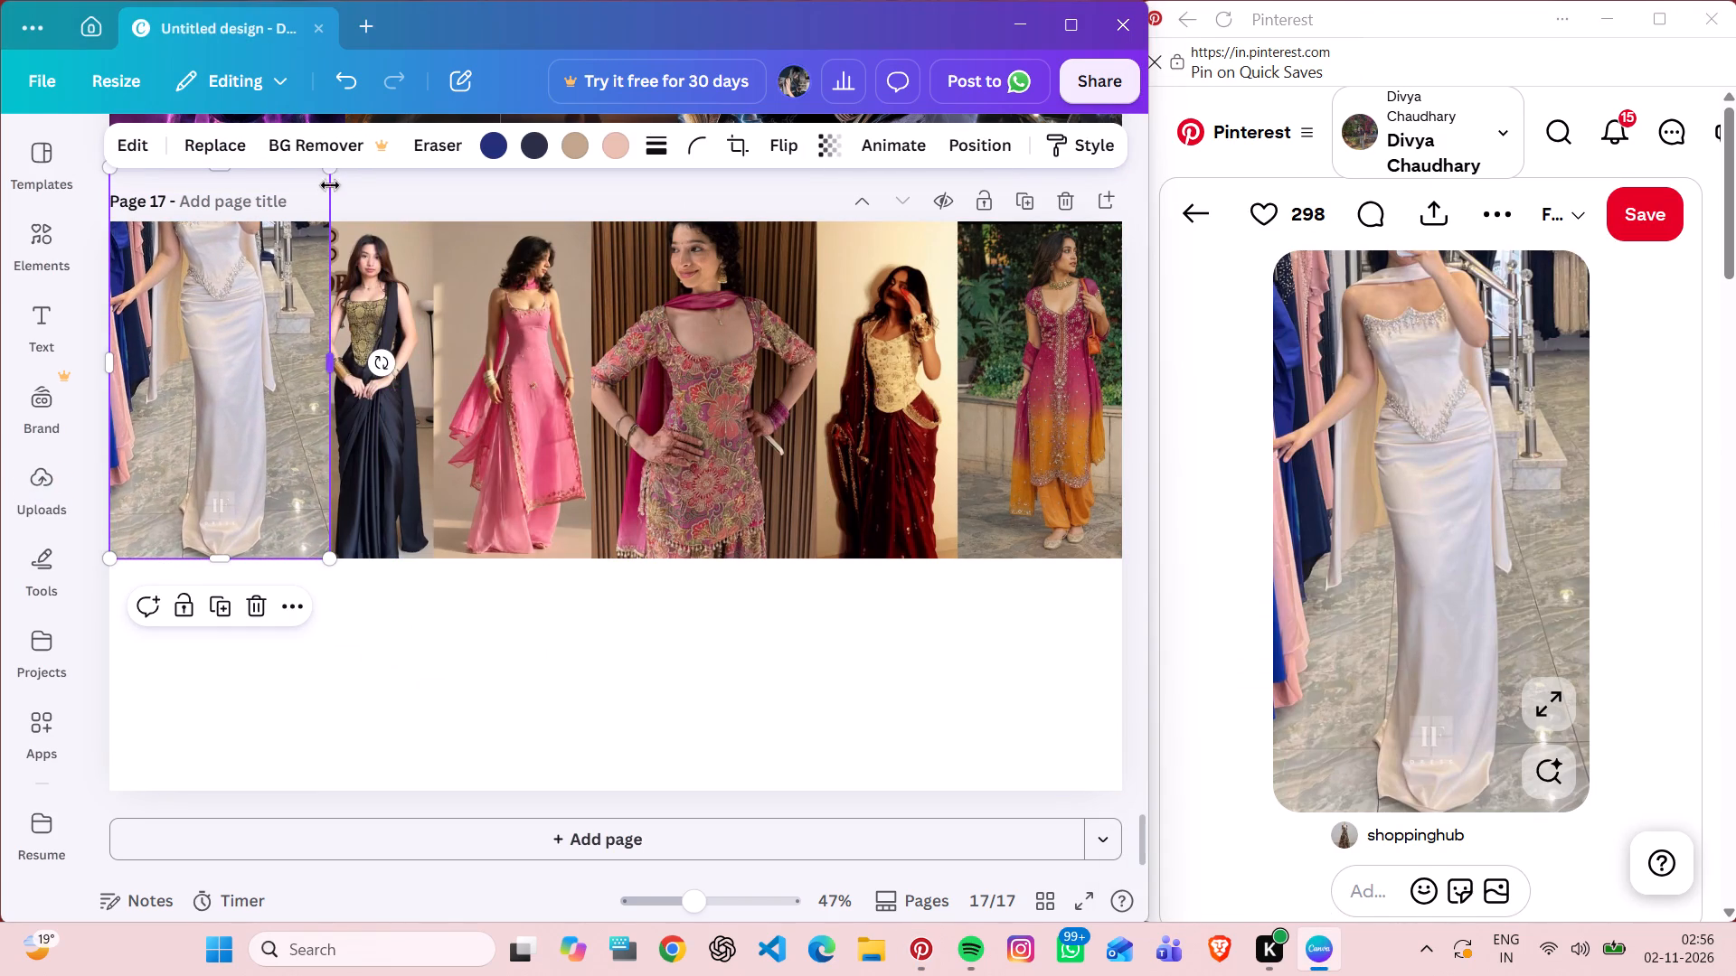
pyautogui.moveTo(324, 175); pyautogui.dragTo(299, 237)
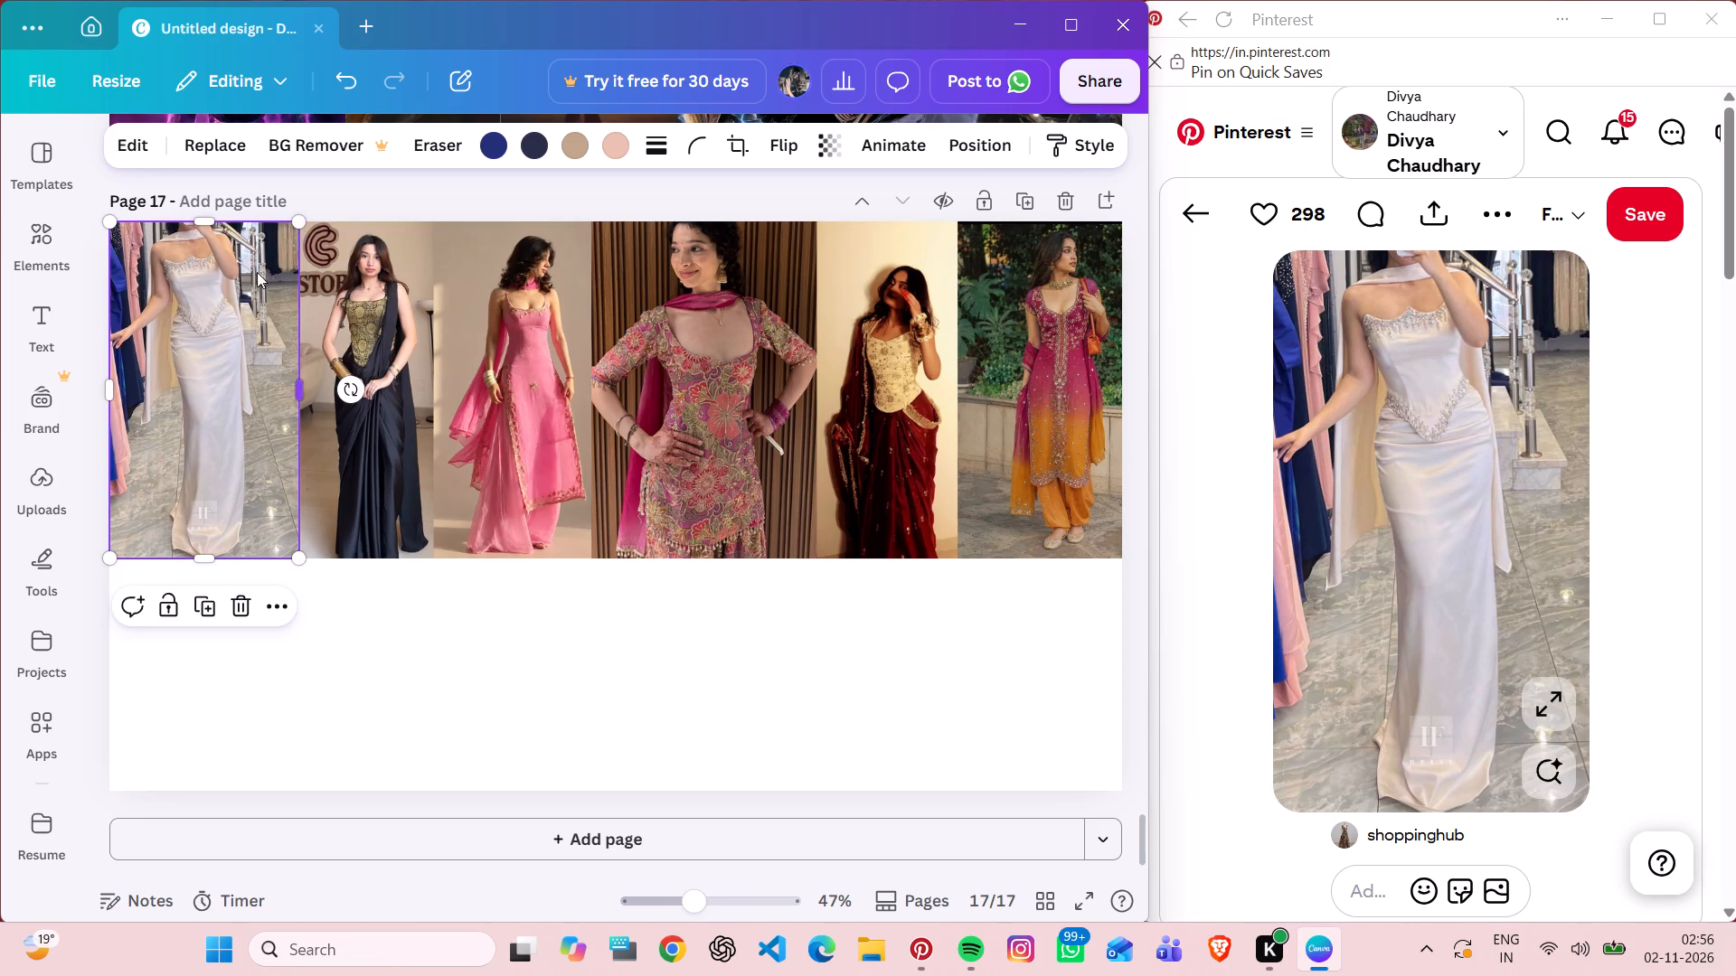
pyautogui.click(215, 324)
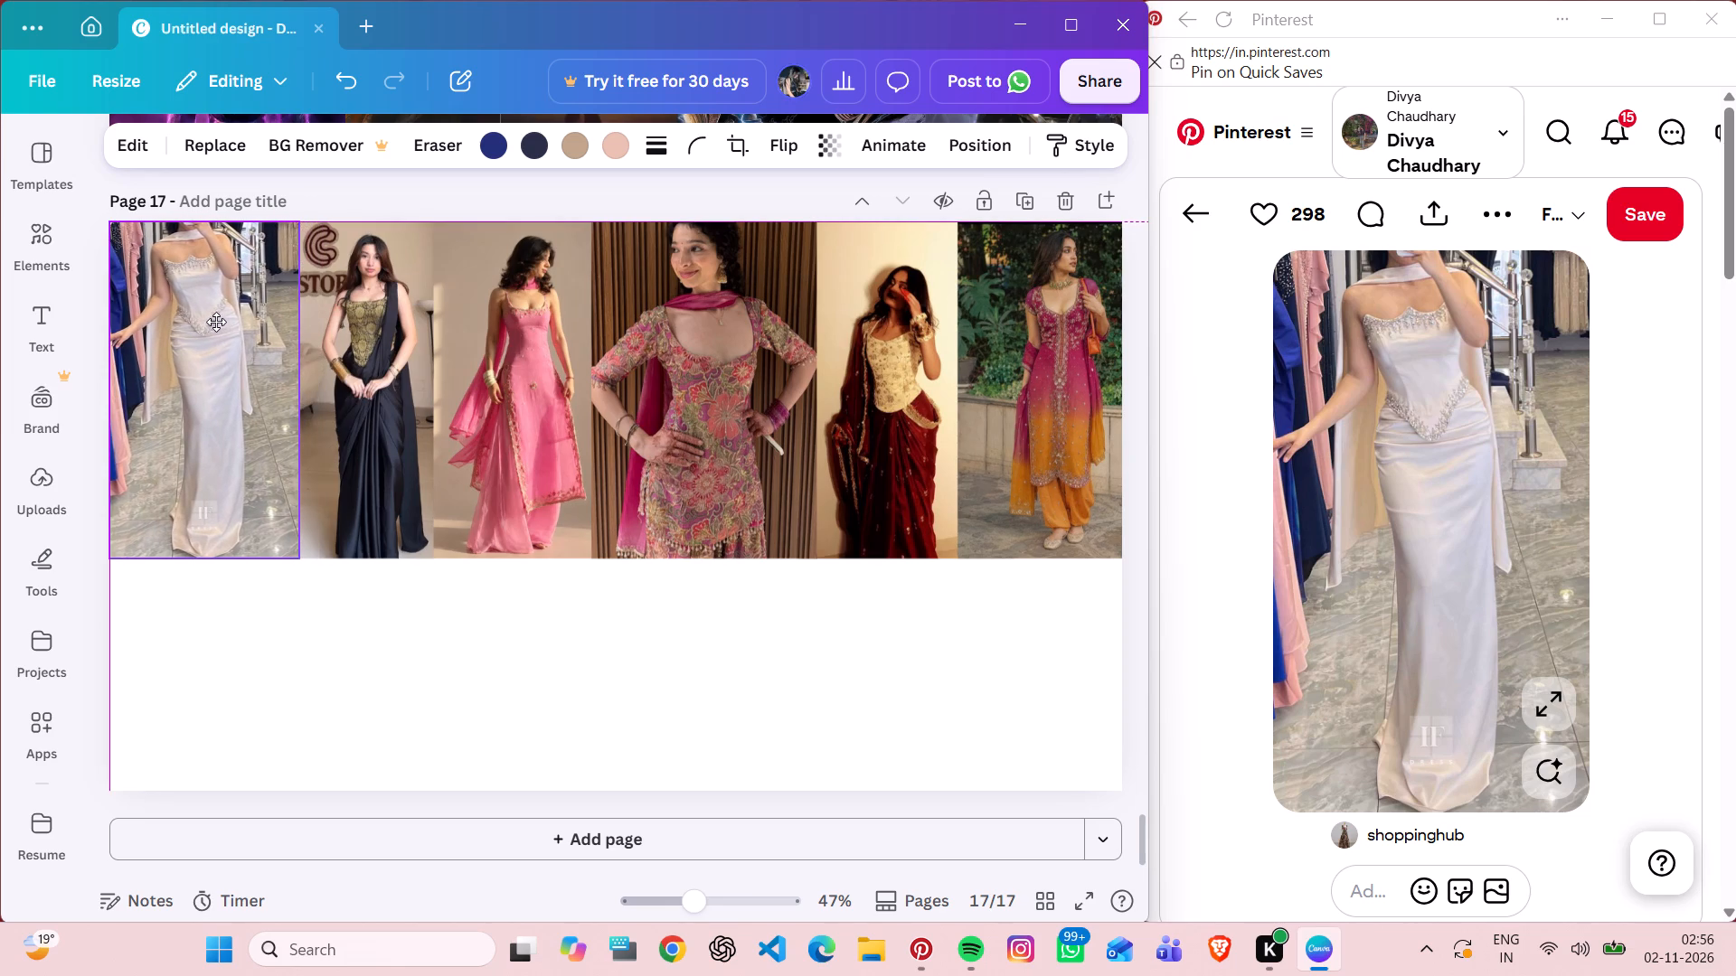
pyautogui.click(474, 621)
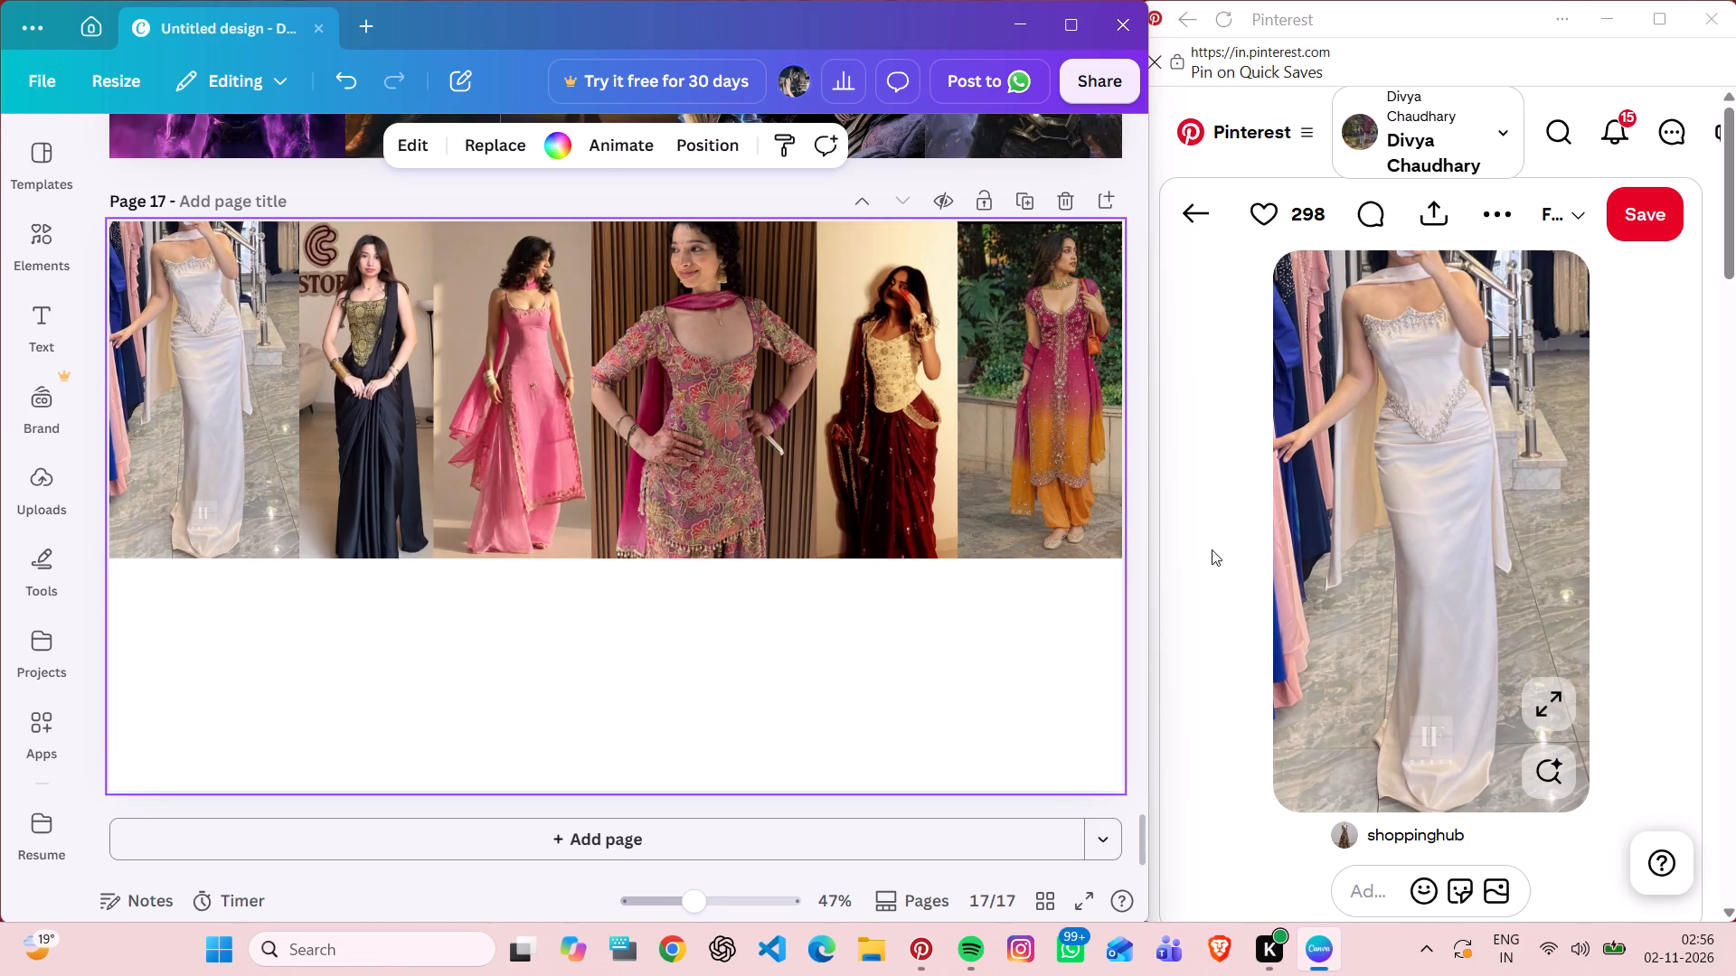
# Leave the ivory gown pin and search Pinterest for "heels aesthetics".
pyautogui.scroll(-7, 1347, 567)
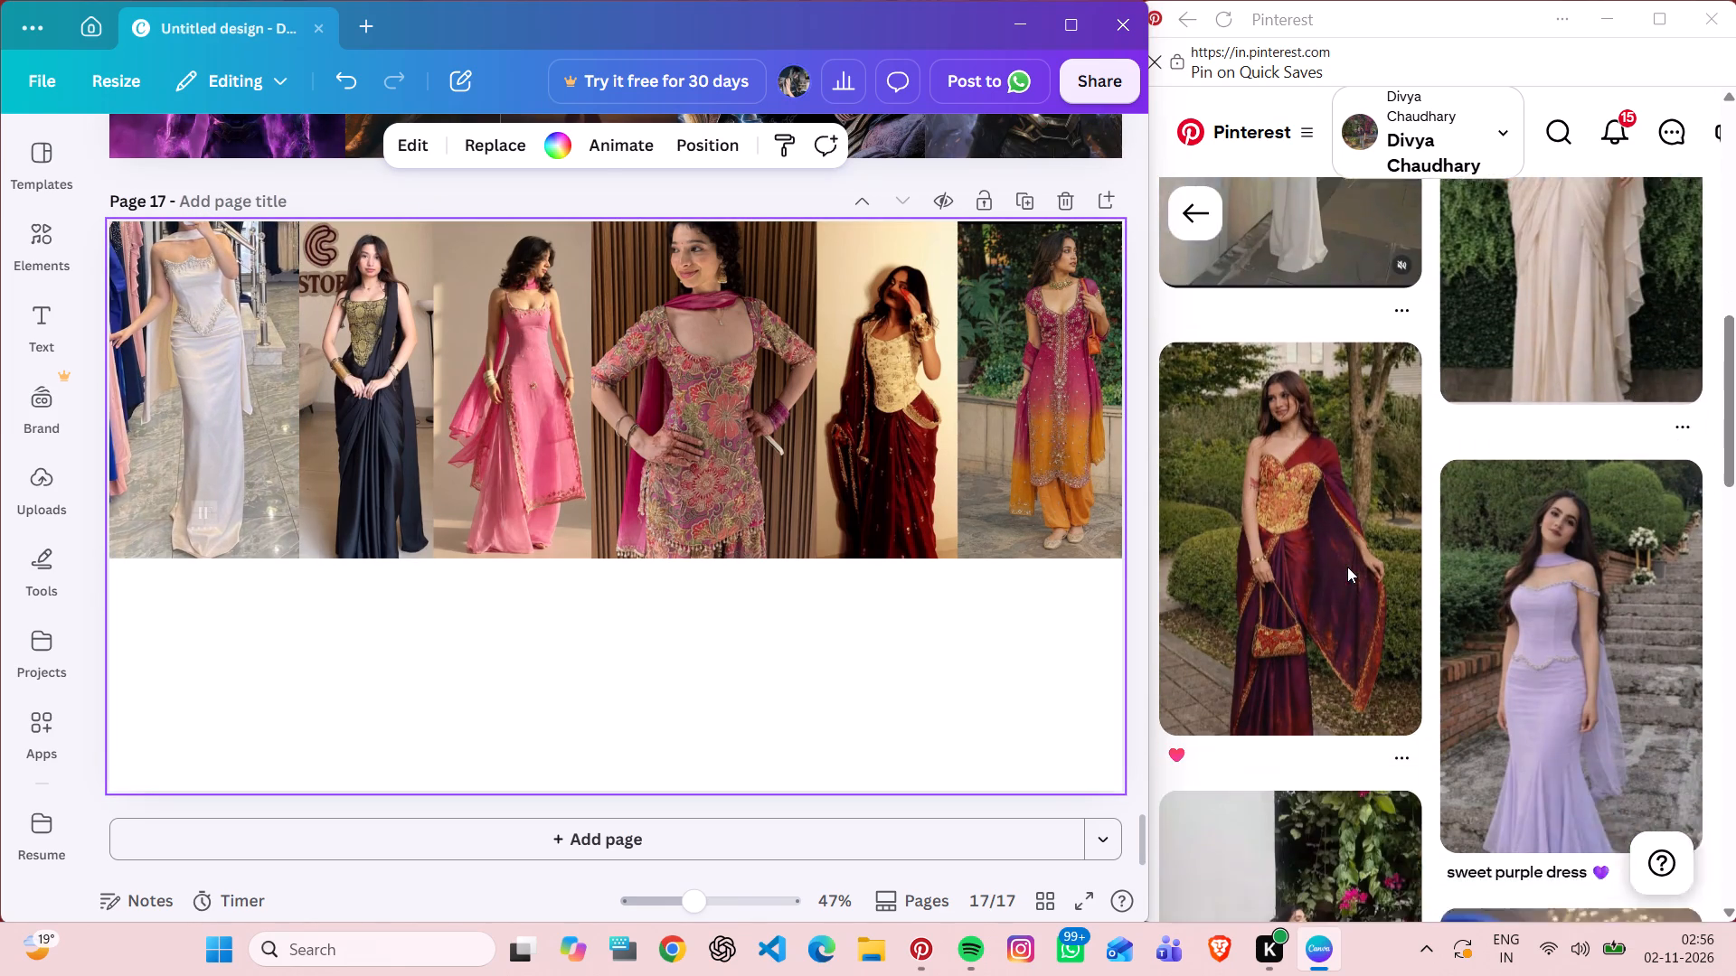
pyautogui.click(1203, 229)
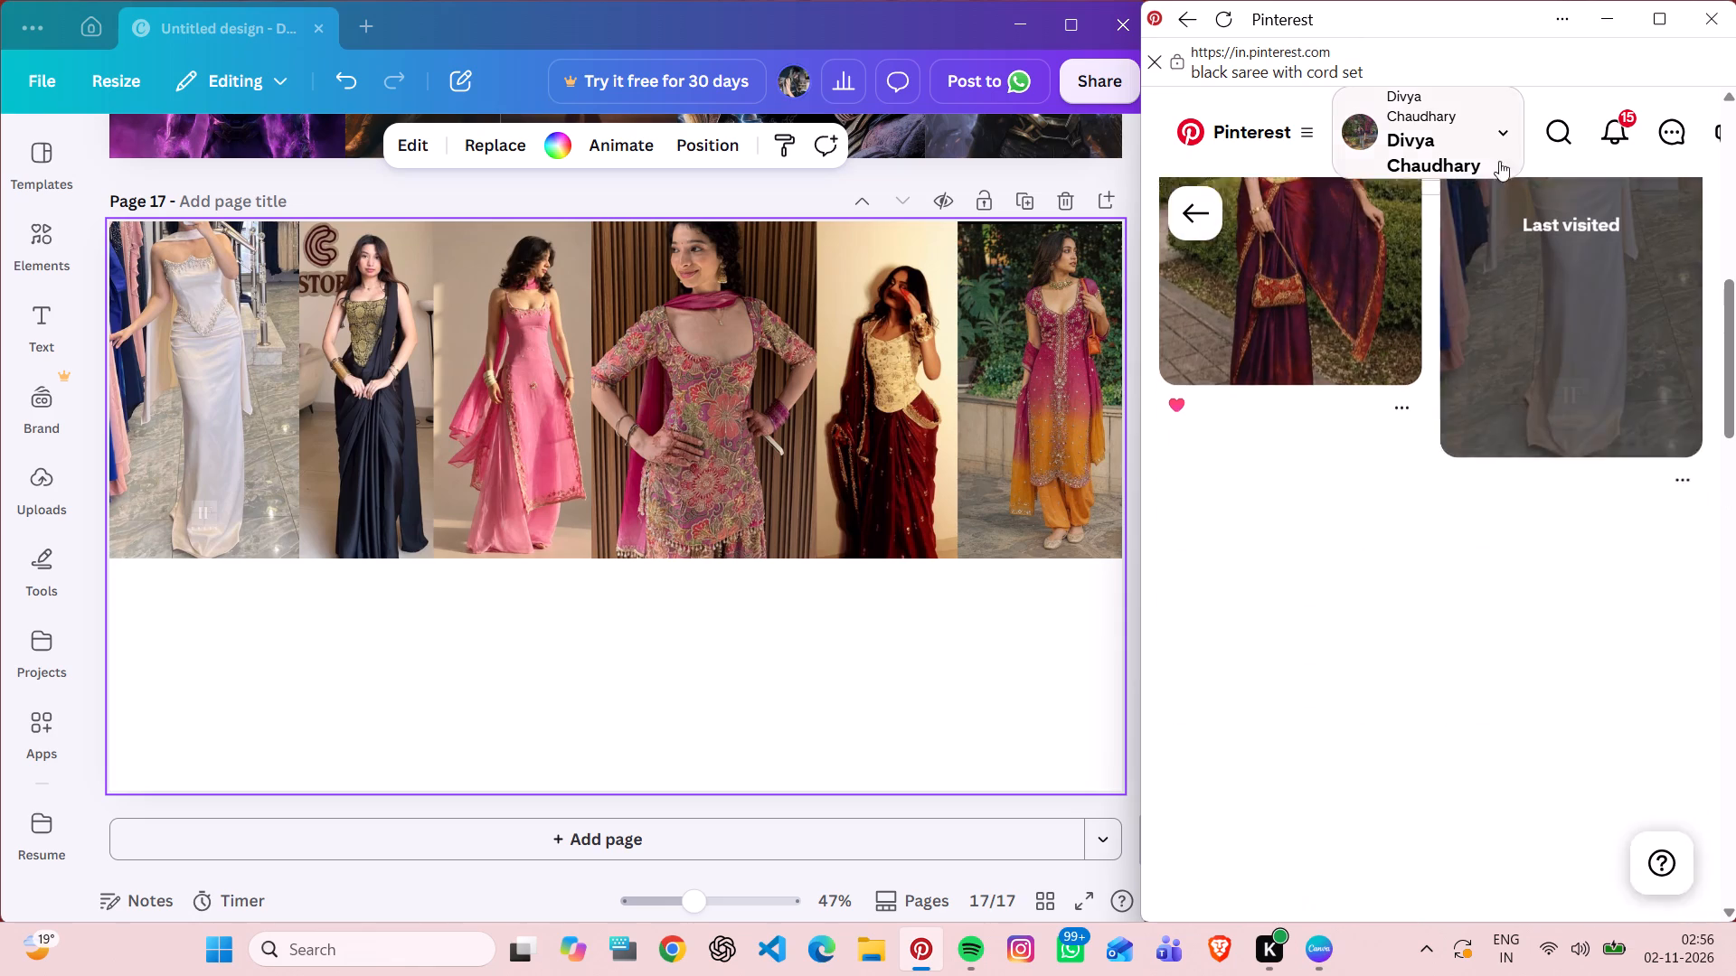
pyautogui.click(1553, 142)
pyautogui.write('heels')
pyautogui.press('space')
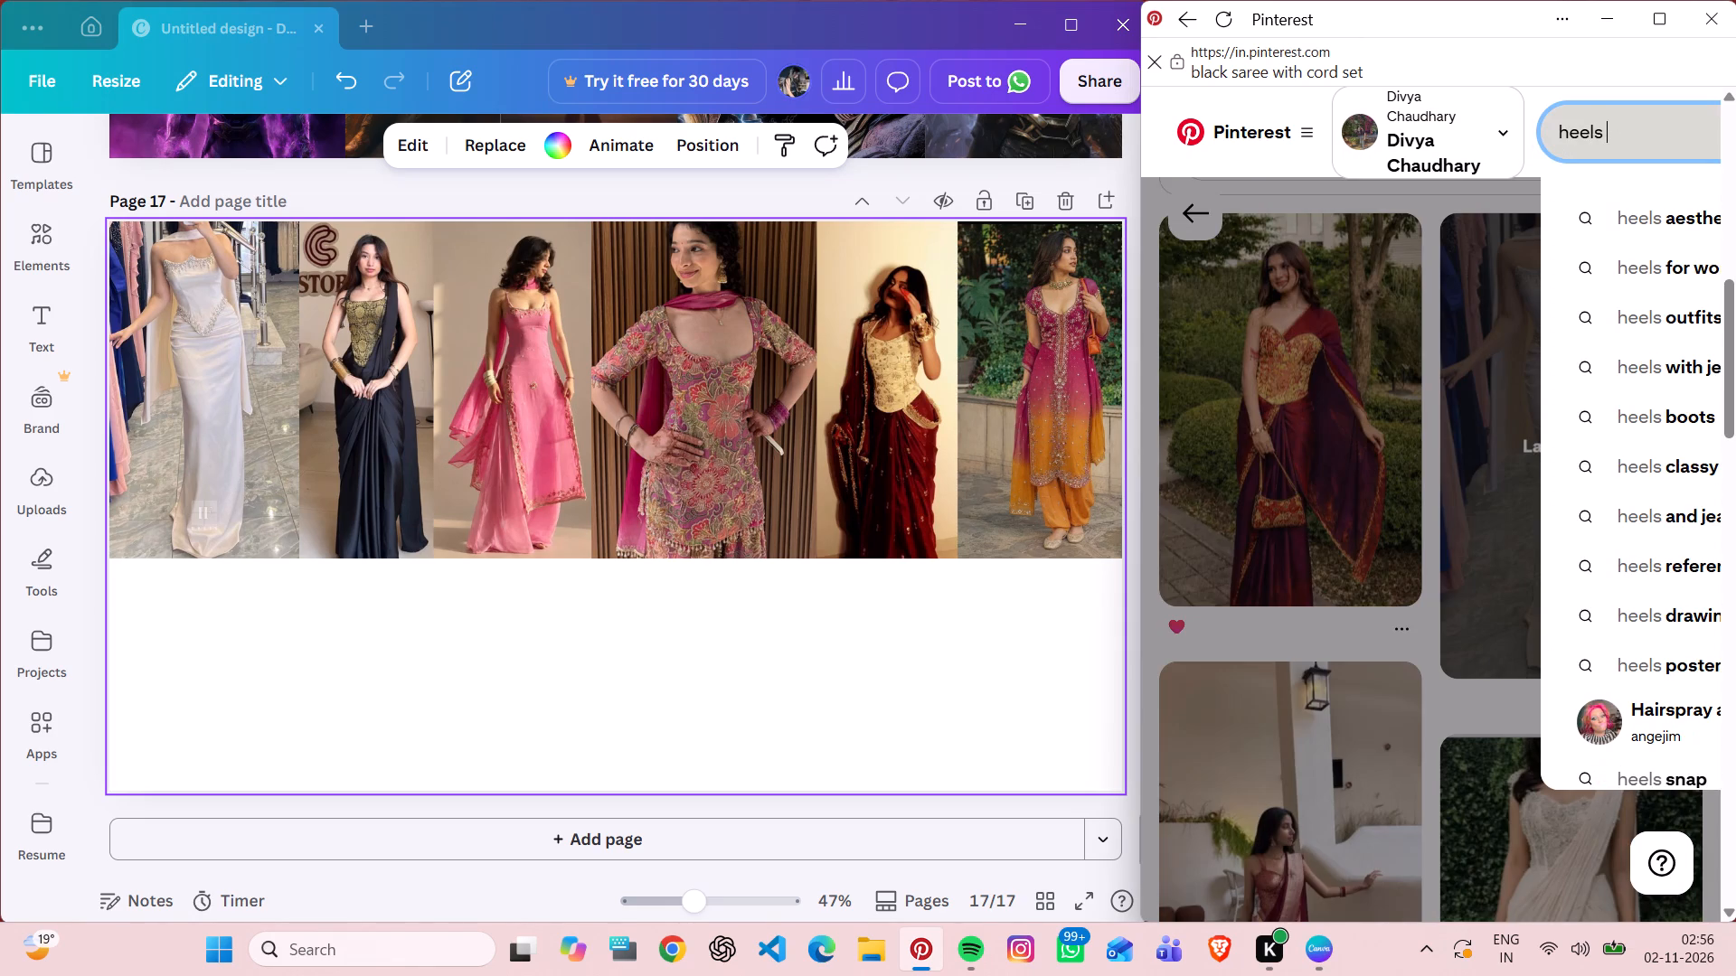
pyautogui.write('aesthetics')
pyautogui.press('space')
pyautogui.press('Return')
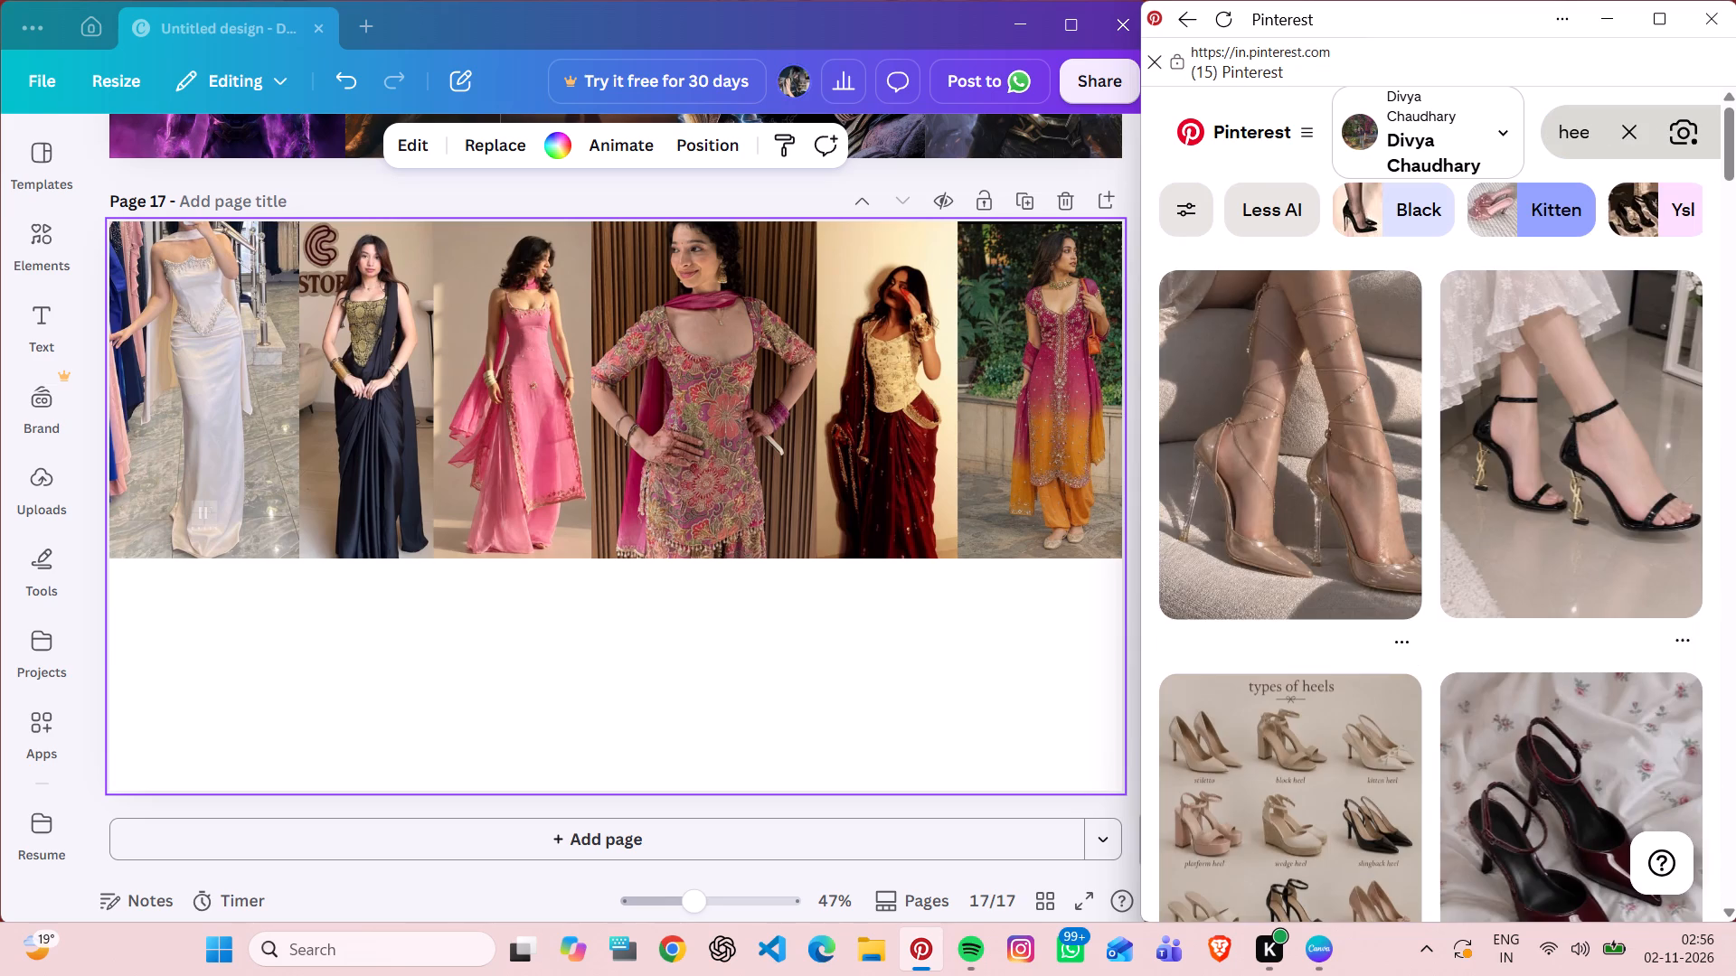
# Bring the nude lace-up stiletto photo from the first search result onto page 17, at the page's lower-left corner.
pyautogui.click(1412, 483)
pyautogui.moveTo(1316, 549); pyautogui.dragTo(783, 557)
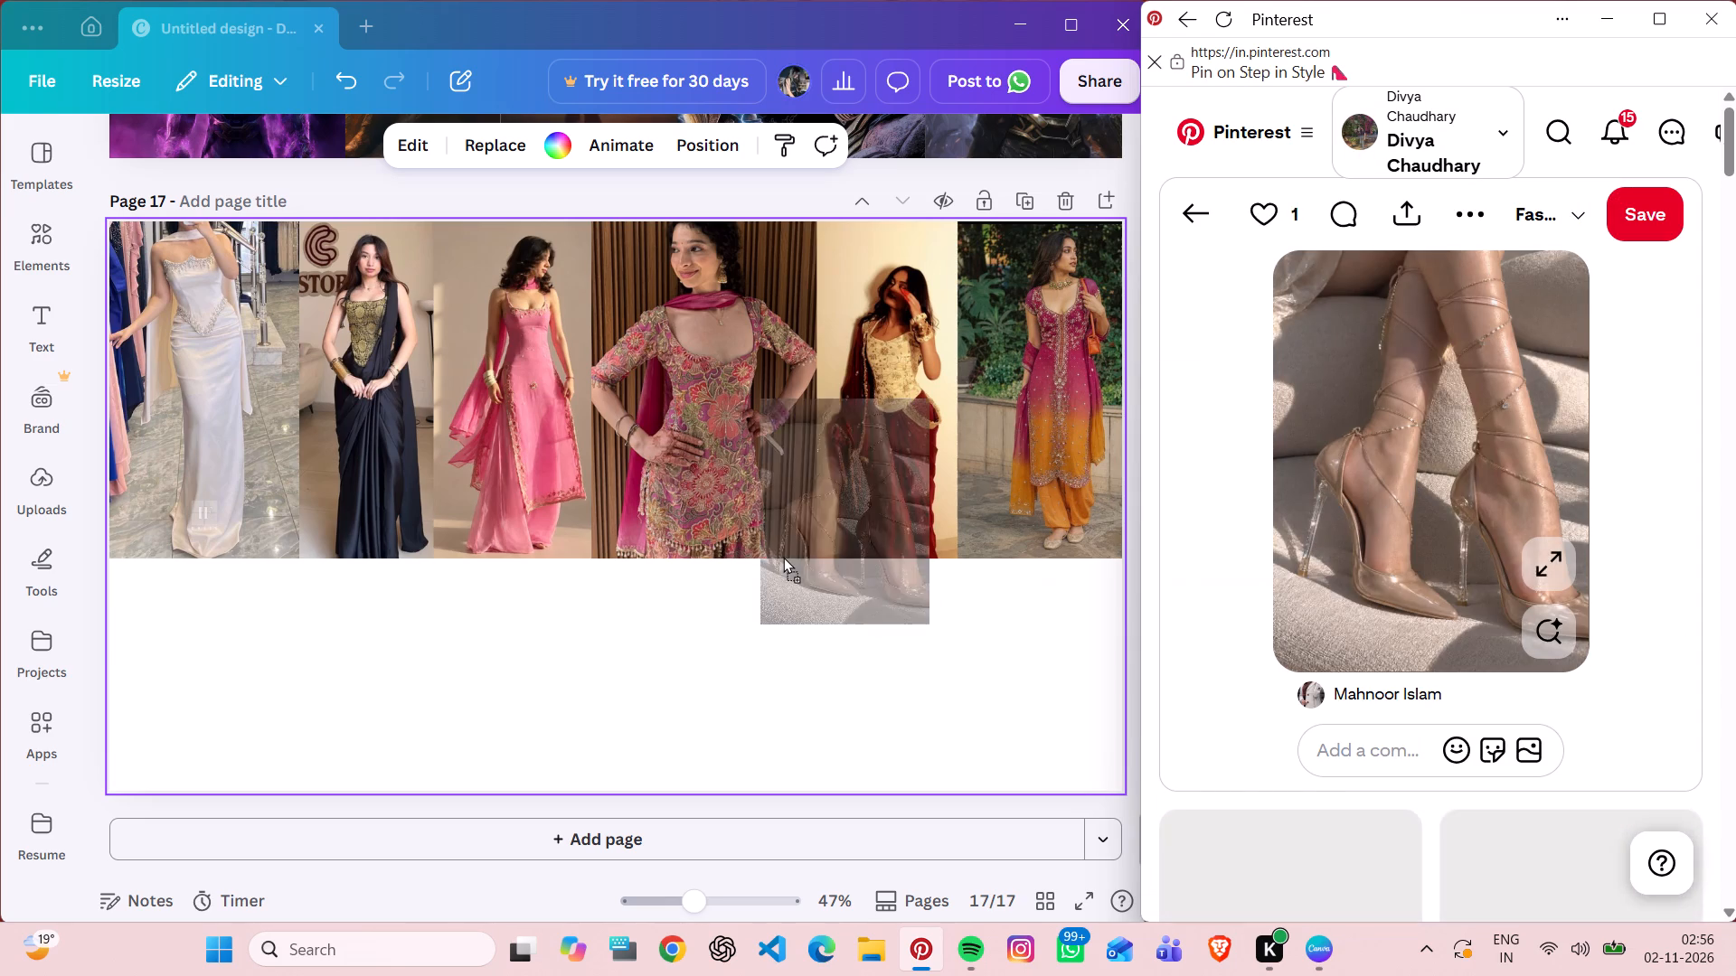
pyautogui.moveTo(783, 557); pyautogui.dragTo(621, 561)
pyautogui.moveTo(590, 570); pyautogui.dragTo(281, 664)
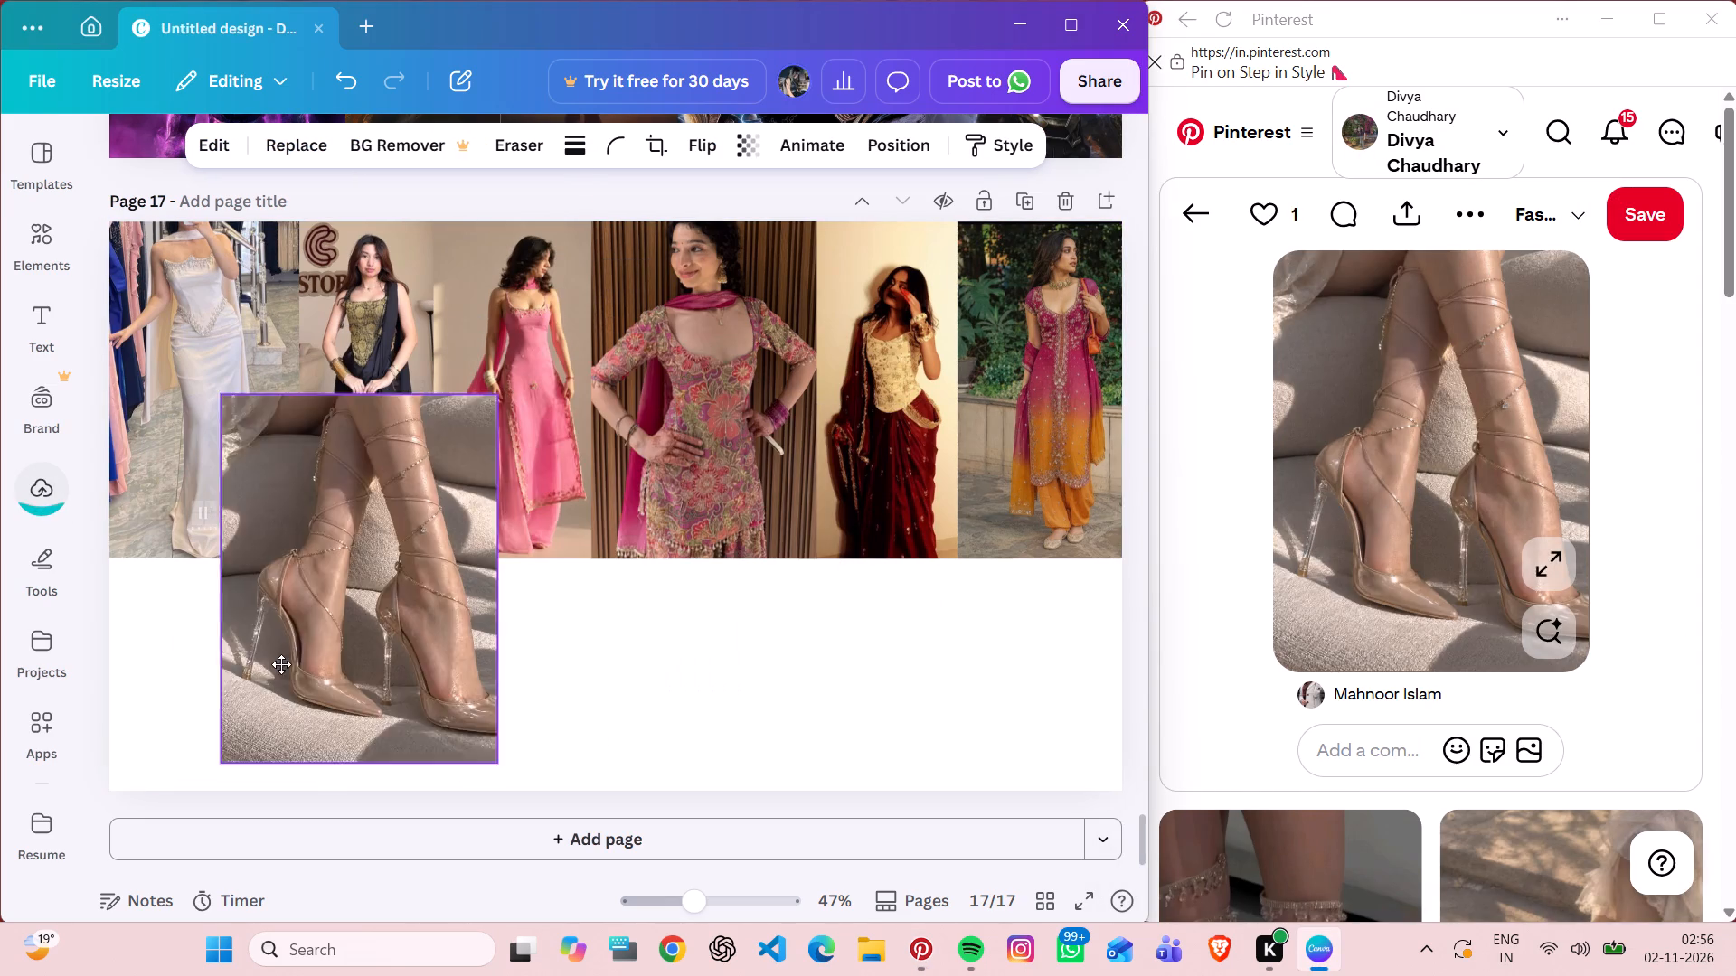
pyautogui.moveTo(281, 664); pyautogui.dragTo(222, 682)
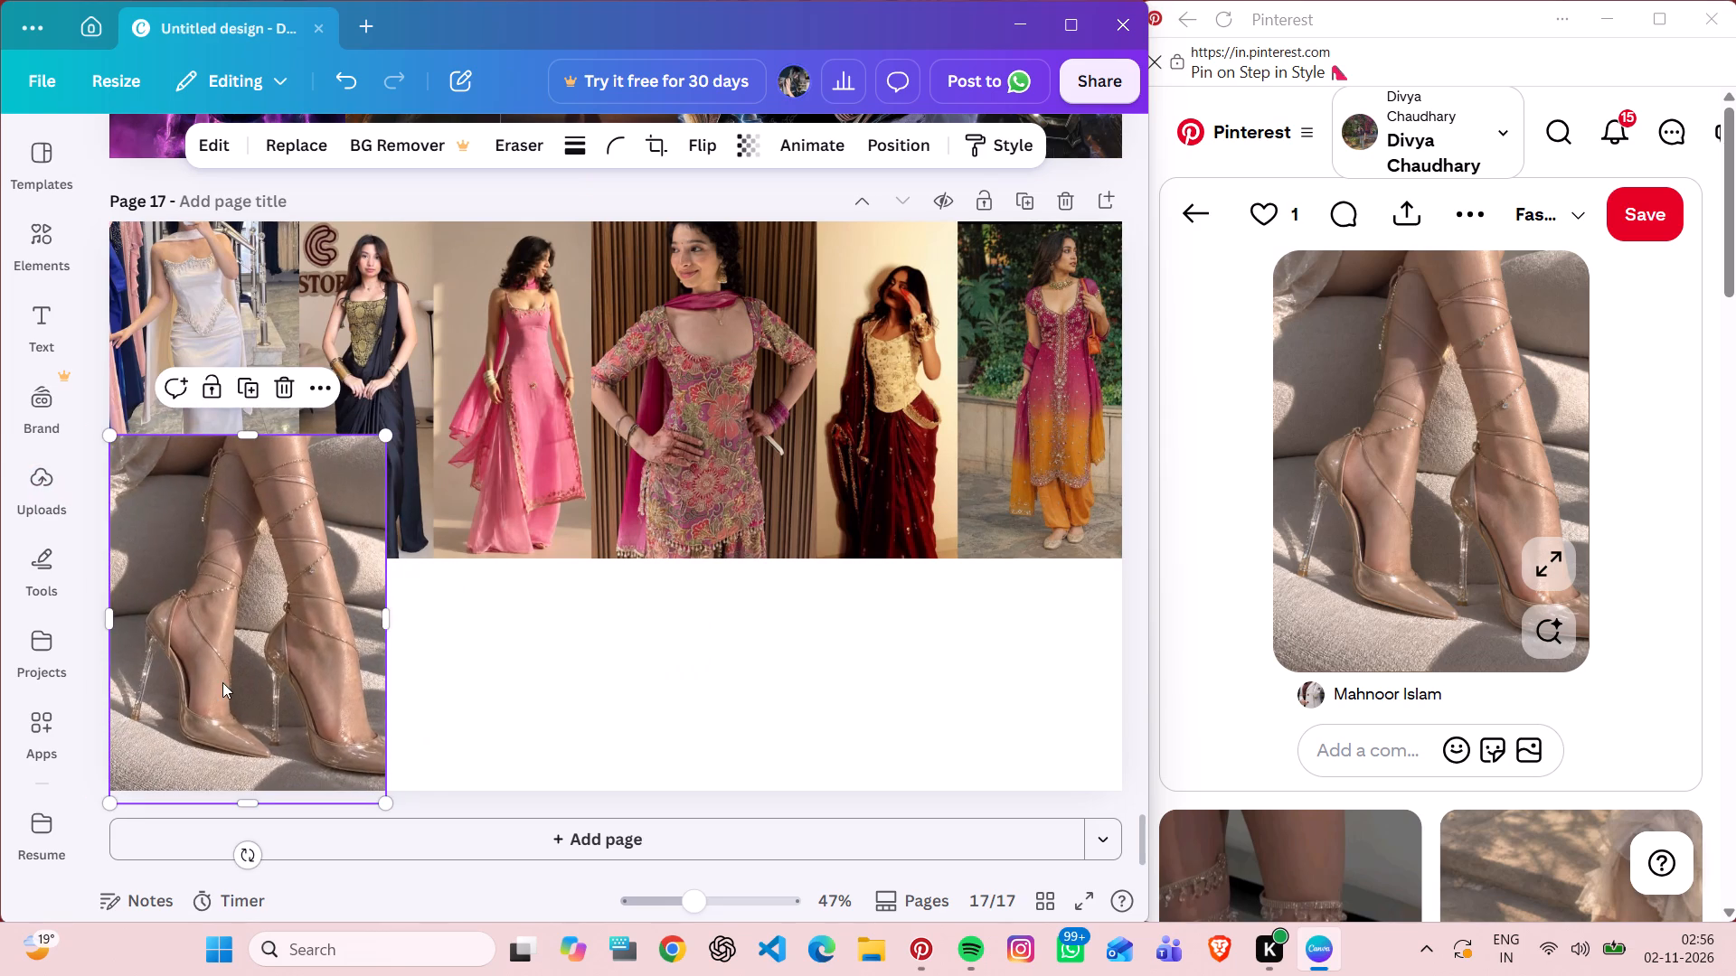
# Scale the nude heels photo down to the ivory gown photo's width and place it directly beneath that photo.
pyautogui.moveTo(389, 436); pyautogui.dragTo(231, 555)
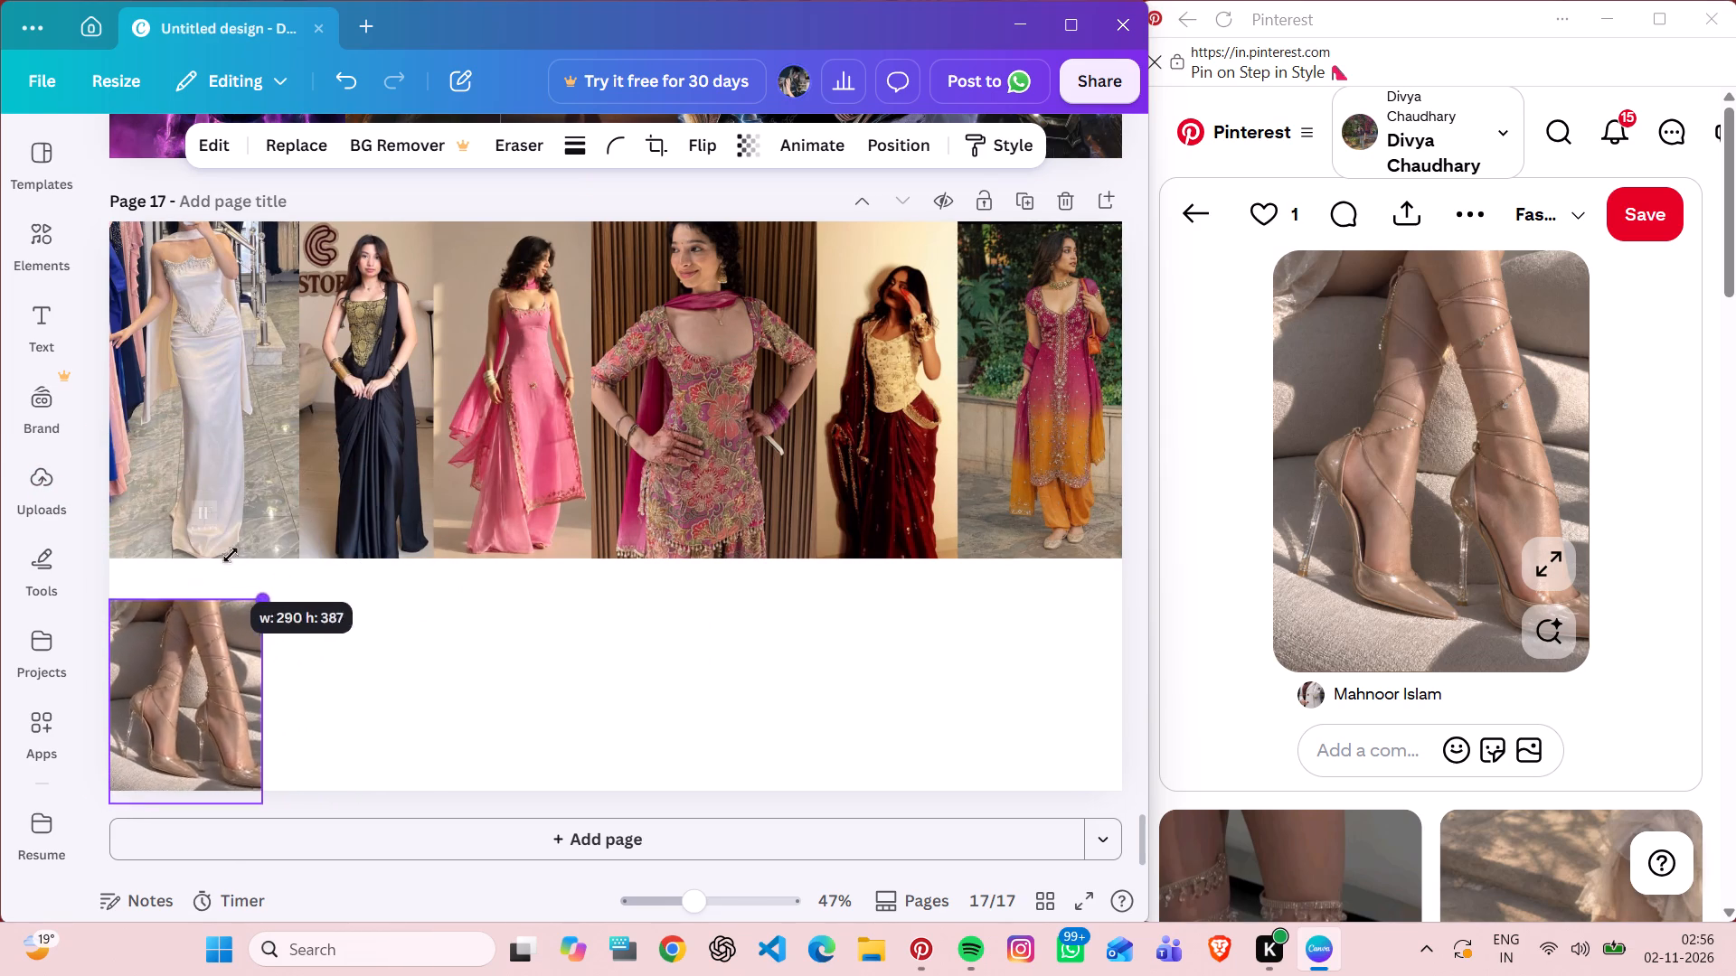
pyautogui.moveTo(231, 555); pyautogui.dragTo(280, 537)
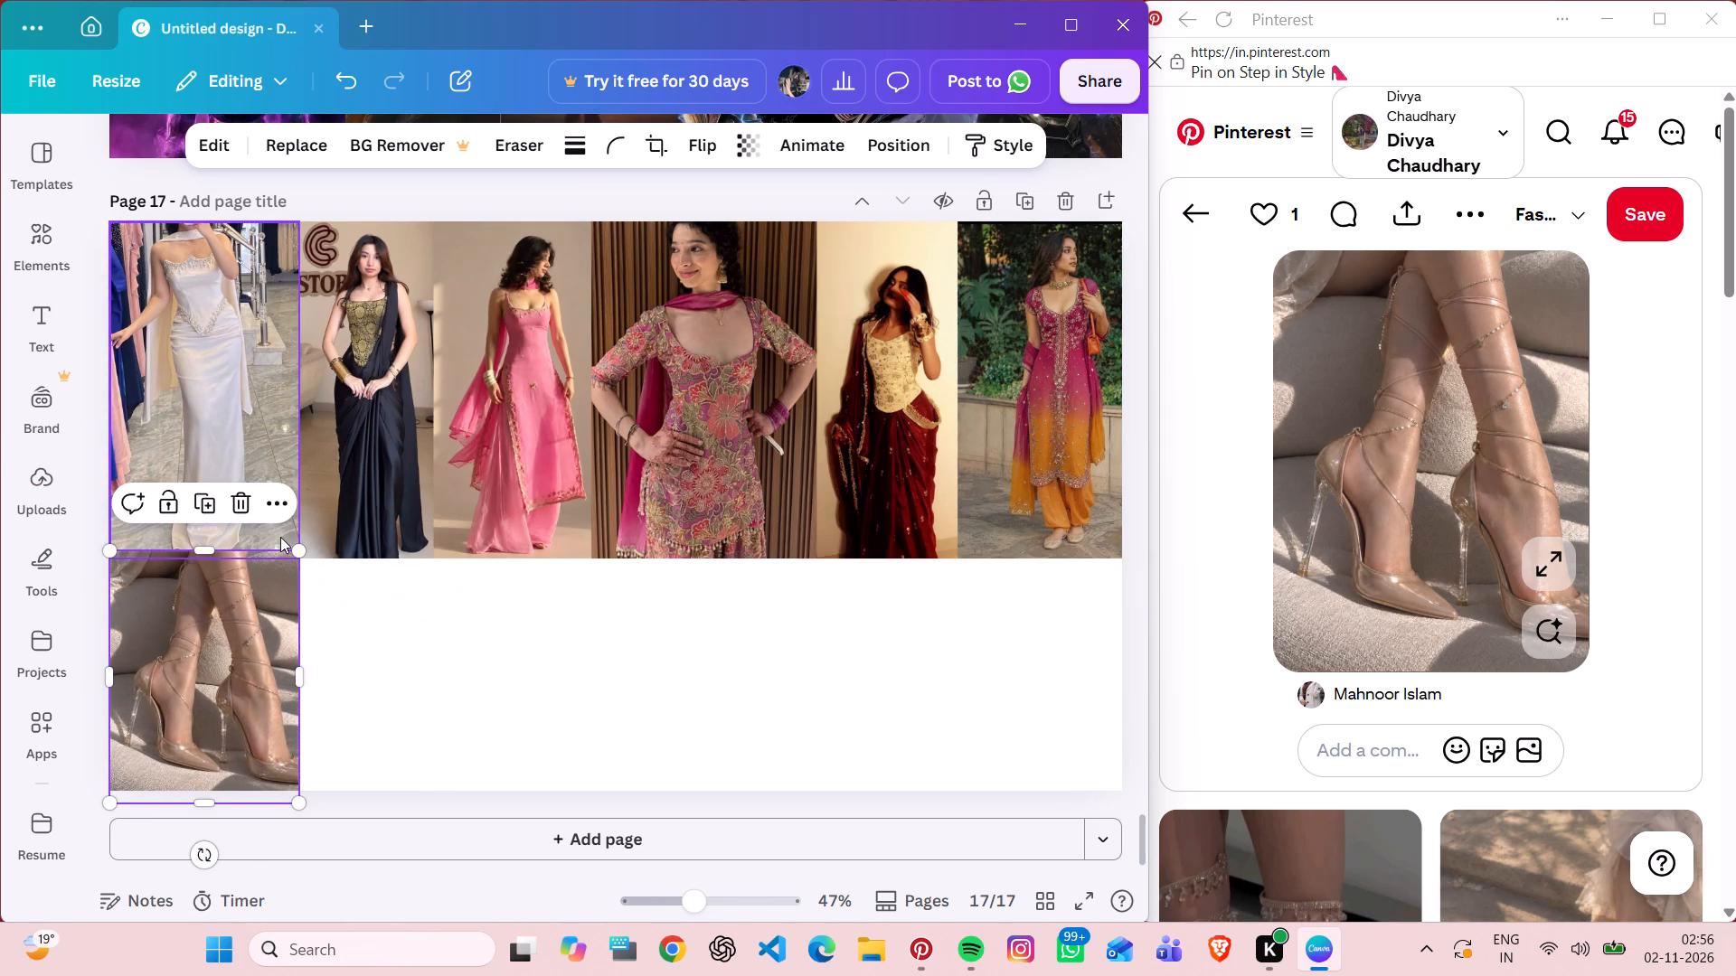
pyautogui.click(445, 631)
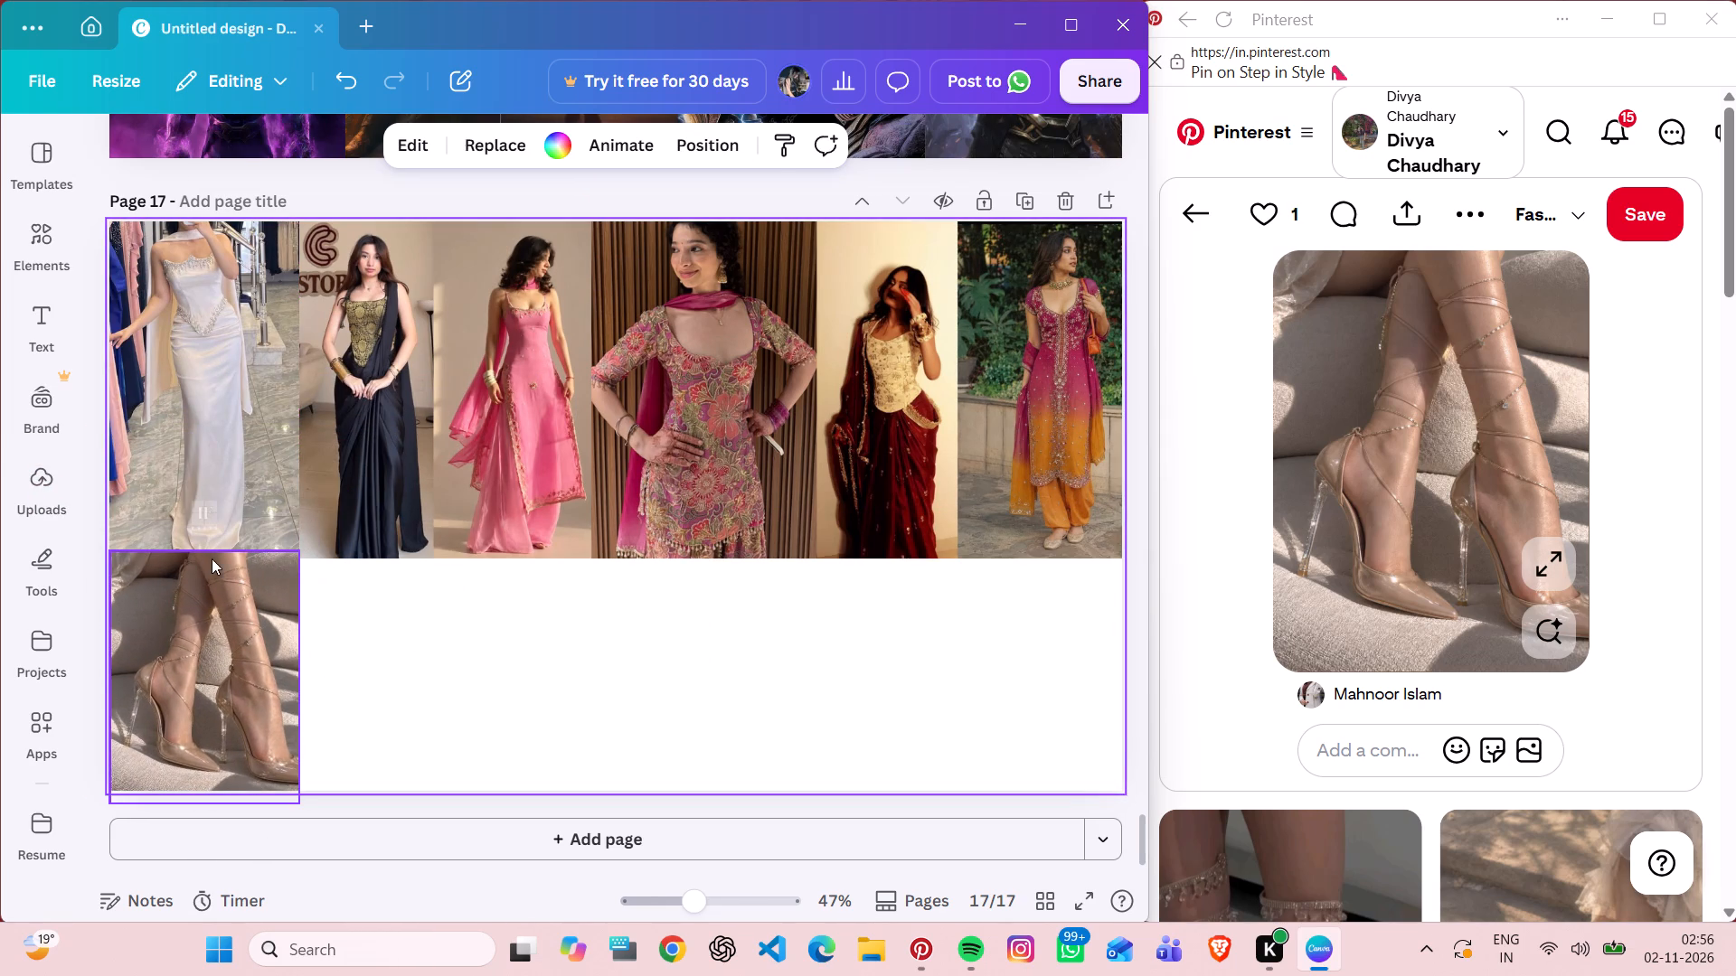
pyautogui.click(212, 558)
pyautogui.moveTo(211, 553); pyautogui.dragTo(201, 537)
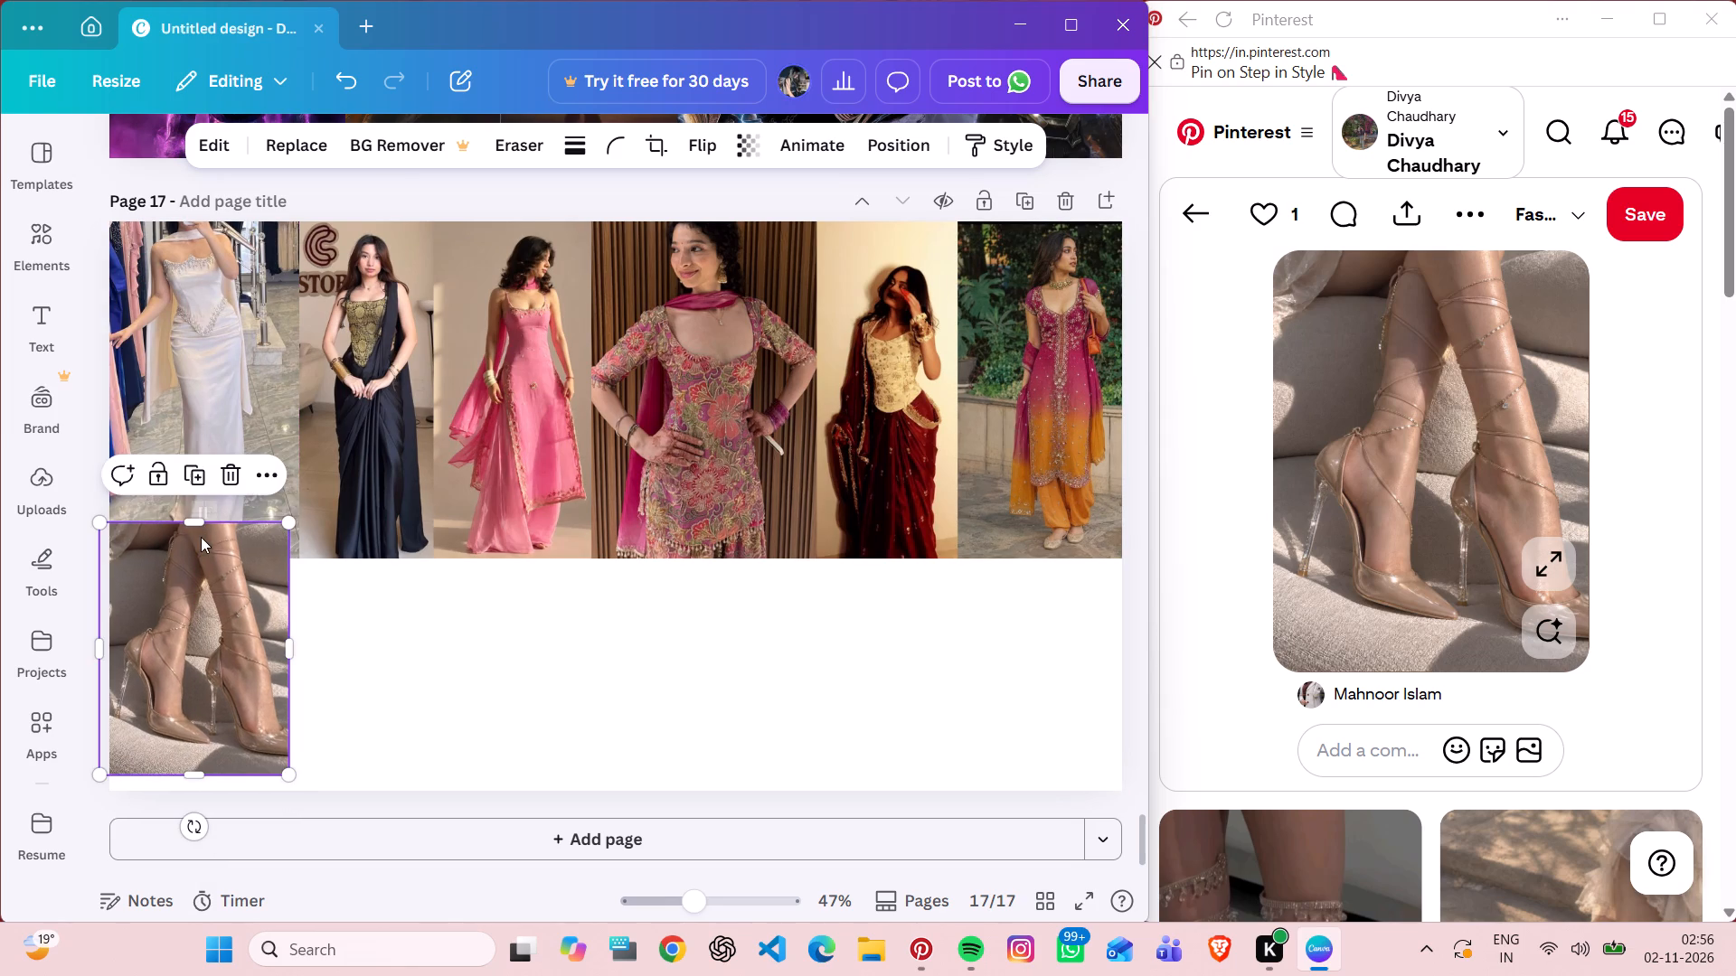
pyautogui.moveTo(216, 554); pyautogui.dragTo(222, 593)
pyautogui.click(465, 633)
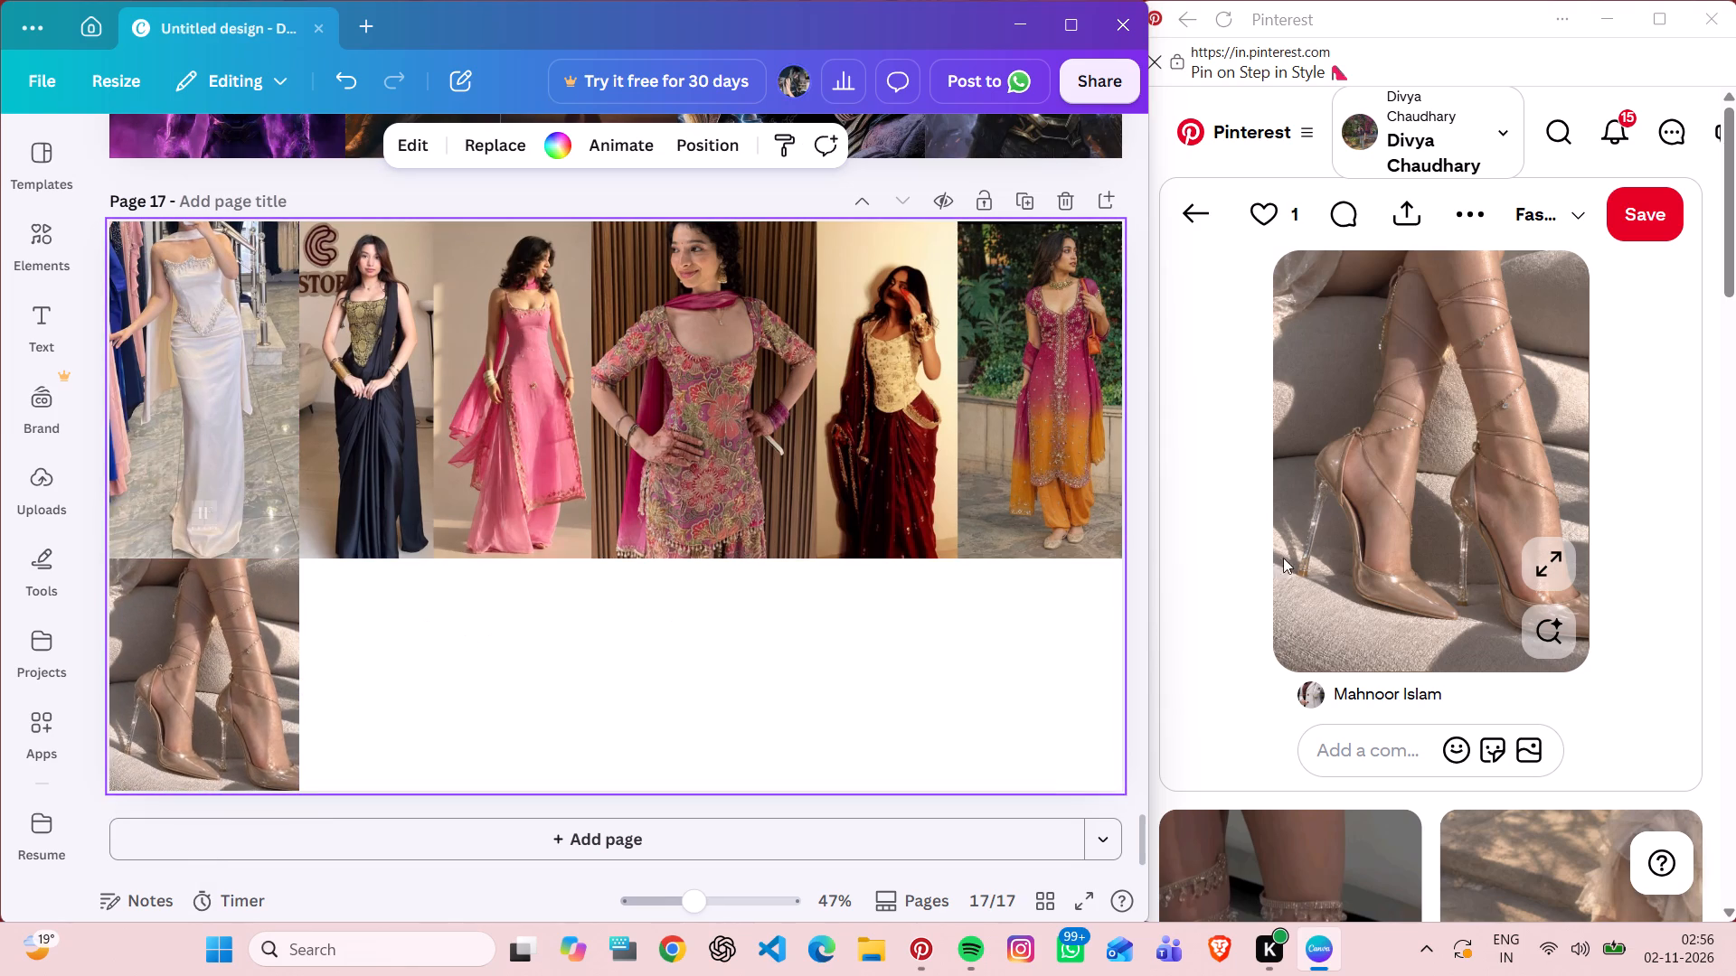
# Bring the crystal-fringed strappy heels photo from the nude heels' related pins onto page 17, over the lower part of the pink suit photo.
pyautogui.scroll(-4, 1295, 554)
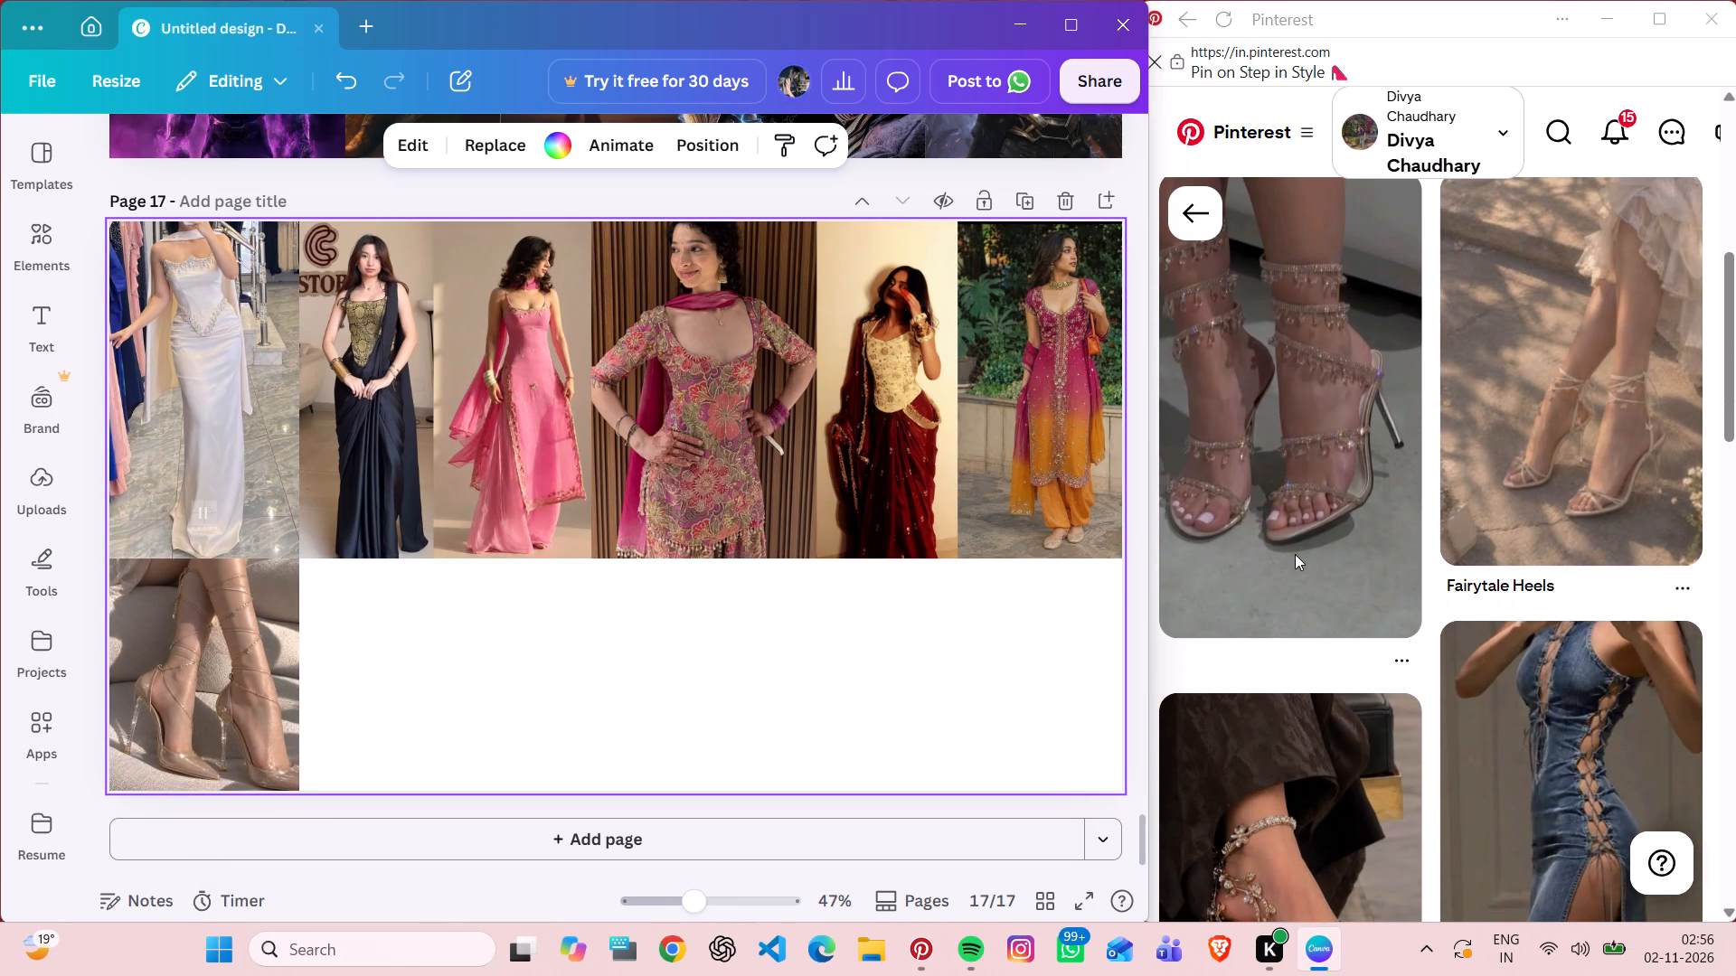
pyautogui.click(1295, 554)
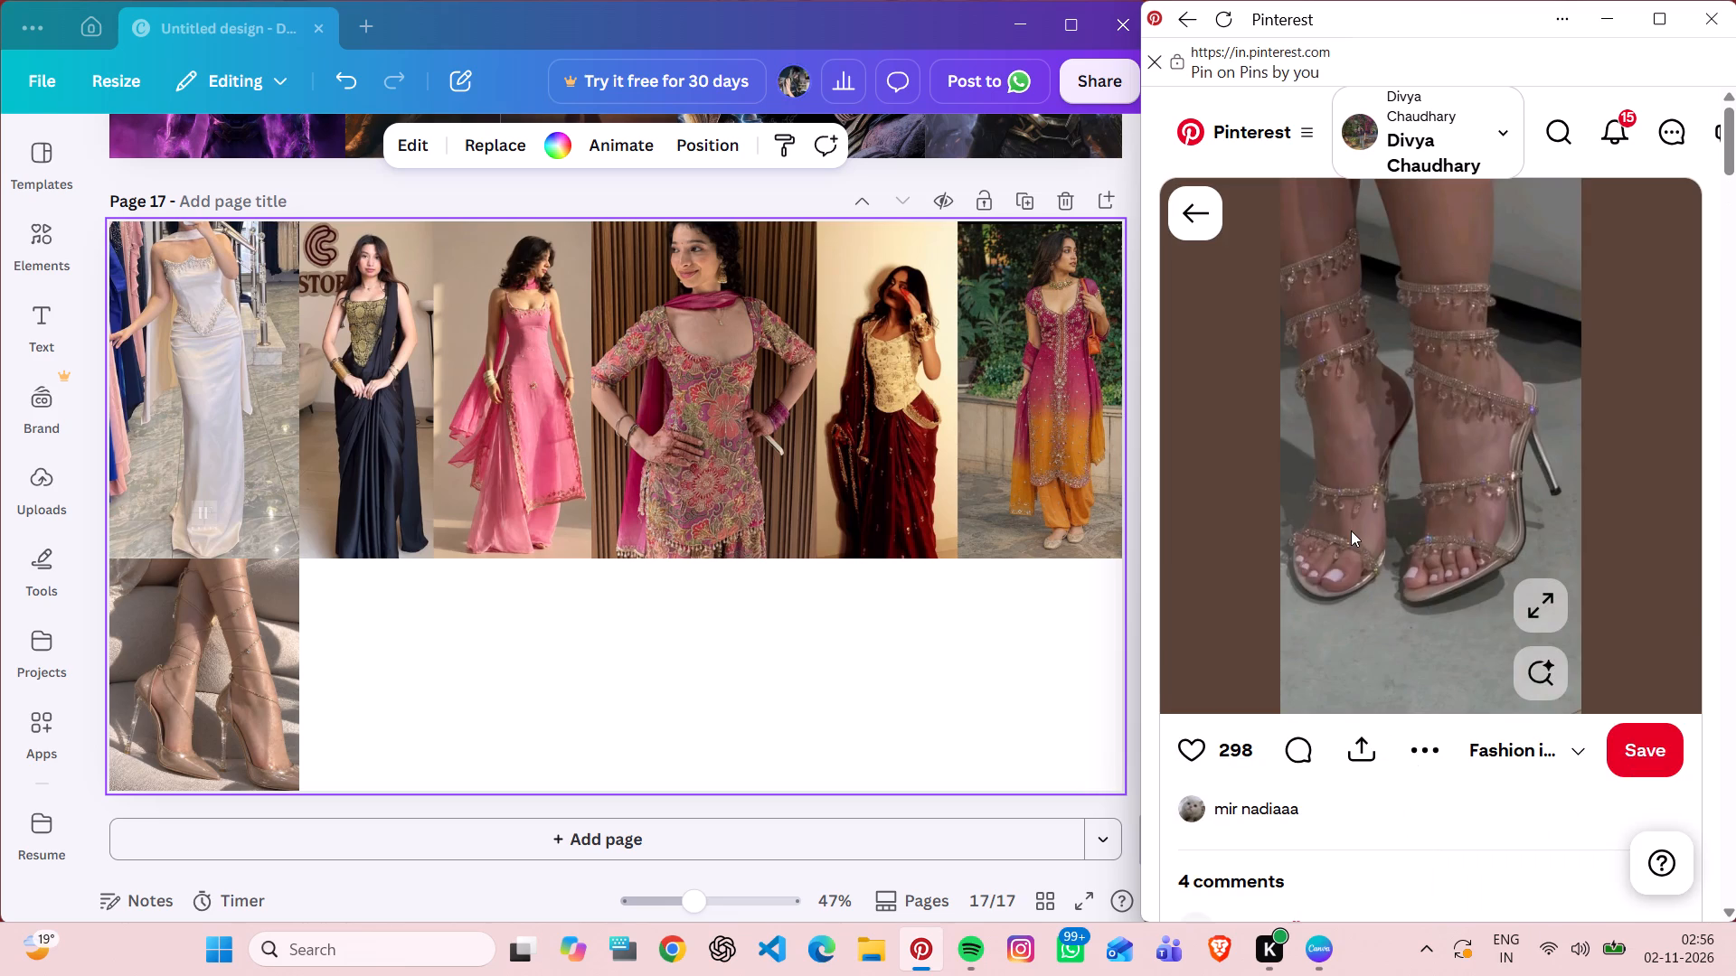
pyautogui.scroll(-9, 1351, 530)
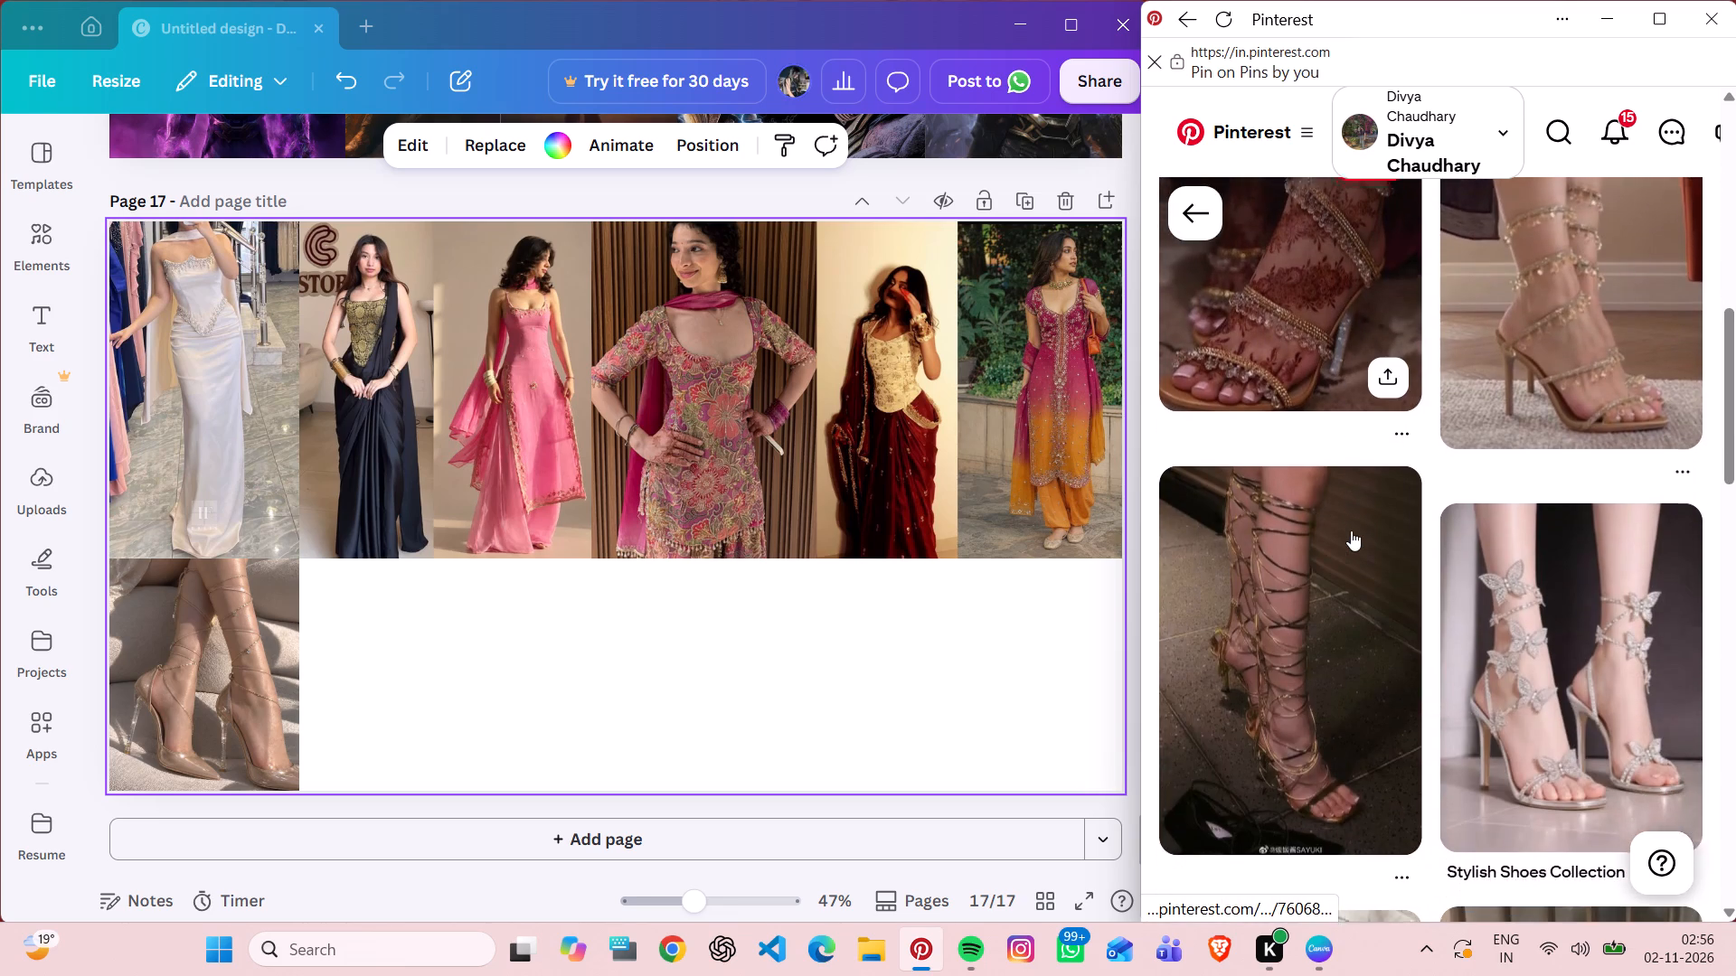
pyautogui.scroll(-4, 1351, 530)
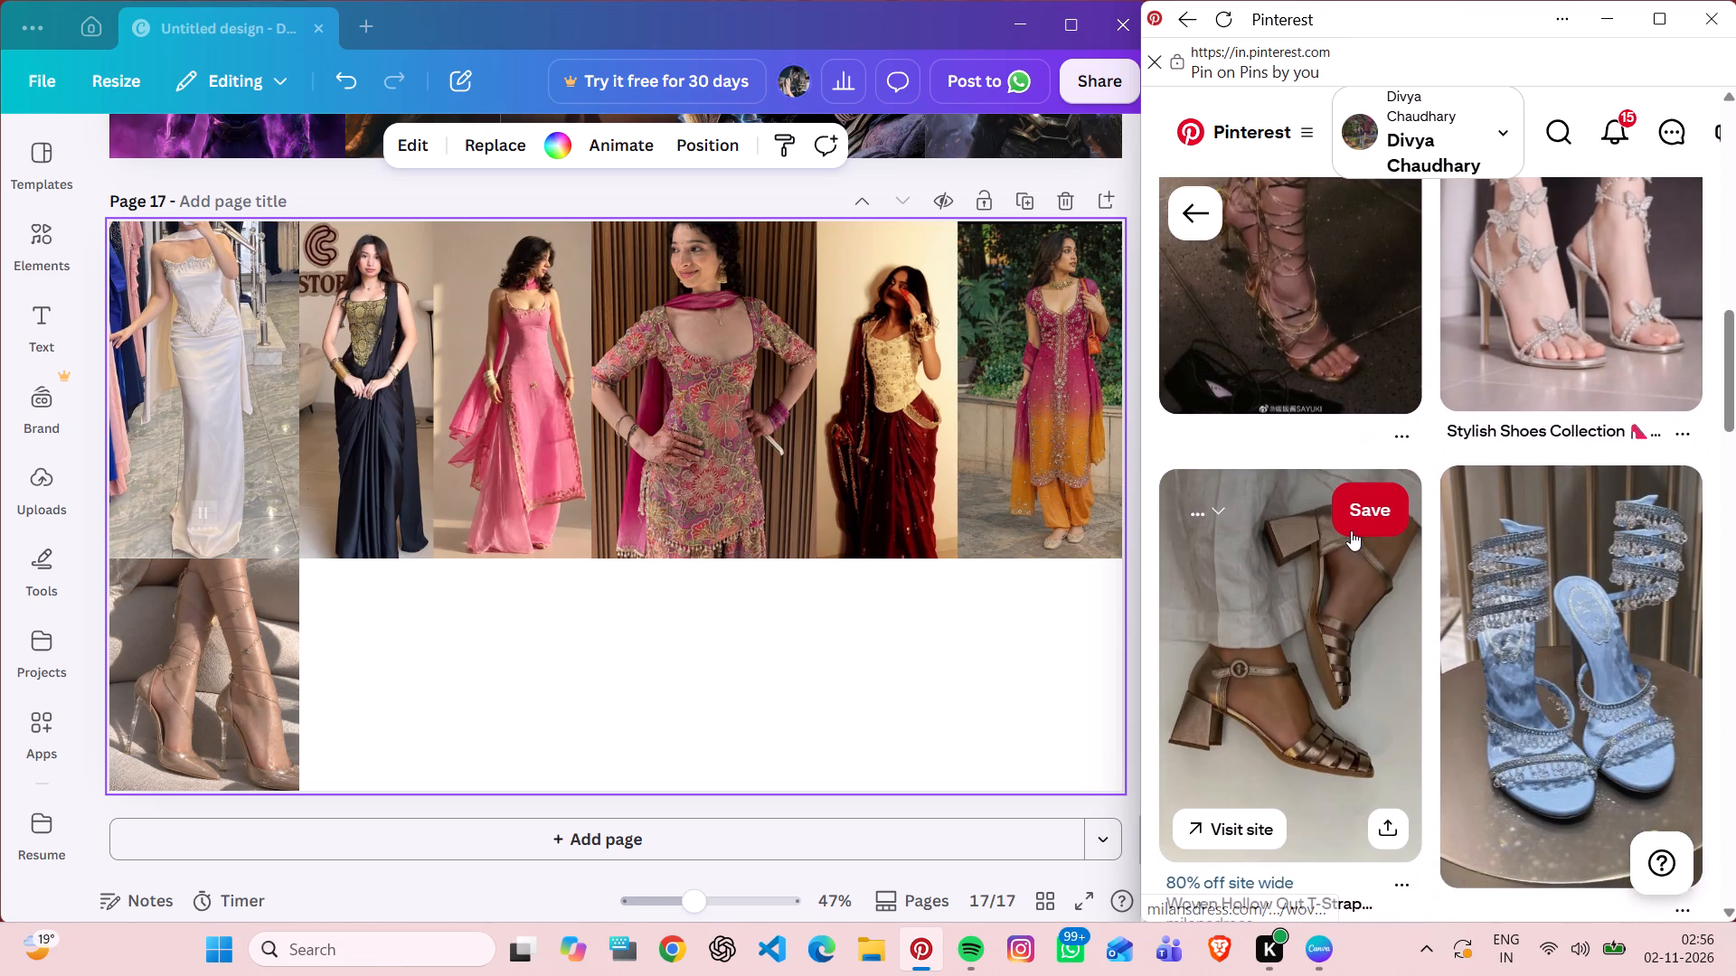
pyautogui.scroll(-5, 1351, 530)
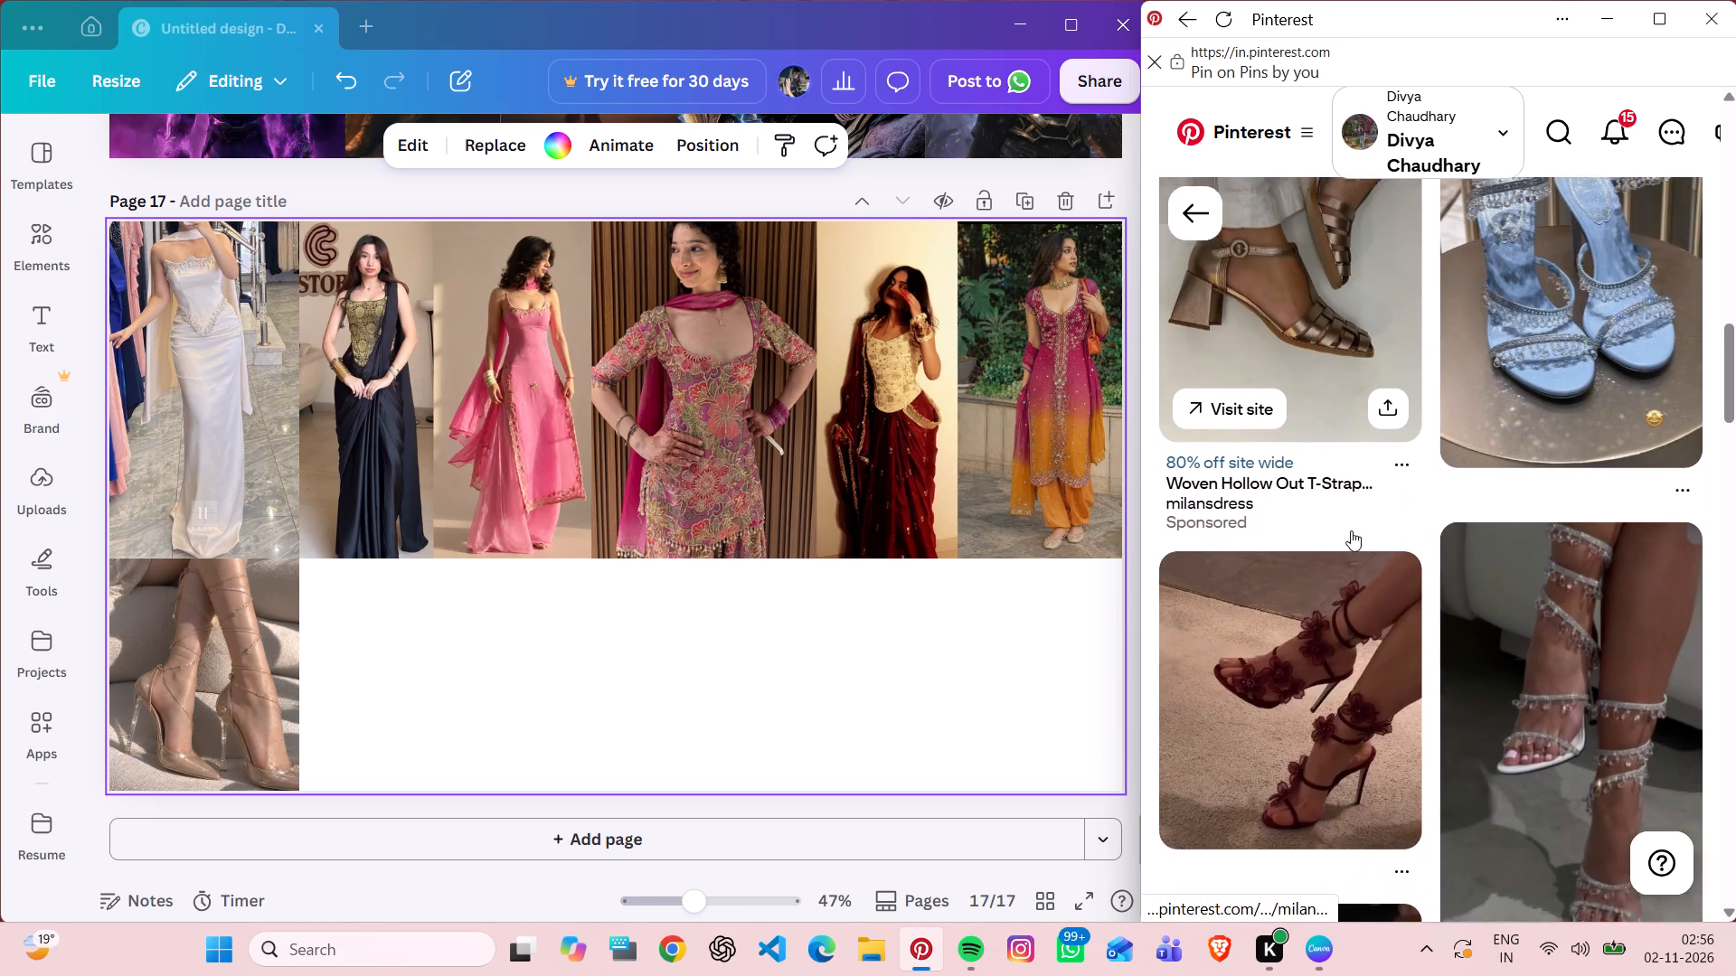
pyautogui.scroll(1, 1351, 530)
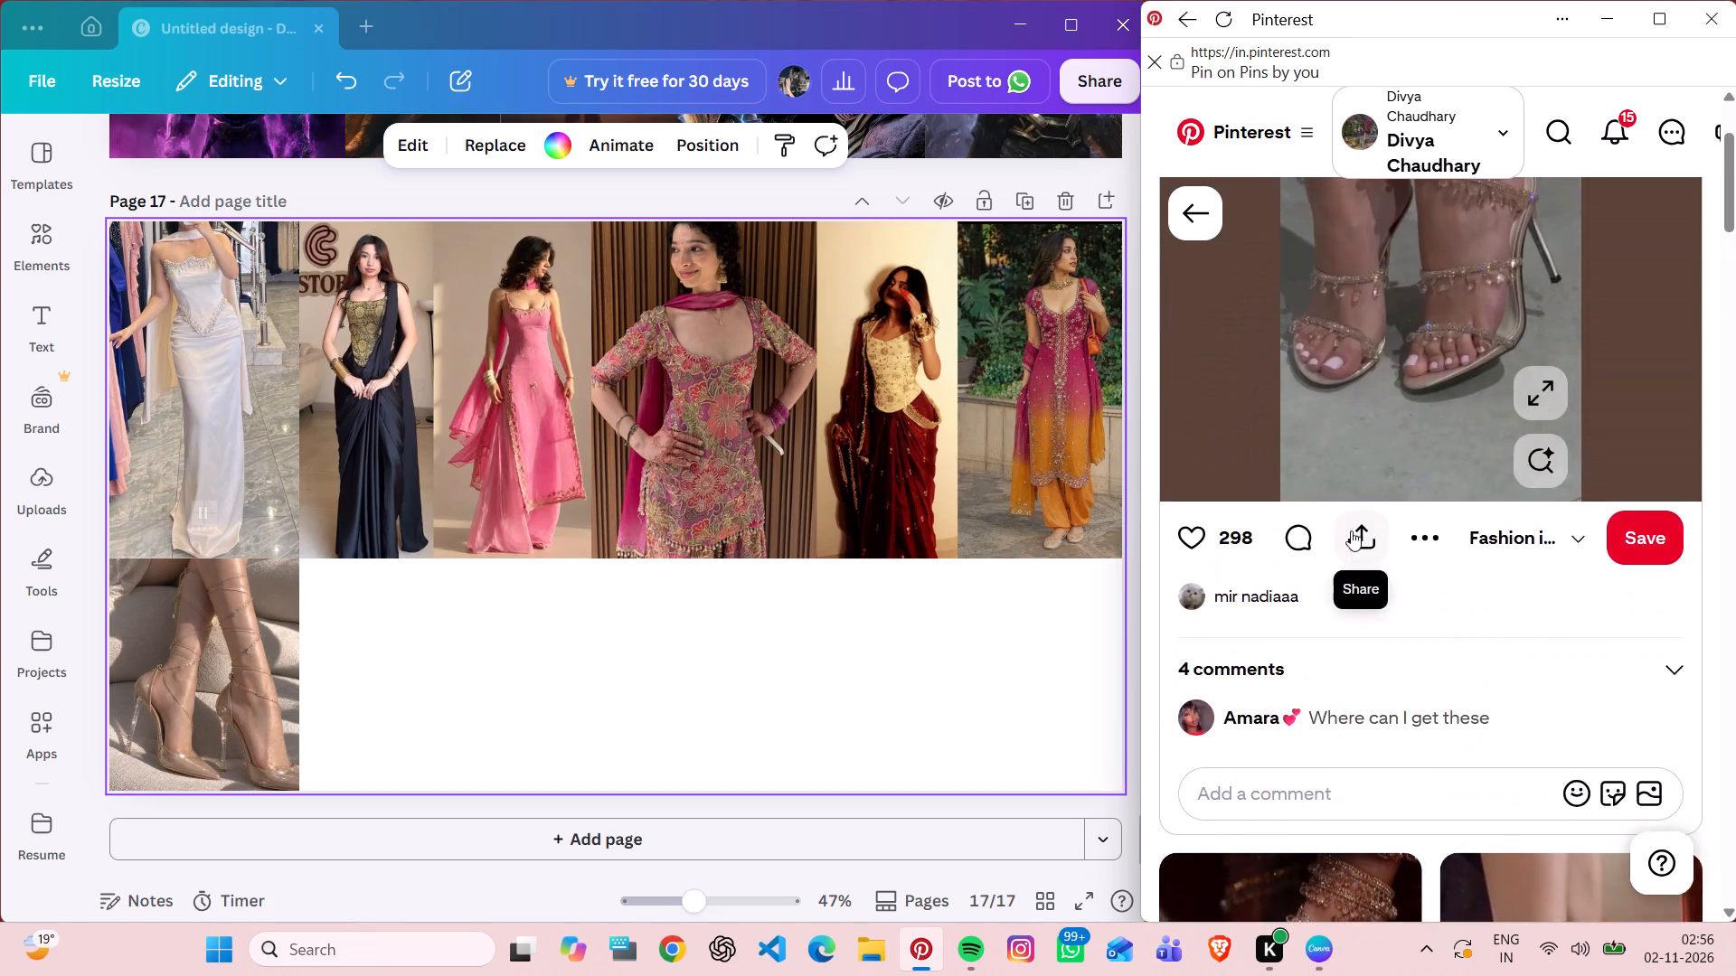
pyautogui.scroll(2, 1351, 530)
pyautogui.moveTo(1420, 511); pyautogui.dragTo(1015, 617)
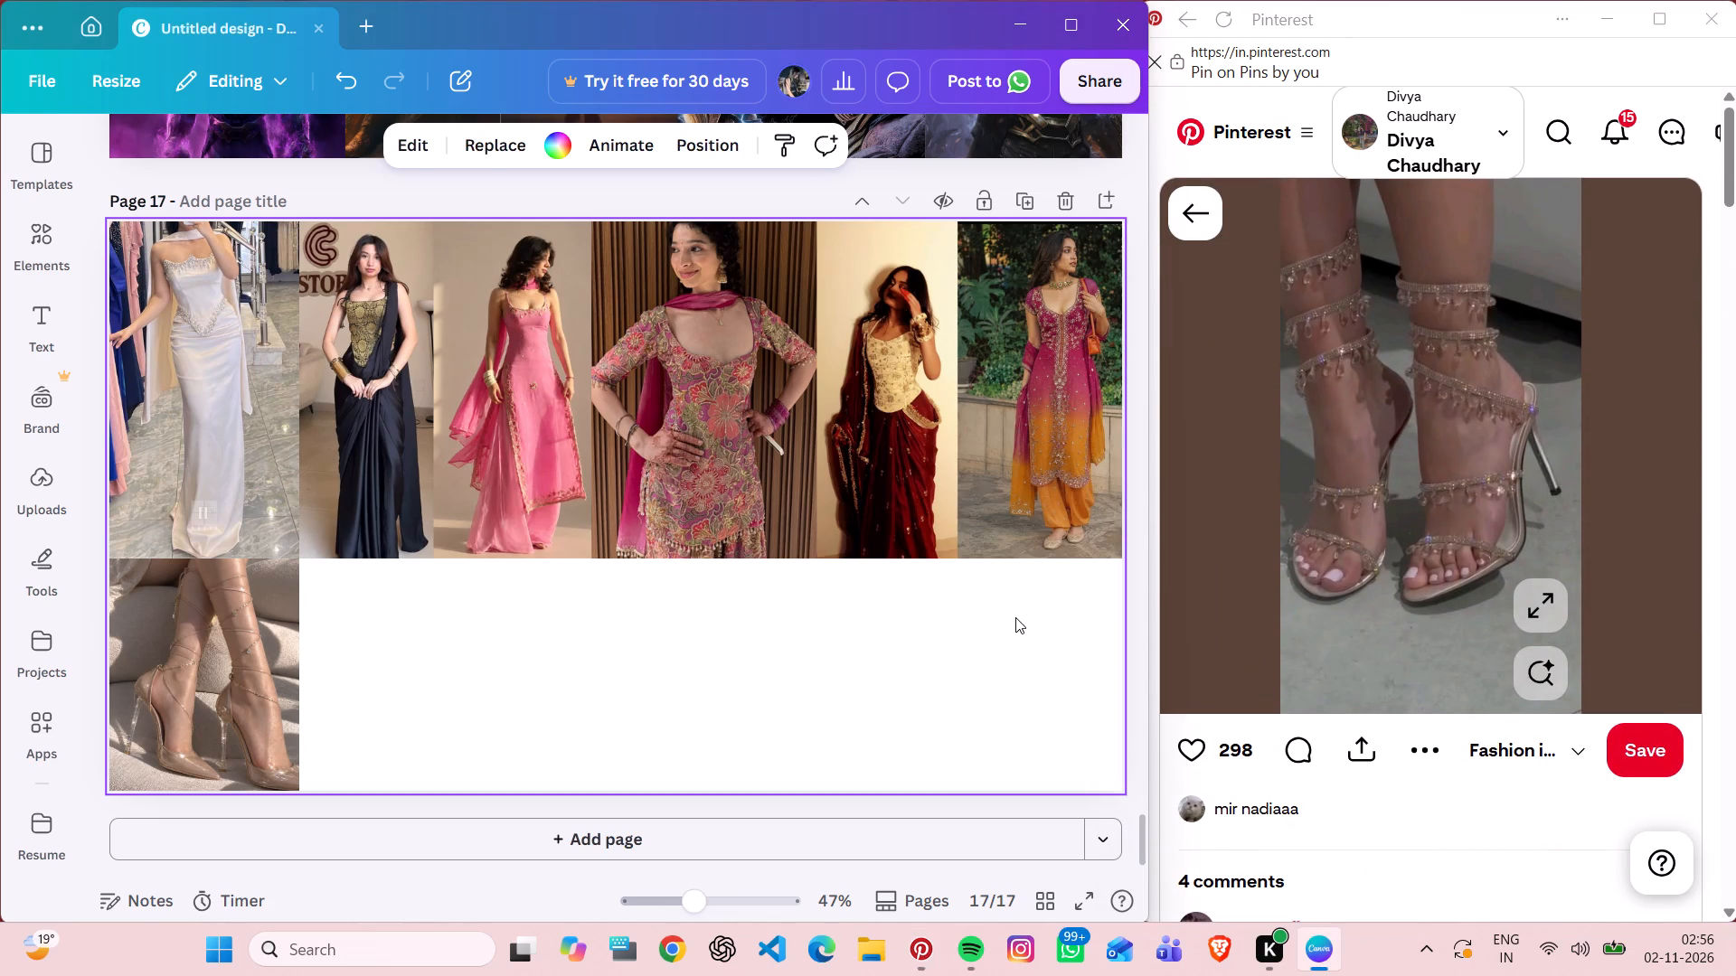
pyautogui.moveTo(637, 498); pyautogui.dragTo(560, 605)
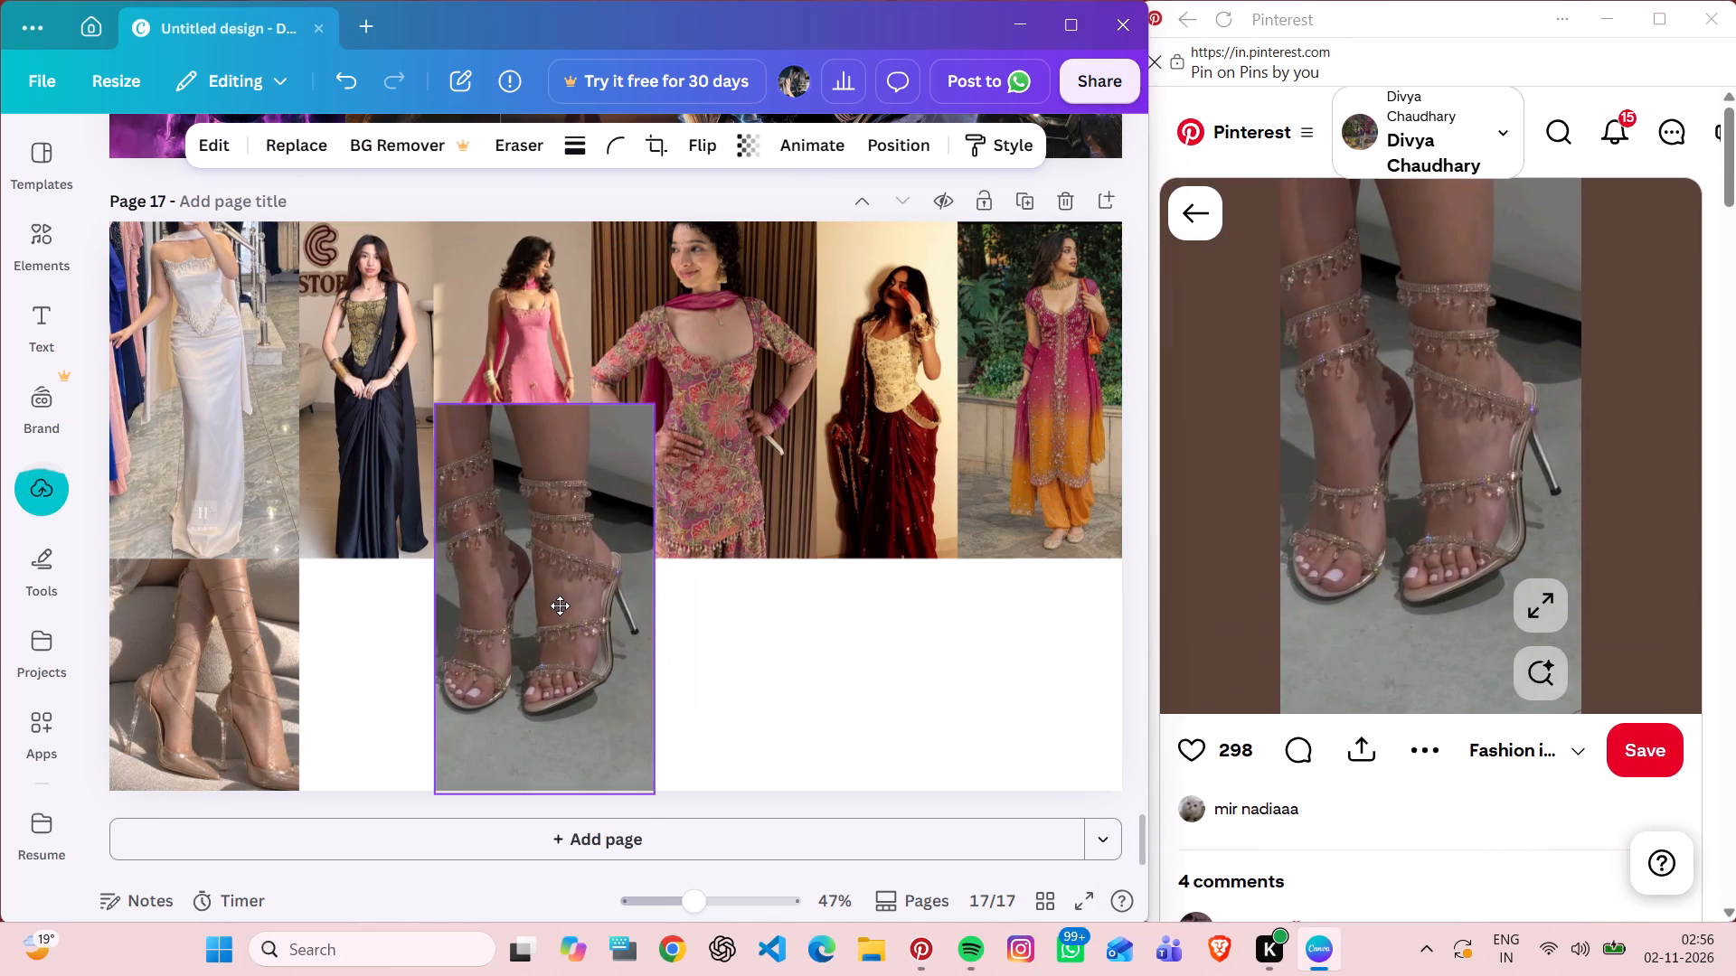
pyautogui.moveTo(560, 605); pyautogui.dragTo(555, 597)
# Scale the crystal heels photo down and align its right edge with the pink suit photo's right edge.
pyautogui.moveTo(419, 408); pyautogui.dragTo(473, 504)
pyautogui.moveTo(571, 619); pyautogui.dragTo(549, 617)
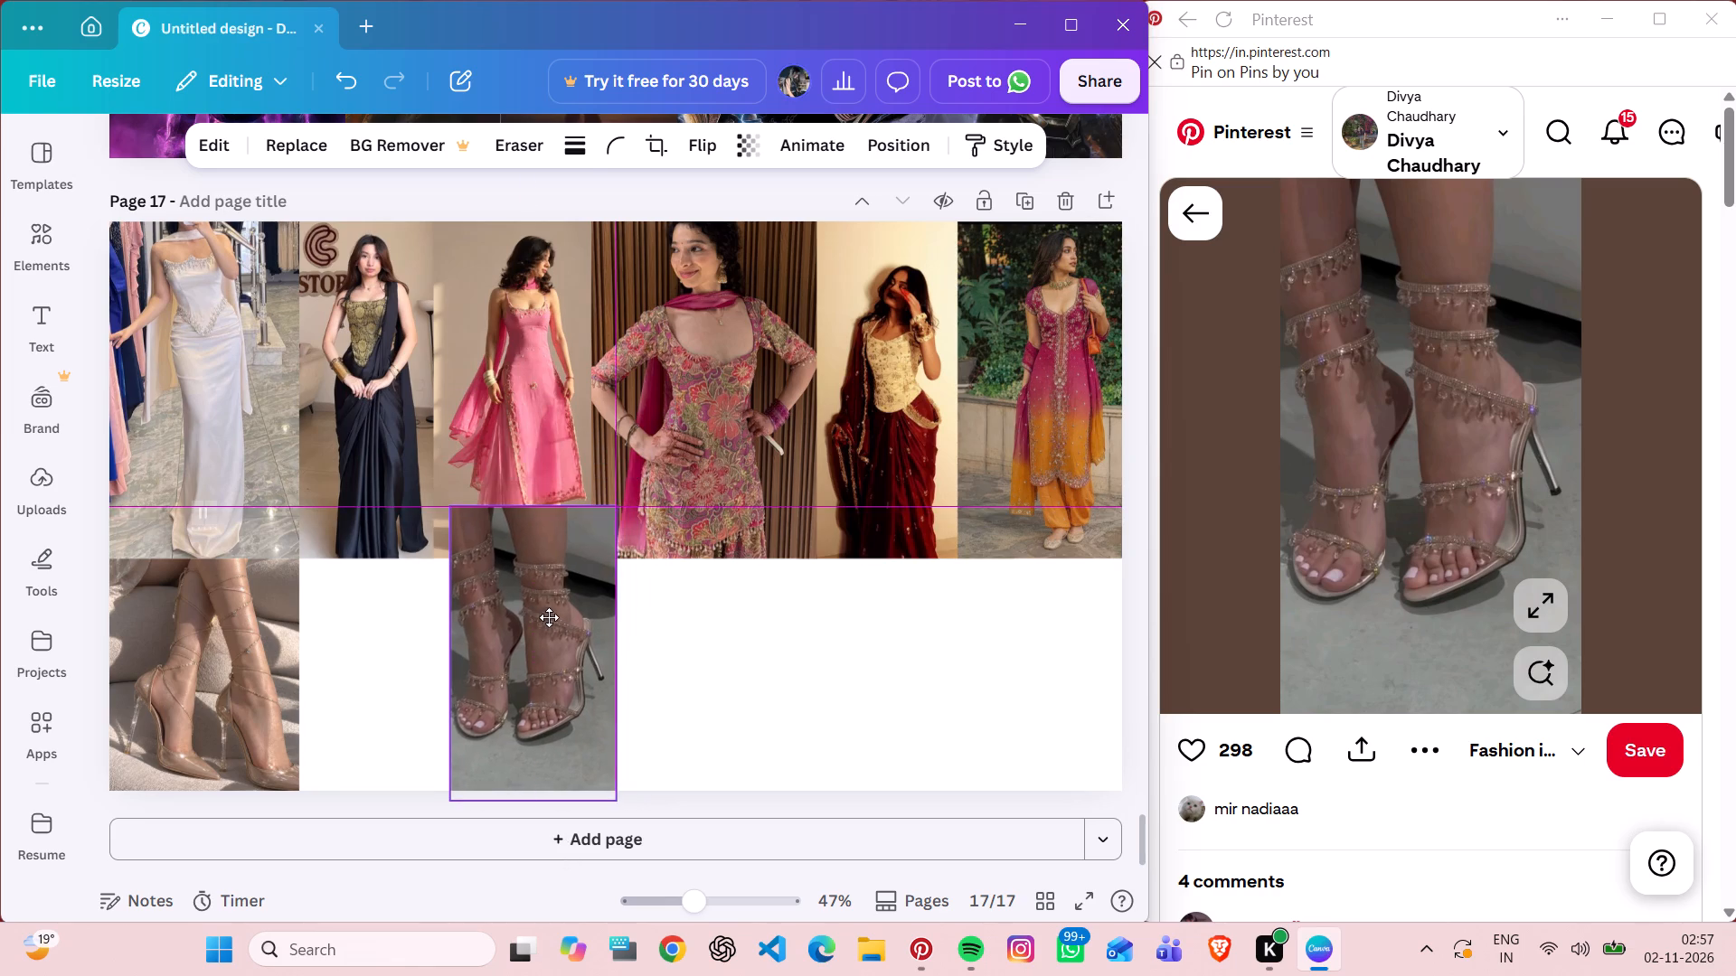
pyautogui.moveTo(549, 617); pyautogui.dragTo(524, 616)
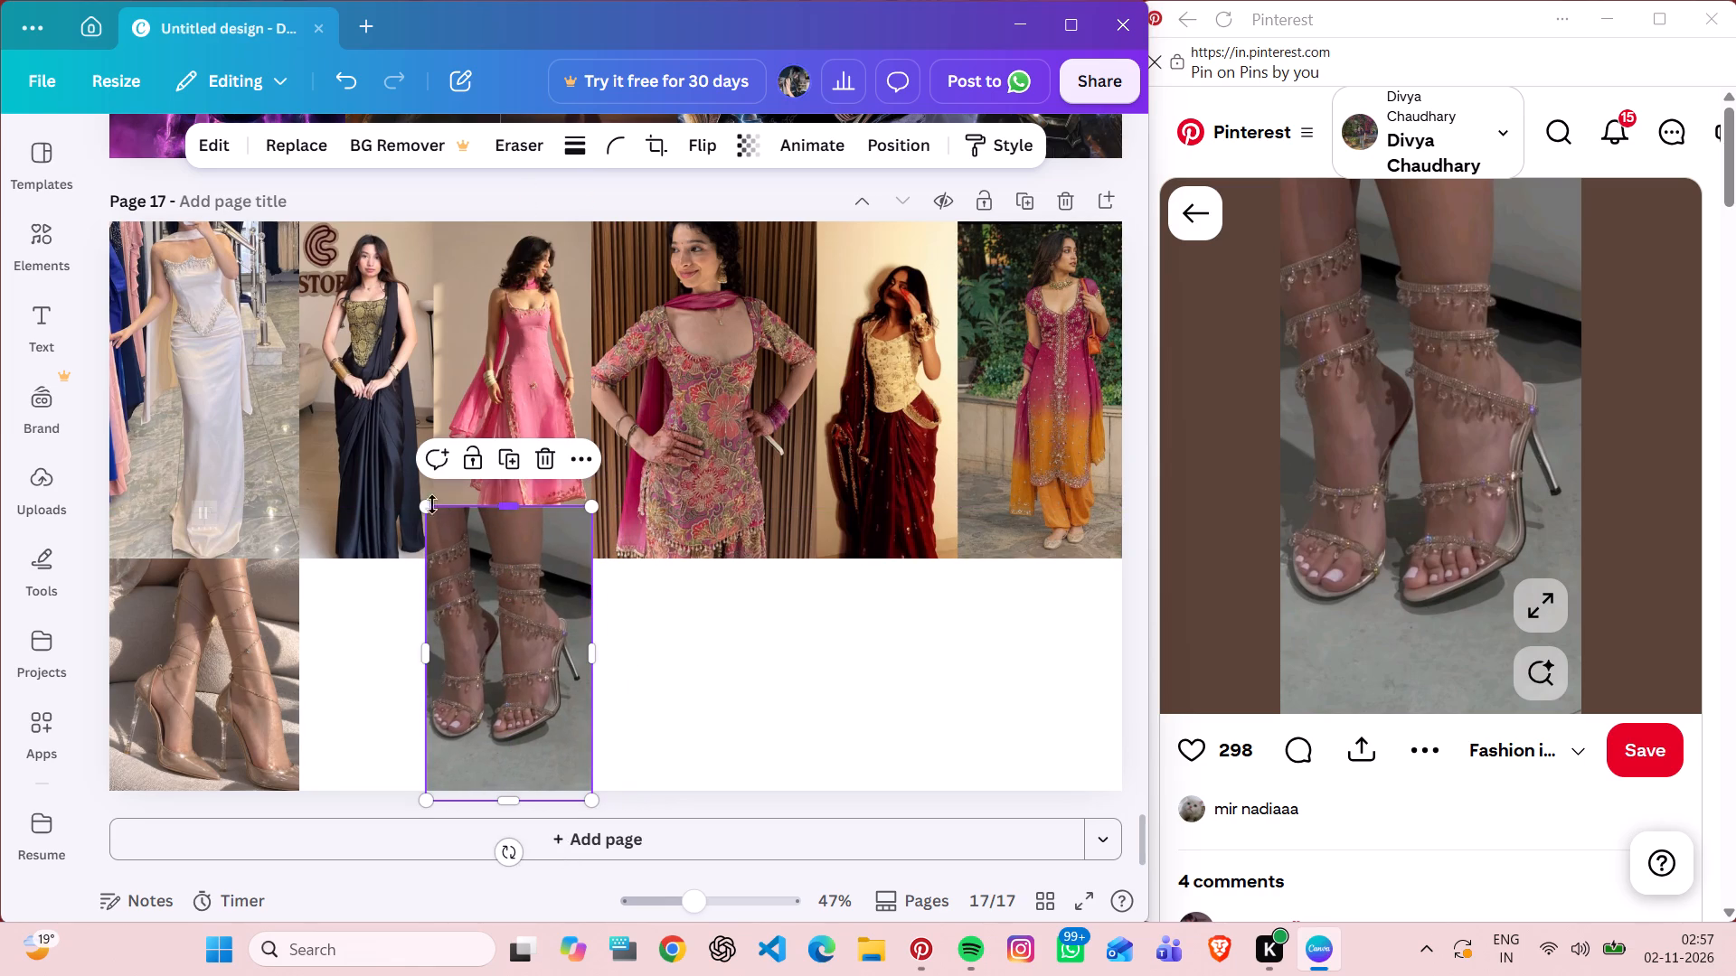
# Shift the black saree photo slightly right so it overlaps more of the pink suit photo's left side.
pyautogui.moveTo(414, 508); pyautogui.dragTo(417, 507)
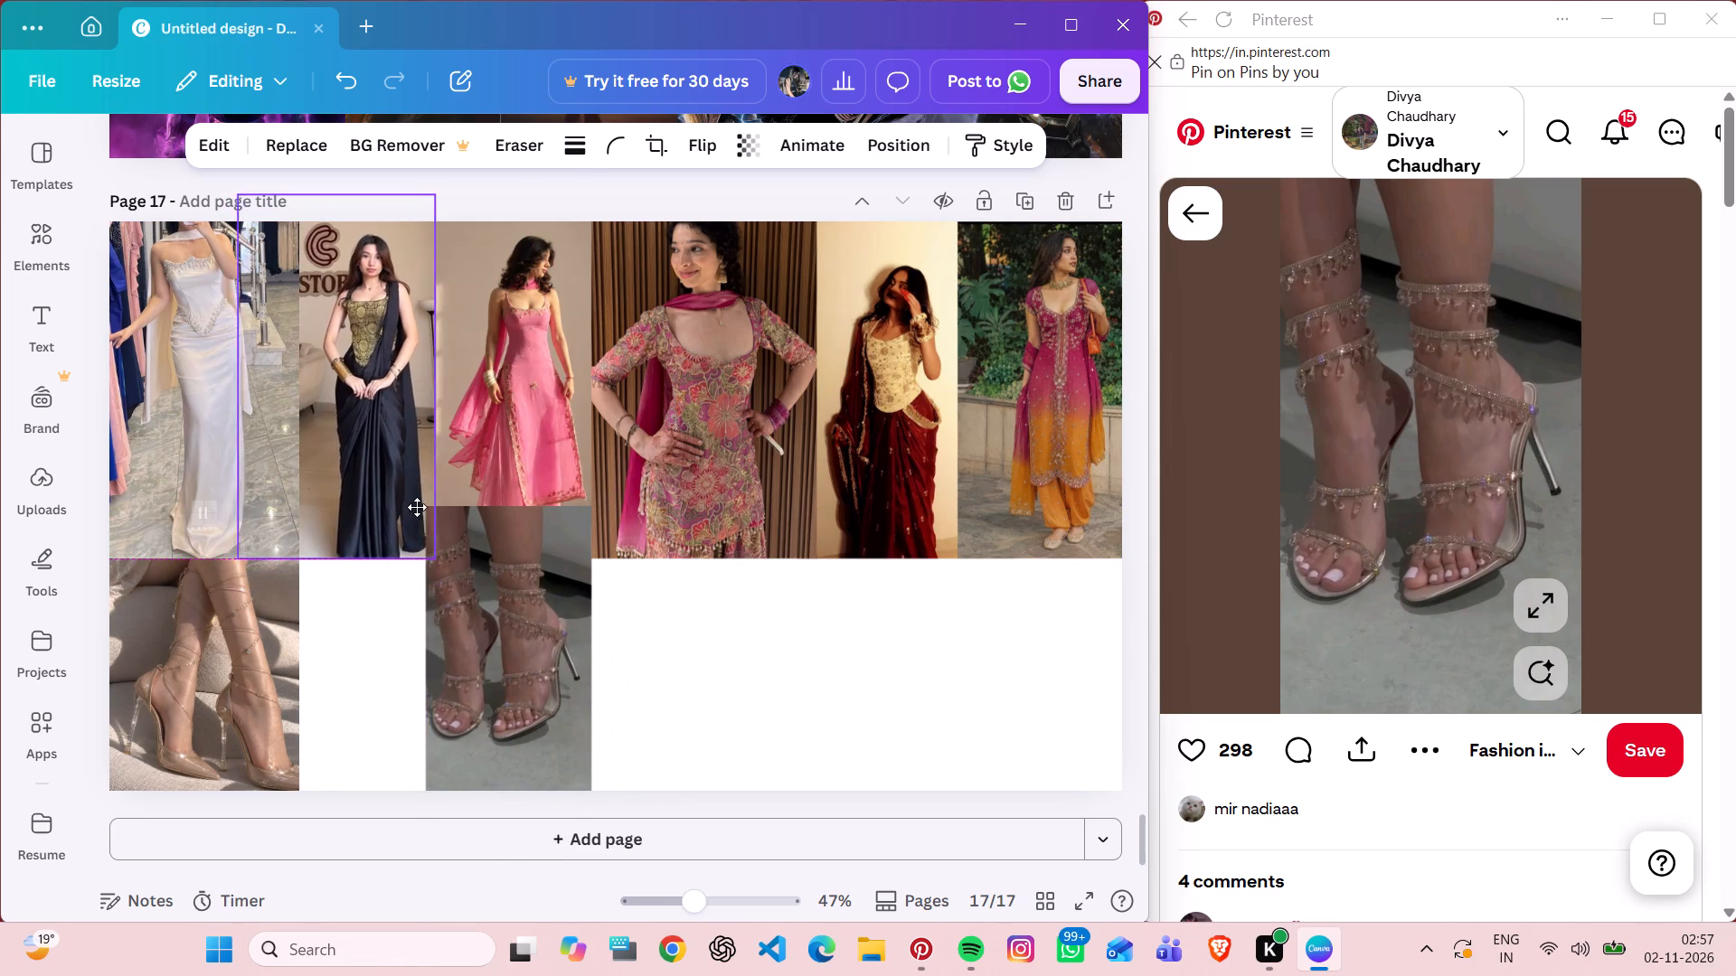
pyautogui.moveTo(417, 507); pyautogui.dragTo(422, 506)
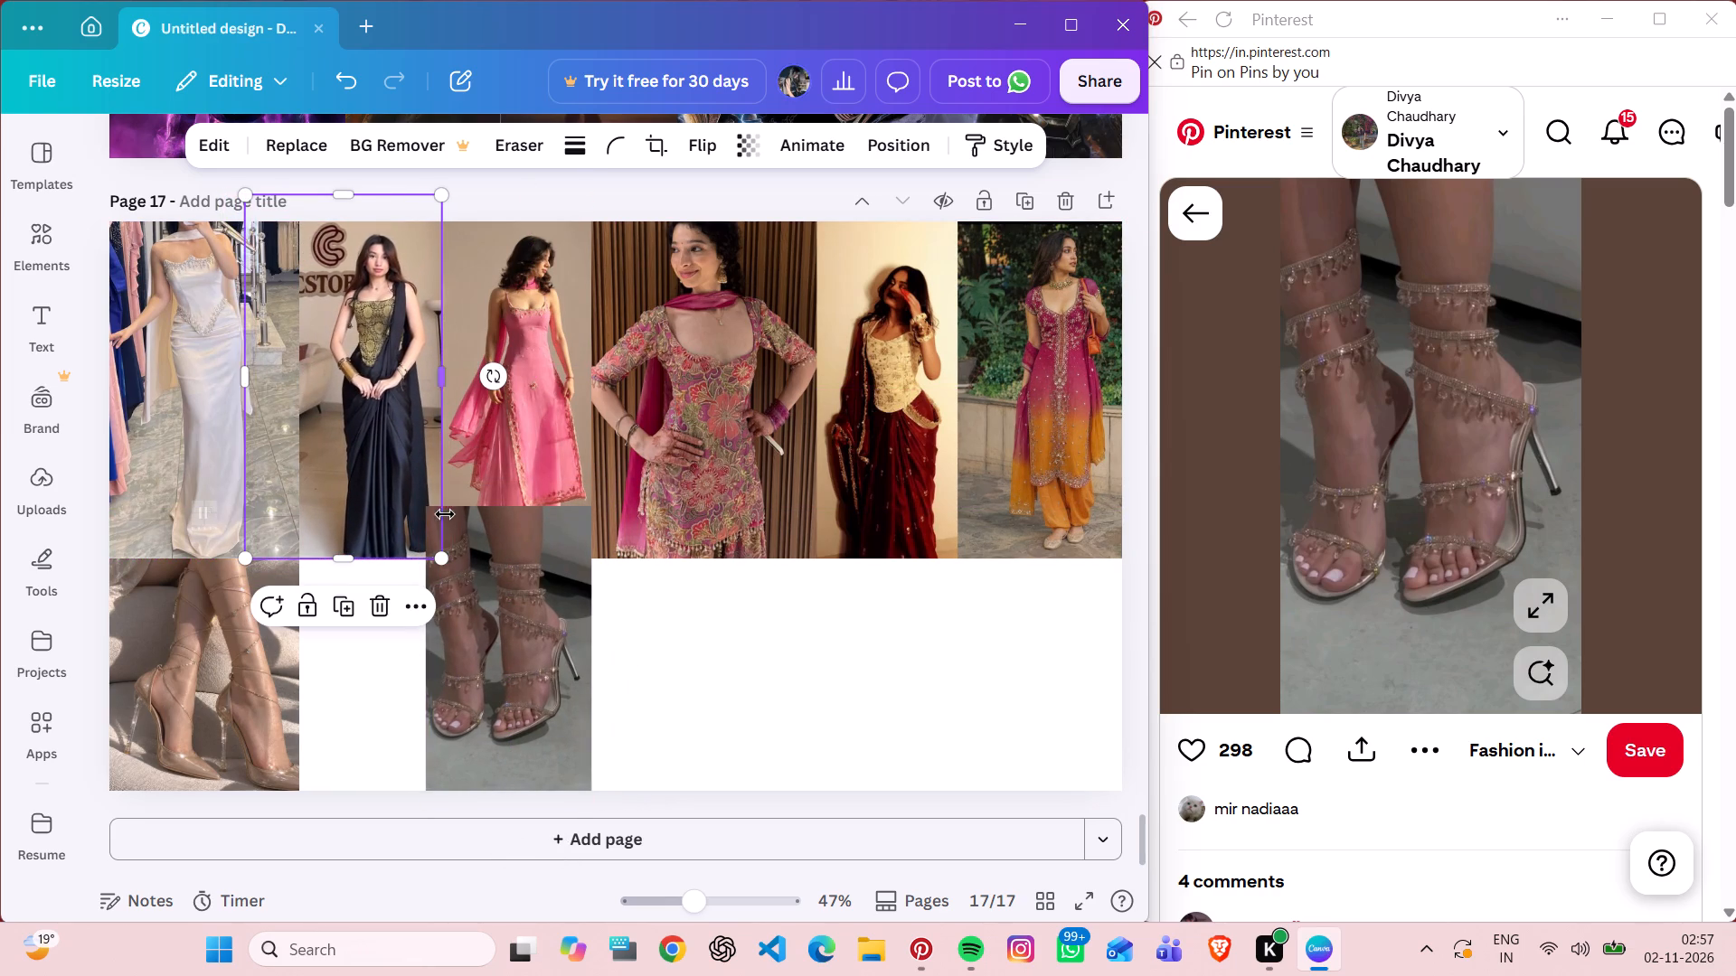
pyautogui.moveTo(397, 498); pyautogui.dragTo(405, 498)
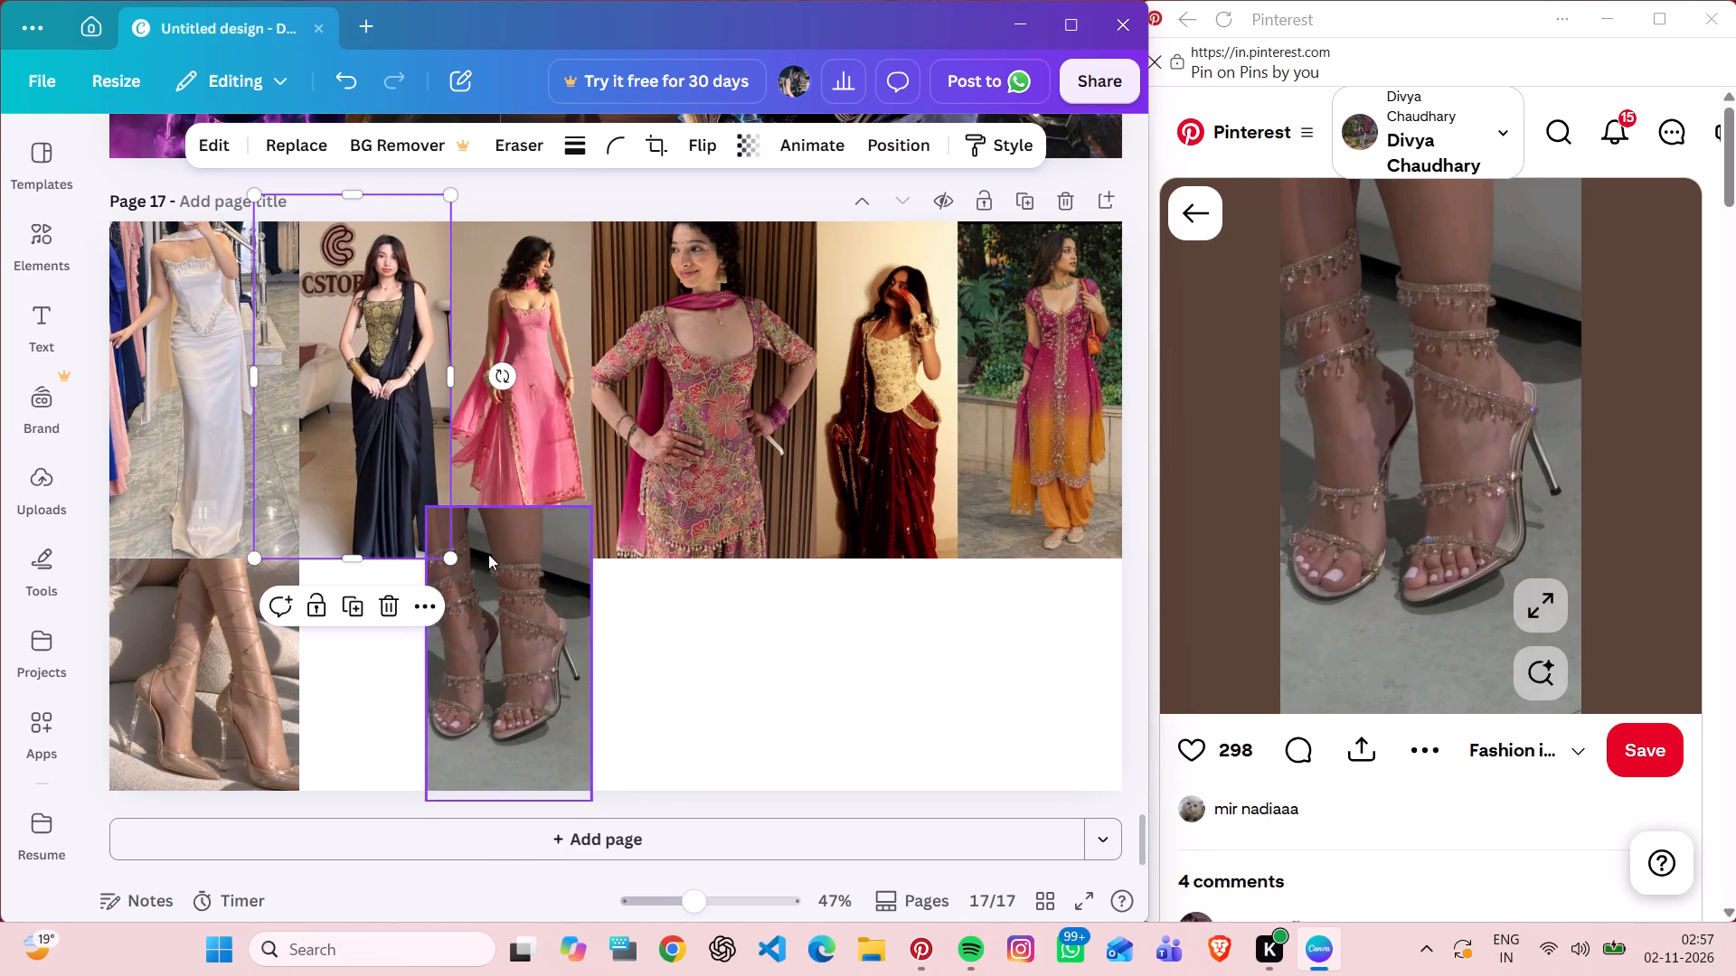
# Scale the crystal heels photo down to the pink suit photo's visible width and place it directly beneath that photo.
pyautogui.click(488, 554)
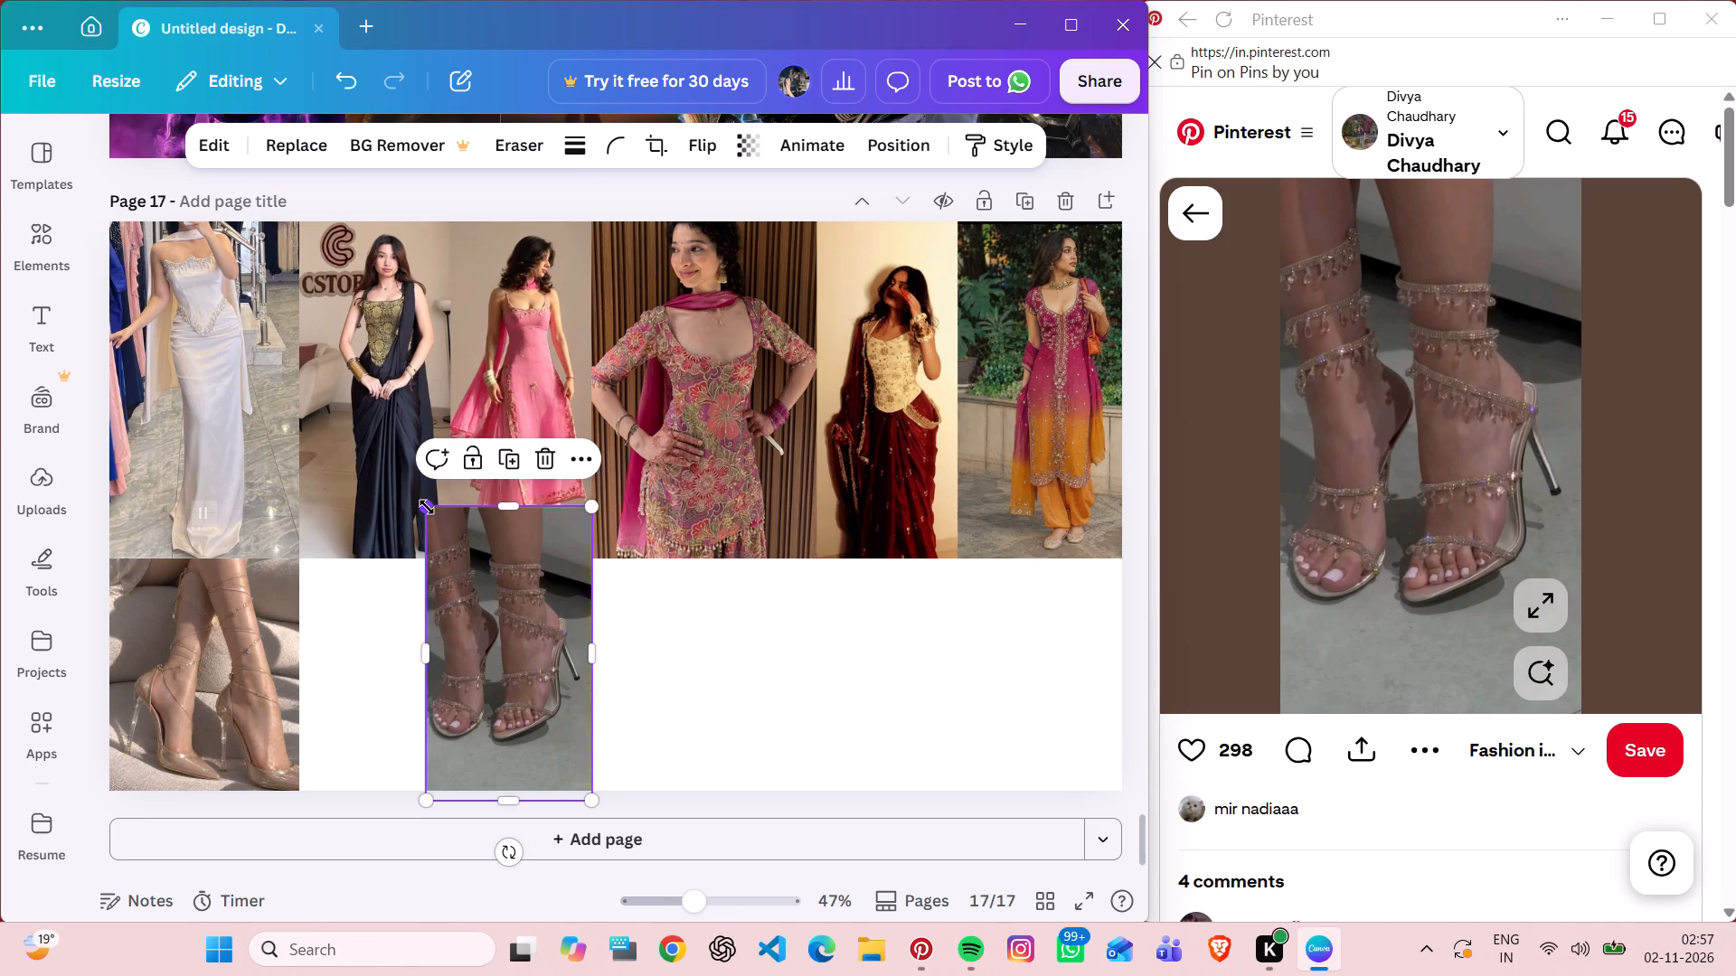
pyautogui.moveTo(427, 507); pyautogui.dragTo(467, 545)
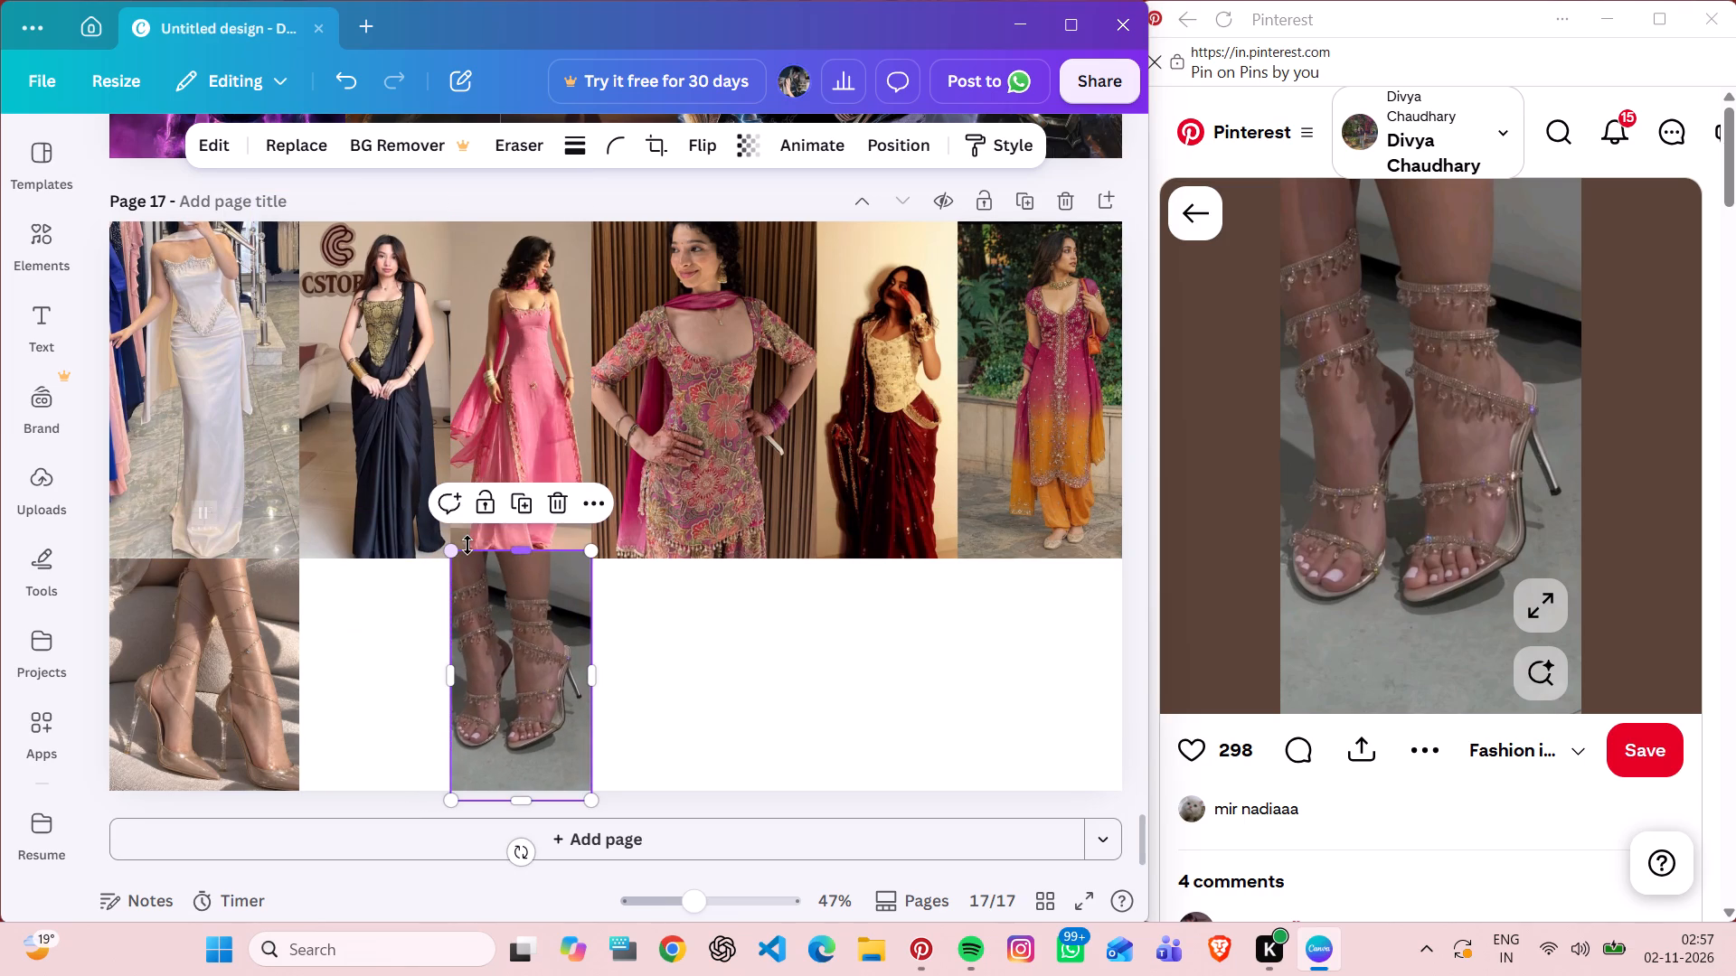
pyautogui.moveTo(505, 640); pyautogui.dragTo(505, 655)
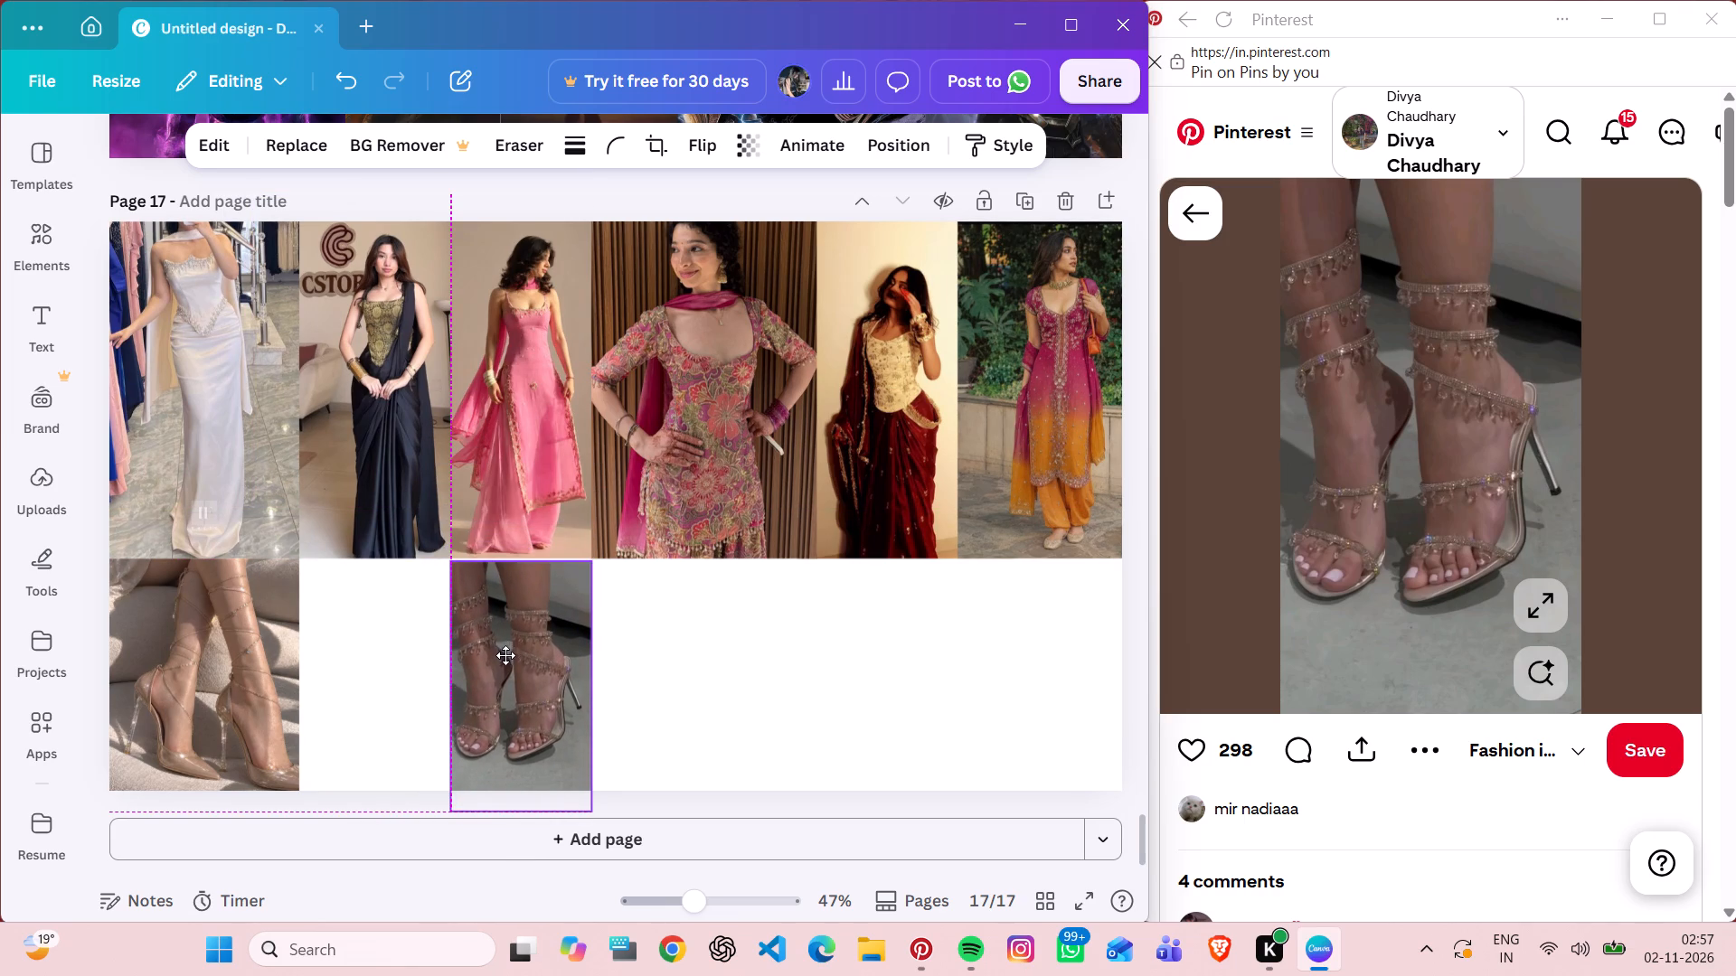
pyautogui.moveTo(505, 655); pyautogui.dragTo(504, 649)
pyautogui.click(504, 648)
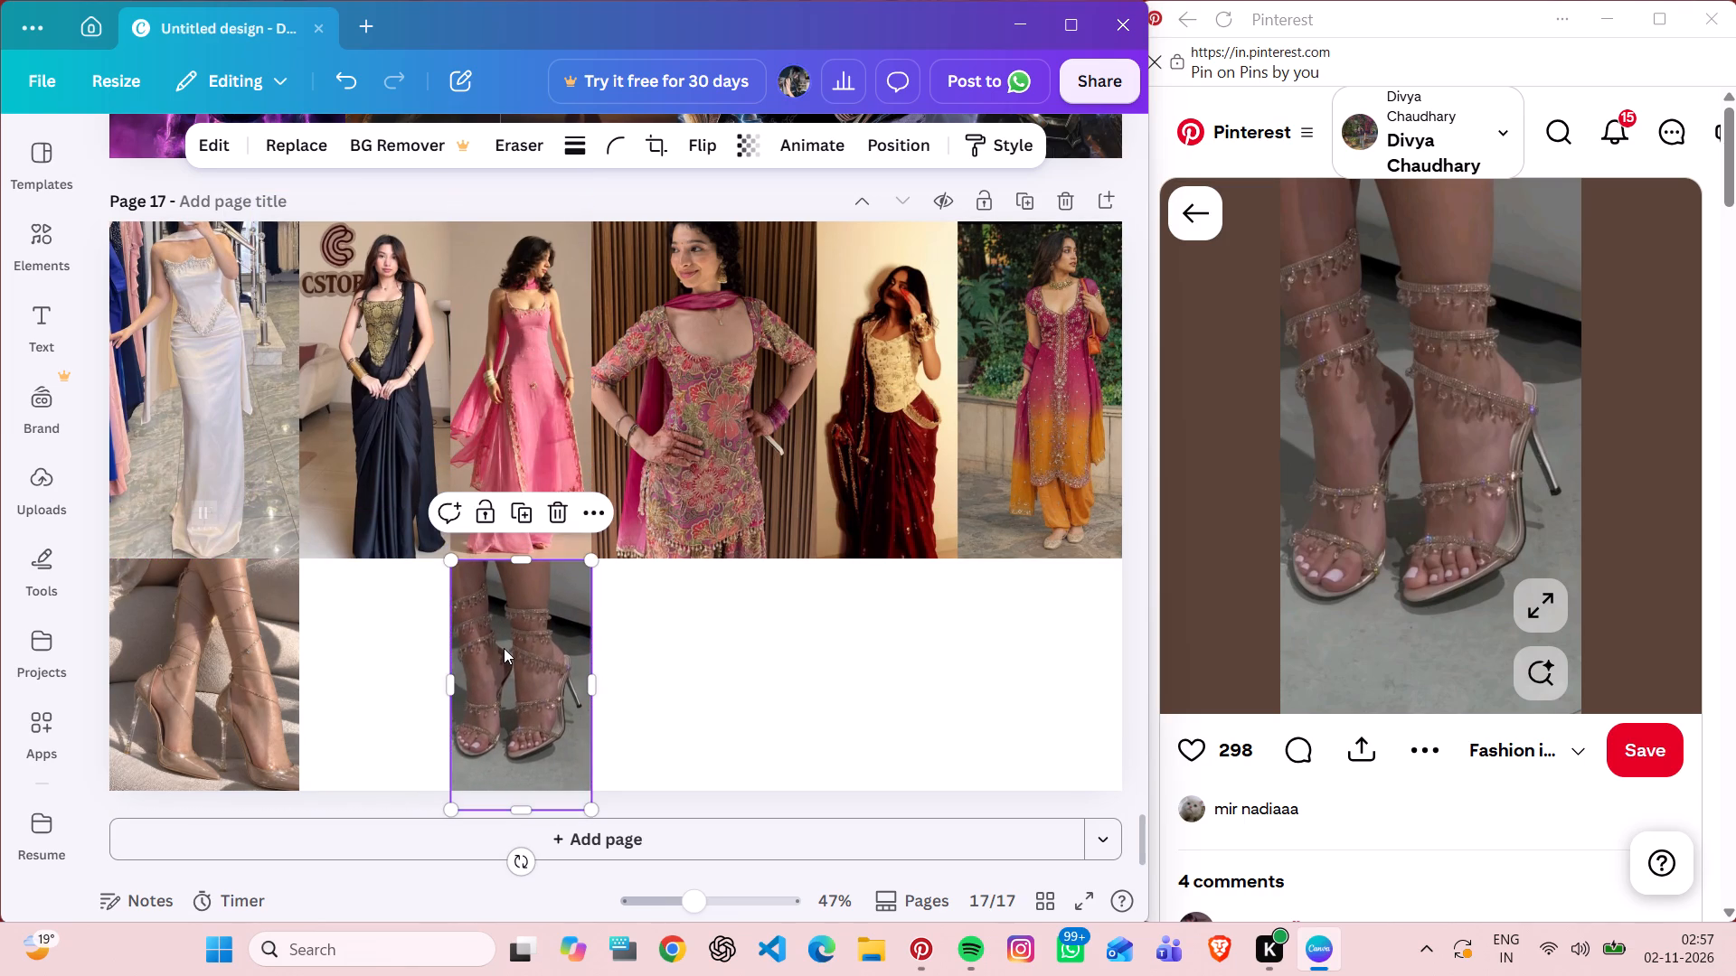
pyautogui.click(688, 616)
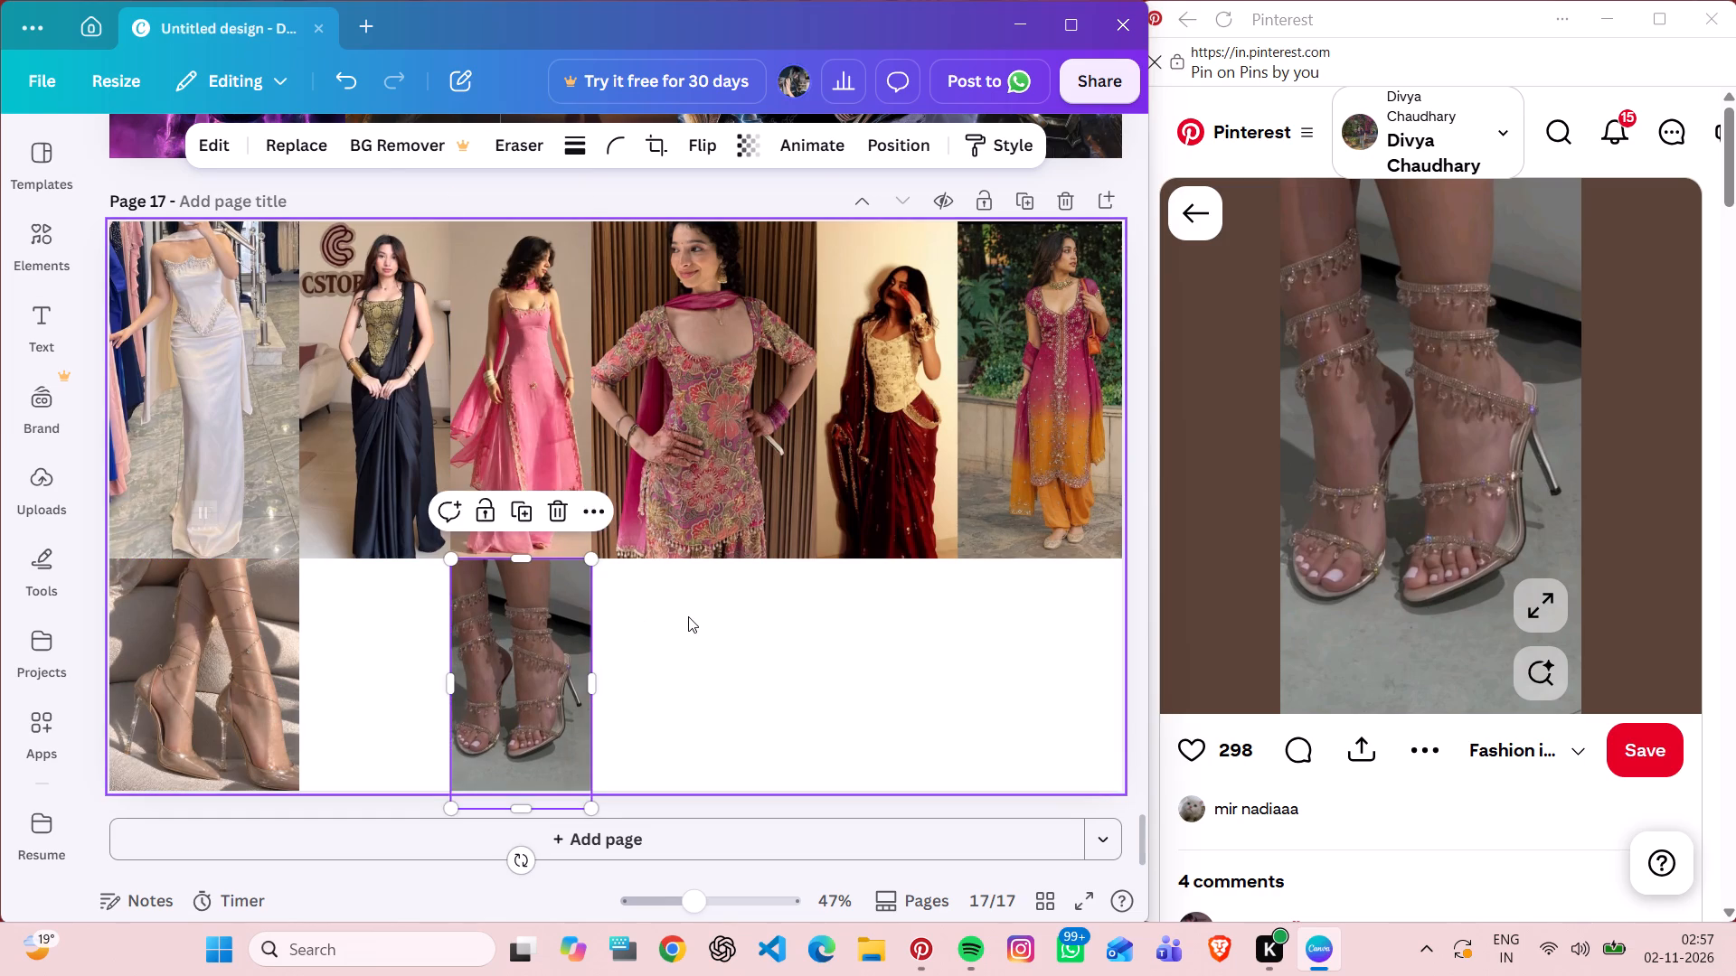
# Browse the crystal heels' related pins, return to the "Step in Style" pin and examine its related pins for more heels.
pyautogui.scroll(-7, 1335, 624)
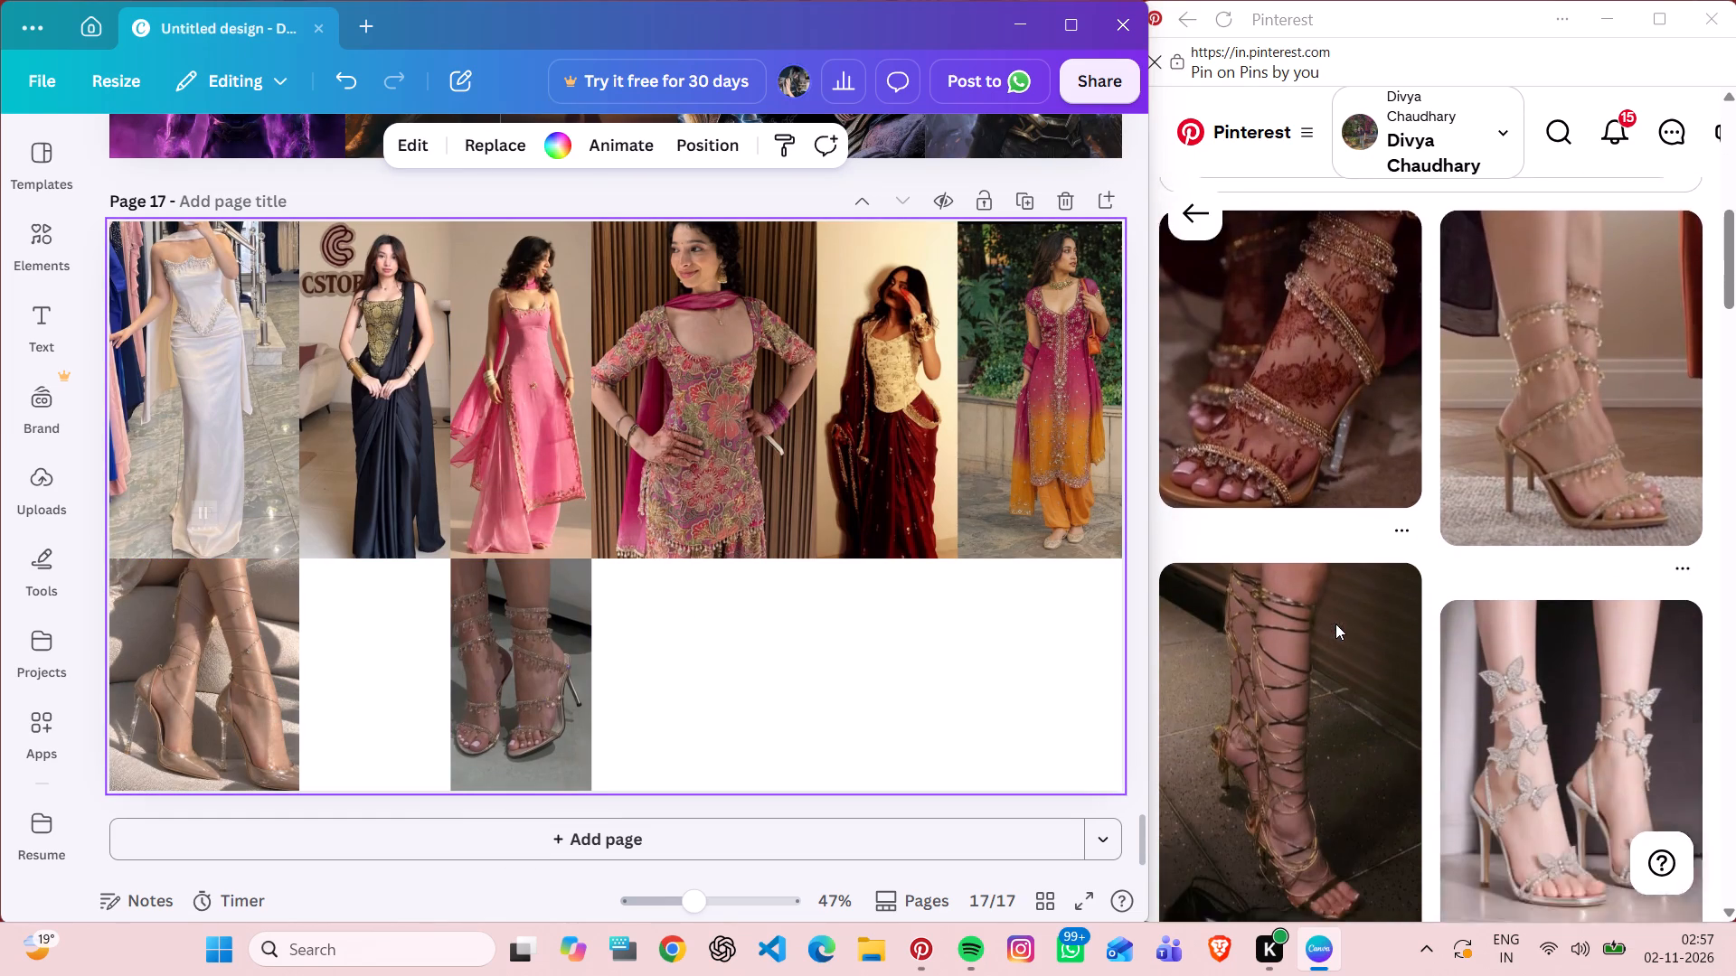
pyautogui.hscroll(4, 1335, 624)
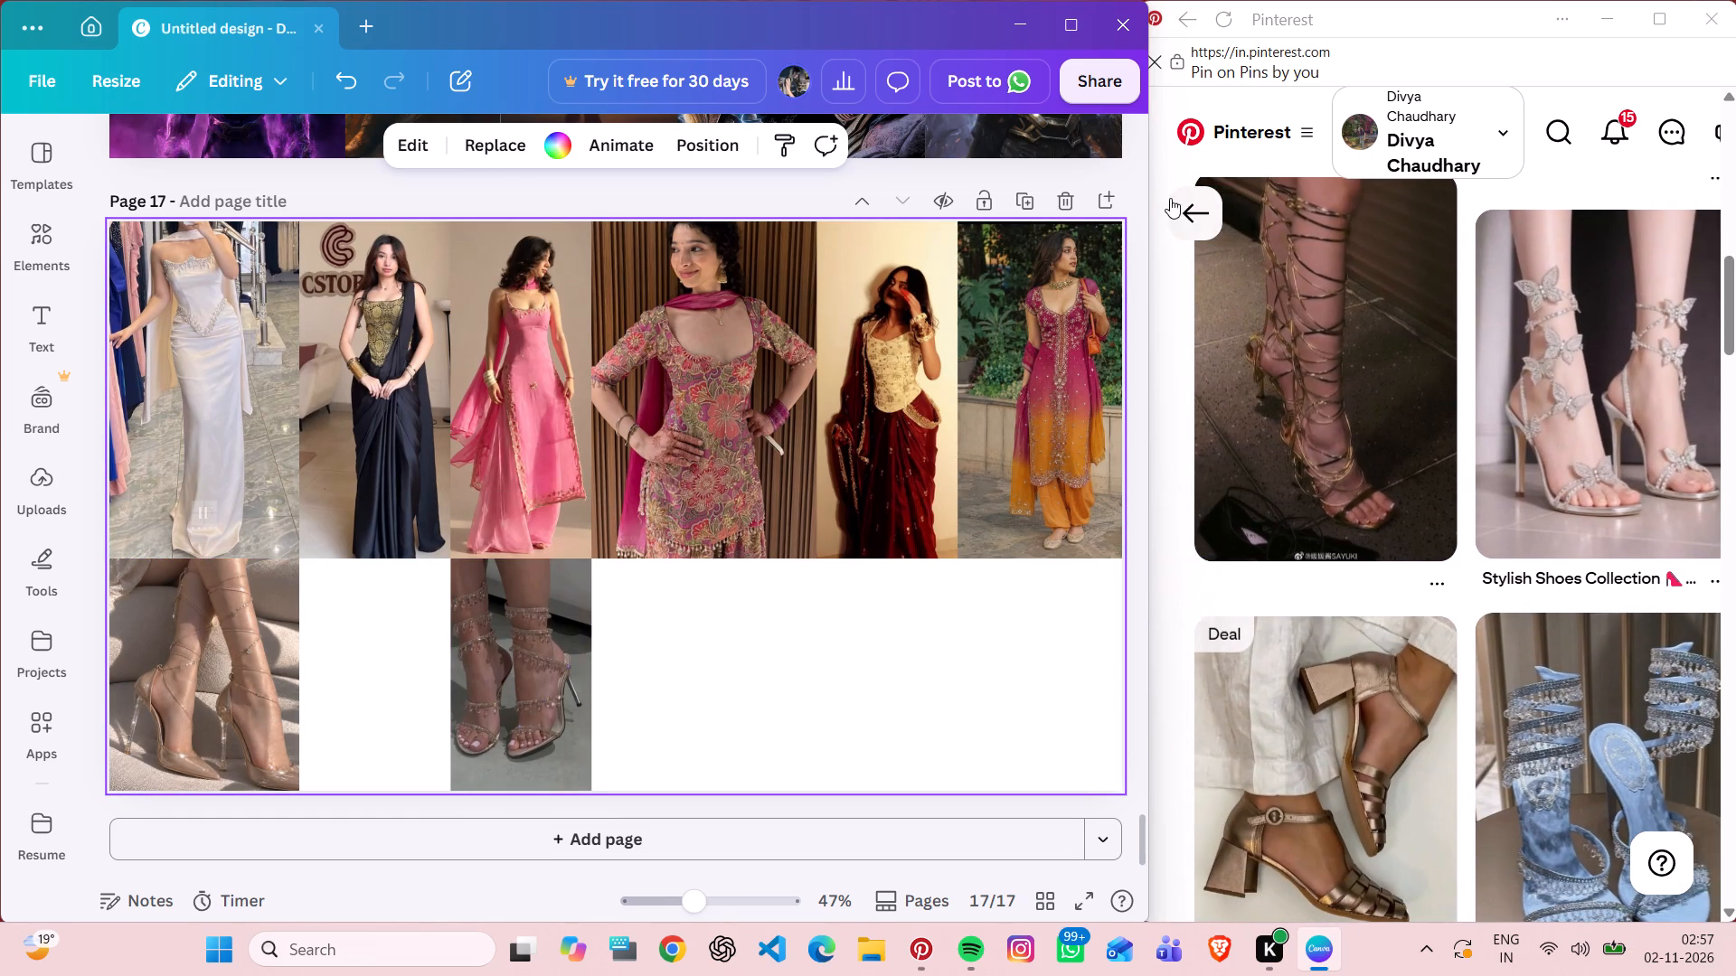
pyautogui.click(1204, 221)
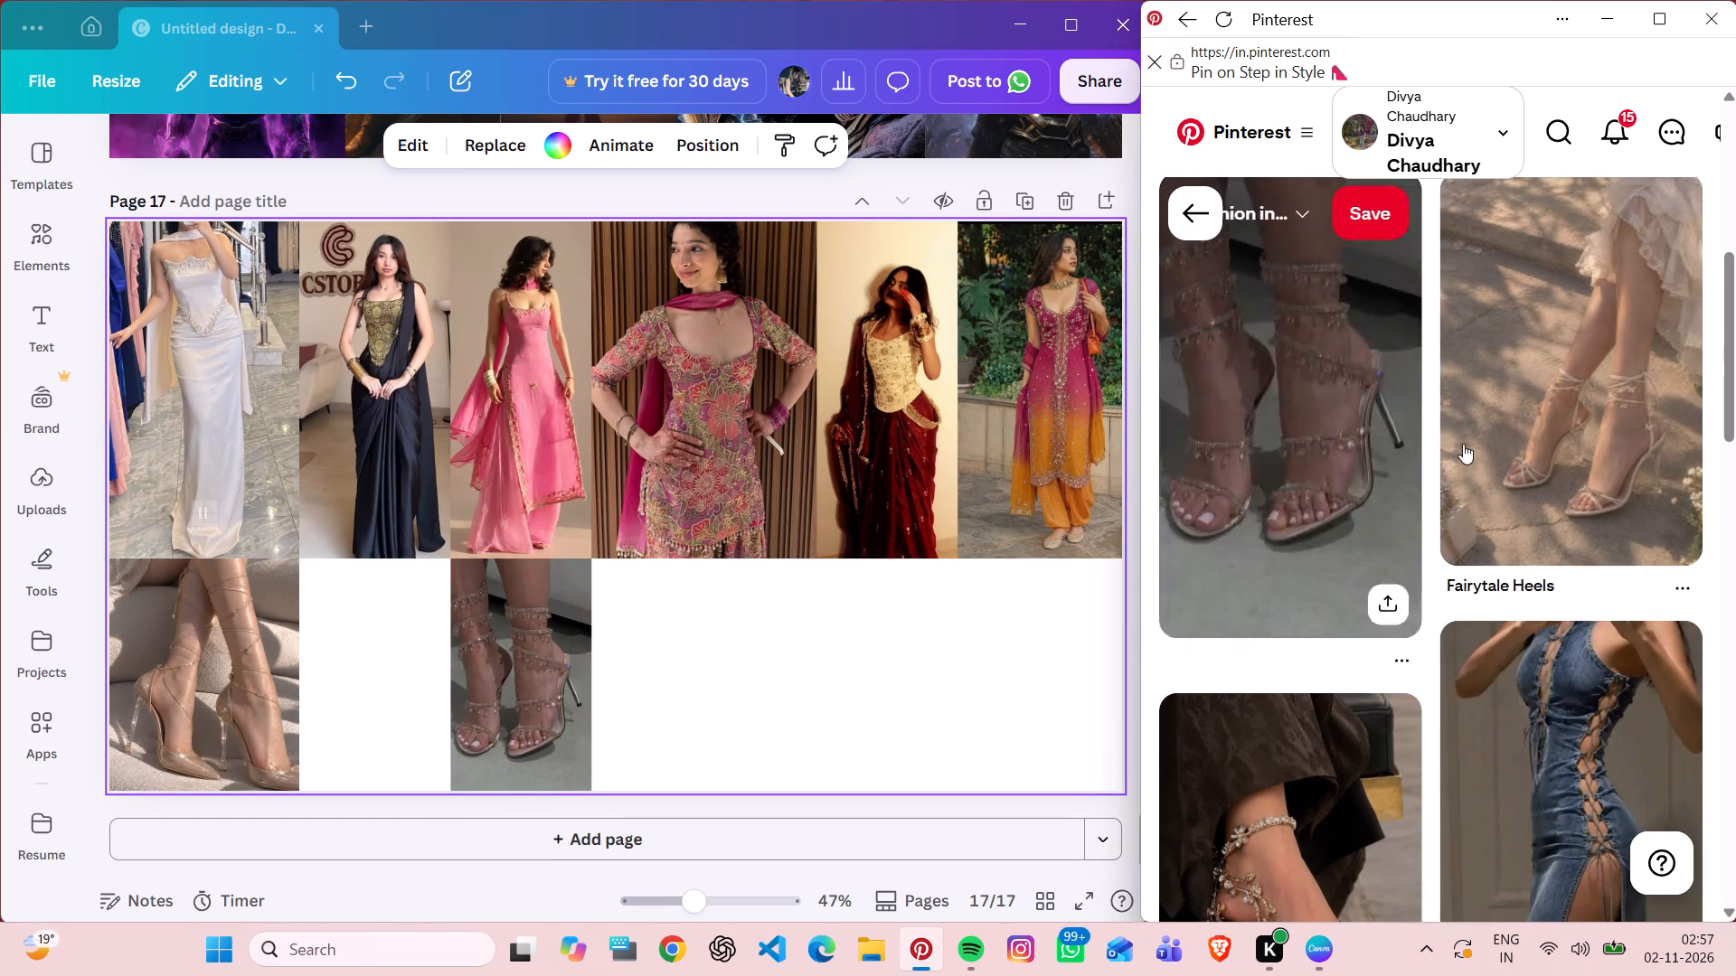
pyautogui.scroll(-5, 1486, 573)
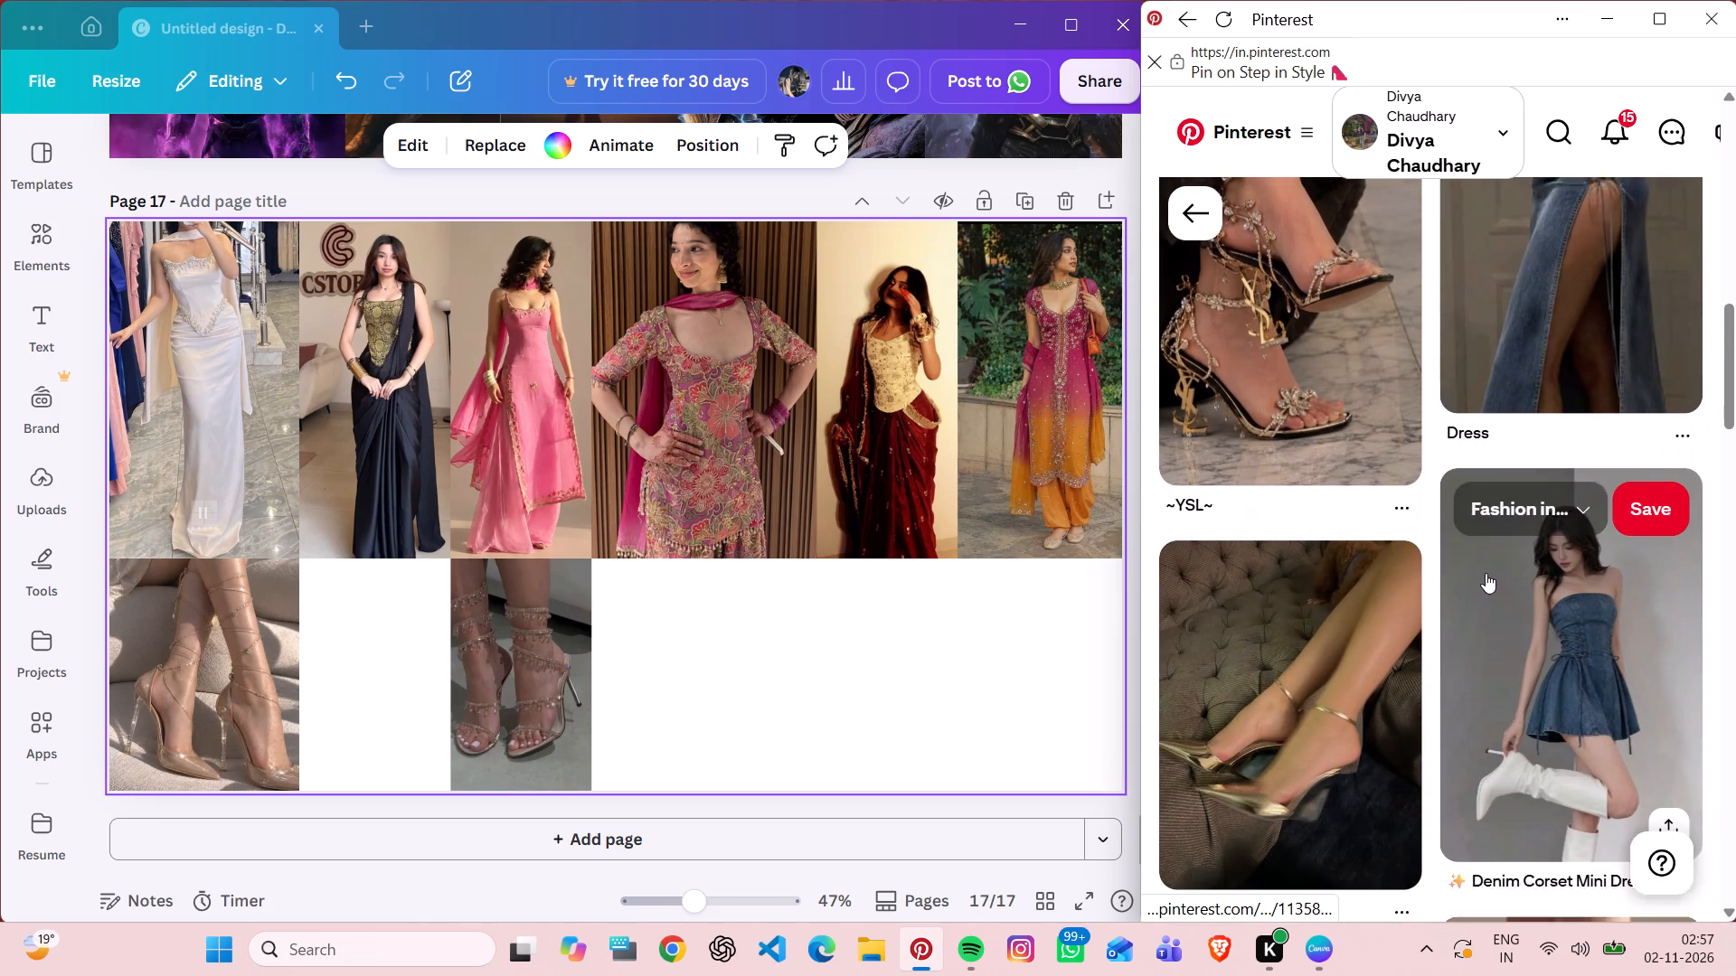
pyautogui.scroll(-4, 1486, 573)
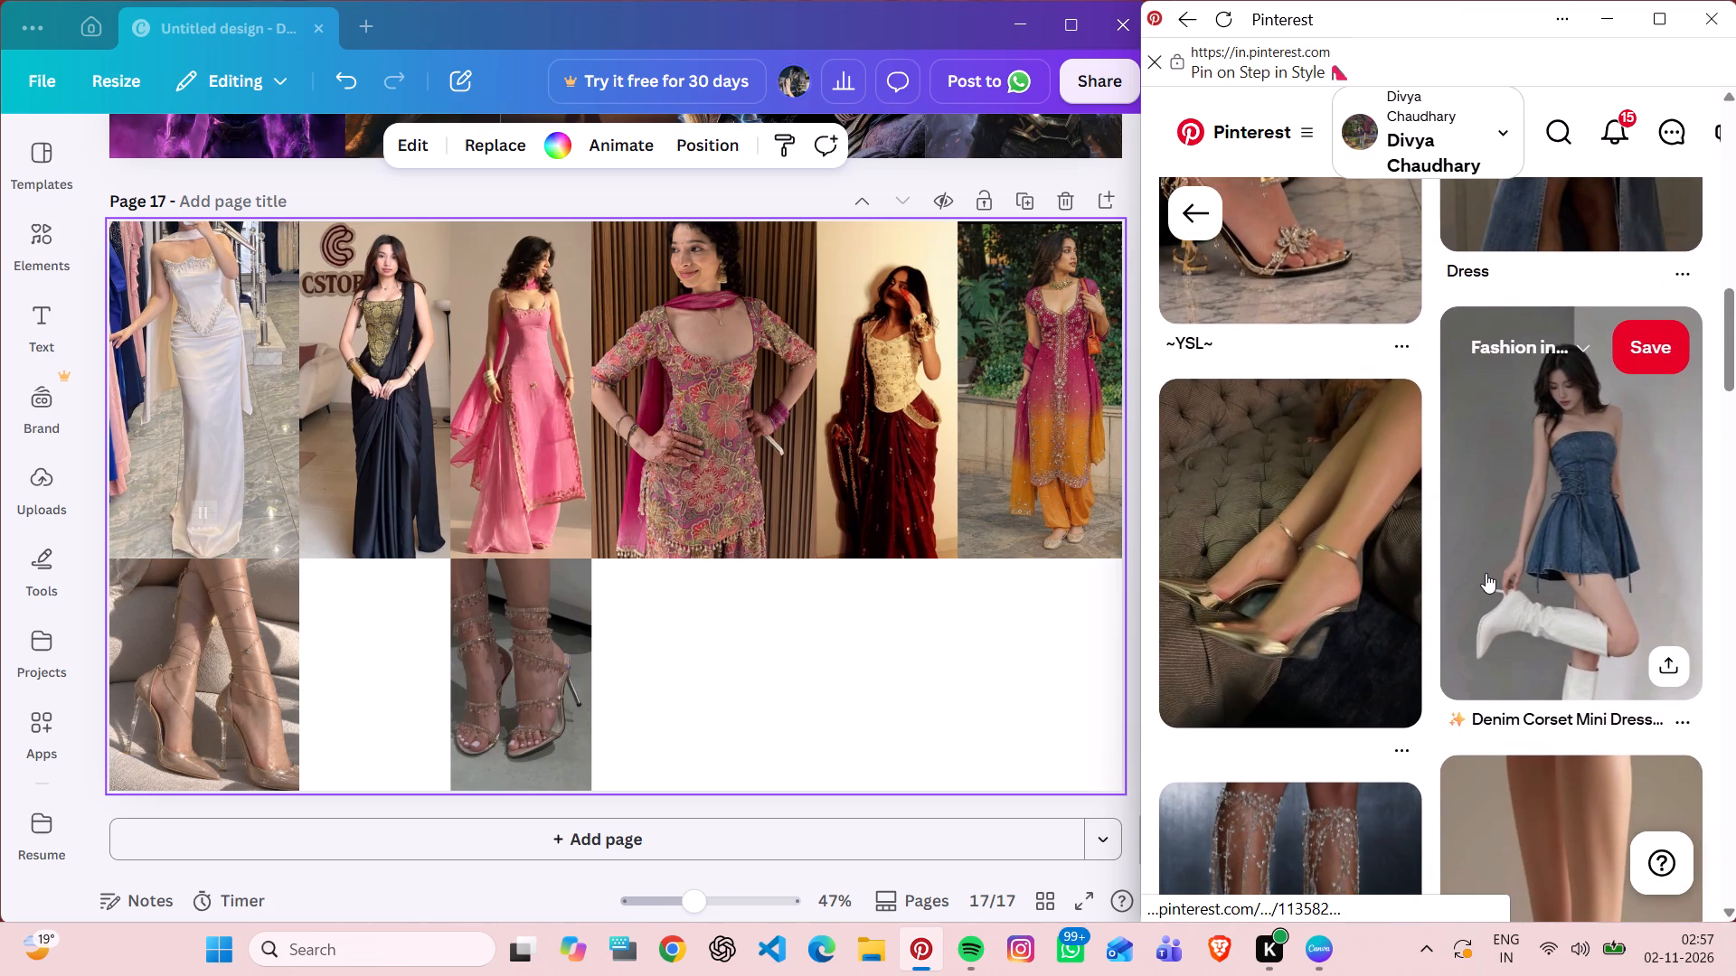
pyautogui.scroll(-3, 1486, 573)
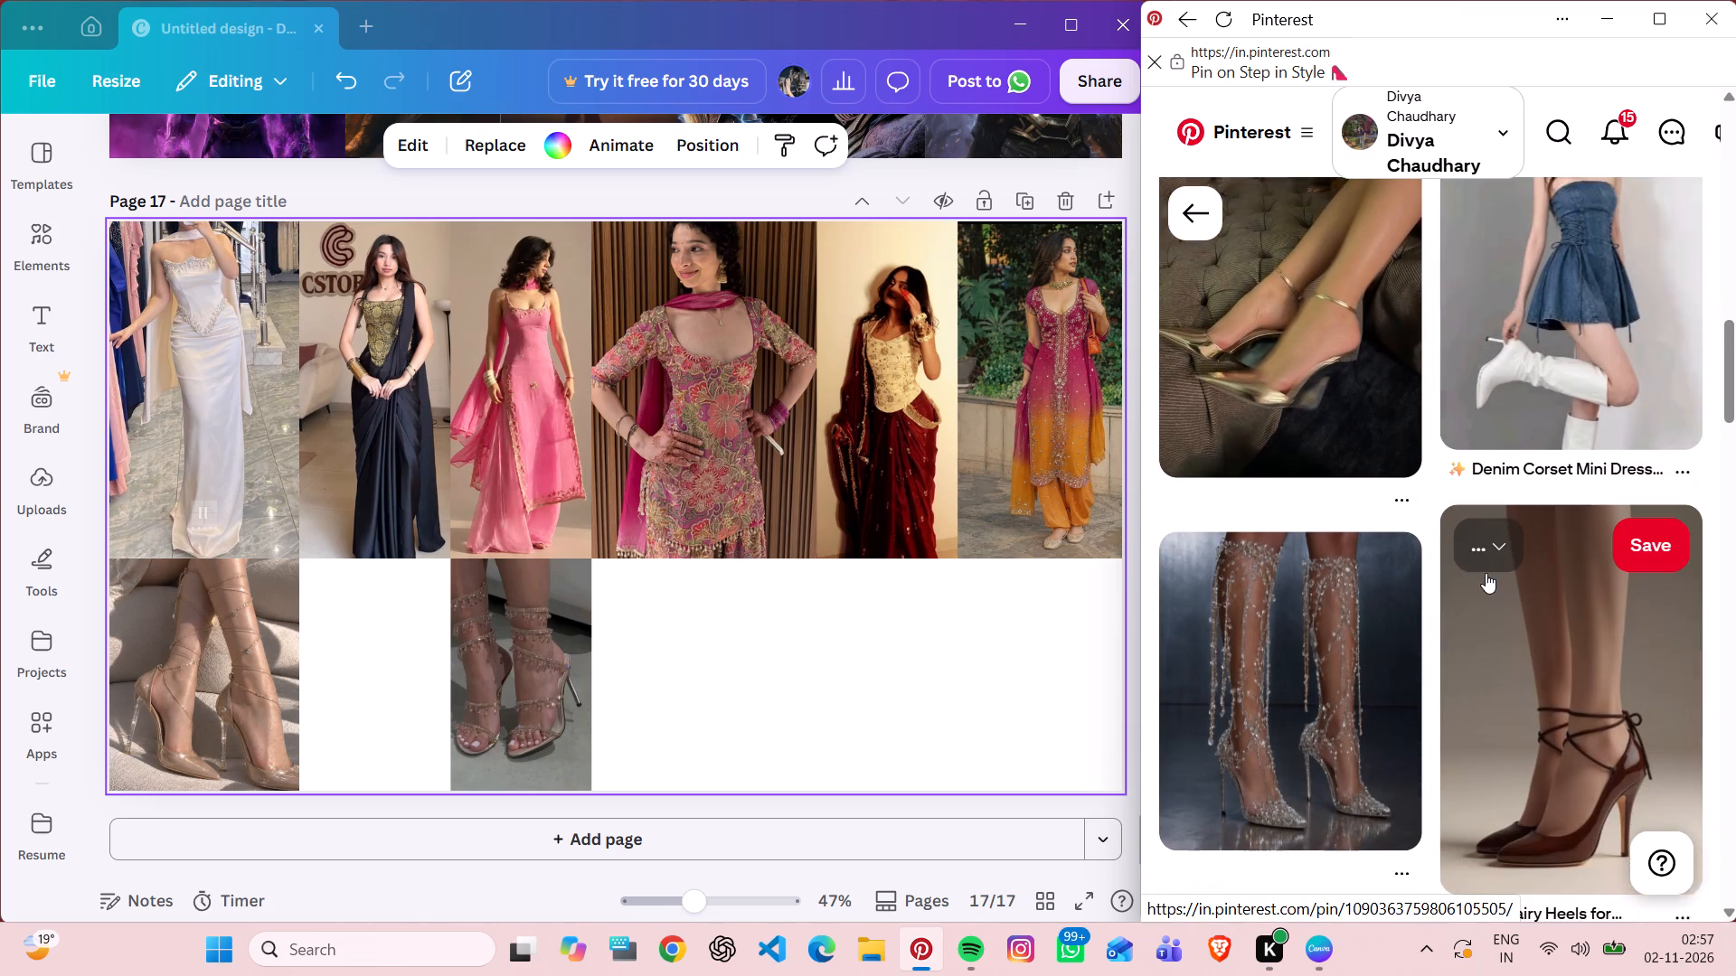
pyautogui.scroll(-8, 1486, 573)
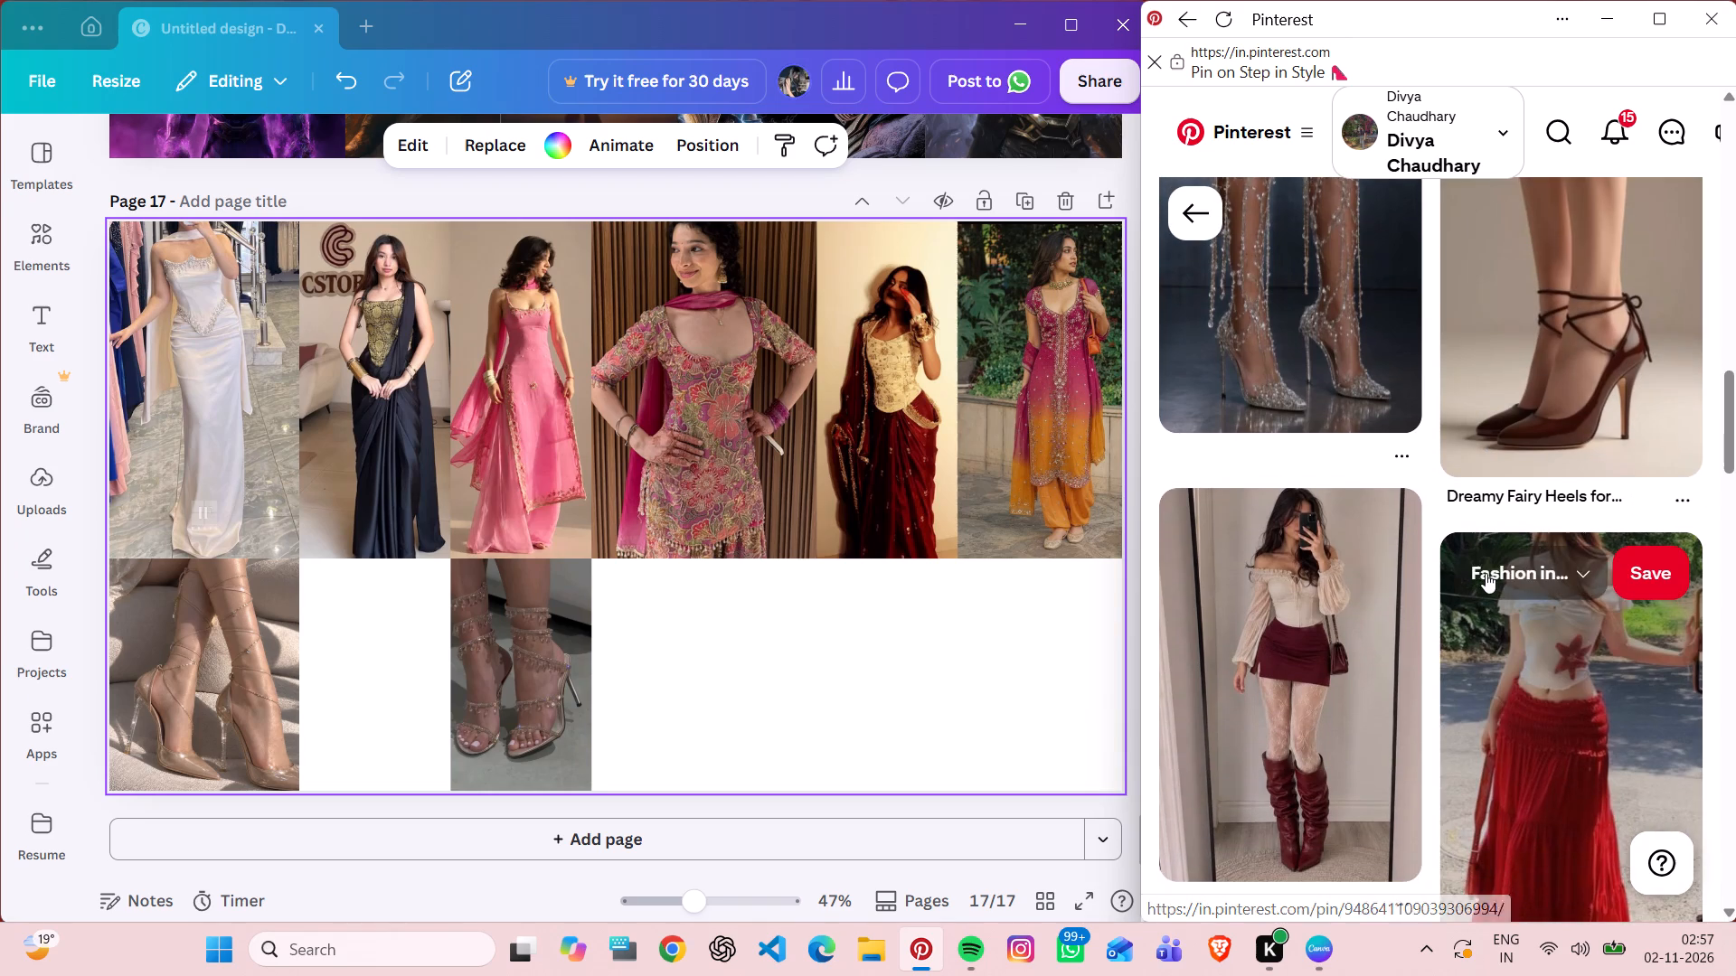
pyautogui.scroll(-12, 1486, 573)
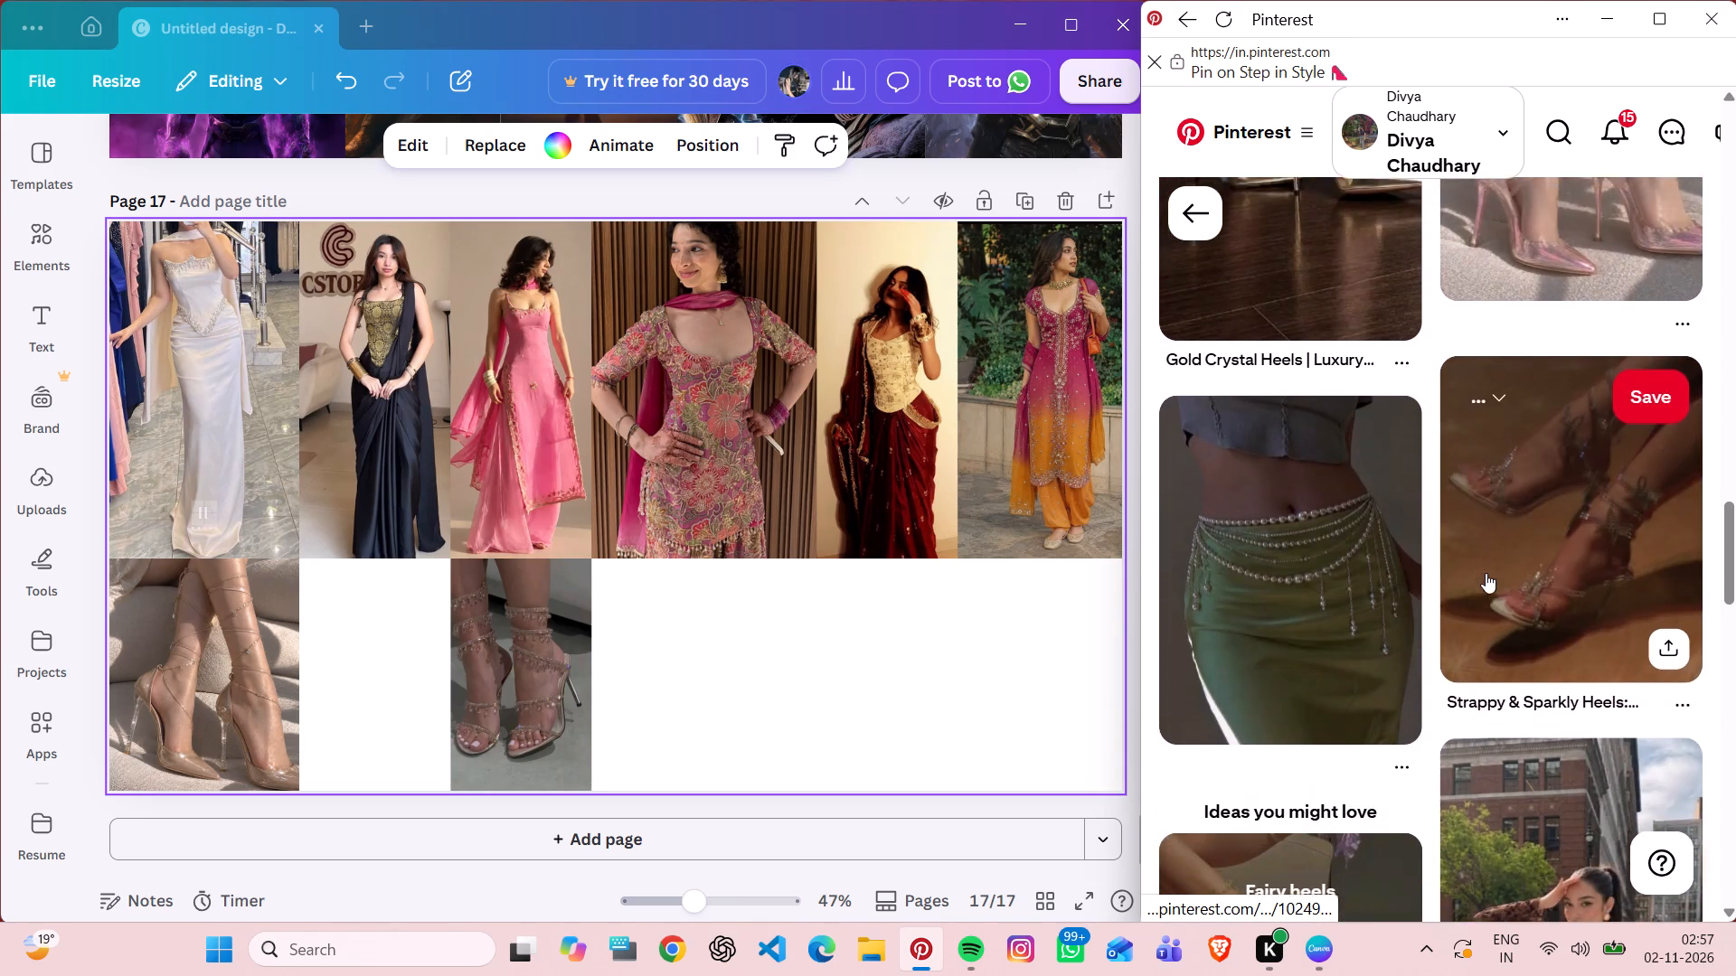
pyautogui.scroll(-7, 1486, 573)
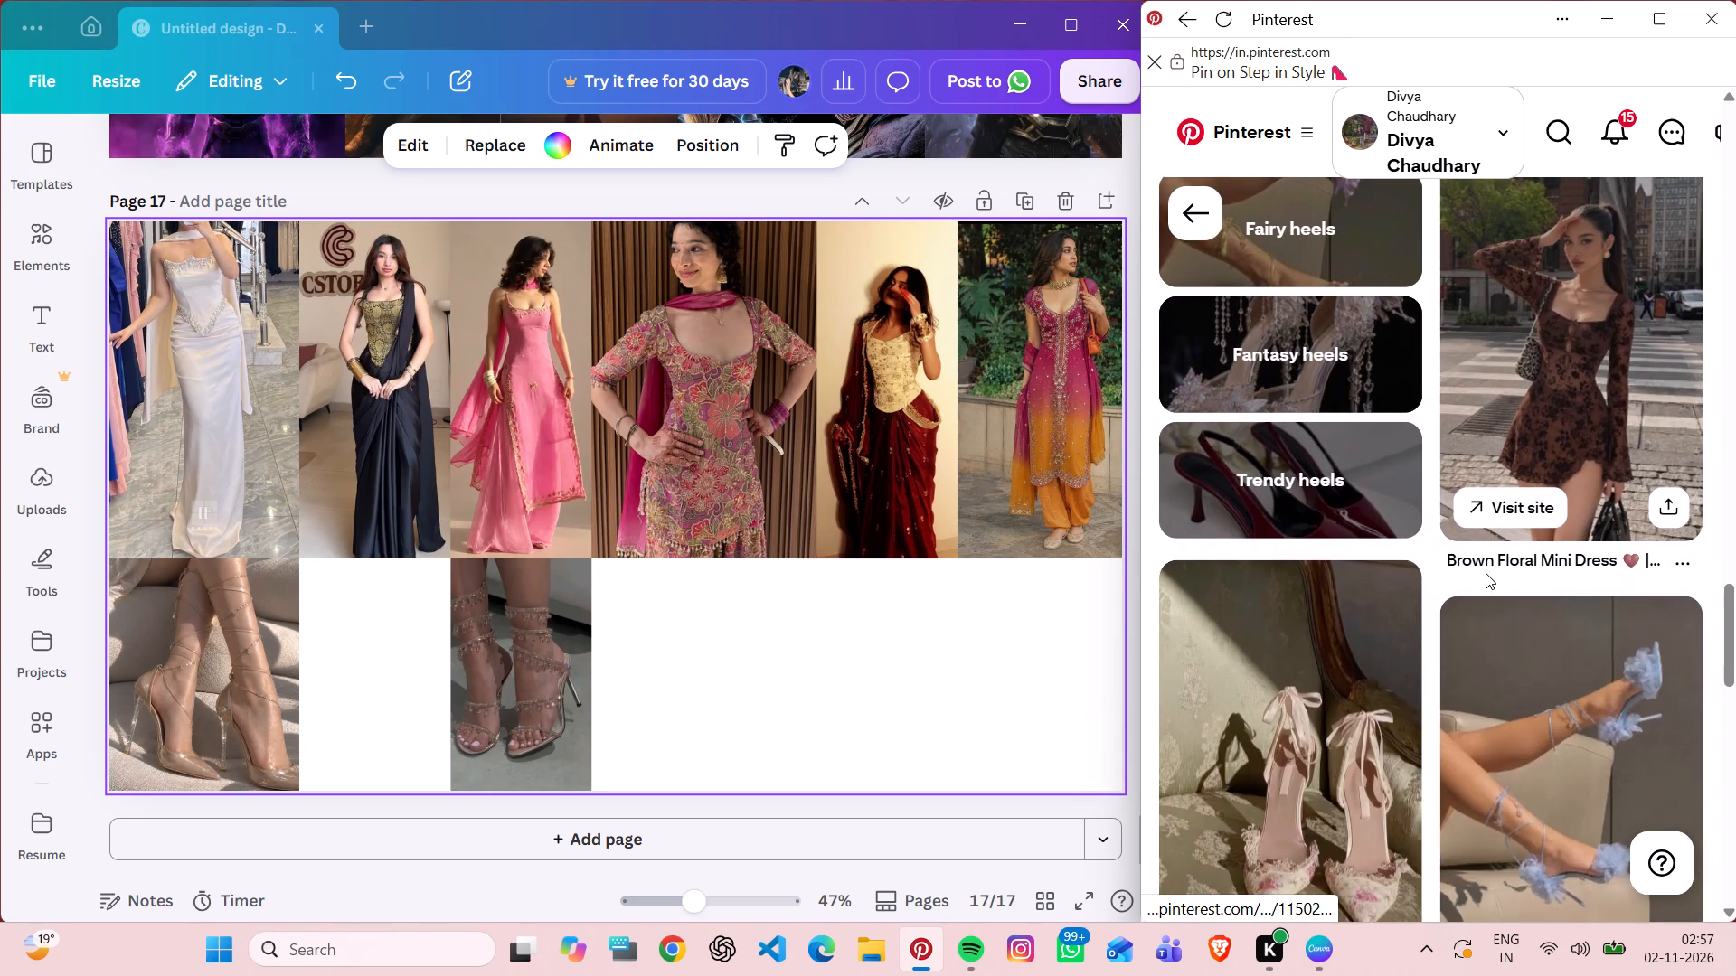
pyautogui.scroll(-3, 1486, 573)
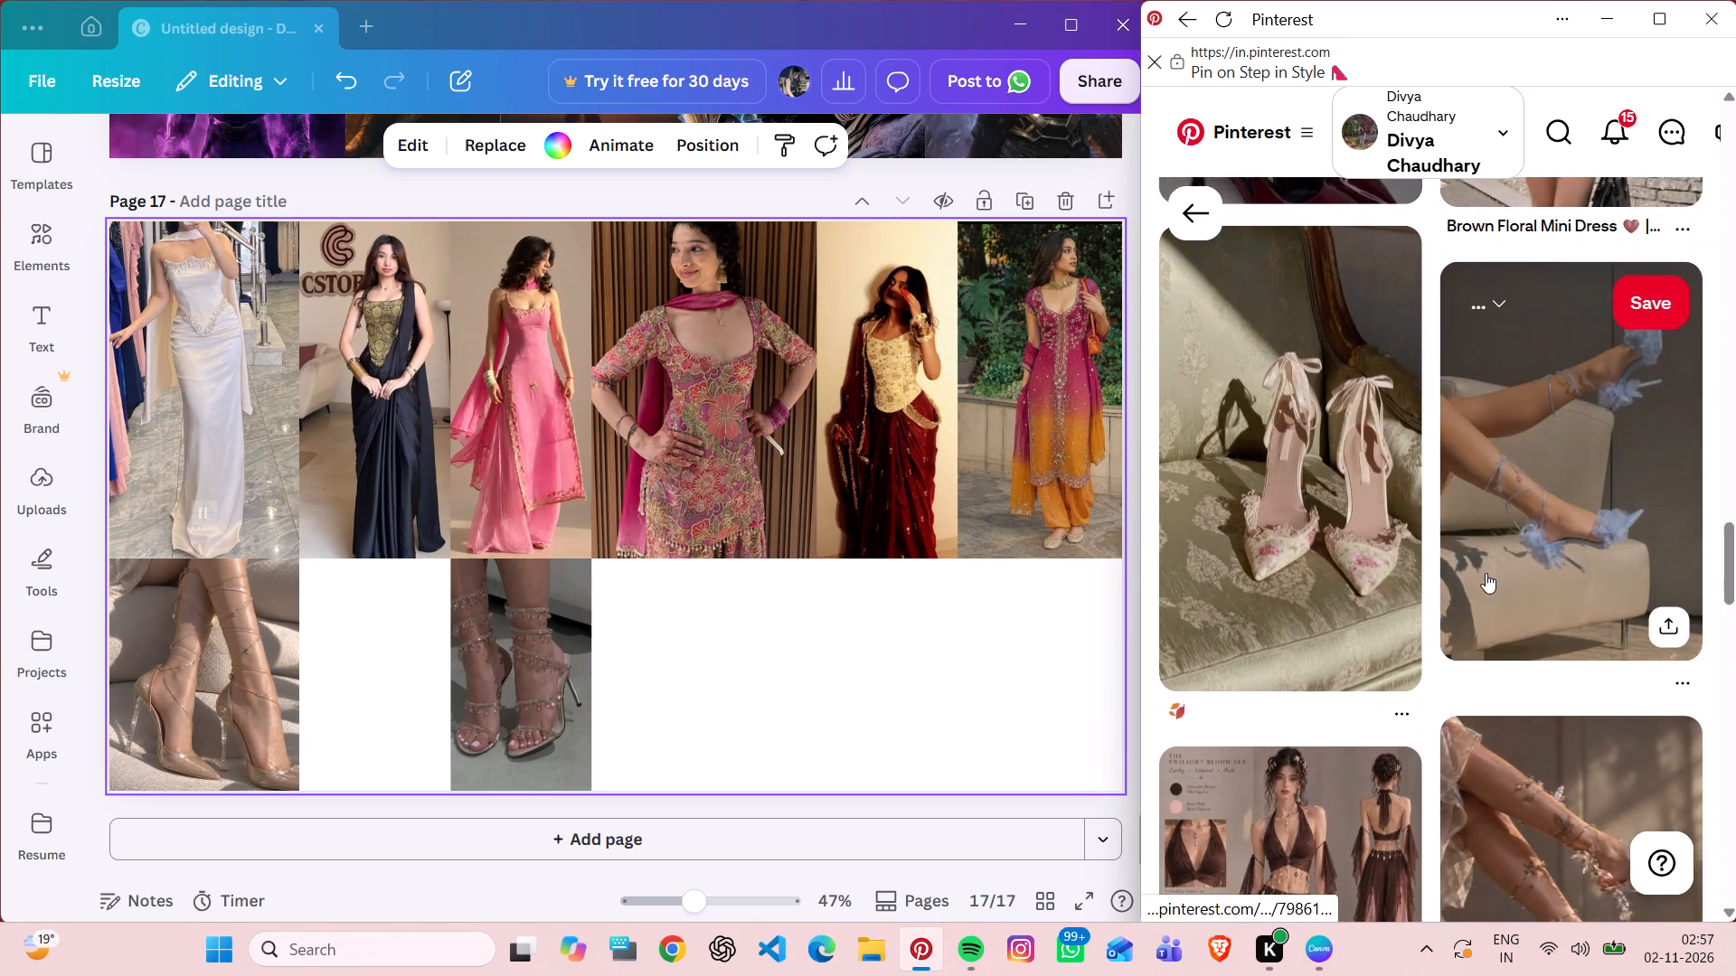
pyautogui.scroll(-16, 1486, 573)
pyautogui.scroll(-8, 1486, 573)
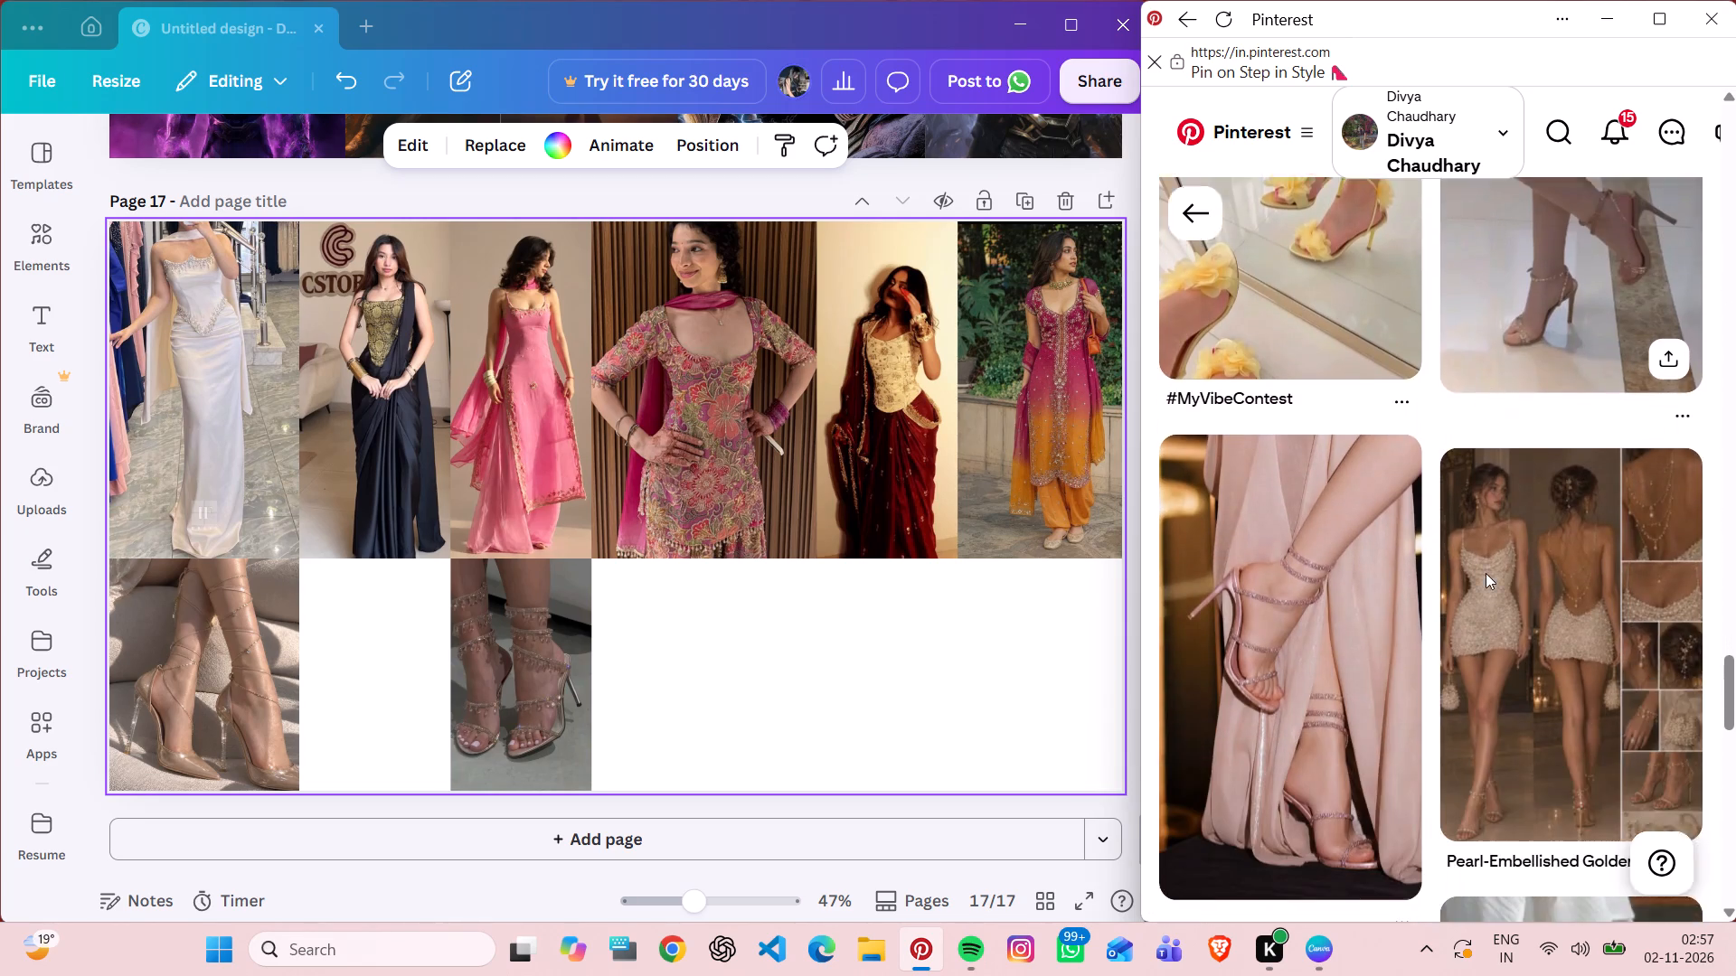
pyautogui.hscroll(-1, 1486, 573)
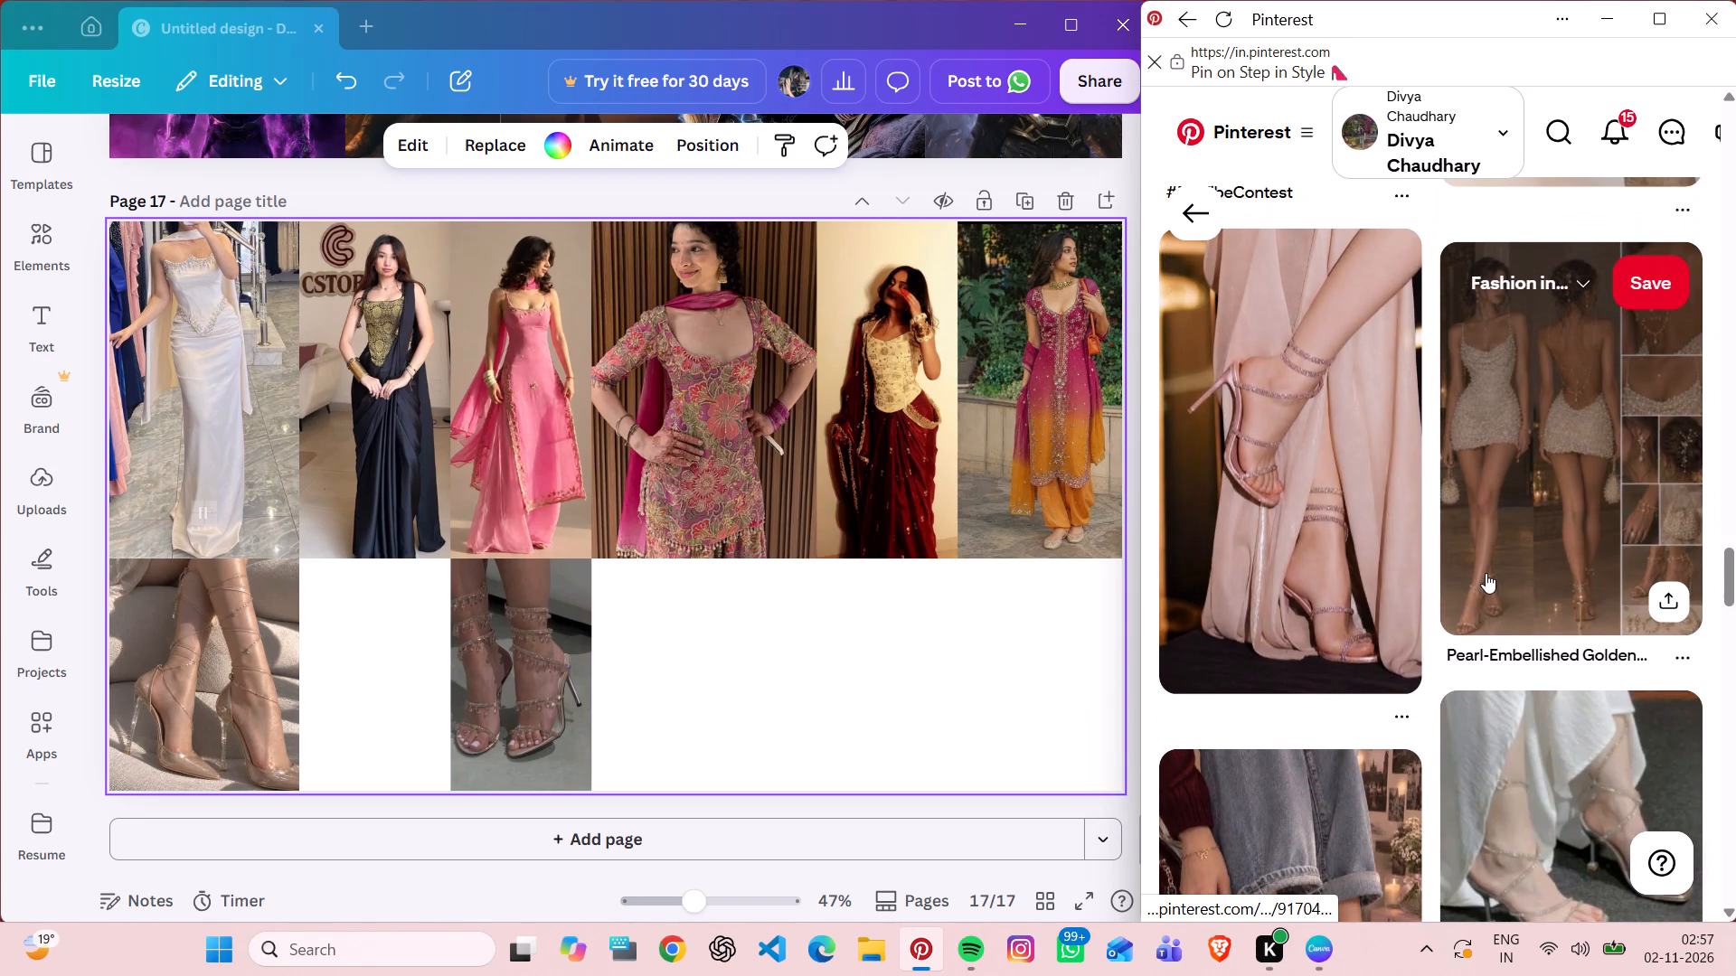
pyautogui.hscroll(-2, 1486, 573)
pyautogui.scroll(-12, 1486, 573)
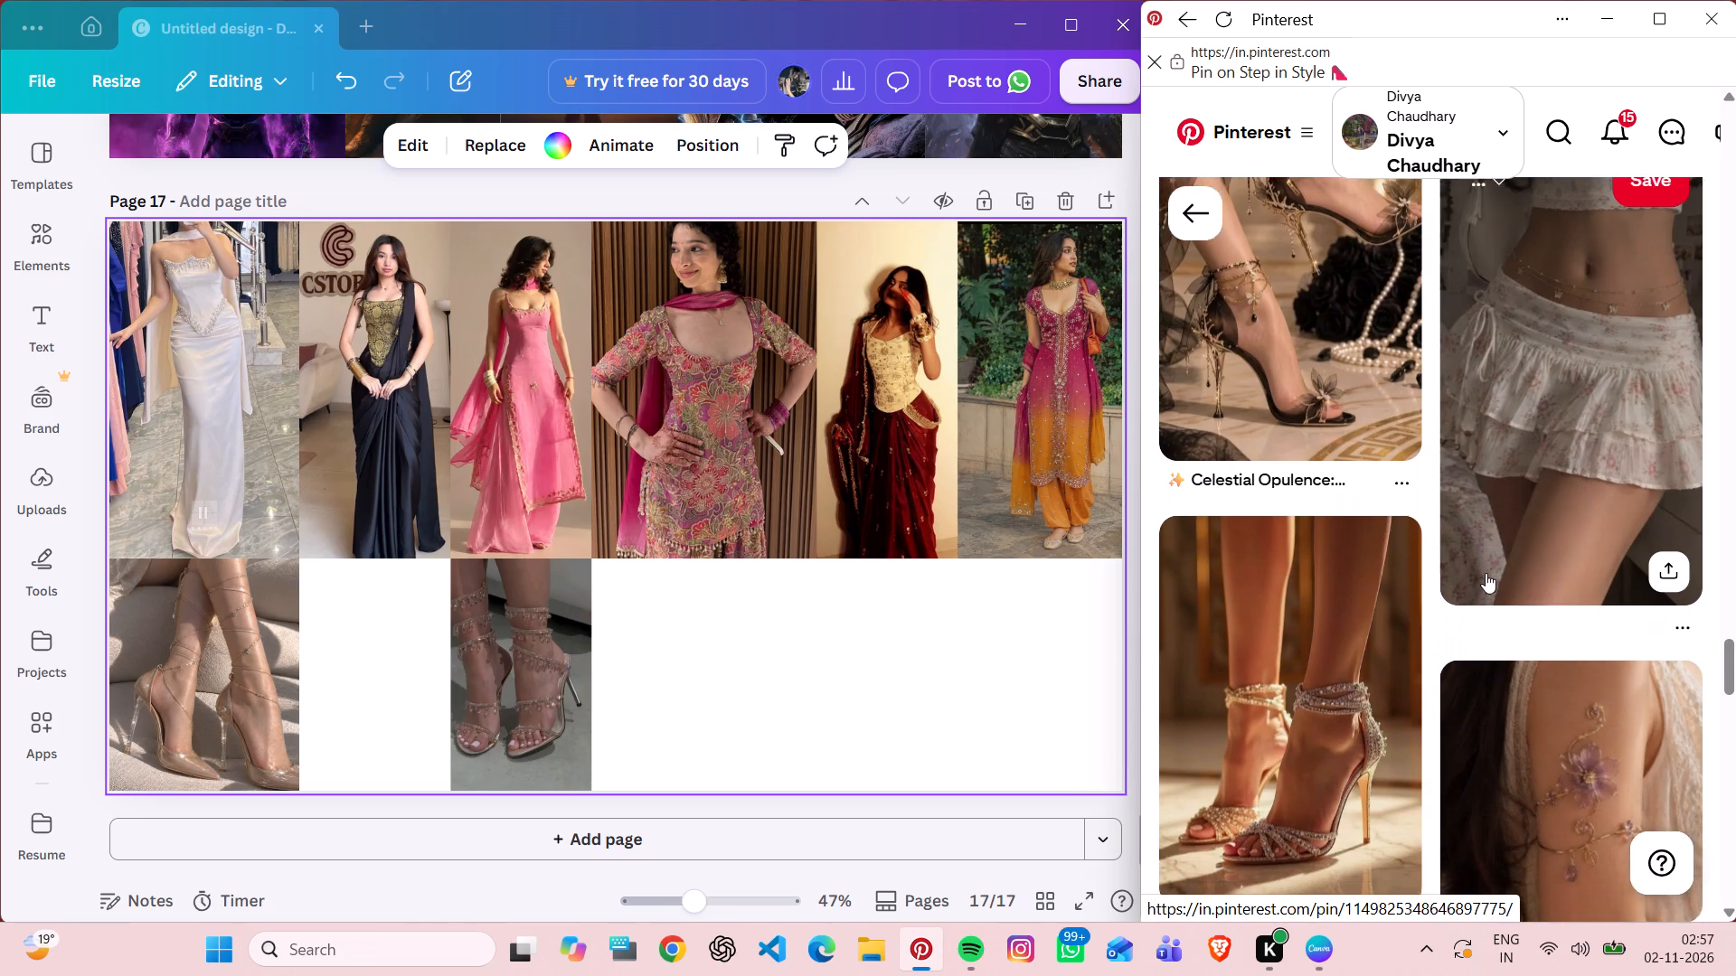
pyautogui.scroll(-3, 1486, 573)
# Open the "Glam Sparkle: Elegant High Heels Edition" pin and look through its related pins for heels to match the remaining outfits.
pyautogui.click(1332, 523)
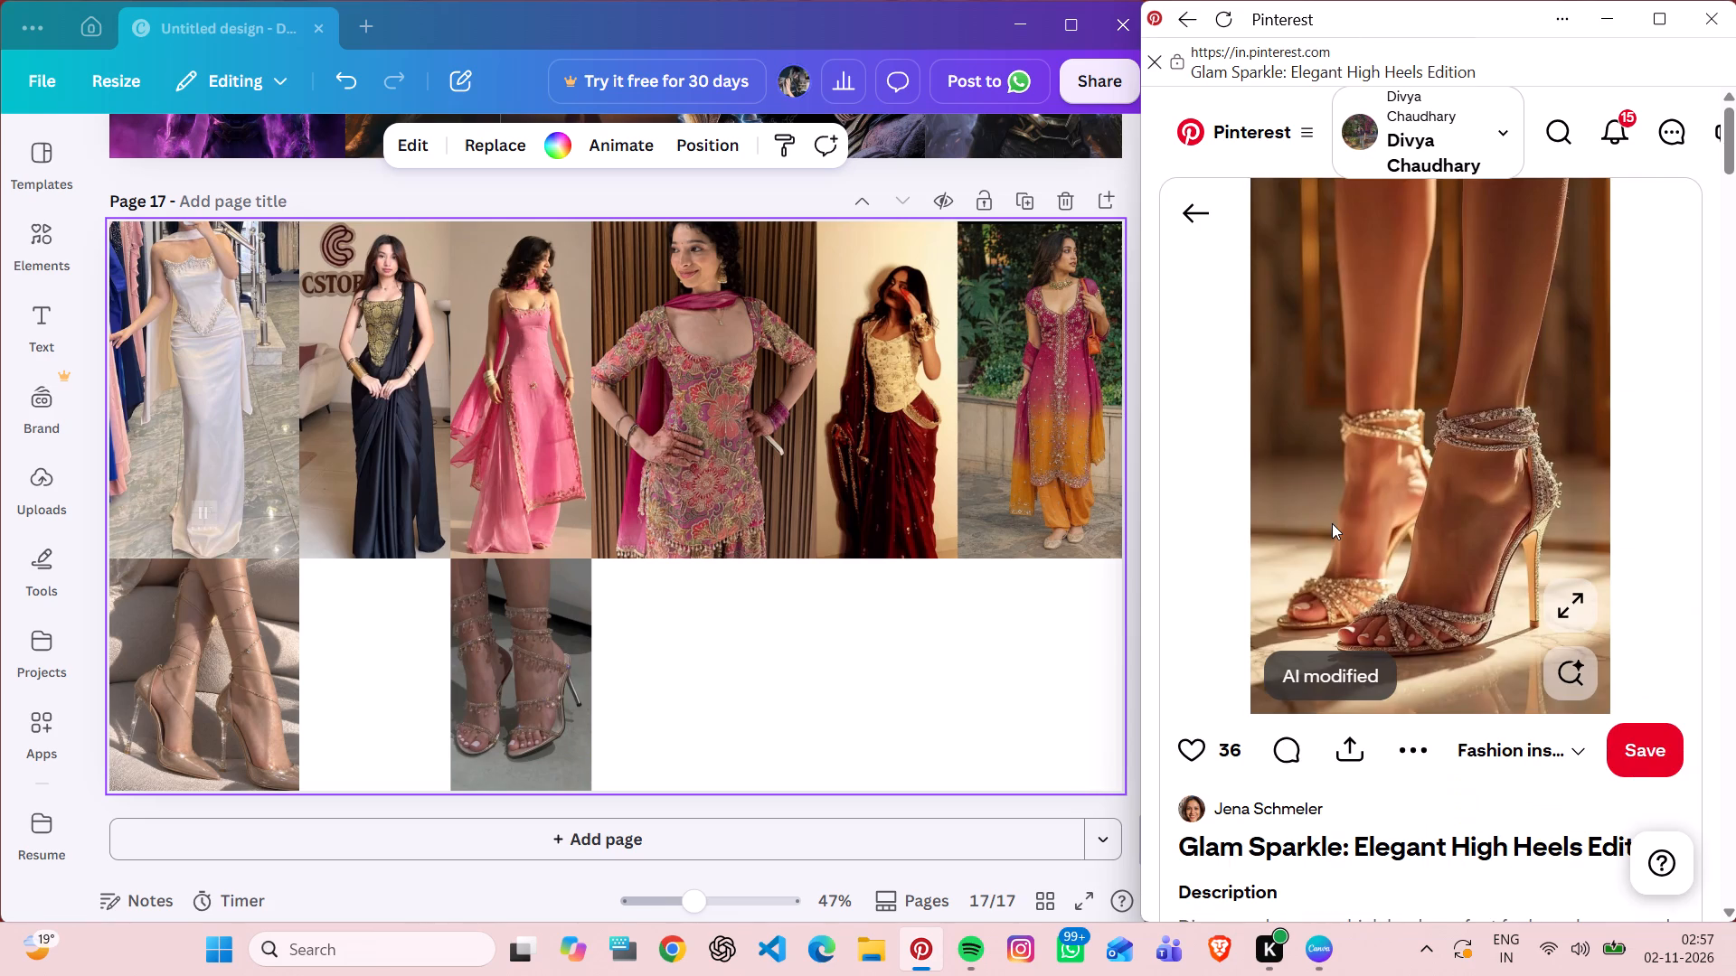
pyautogui.scroll(-6, 1332, 523)
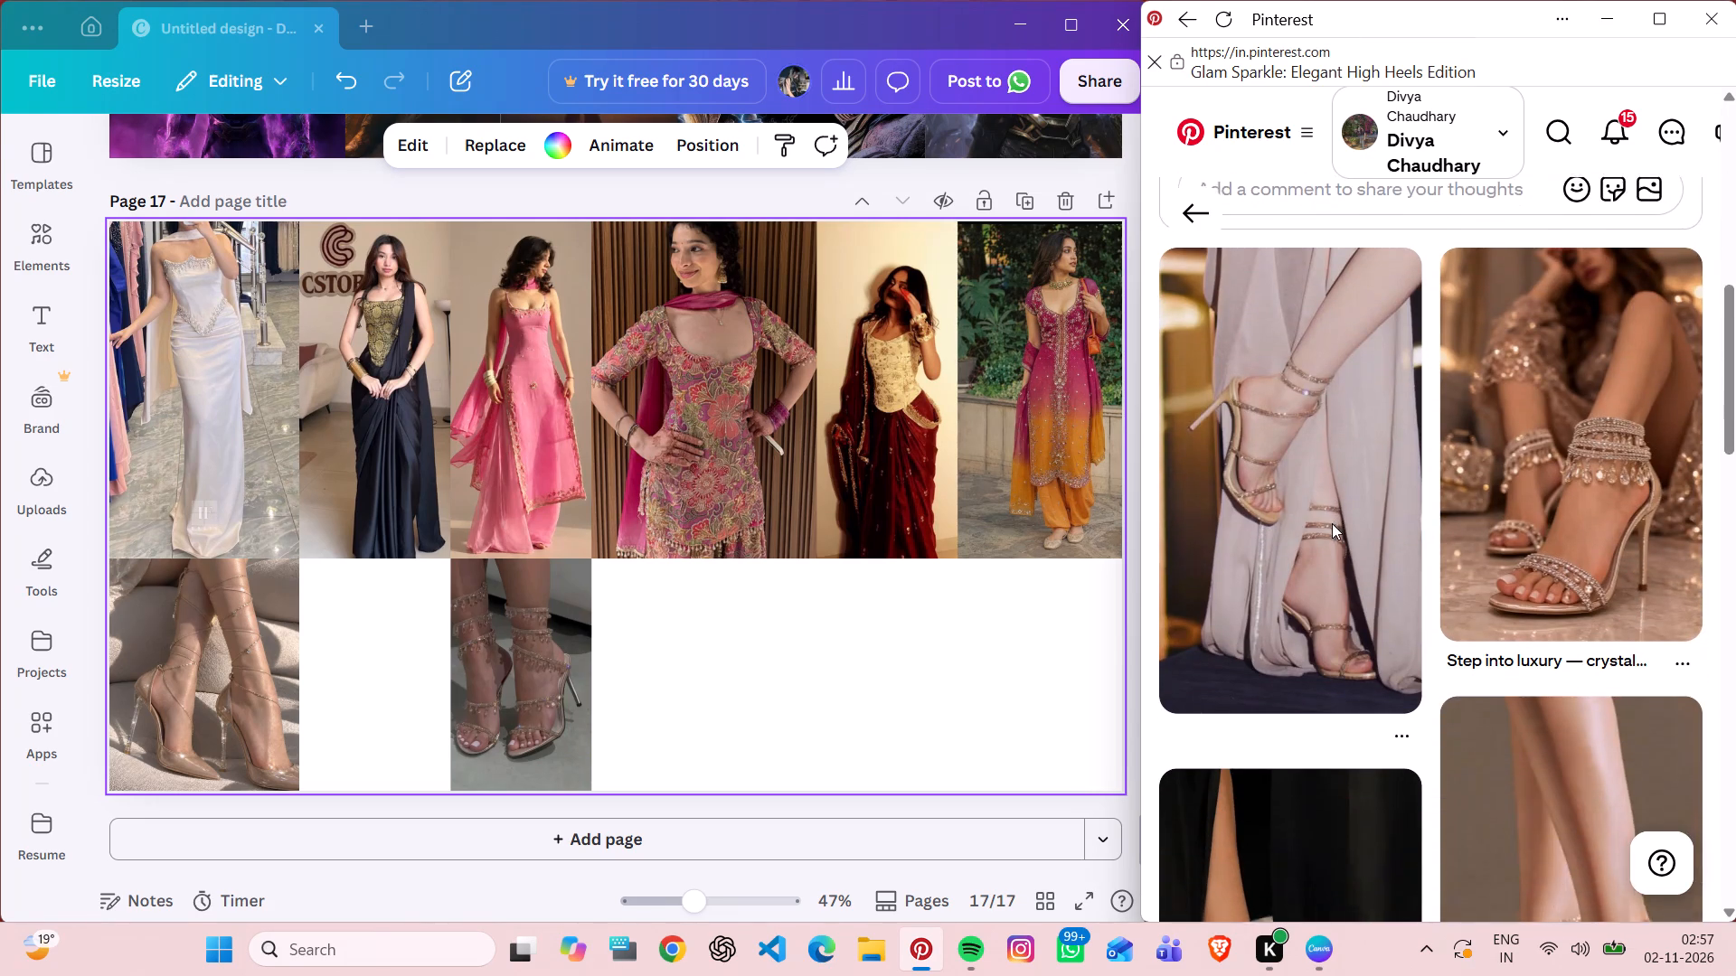
pyautogui.scroll(-4, 1332, 523)
pyautogui.scroll(-6, 1299, 357)
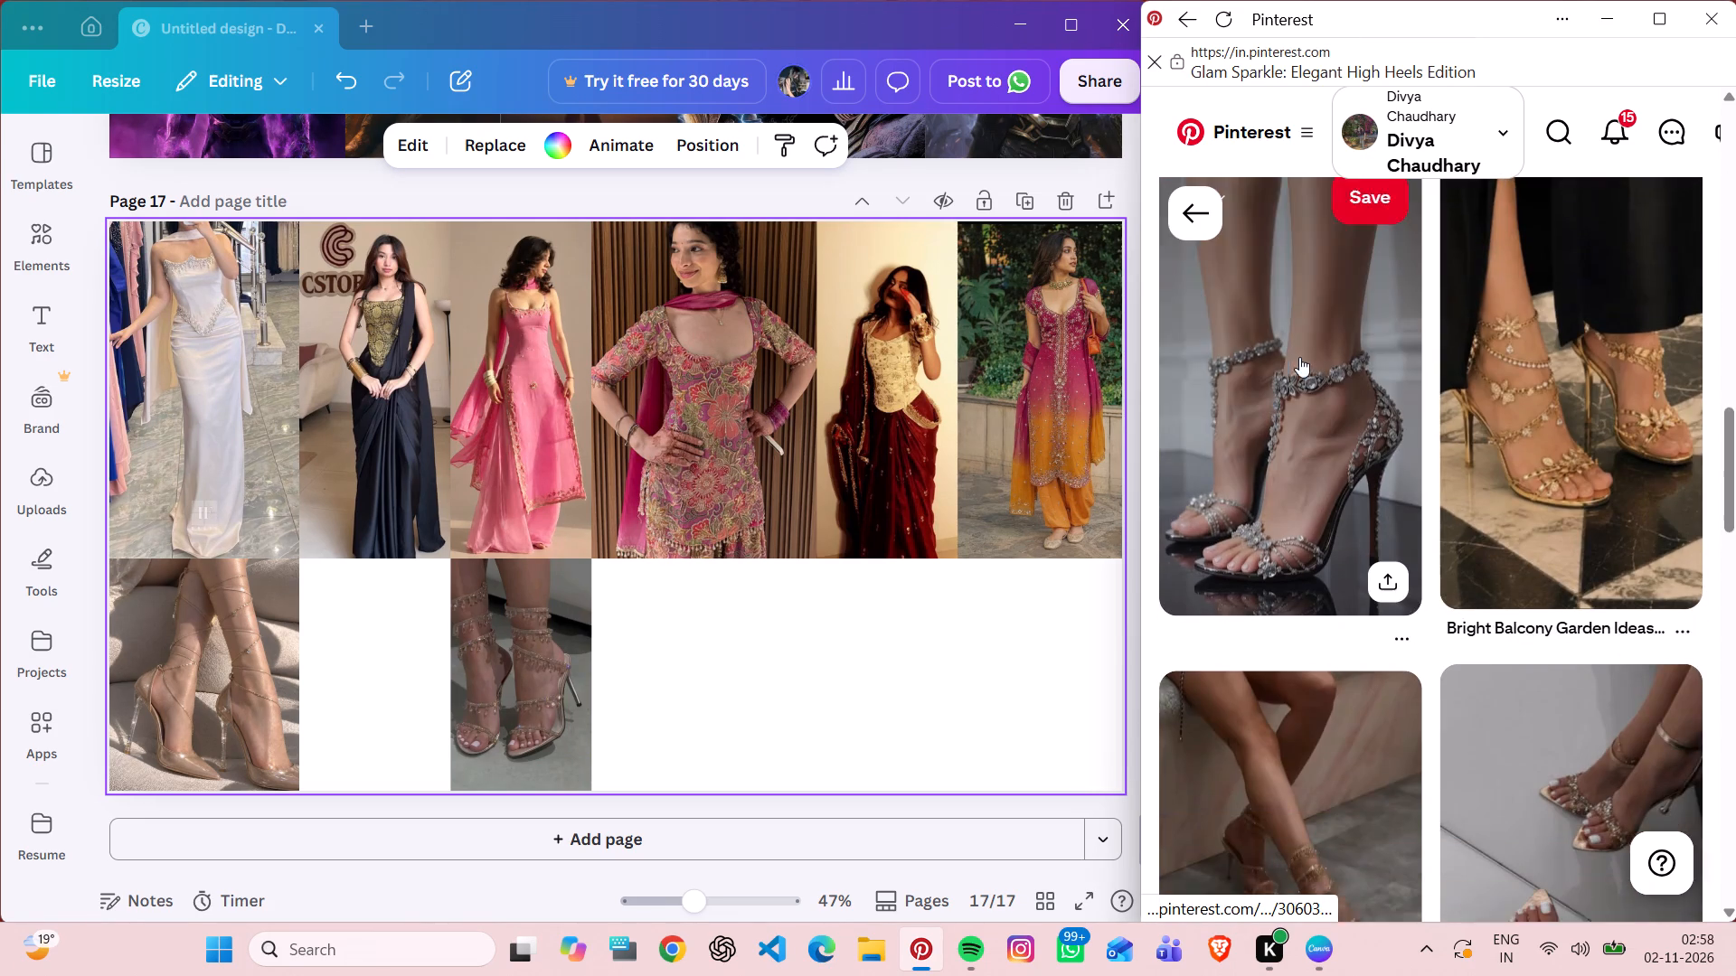
pyautogui.scroll(-10, 1299, 357)
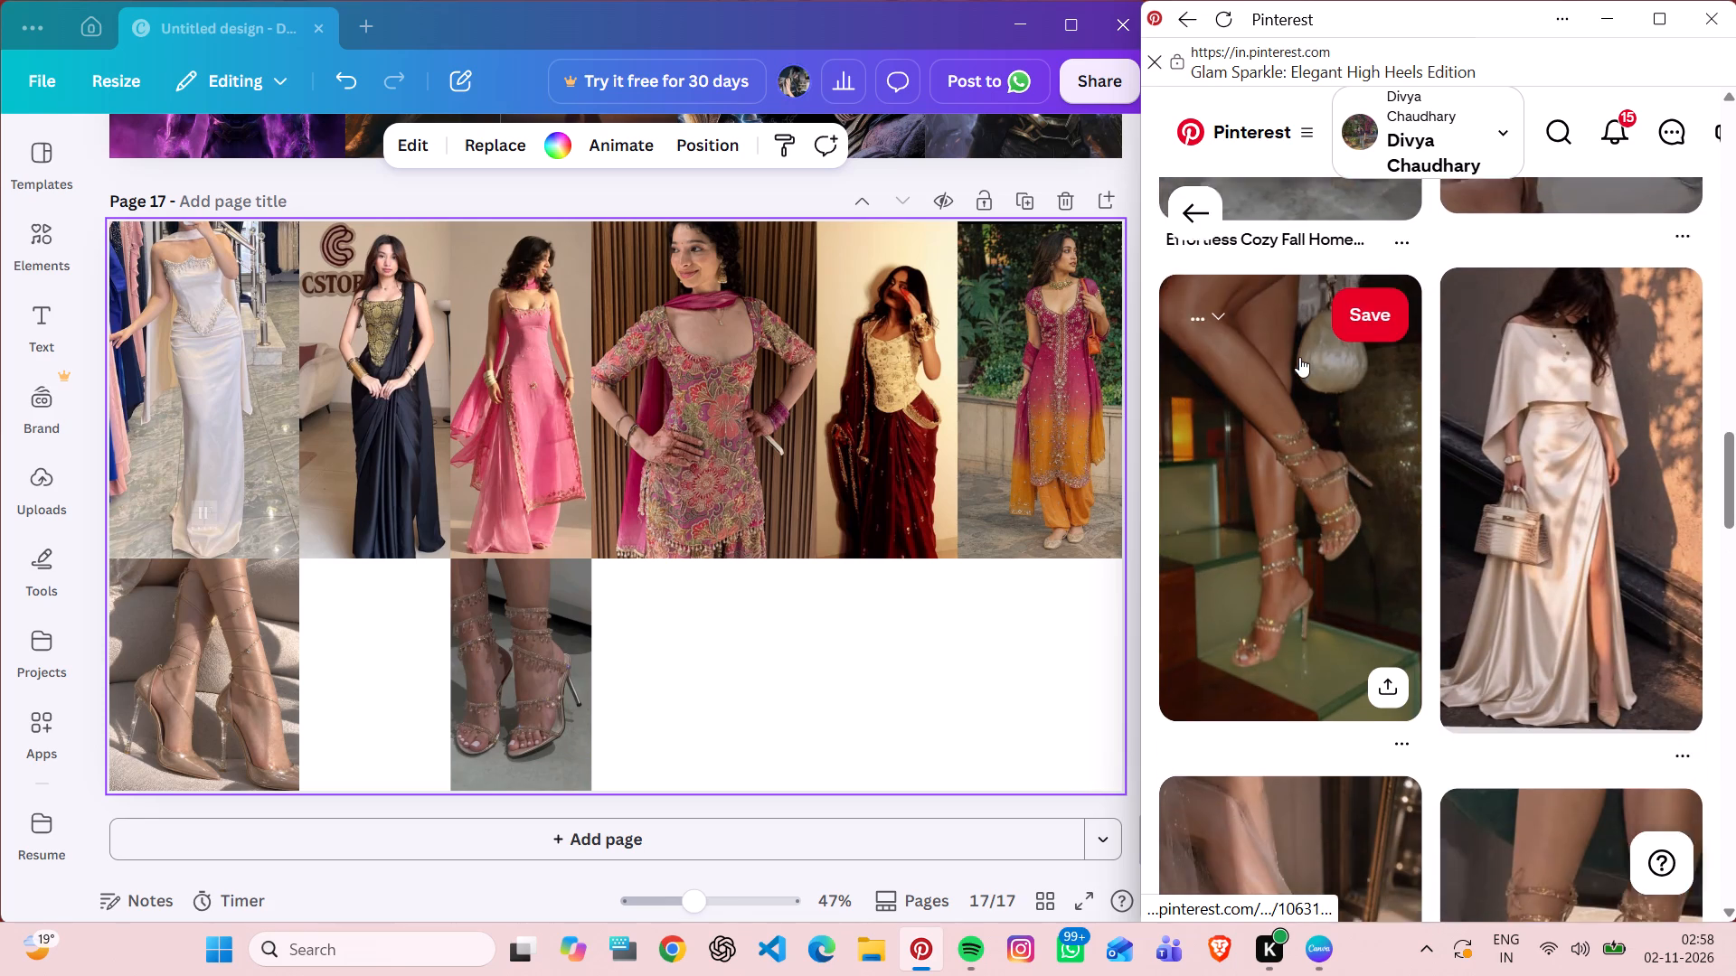
pyautogui.scroll(-6, 1299, 357)
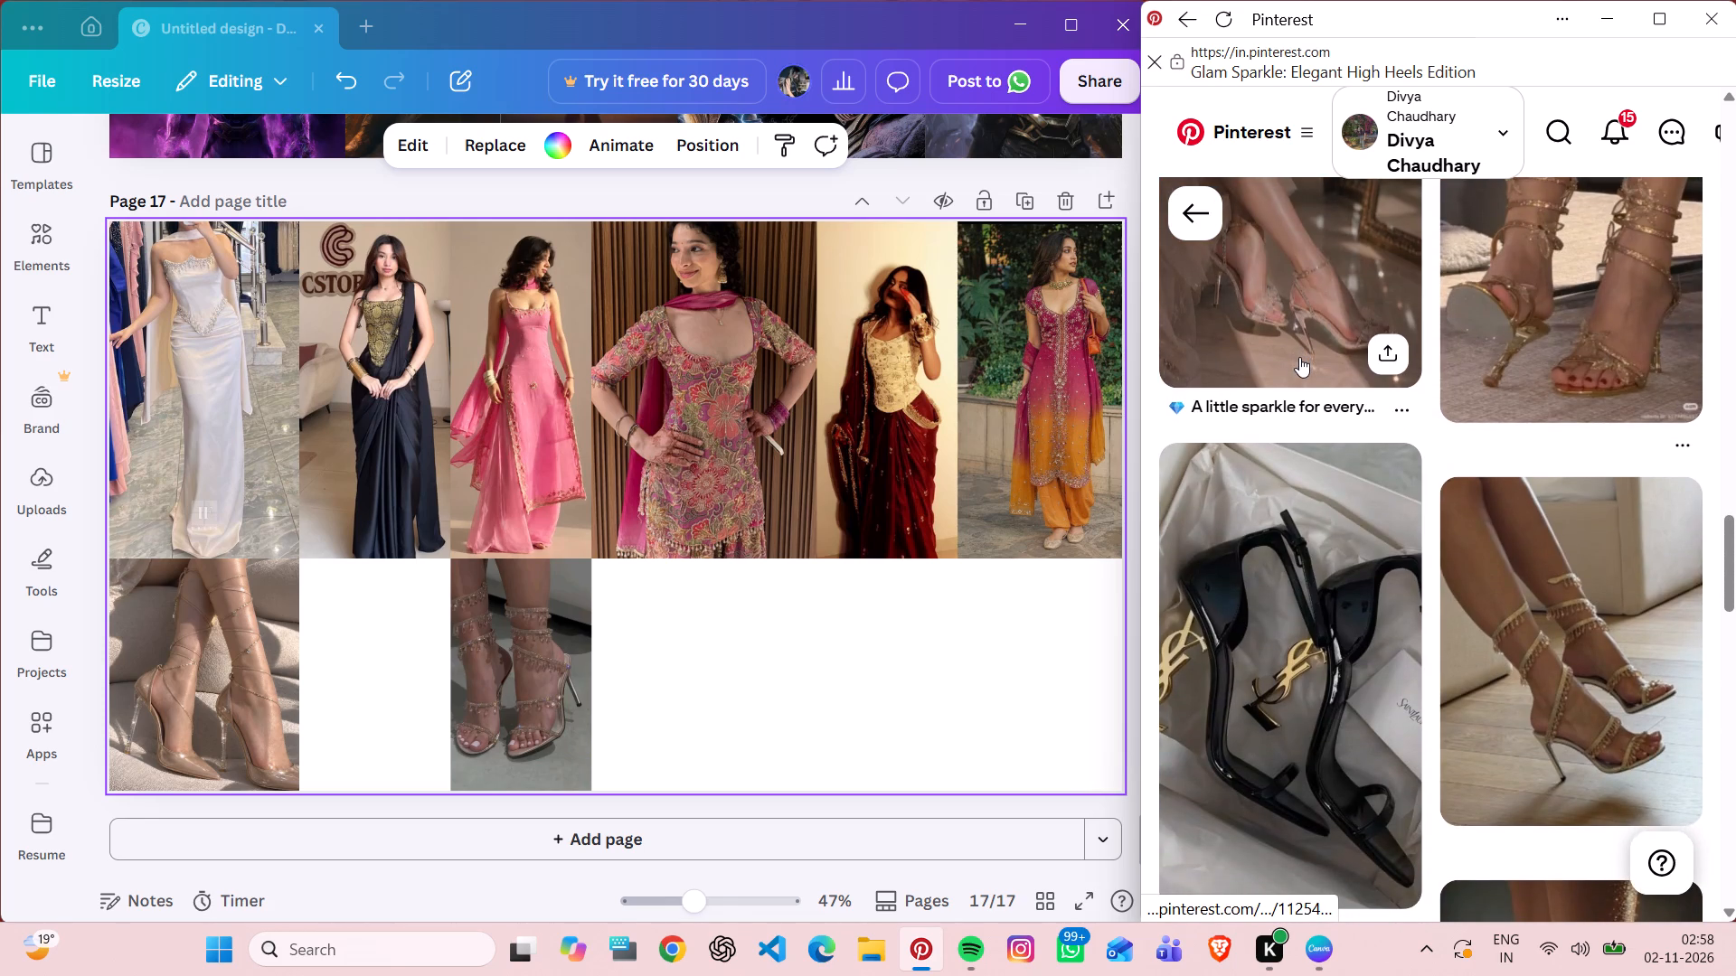
pyautogui.scroll(-6, 1299, 357)
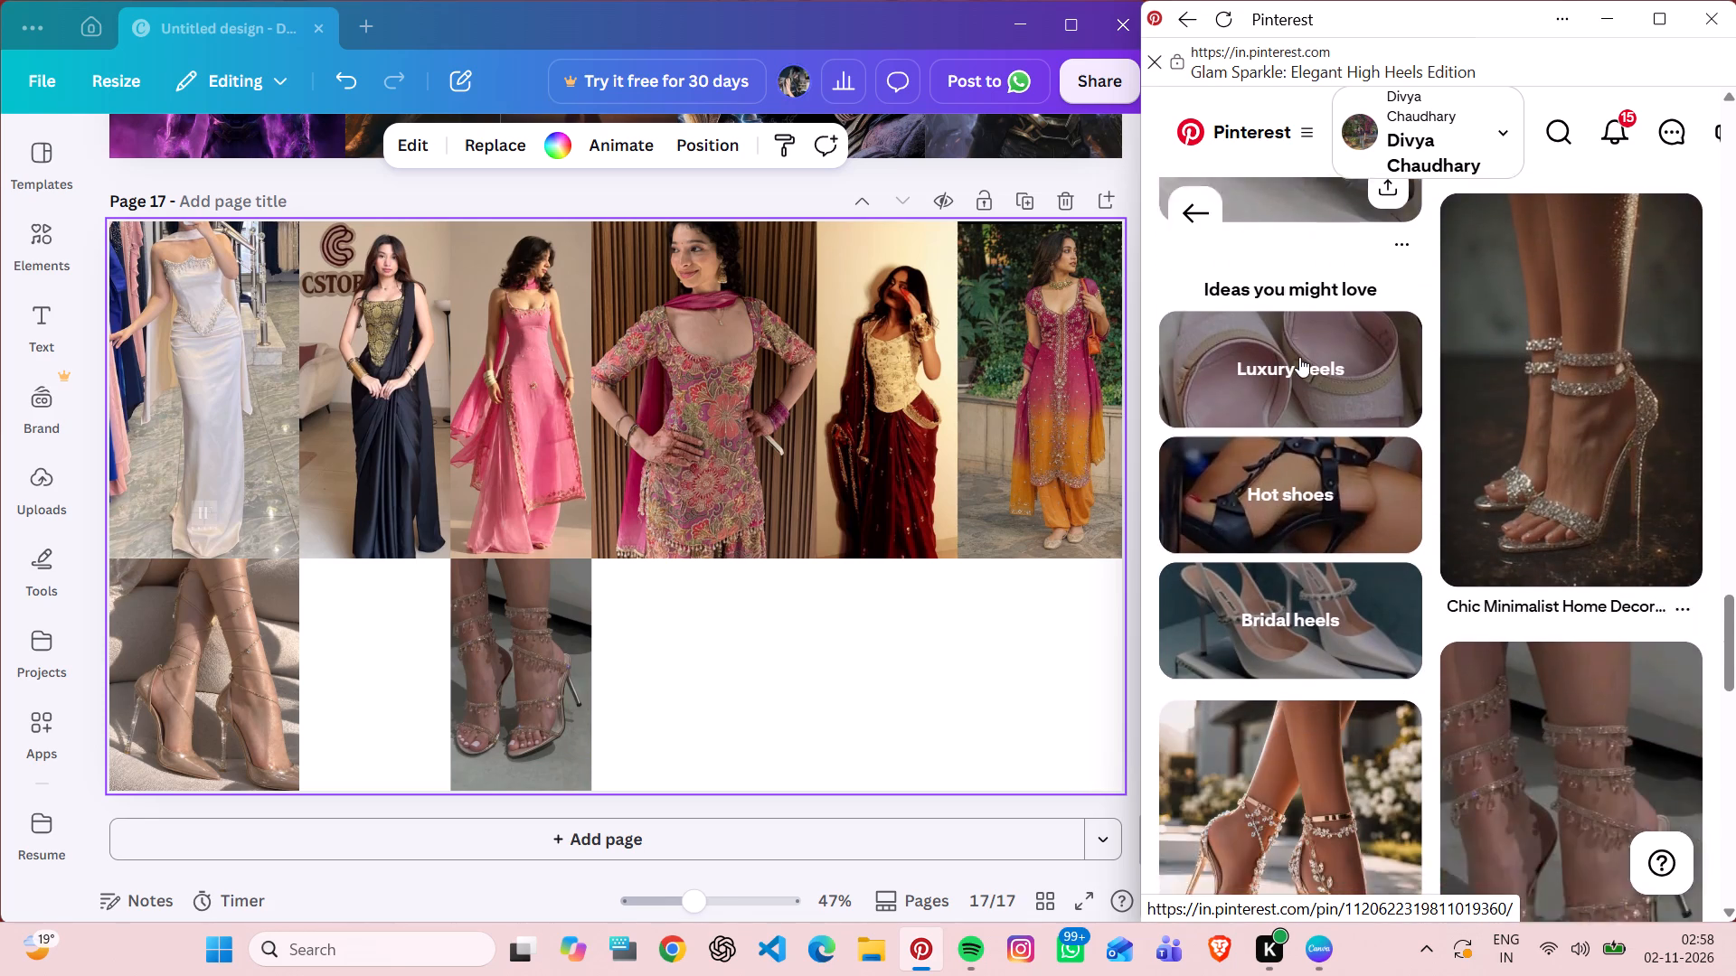
pyautogui.scroll(-1, 1299, 357)
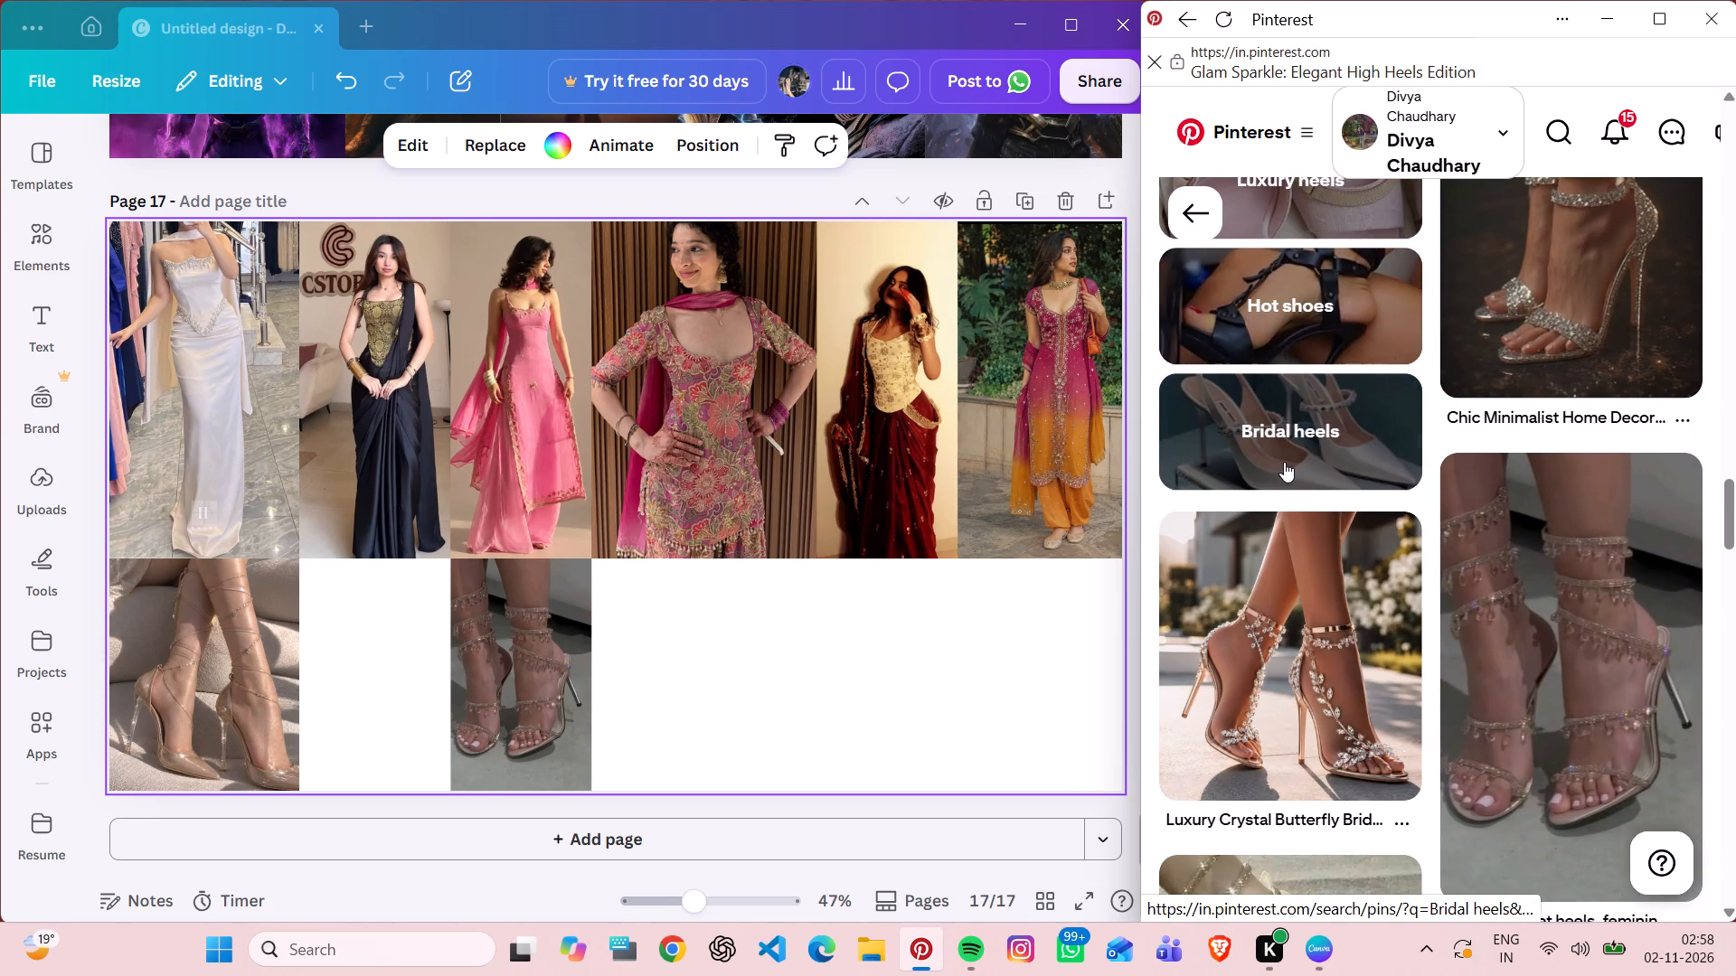
# Open the "Bridal heels" idea and look through its pins for a suitable heels photo.
pyautogui.click(1284, 462)
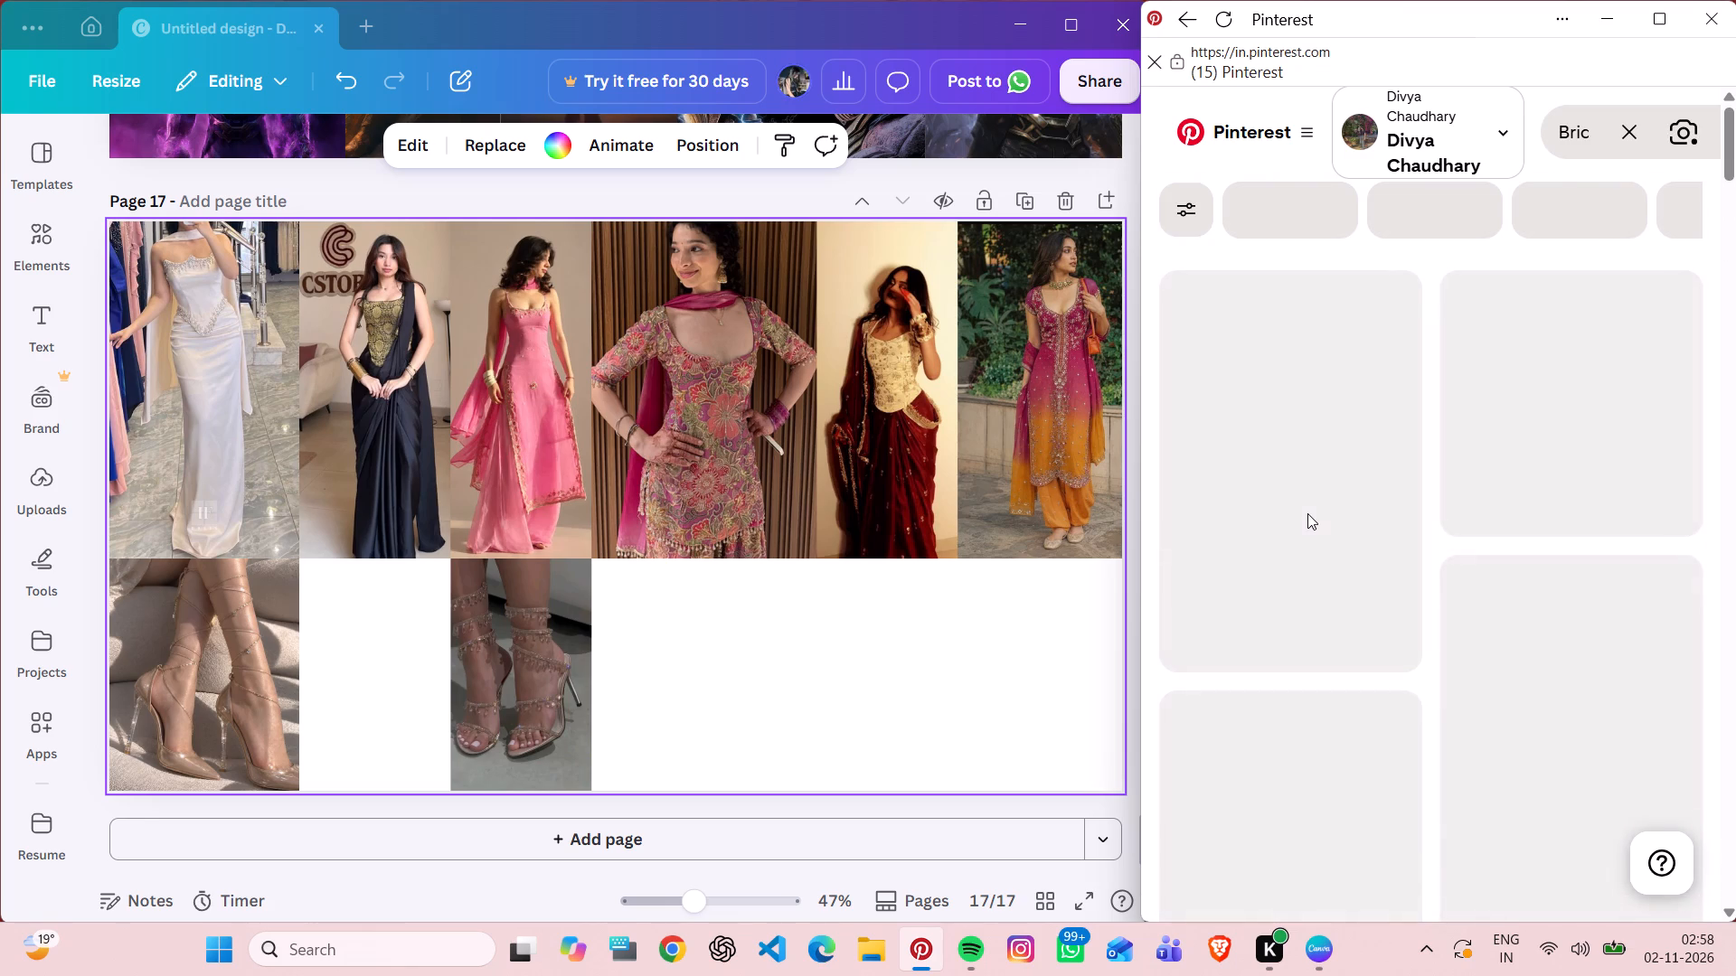
pyautogui.scroll(-4, 1307, 513)
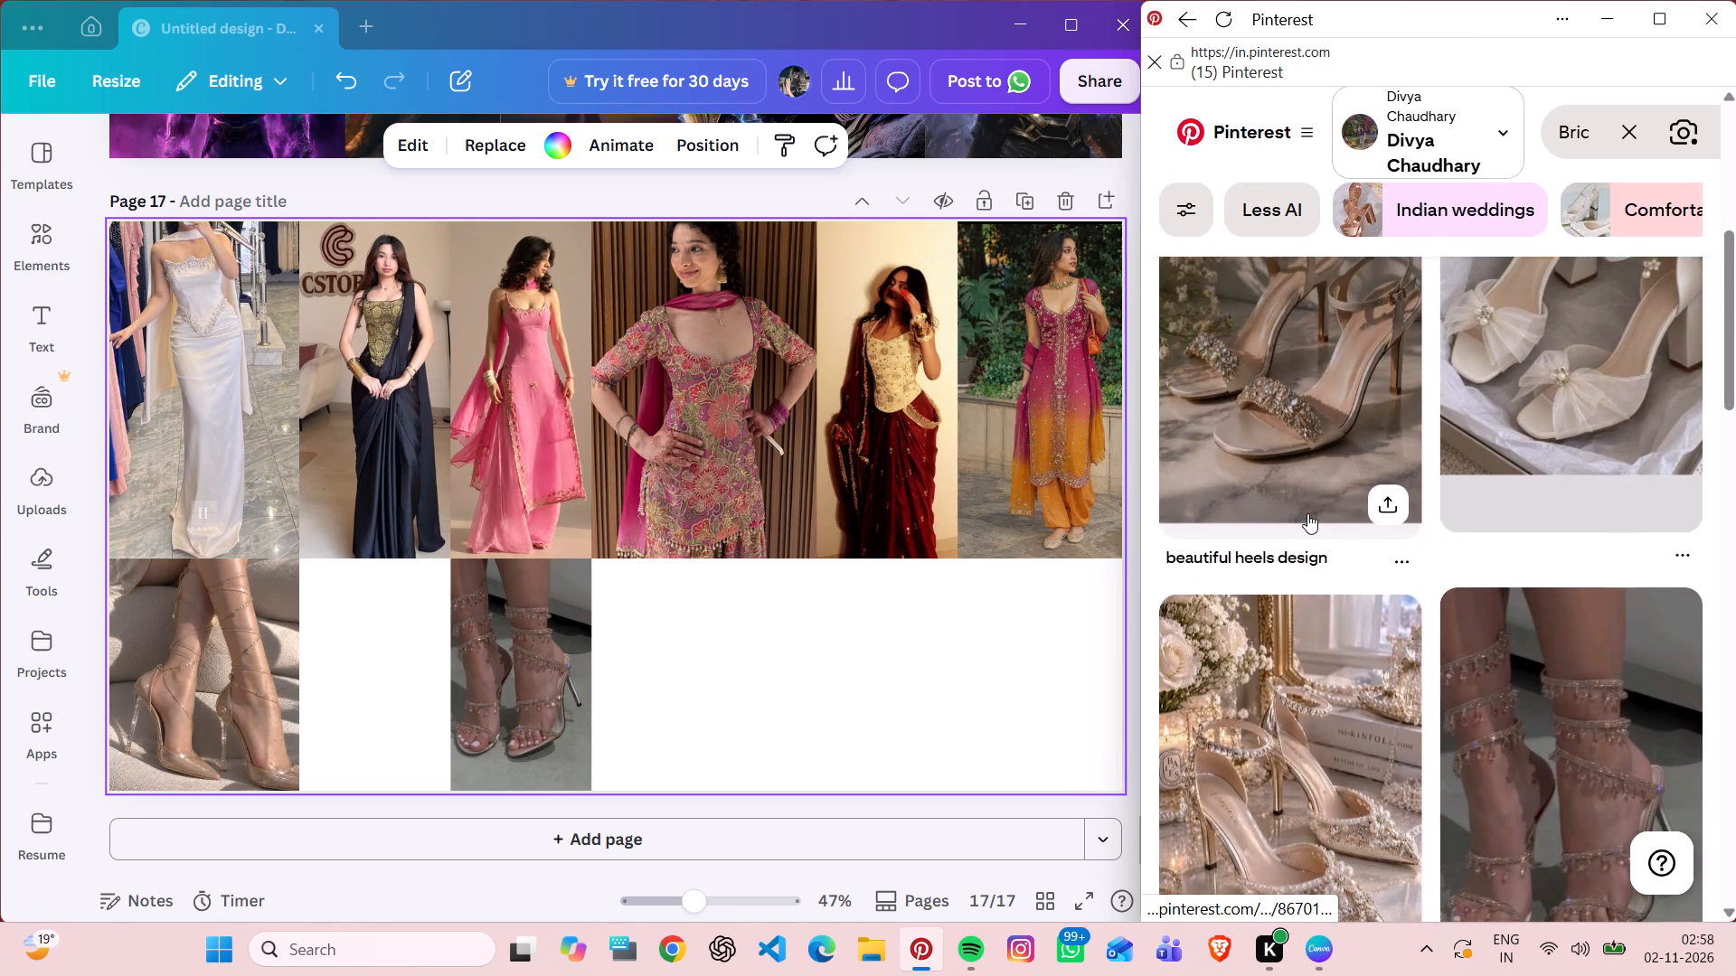
pyautogui.scroll(-8, 1307, 513)
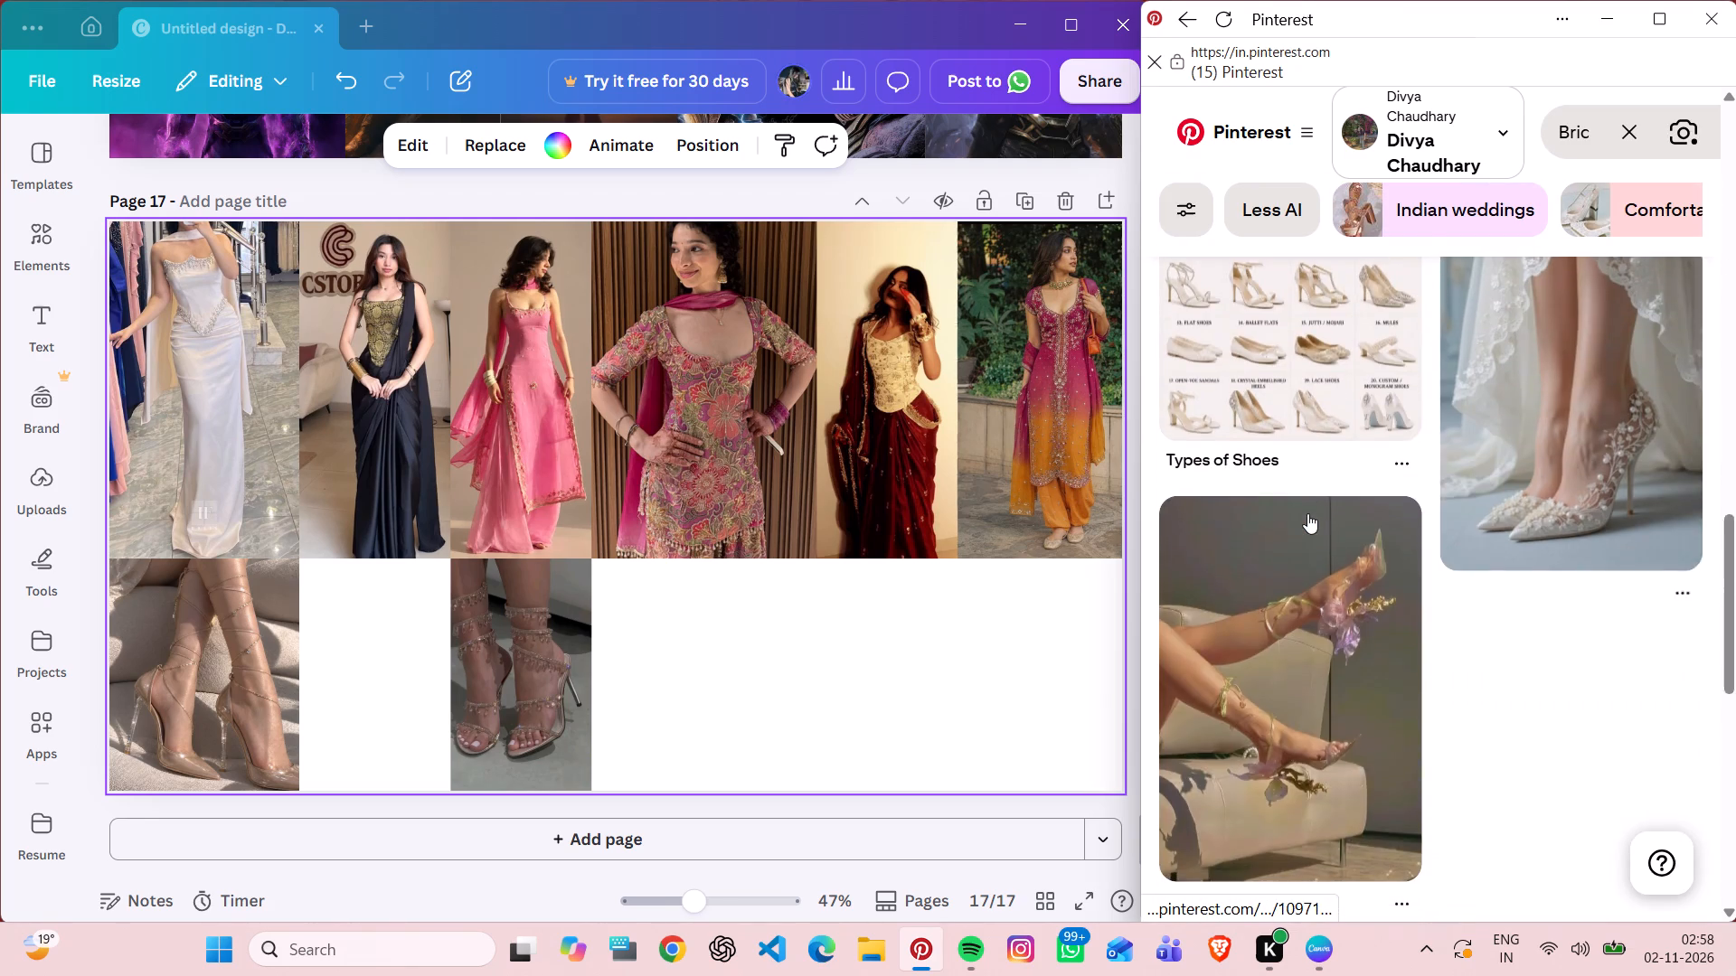
pyautogui.scroll(-5, 1307, 513)
pyautogui.hscroll(5, 1307, 513)
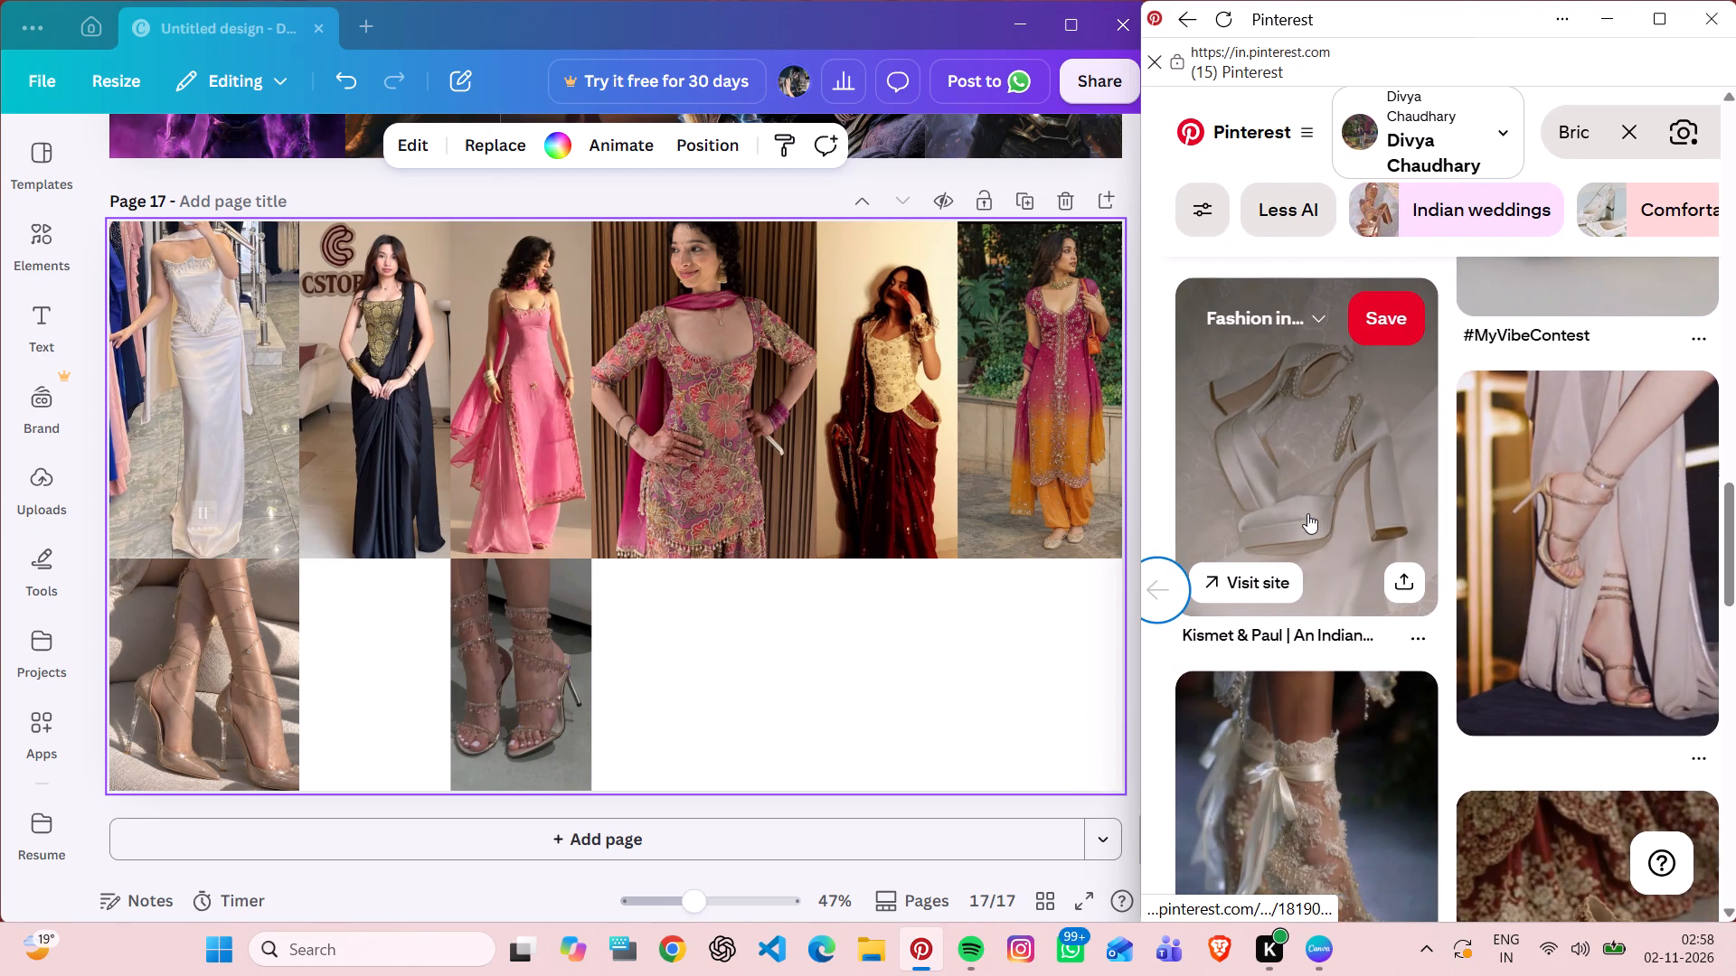
# Narrow the bridal heels results to Indian weddings and bring the "Indian Ethnic Heels" embroidered block heels photo onto page 17.
pyautogui.click(1388, 202)
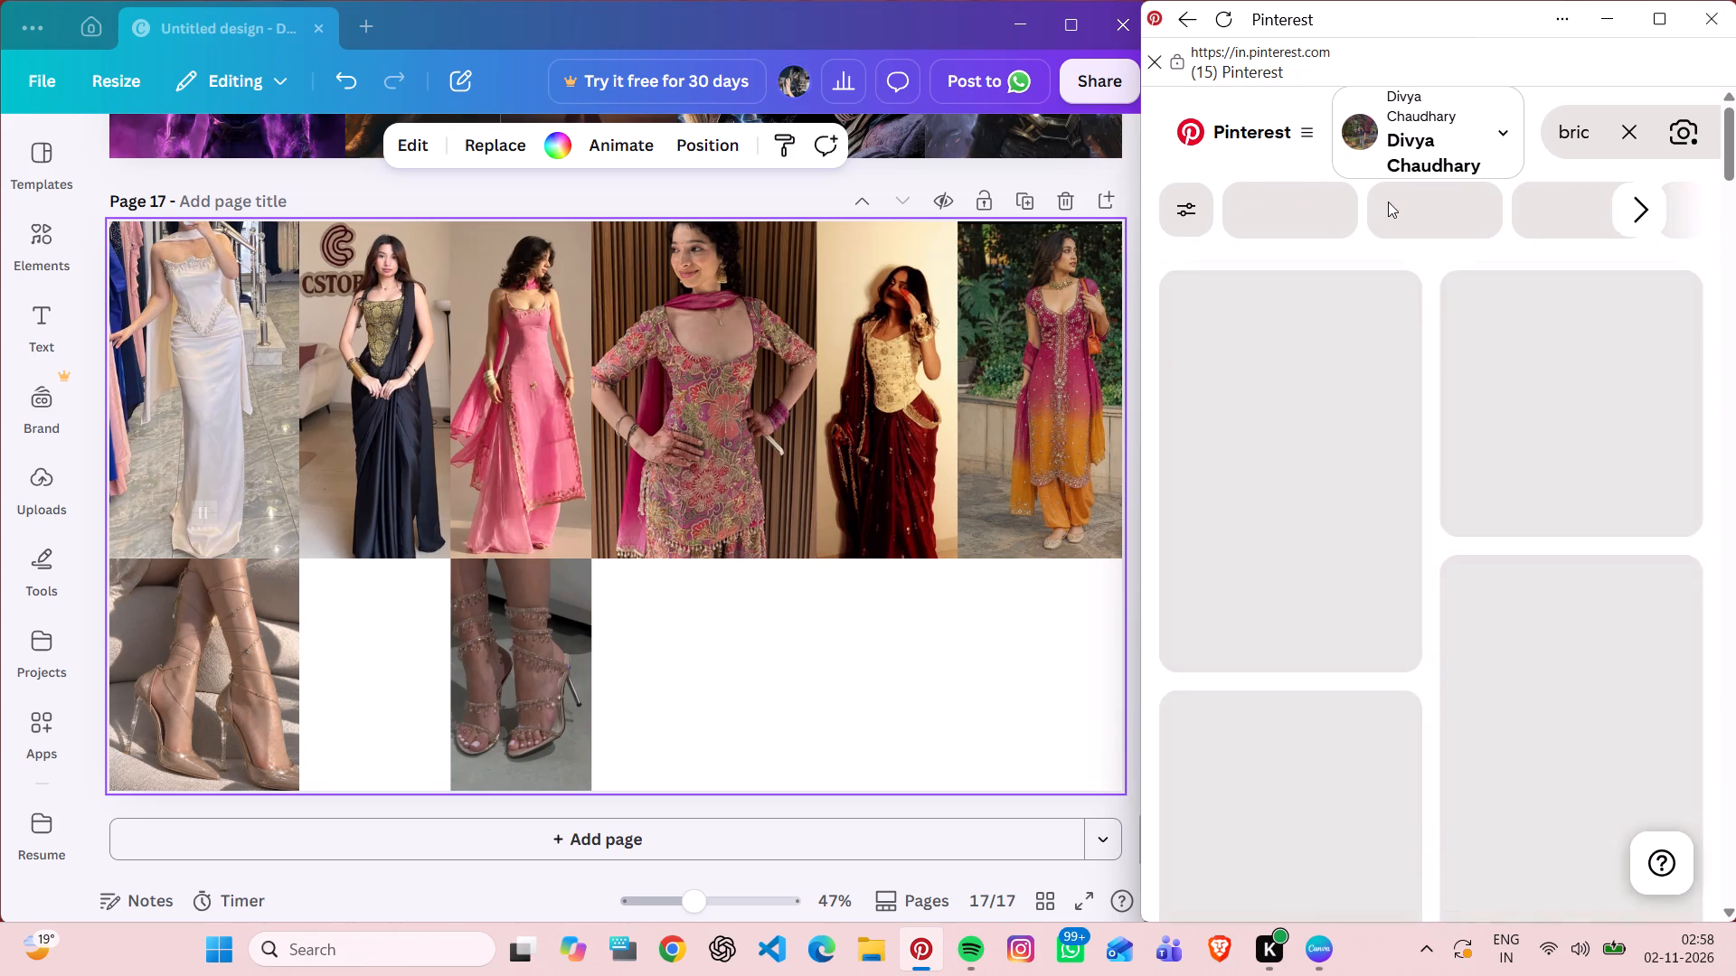
pyautogui.scroll(-1, 1325, 508)
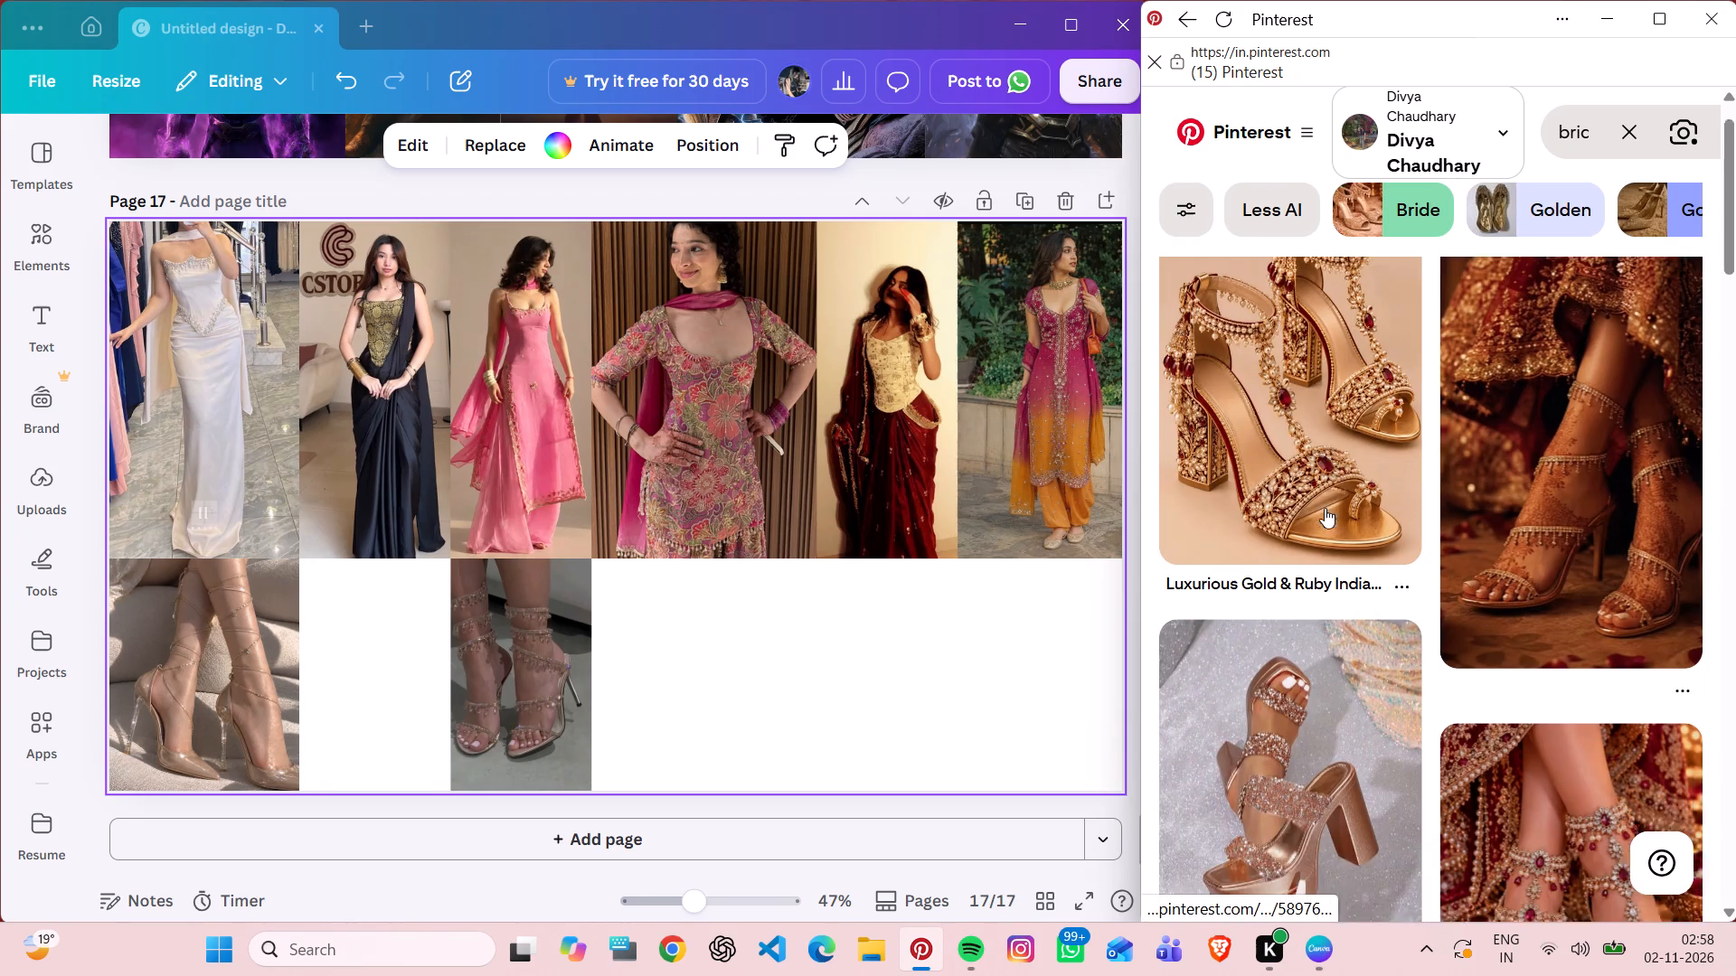
pyautogui.scroll(-5, 1325, 508)
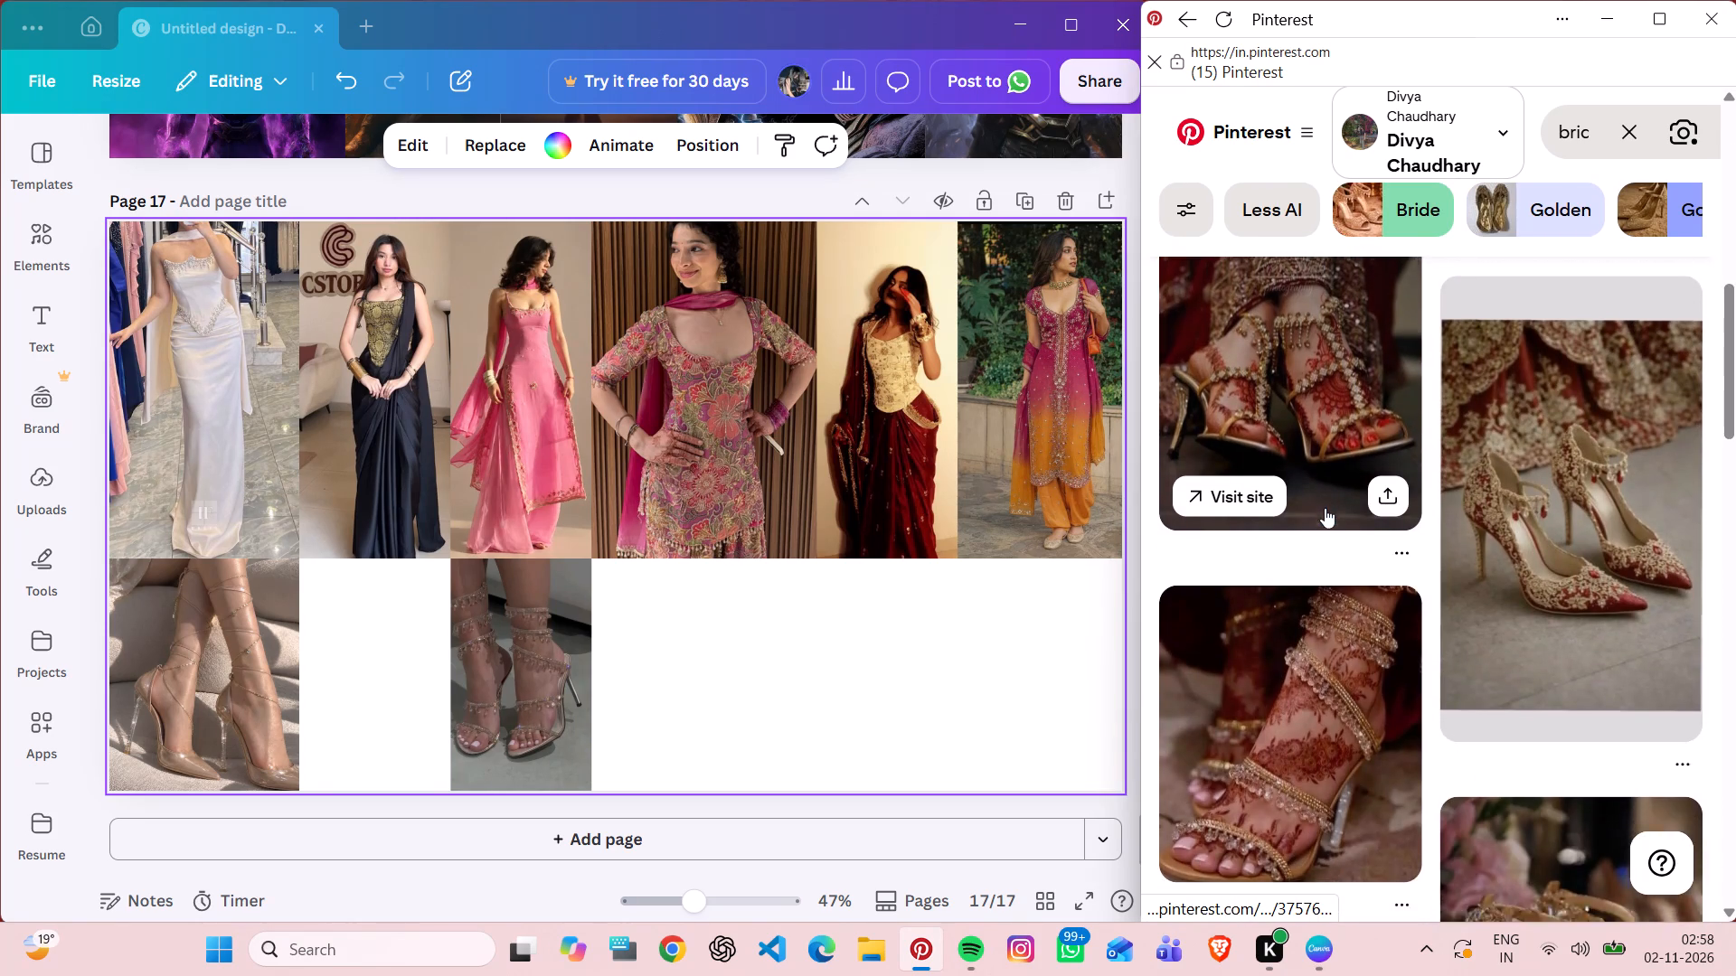
pyautogui.scroll(-2, 1325, 508)
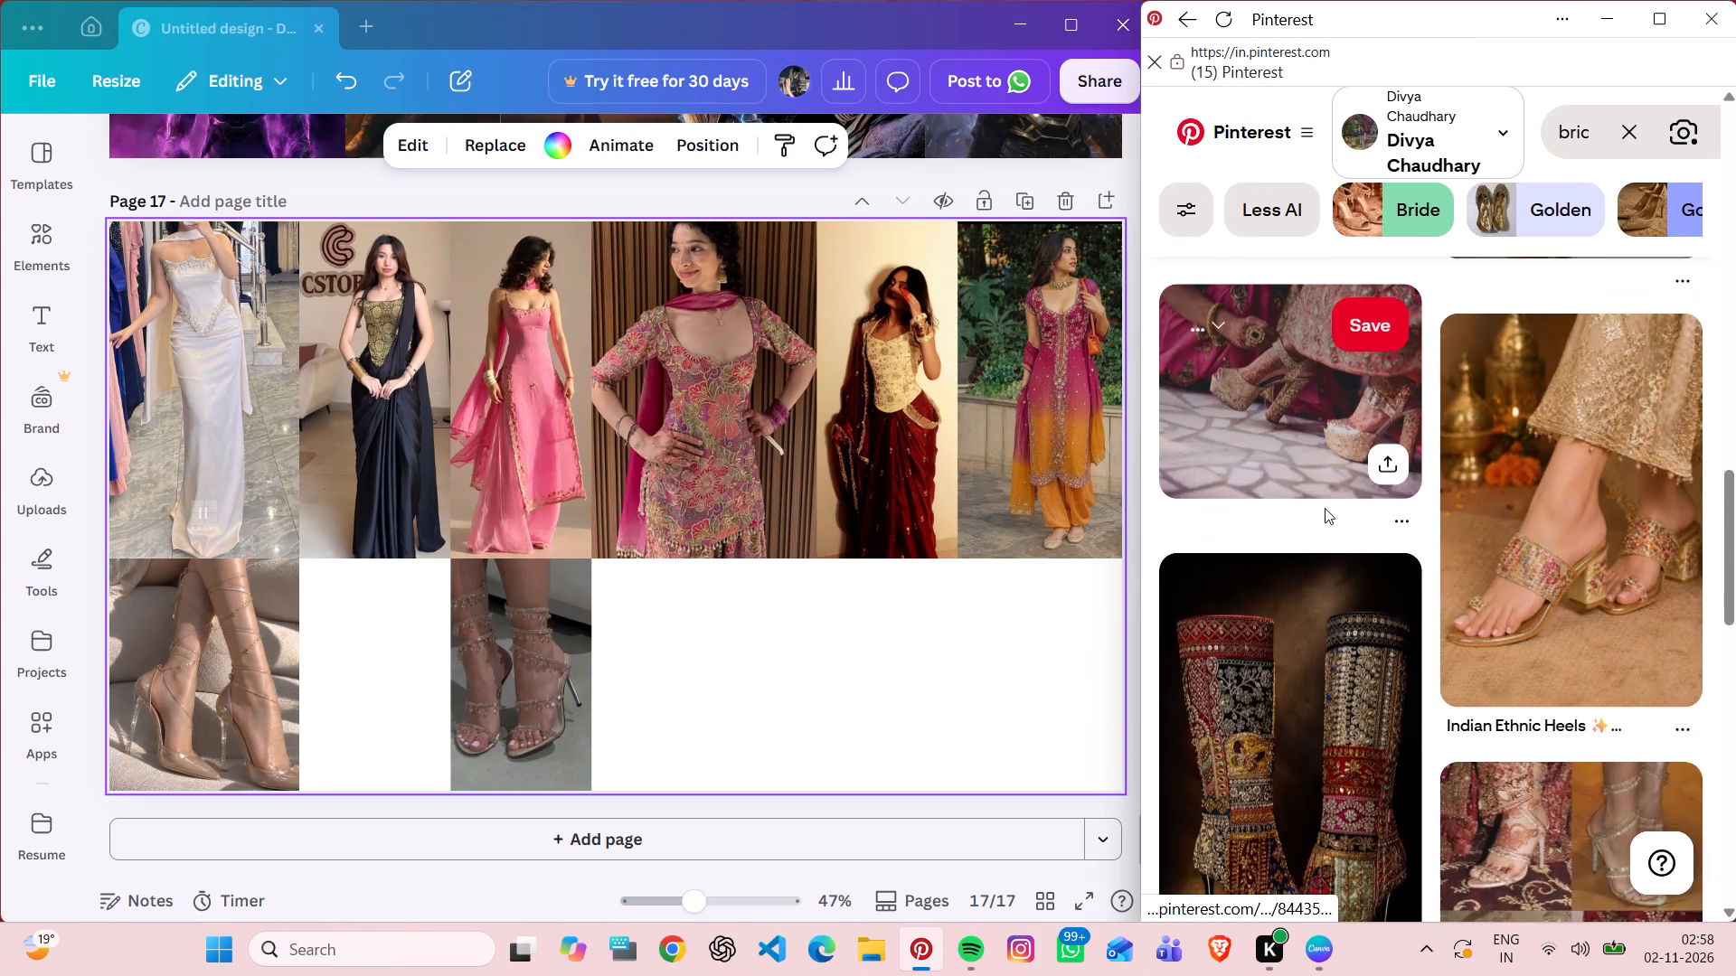
pyautogui.scroll(-2, 1325, 508)
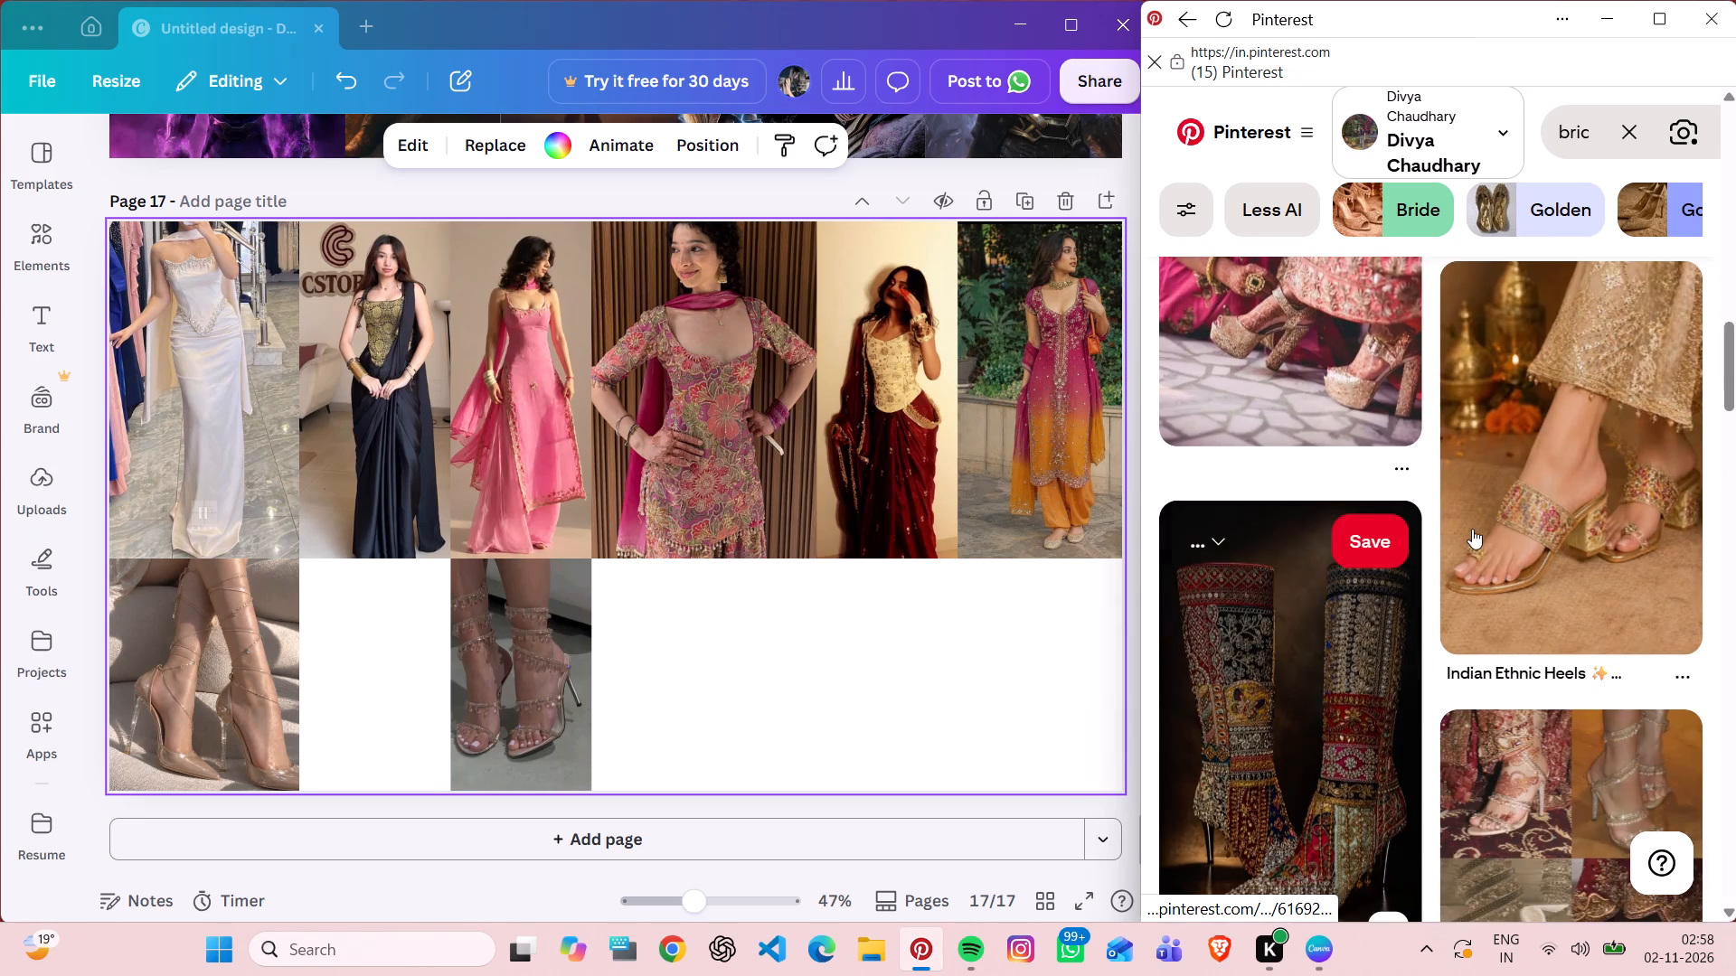
pyautogui.click(1476, 530)
pyautogui.moveTo(1408, 529); pyautogui.dragTo(987, 598)
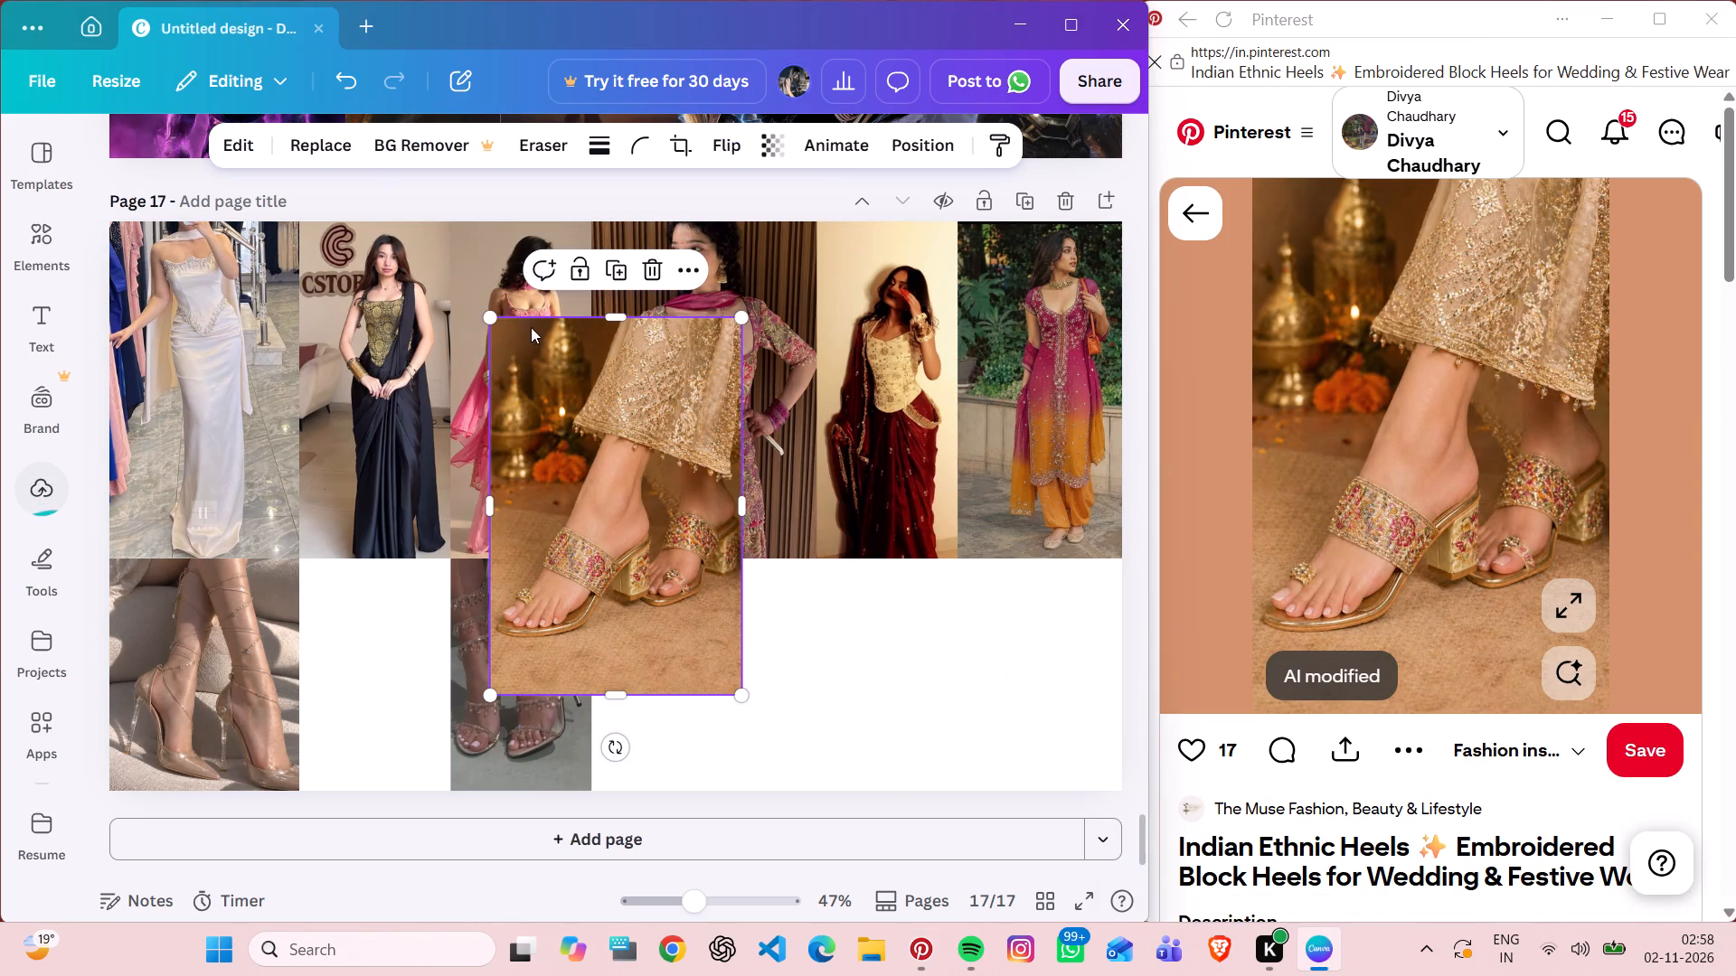
# Scale the block heels photo to about 312 by 452 and place it directly beneath the magenta-orange suit photo, matching that photo's width.
pyautogui.moveTo(495, 319); pyautogui.dragTo(561, 477)
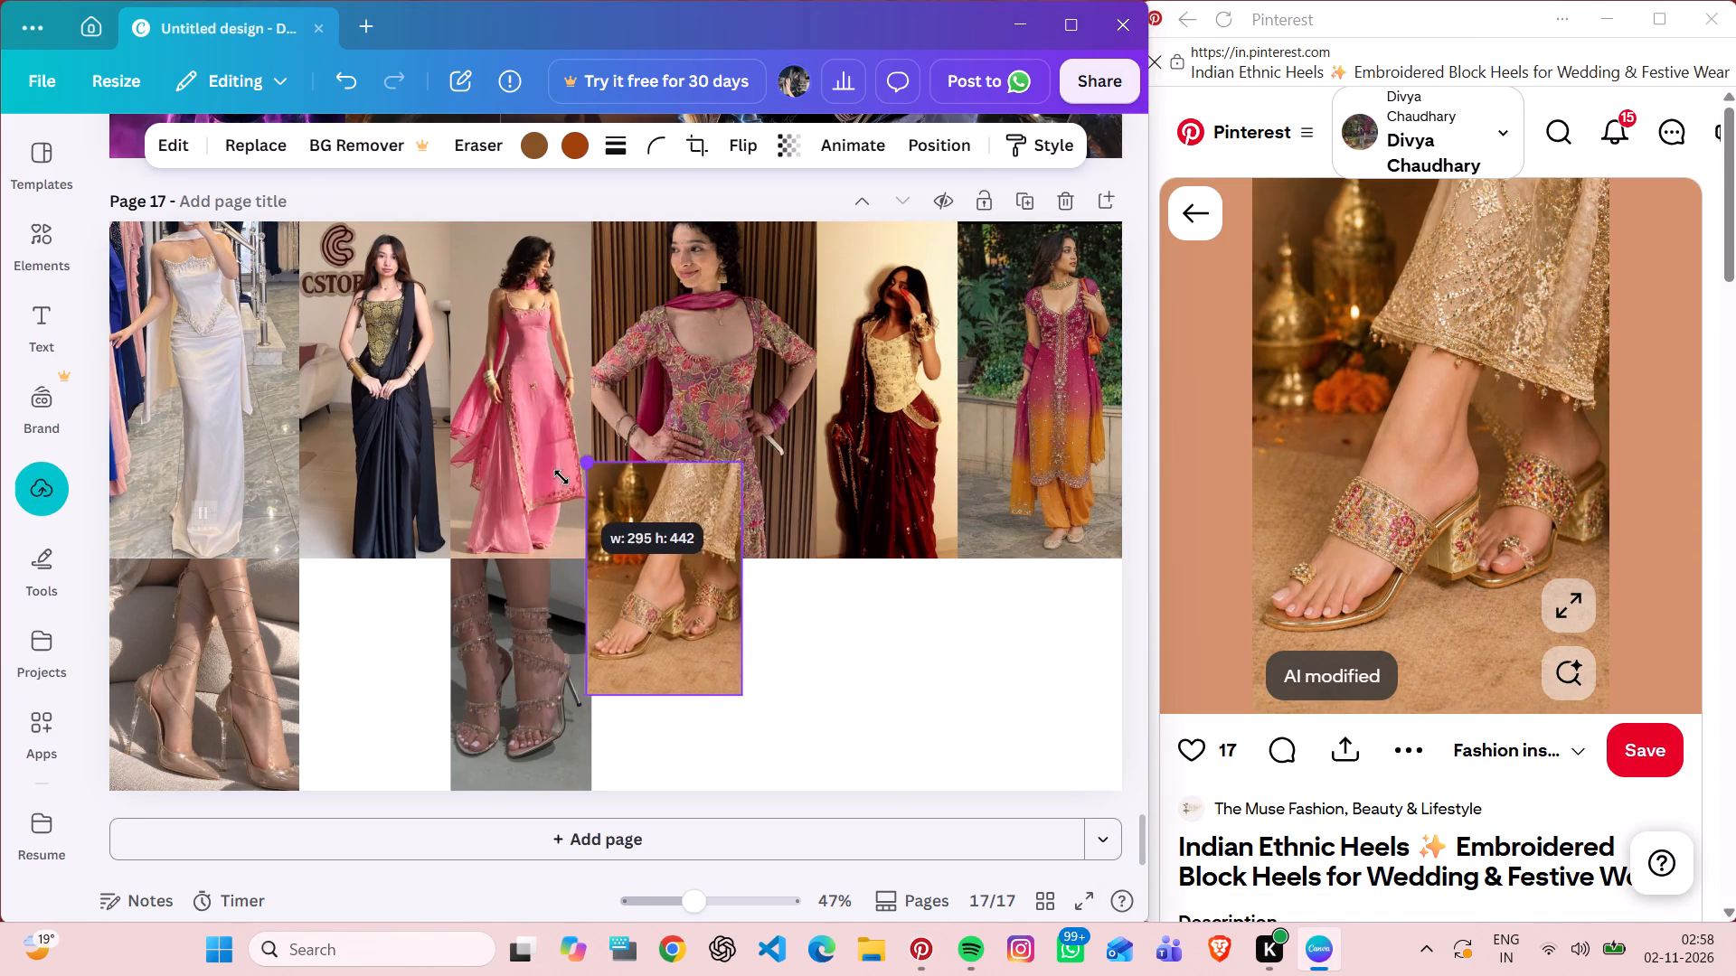
pyautogui.moveTo(561, 477); pyautogui.dragTo(561, 477)
pyautogui.moveTo(675, 648); pyautogui.dragTo(1038, 745)
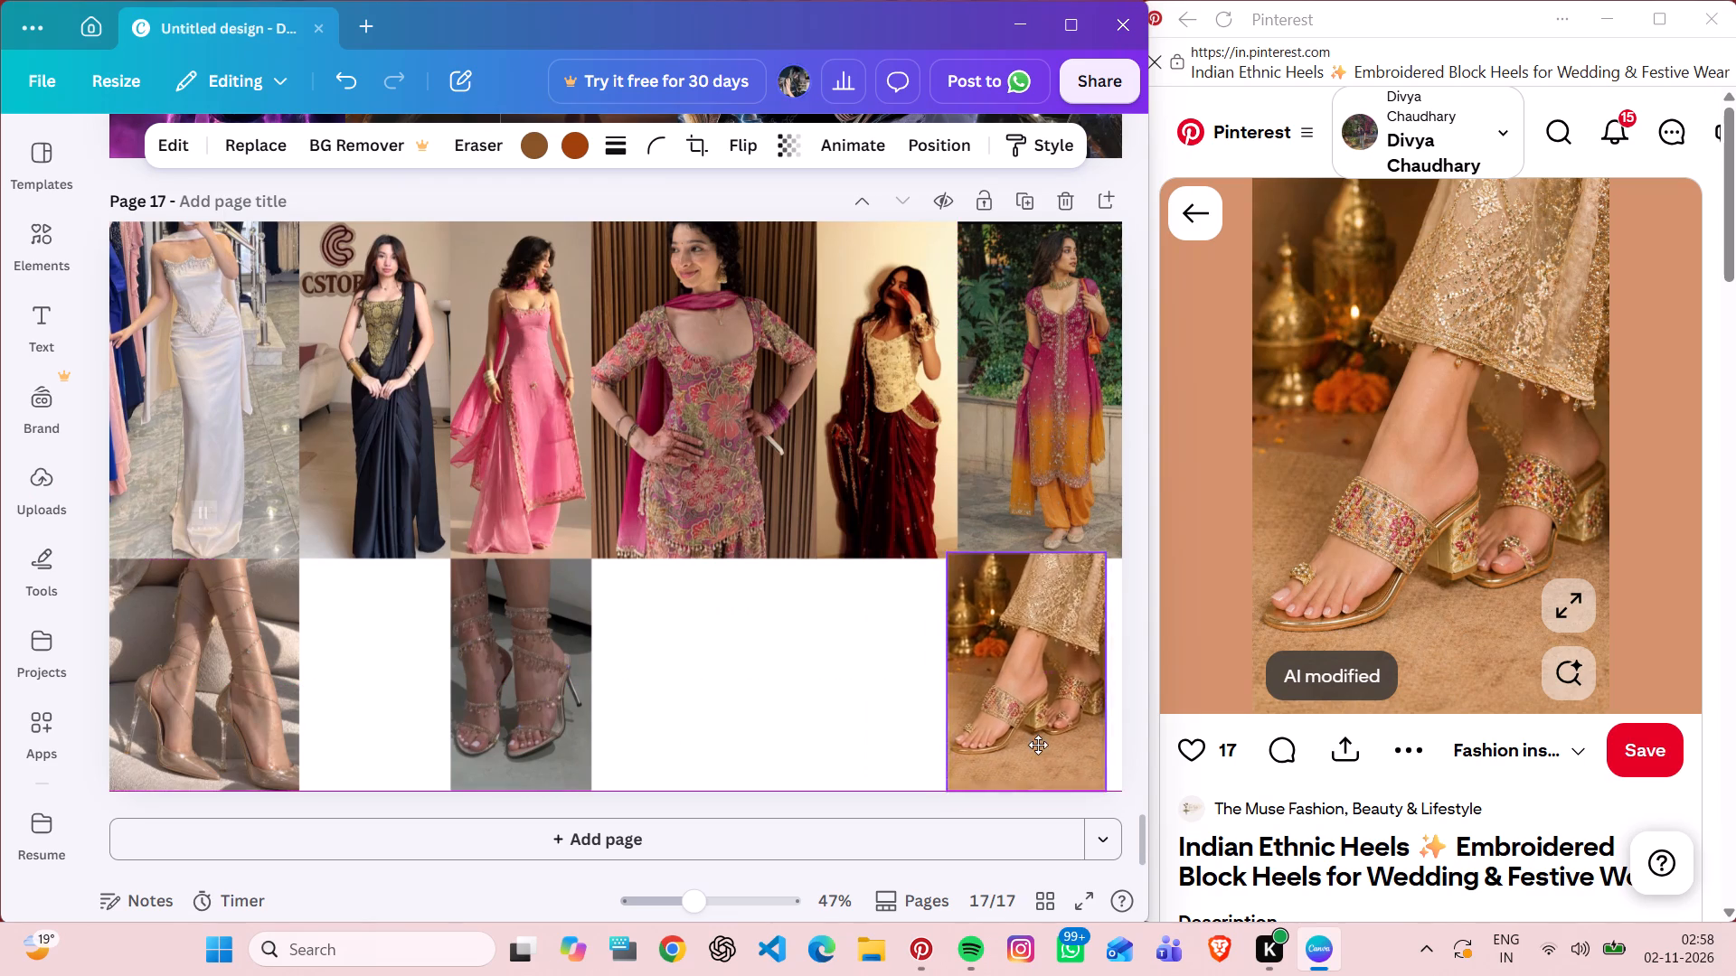
pyautogui.moveTo(1038, 745); pyautogui.dragTo(1058, 752)
pyautogui.moveTo(972, 568); pyautogui.dragTo(967, 555)
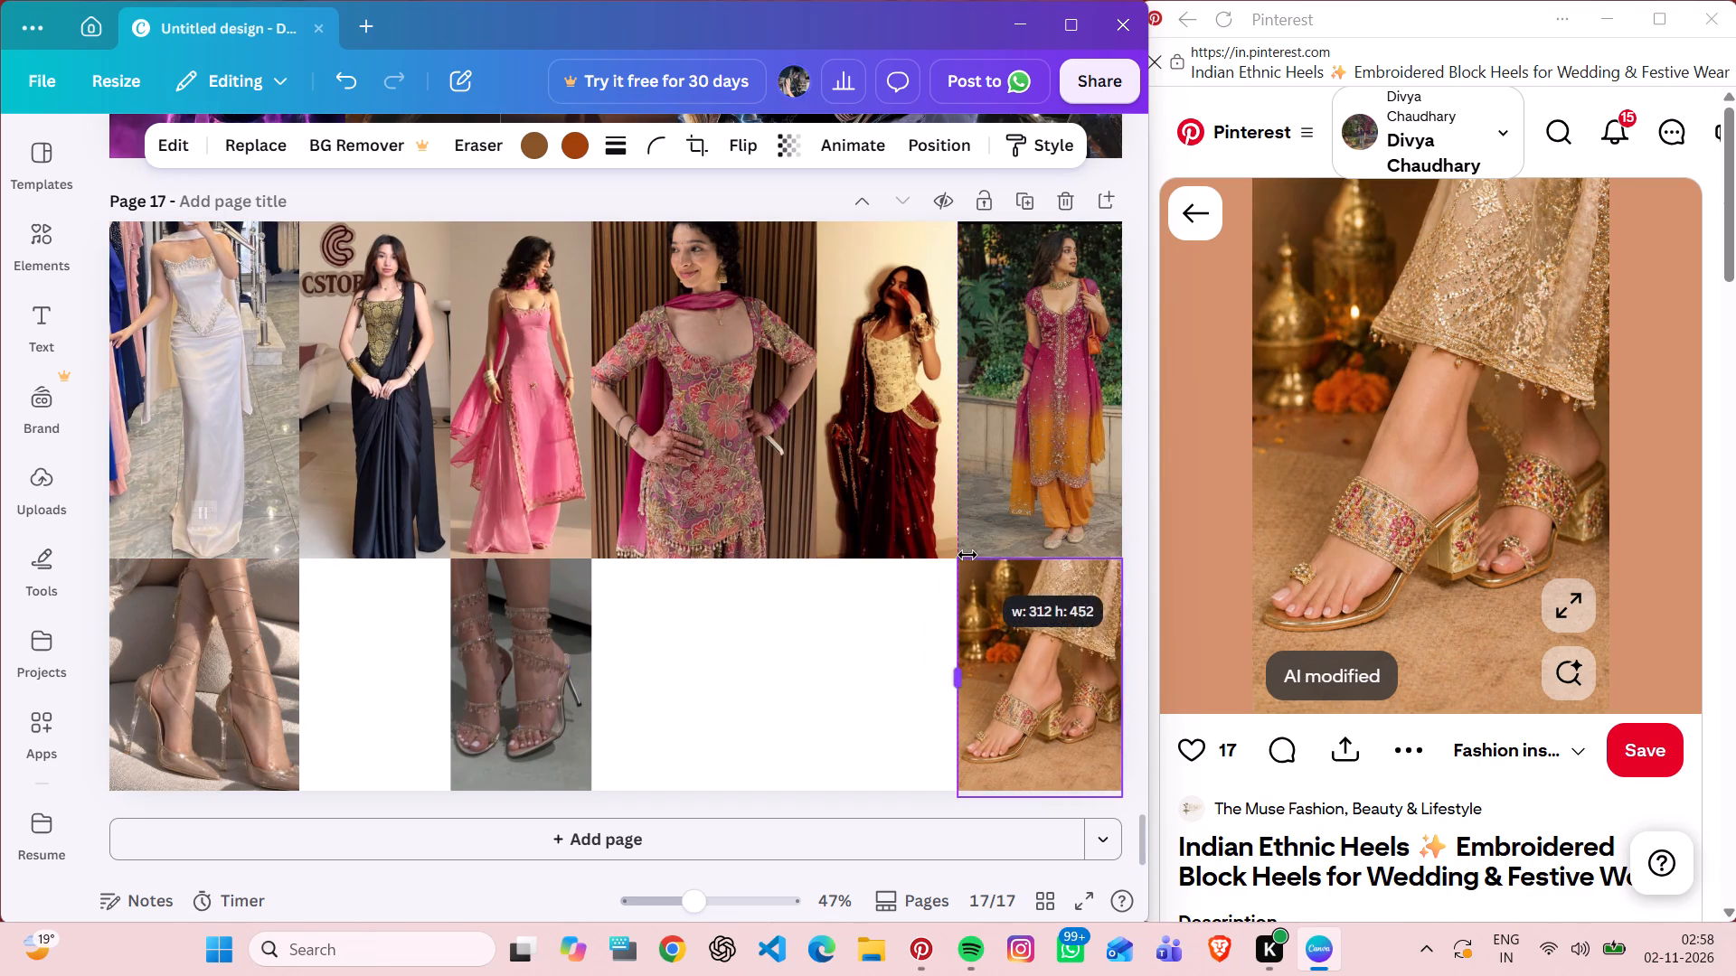
pyautogui.moveTo(967, 555); pyautogui.dragTo(967, 558)
pyautogui.click(899, 616)
# Open the pink beaded slingback heels pin from the related pins and bring its photo onto page 17.
pyautogui.scroll(-6, 1455, 665)
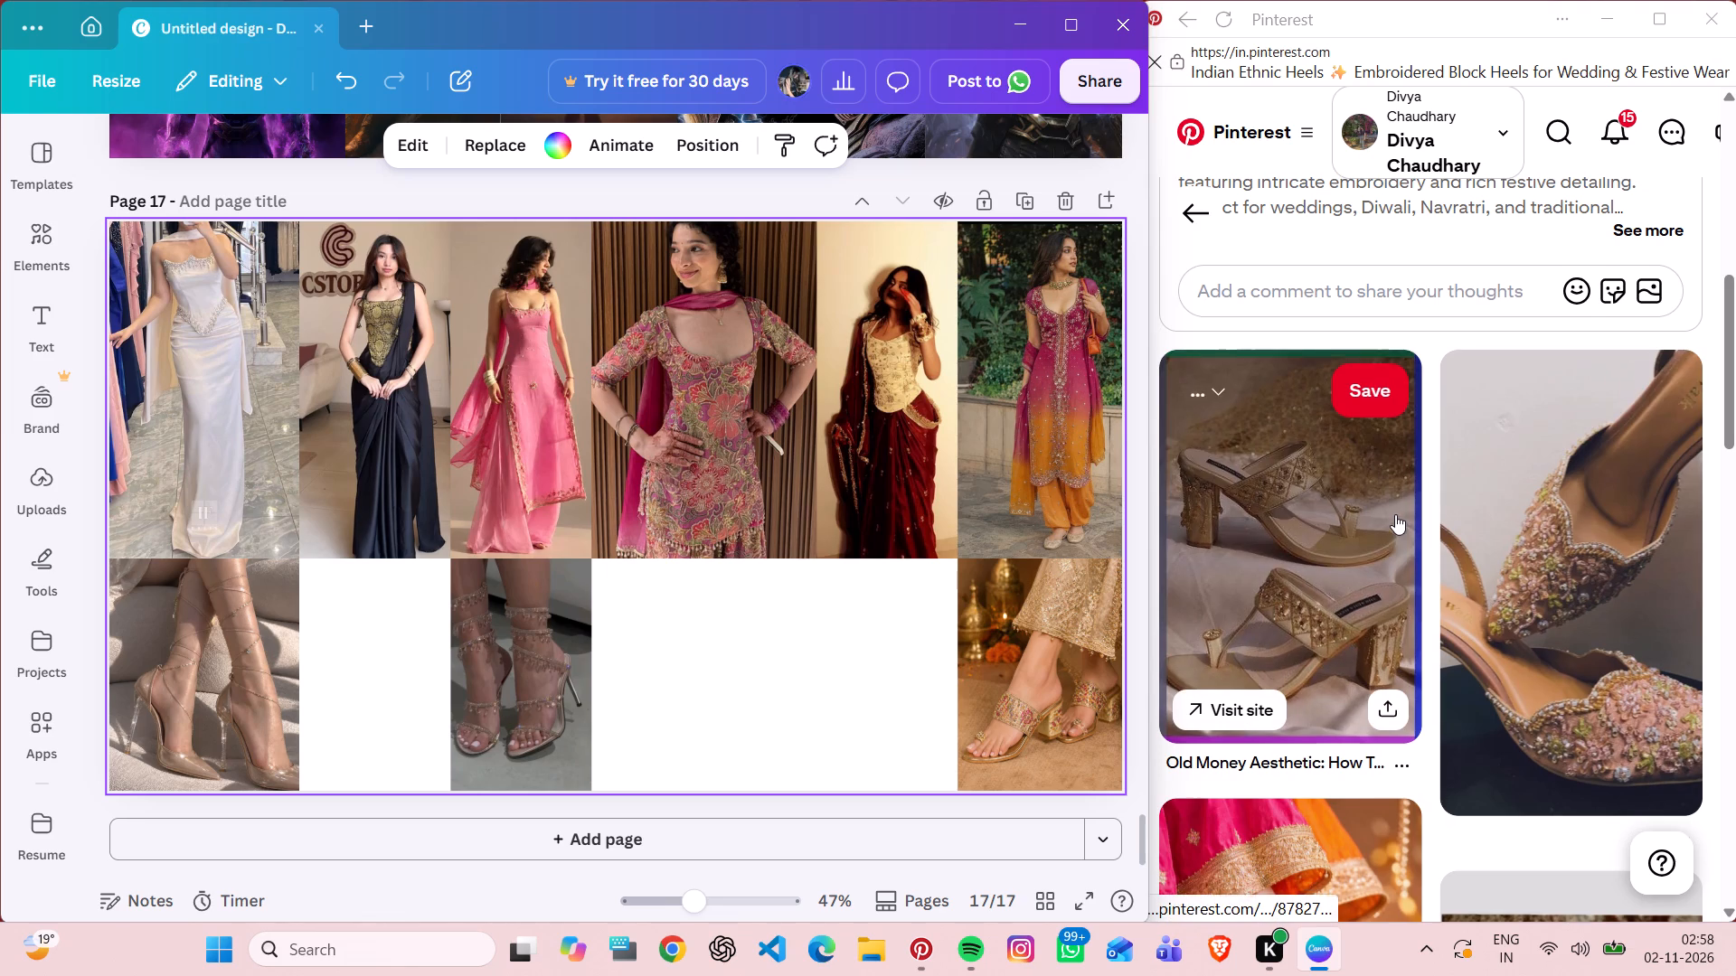
pyautogui.click(1485, 572)
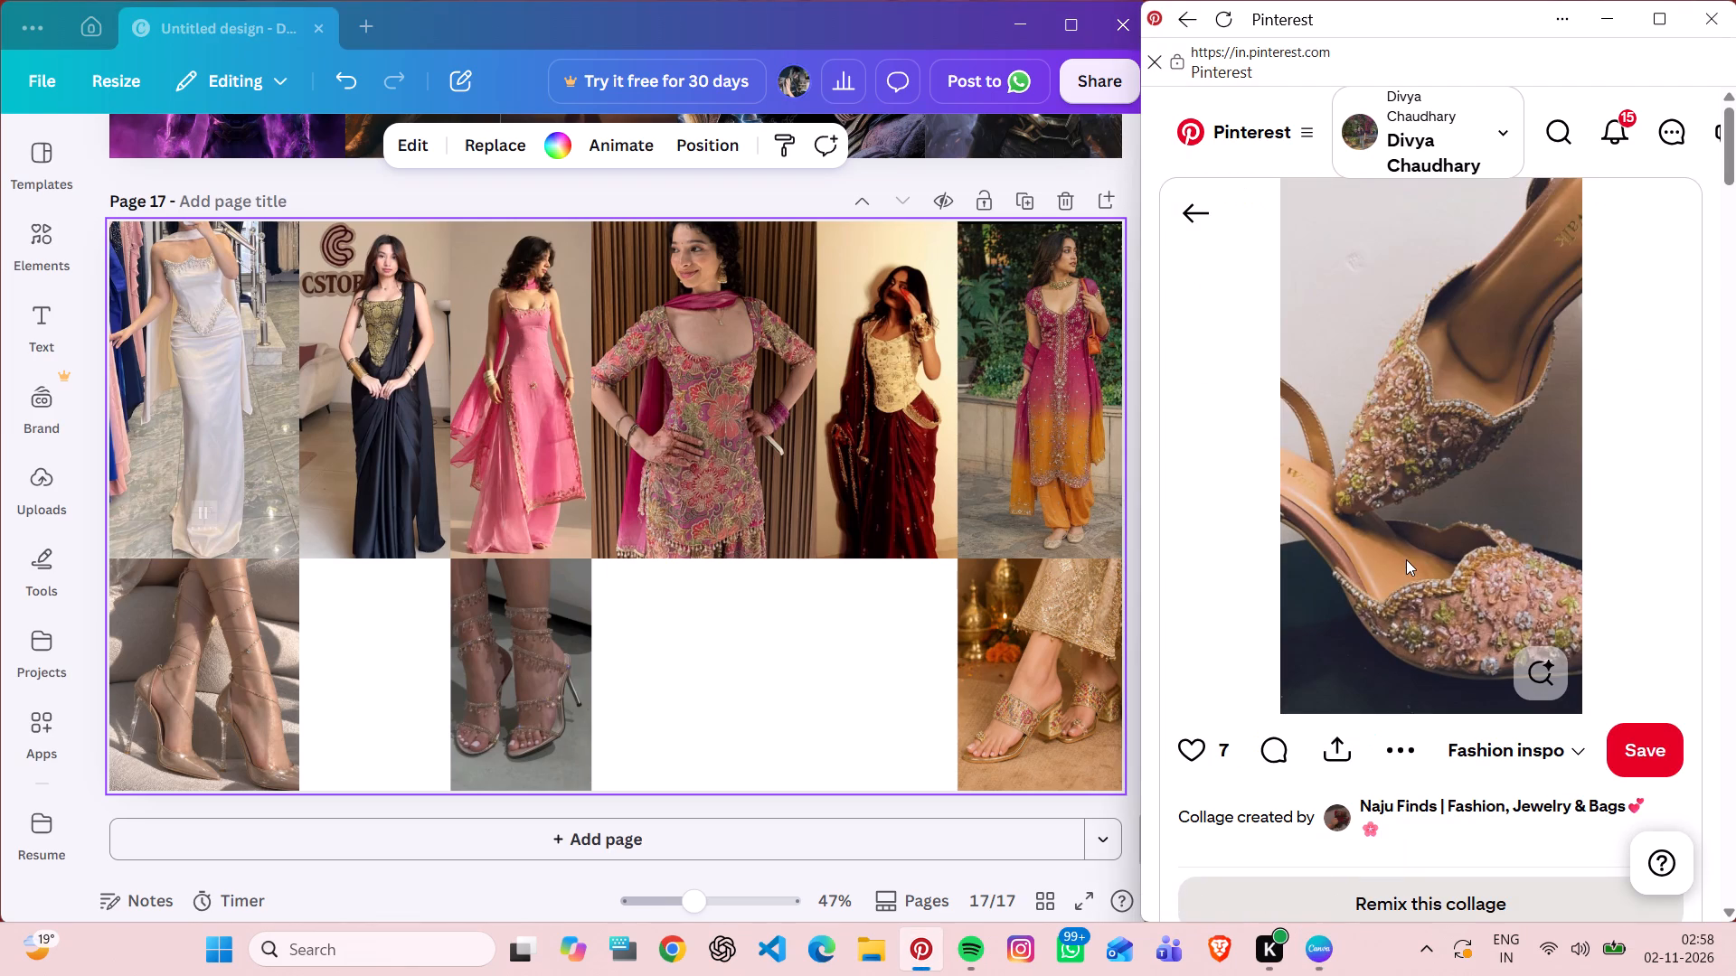
pyautogui.moveTo(1406, 559); pyautogui.dragTo(835, 630)
pyautogui.rightClick(1363, 554)
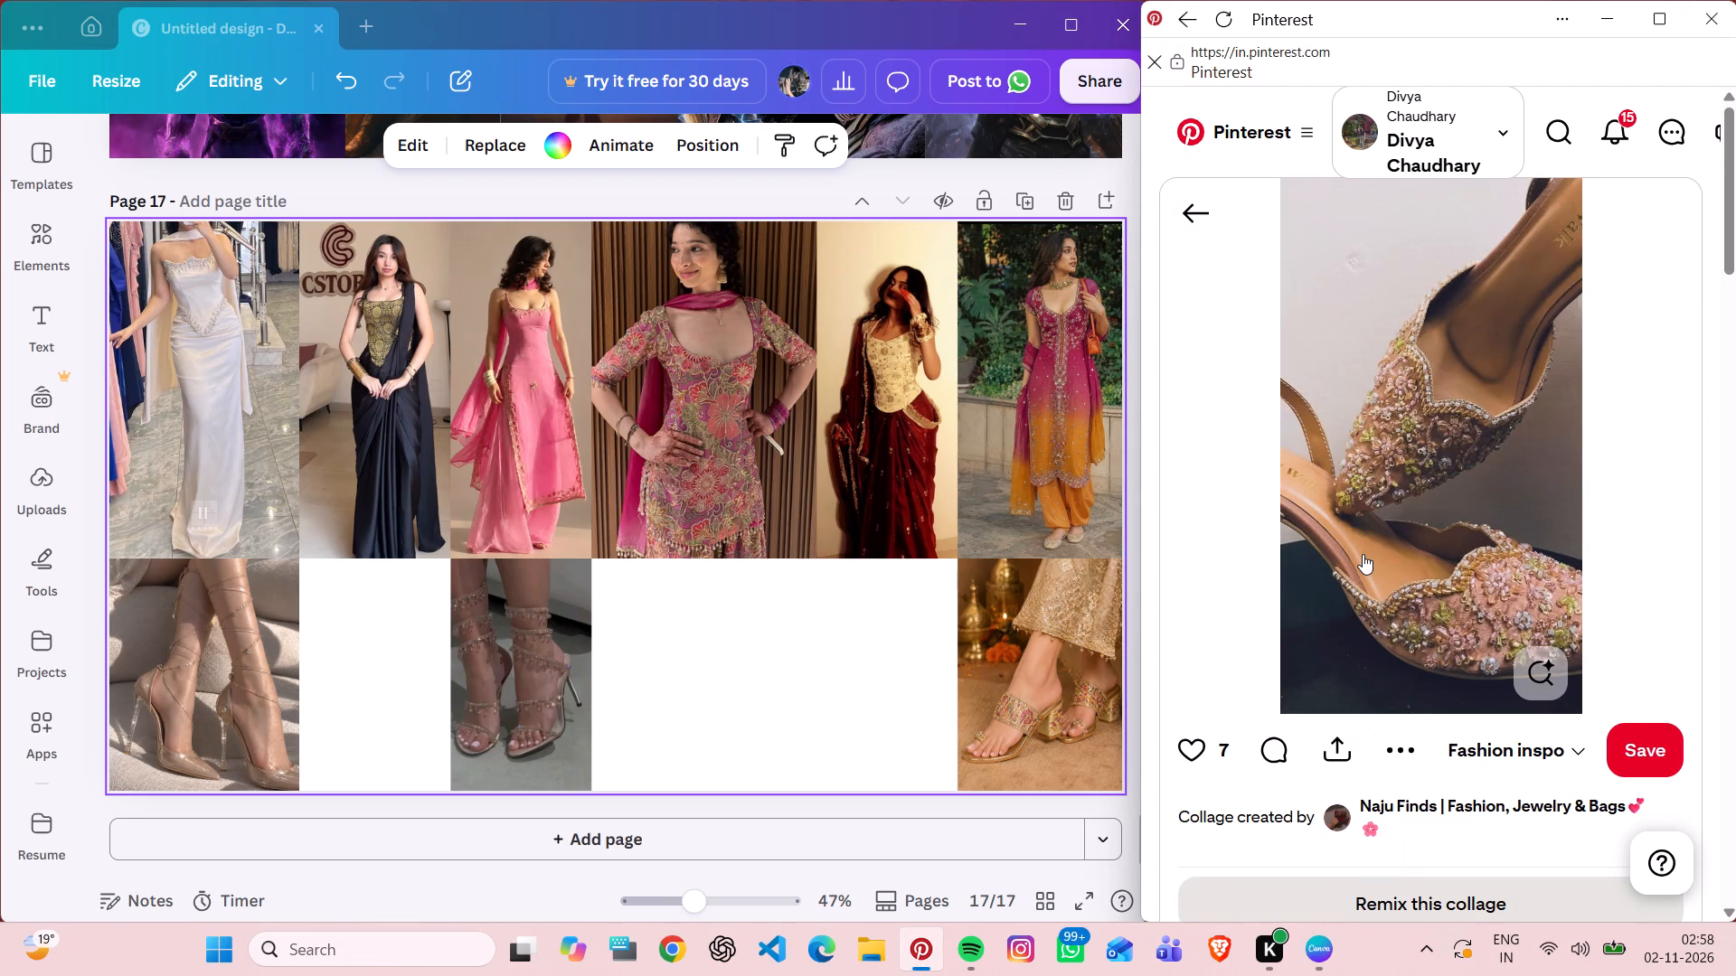
pyautogui.click(1422, 626)
pyautogui.rightClick(759, 630)
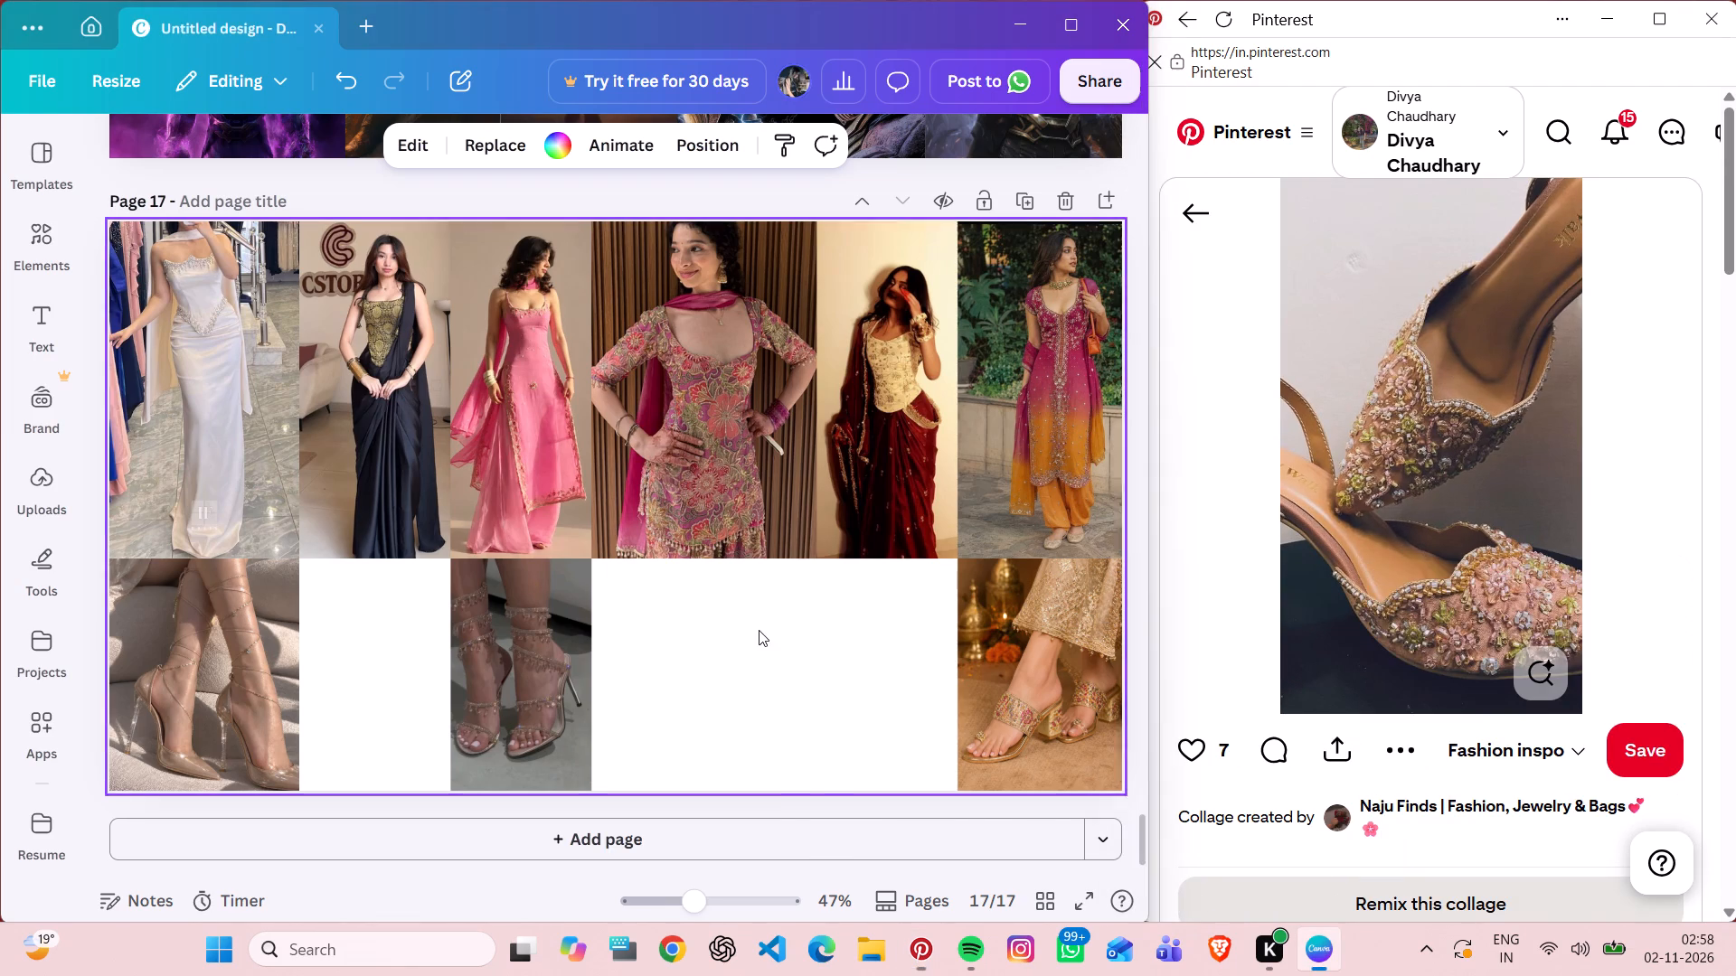
pyautogui.click(821, 597)
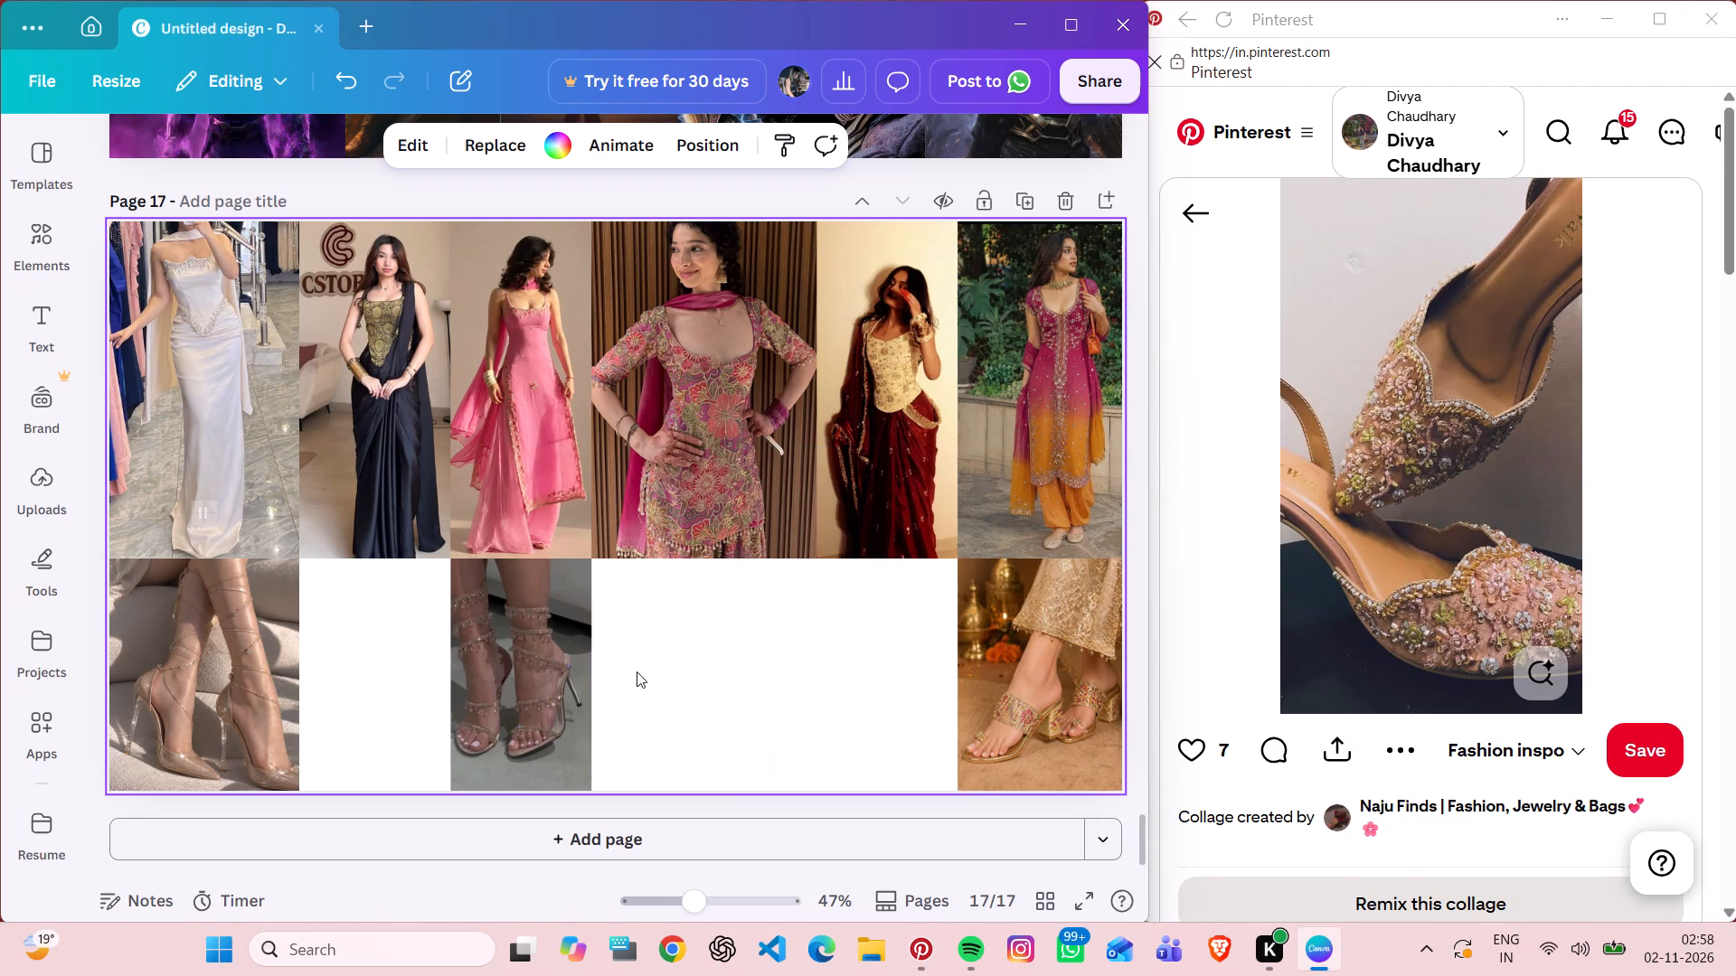
# Place the beaded slingback photo beneath the multicoloured floral suit photo and scale it to match that photo's width.
pyautogui.moveTo(503, 308); pyautogui.dragTo(580, 444)
pyautogui.moveTo(671, 558); pyautogui.dragTo(706, 641)
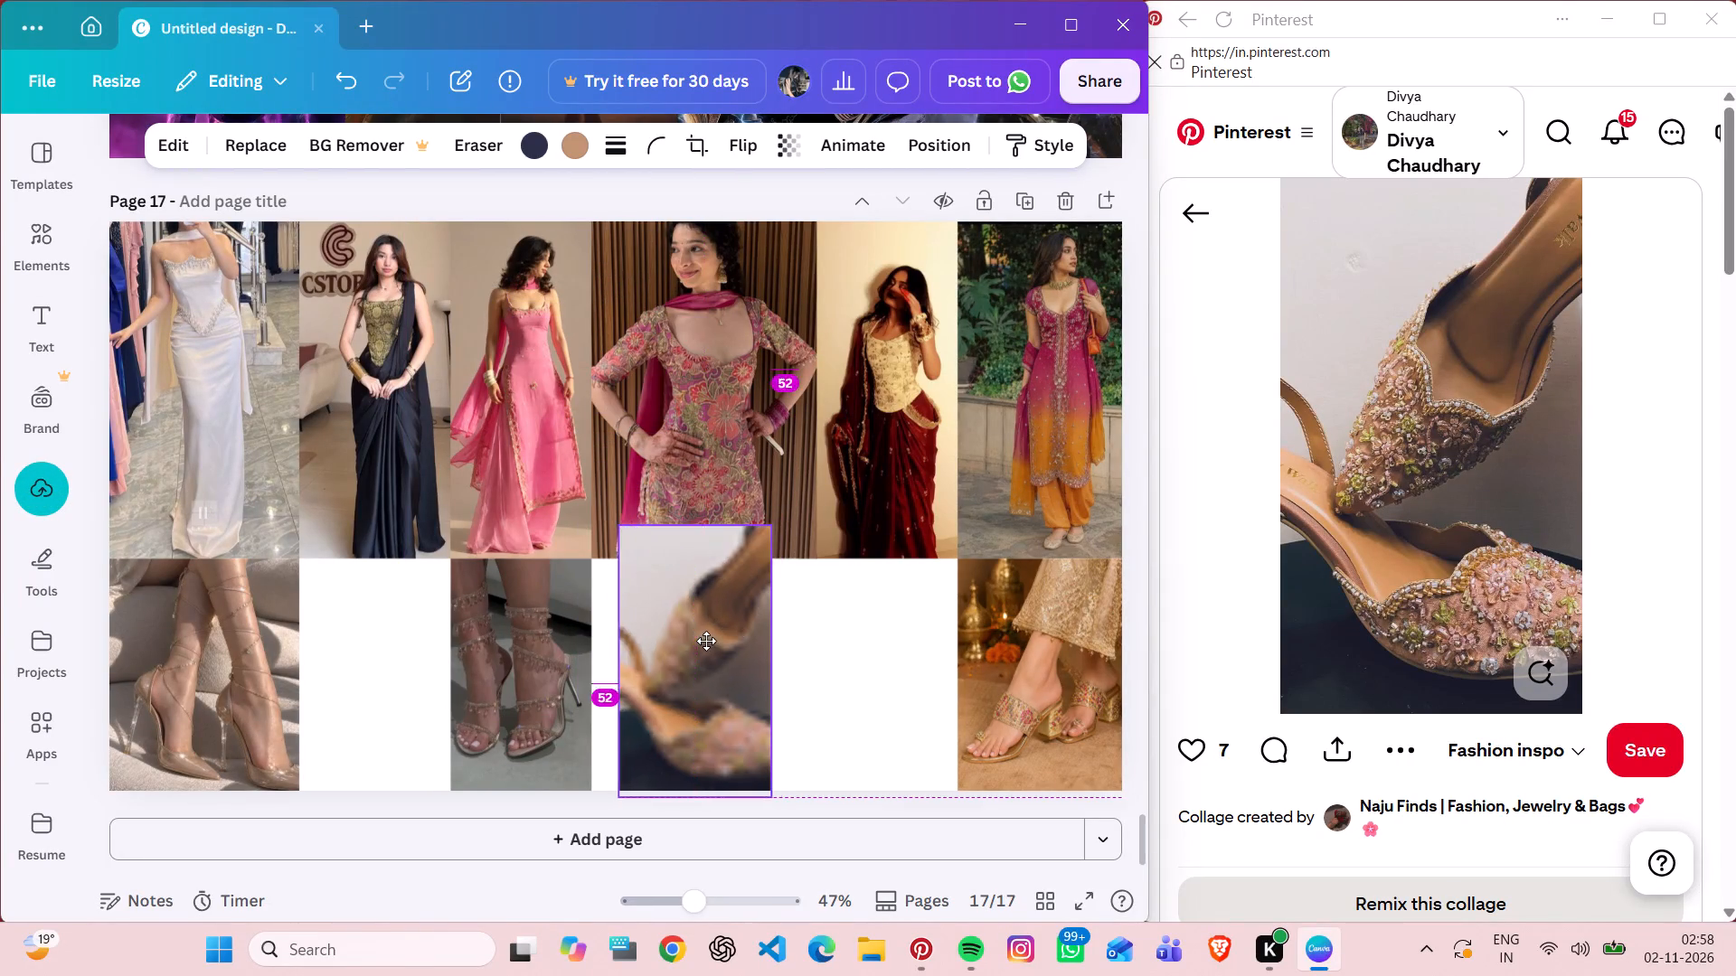
pyautogui.moveTo(706, 641); pyautogui.dragTo(687, 633)
pyautogui.moveTo(739, 525); pyautogui.dragTo(781, 521)
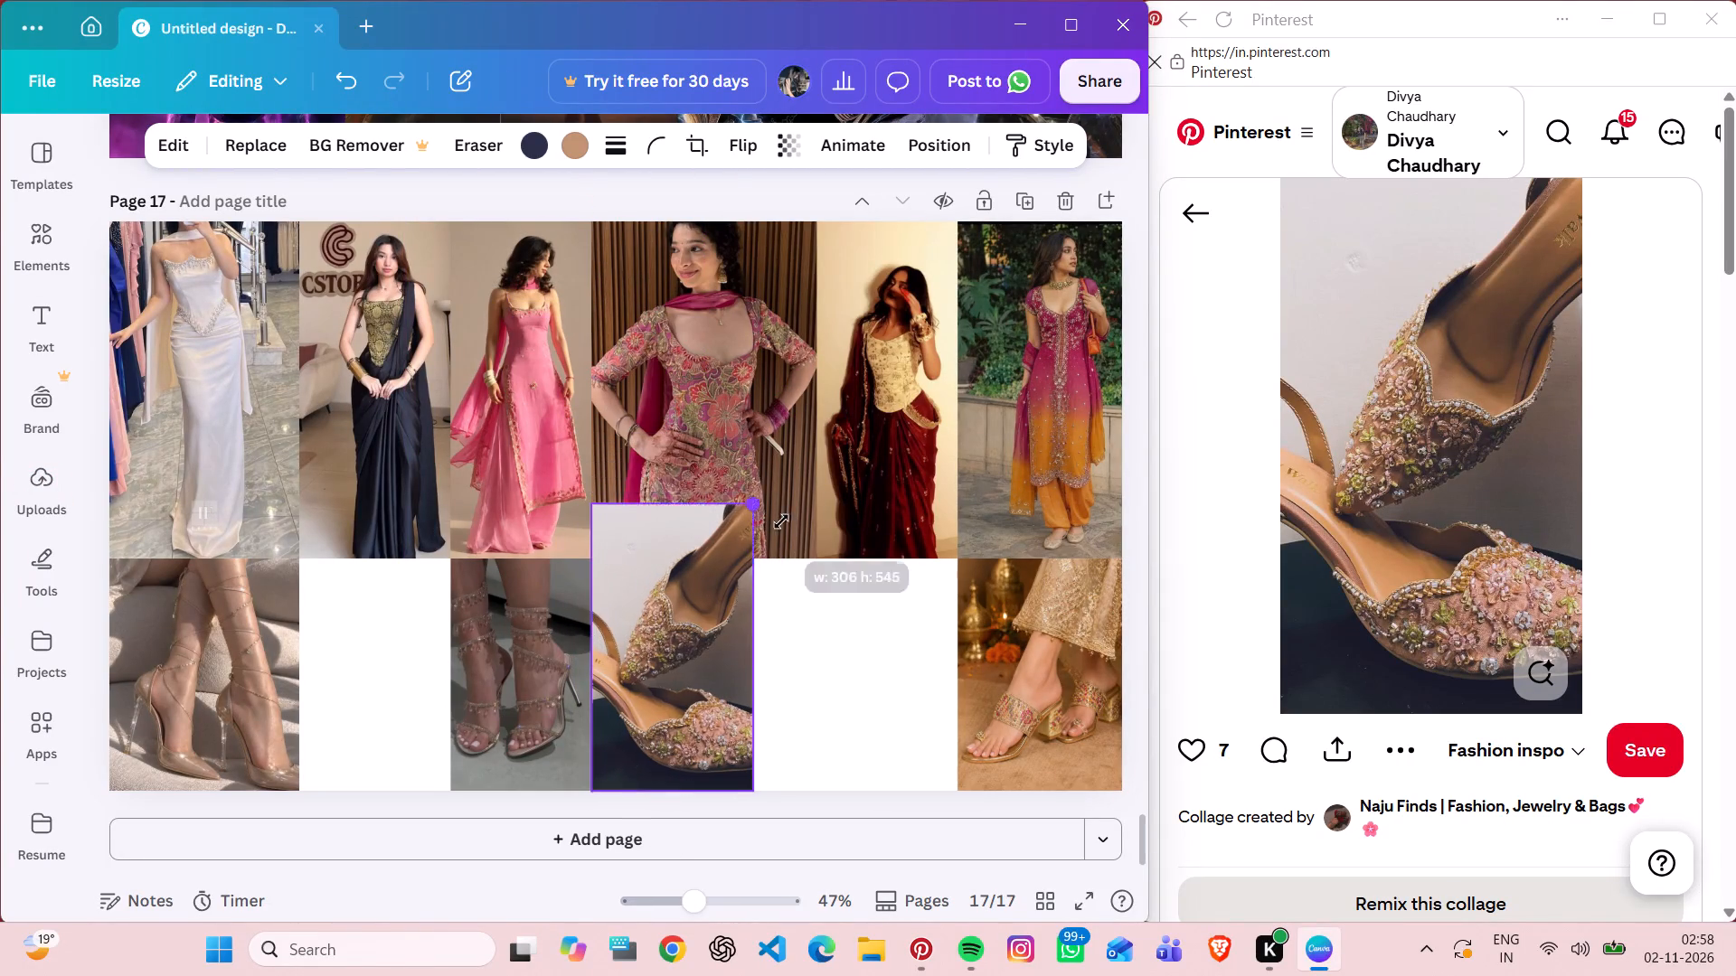
pyautogui.moveTo(781, 521); pyautogui.dragTo(902, 449)
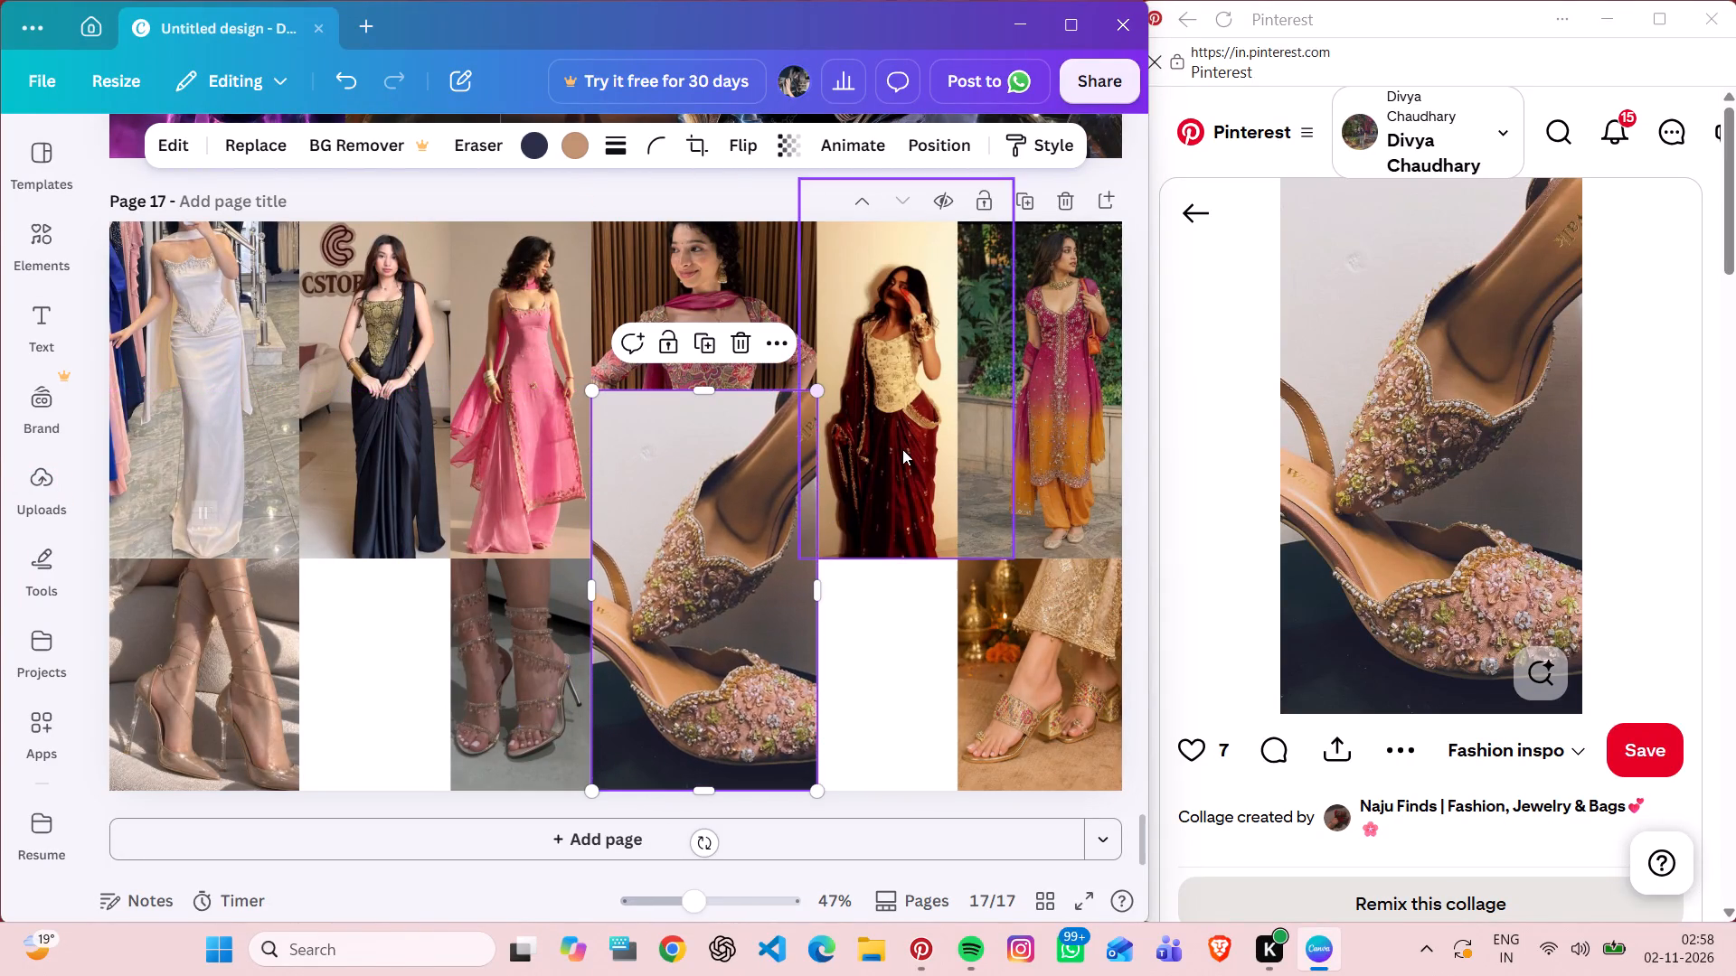
# Crop the top of the beaded slingback photo to about 427 by 511 and align it with the lower edge of the outfit row.
pyautogui.moveTo(667, 509); pyautogui.dragTo(668, 528)
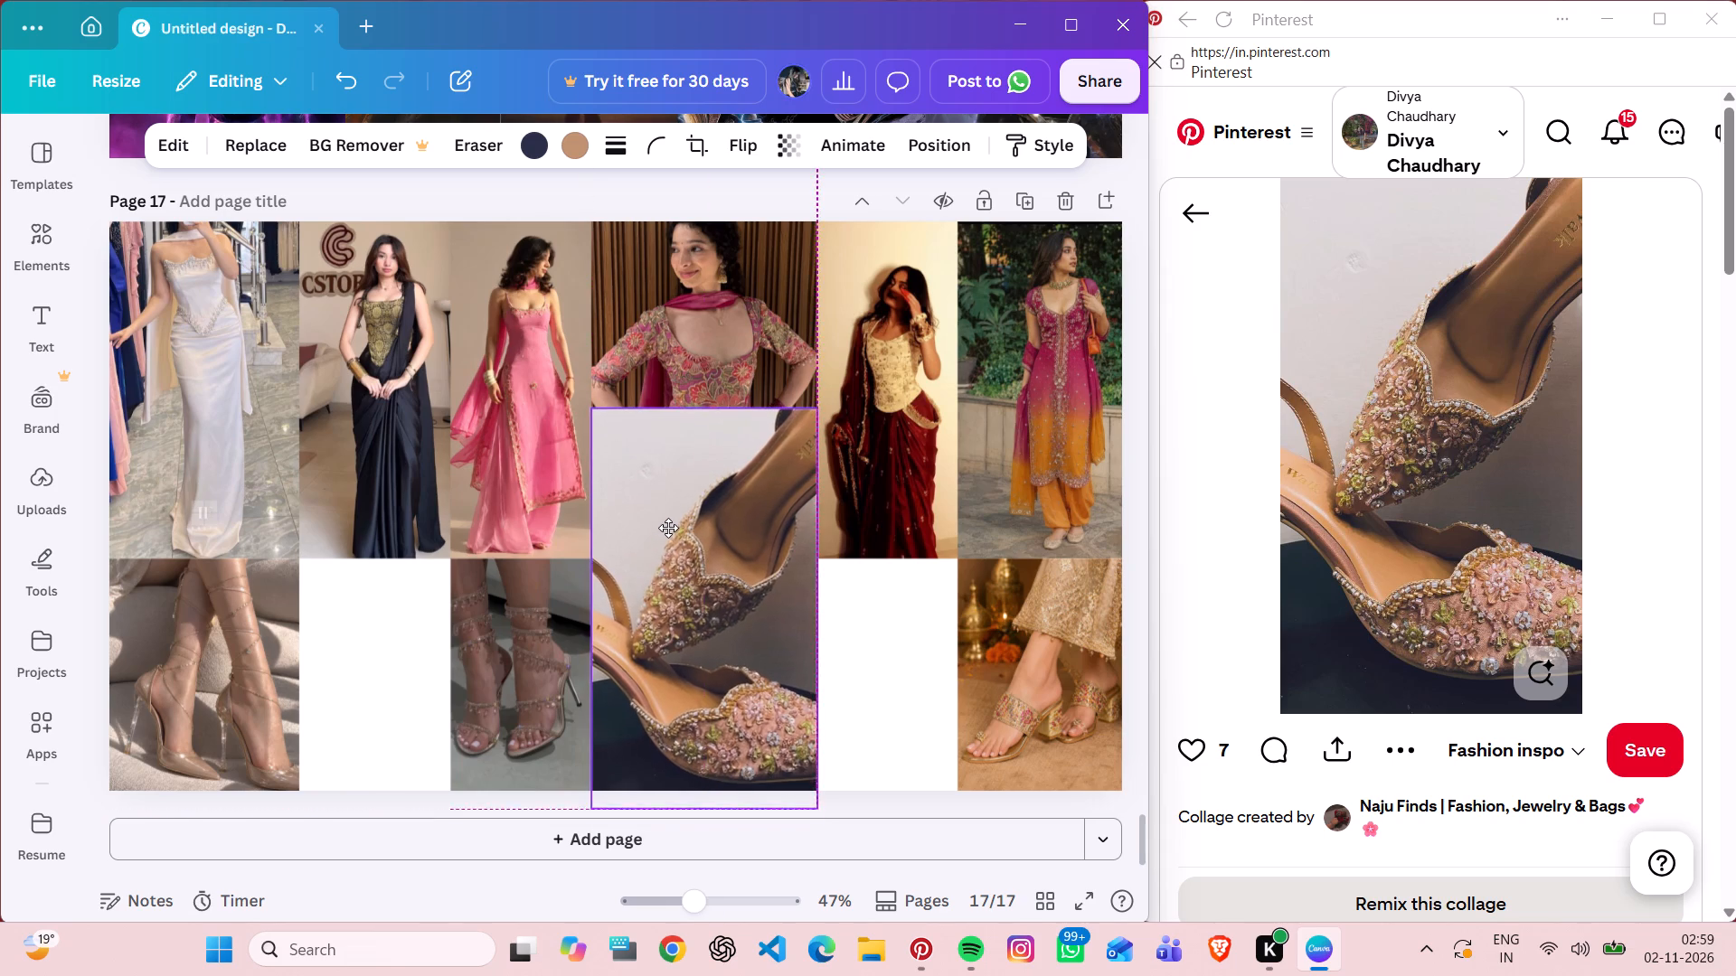
pyautogui.moveTo(668, 528); pyautogui.dragTo(667, 533)
pyautogui.moveTo(712, 408); pyautogui.dragTo(712, 446)
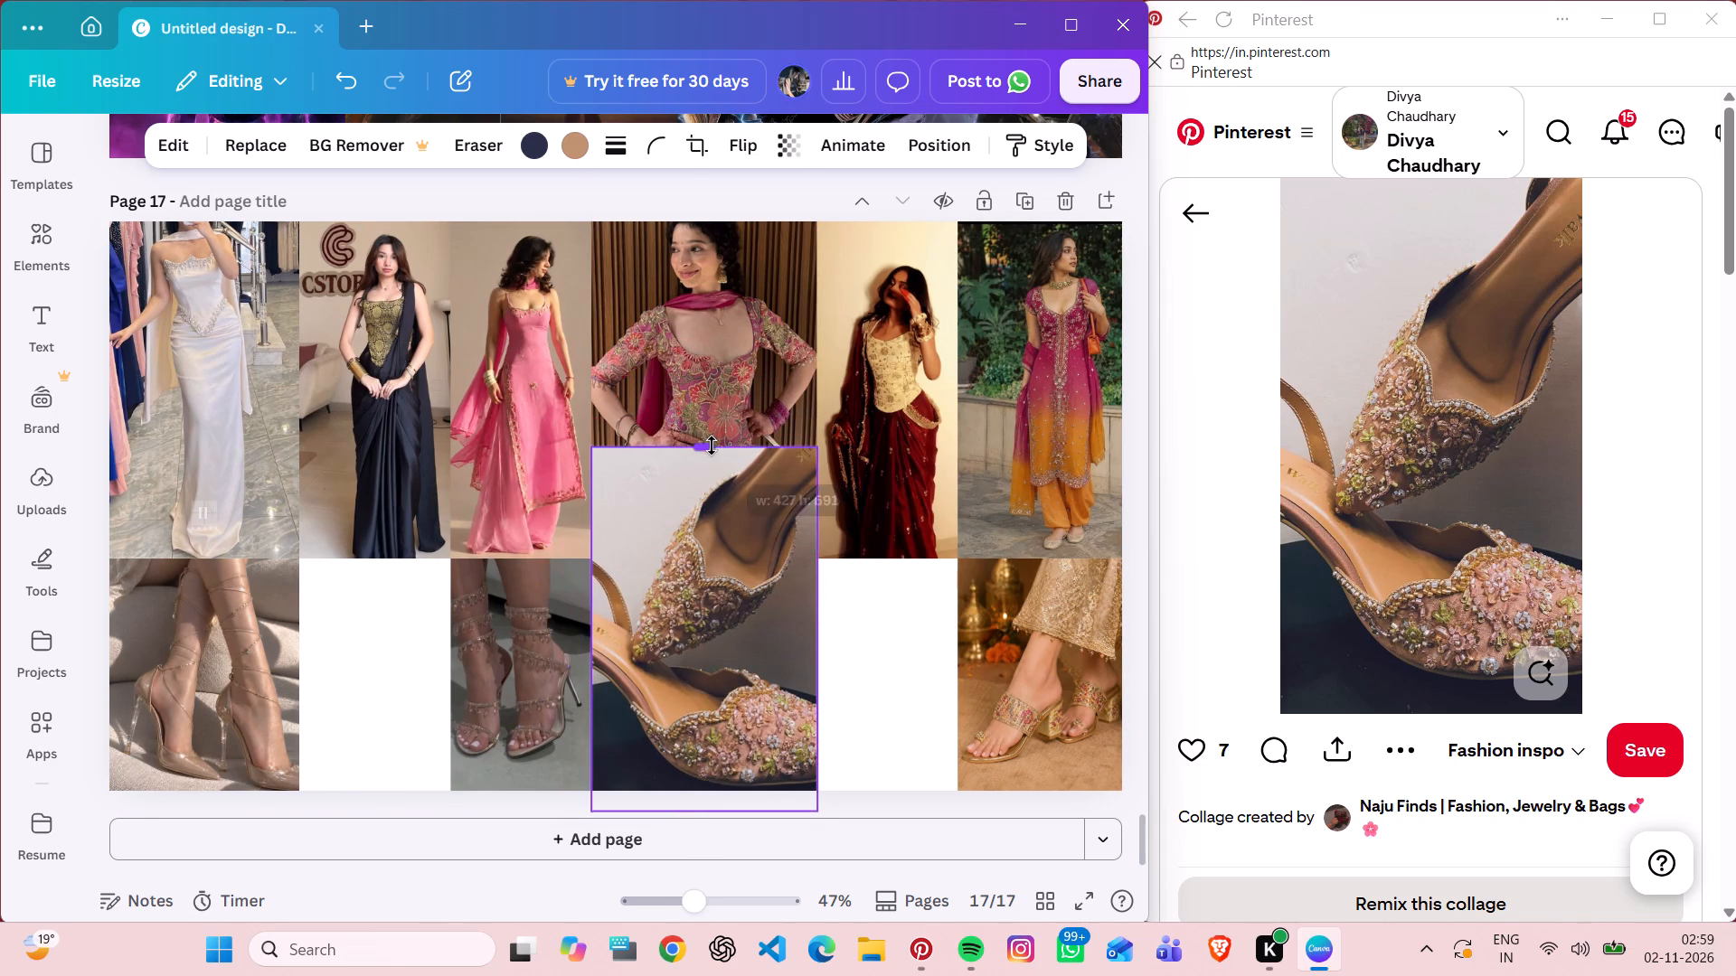
pyautogui.moveTo(712, 446); pyautogui.dragTo(712, 483)
pyautogui.moveTo(693, 588); pyautogui.dragTo(697, 658)
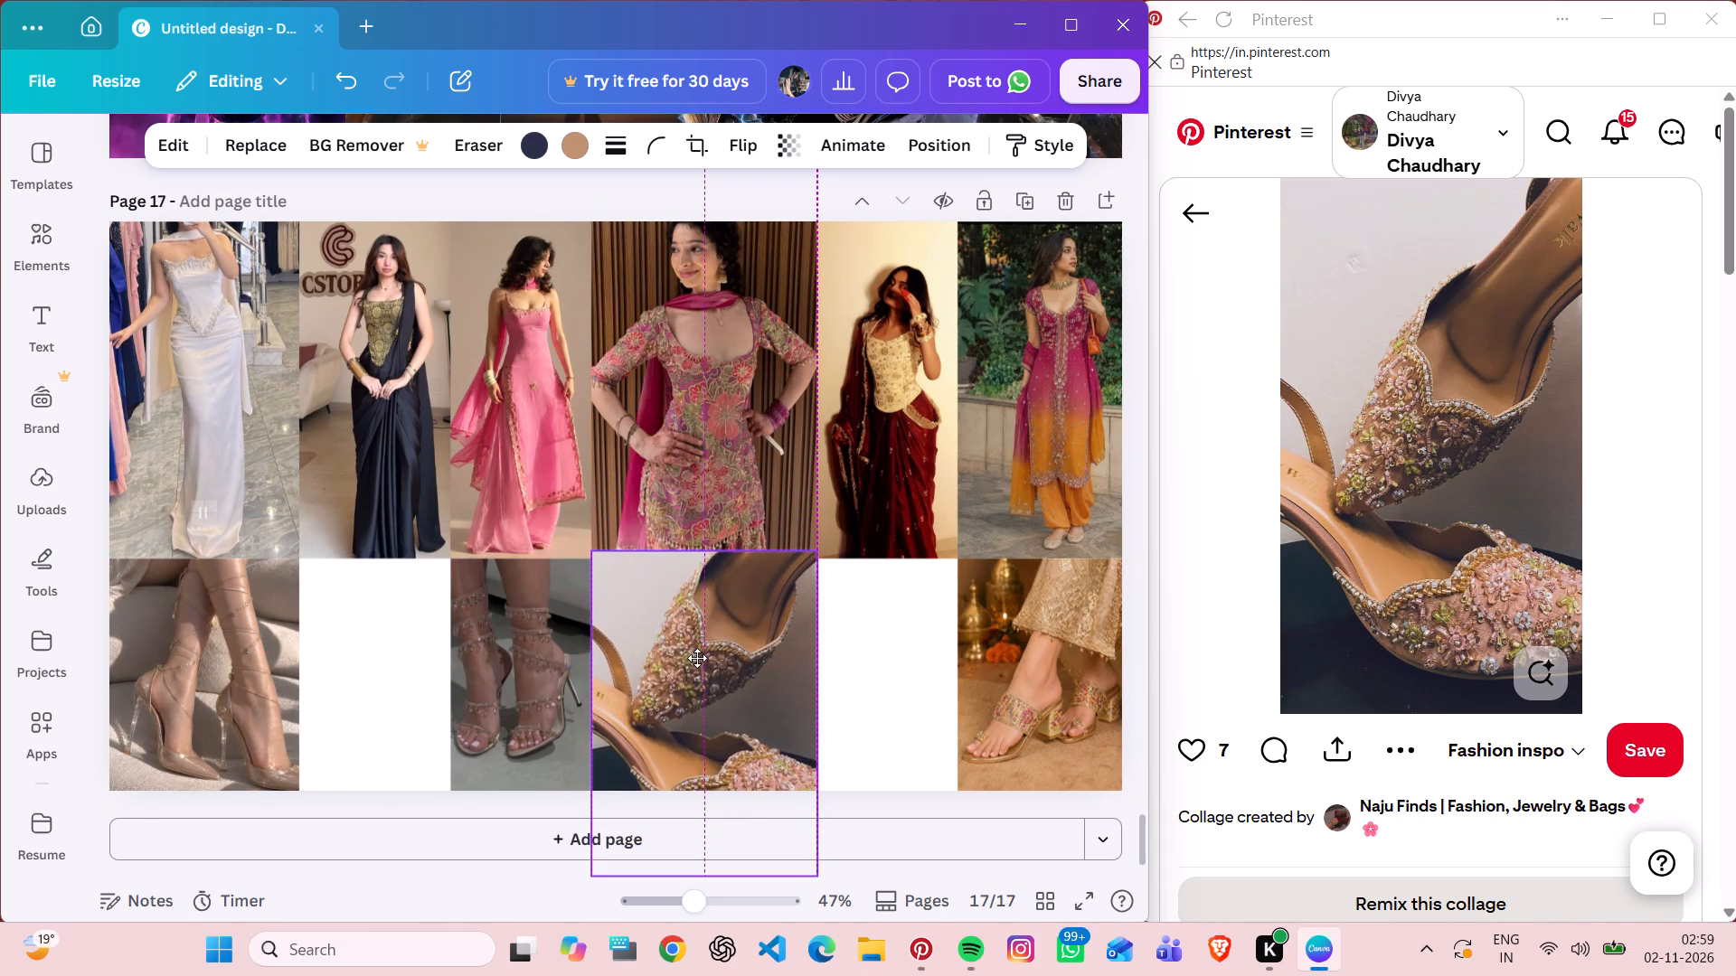
pyautogui.moveTo(697, 658); pyautogui.dragTo(687, 605)
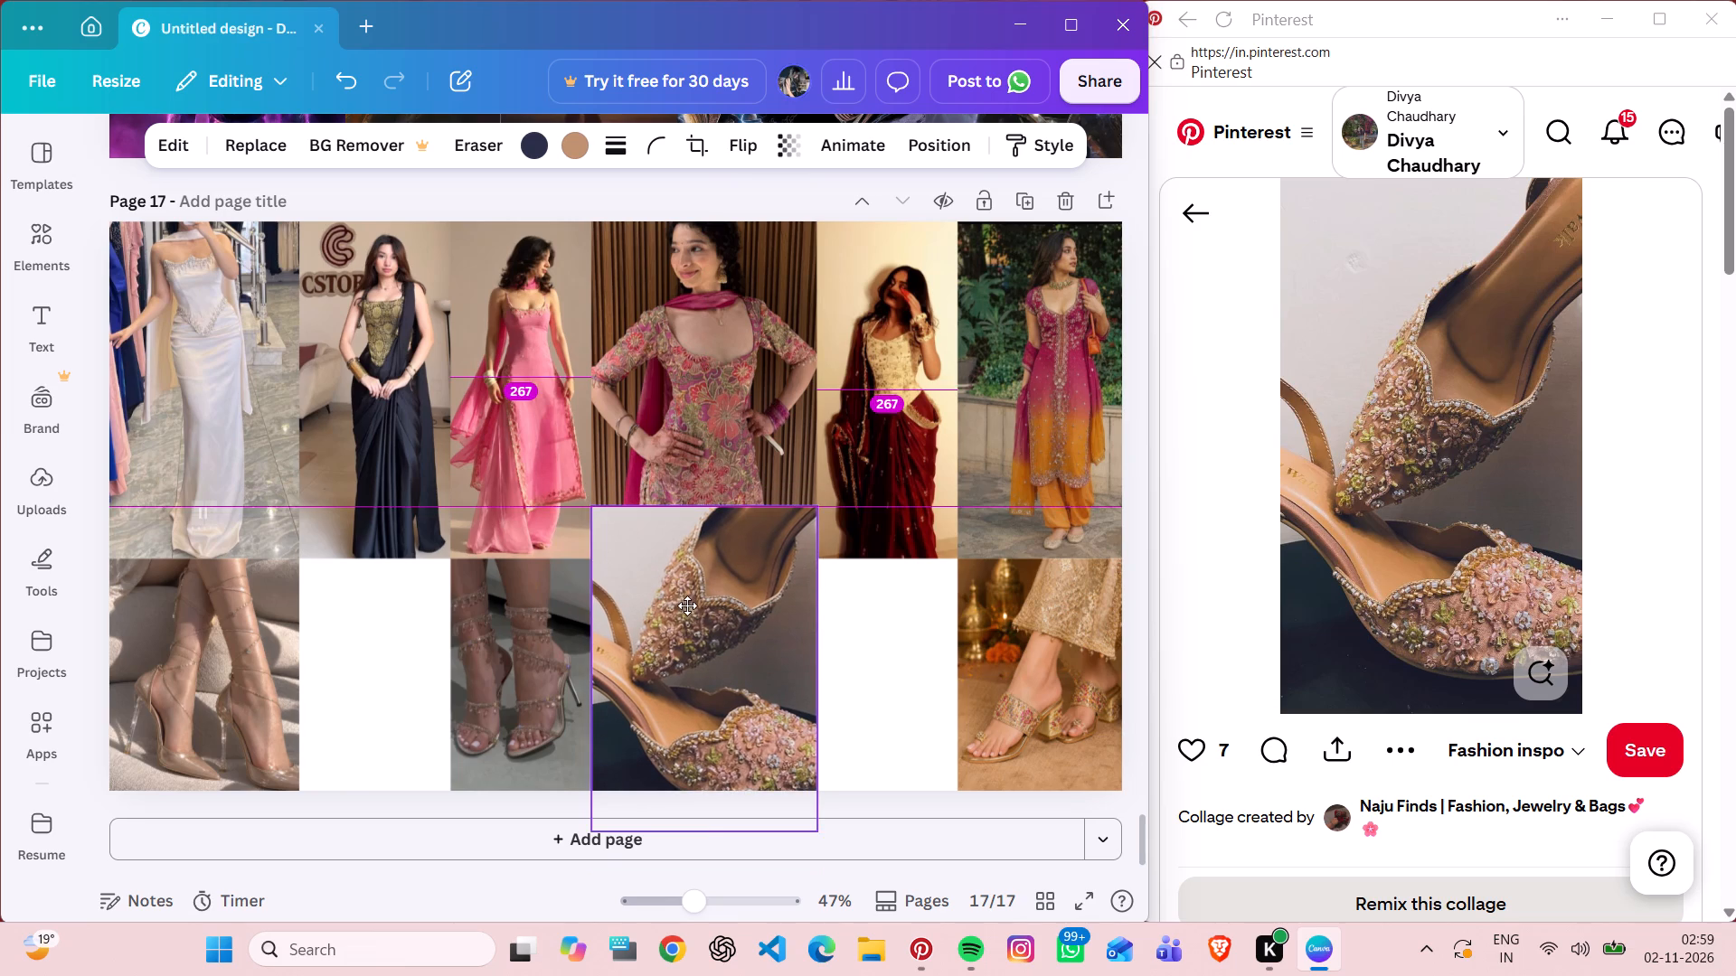
pyautogui.moveTo(687, 605); pyautogui.dragTo(686, 608)
pyautogui.moveTo(708, 511); pyautogui.dragTo(707, 573)
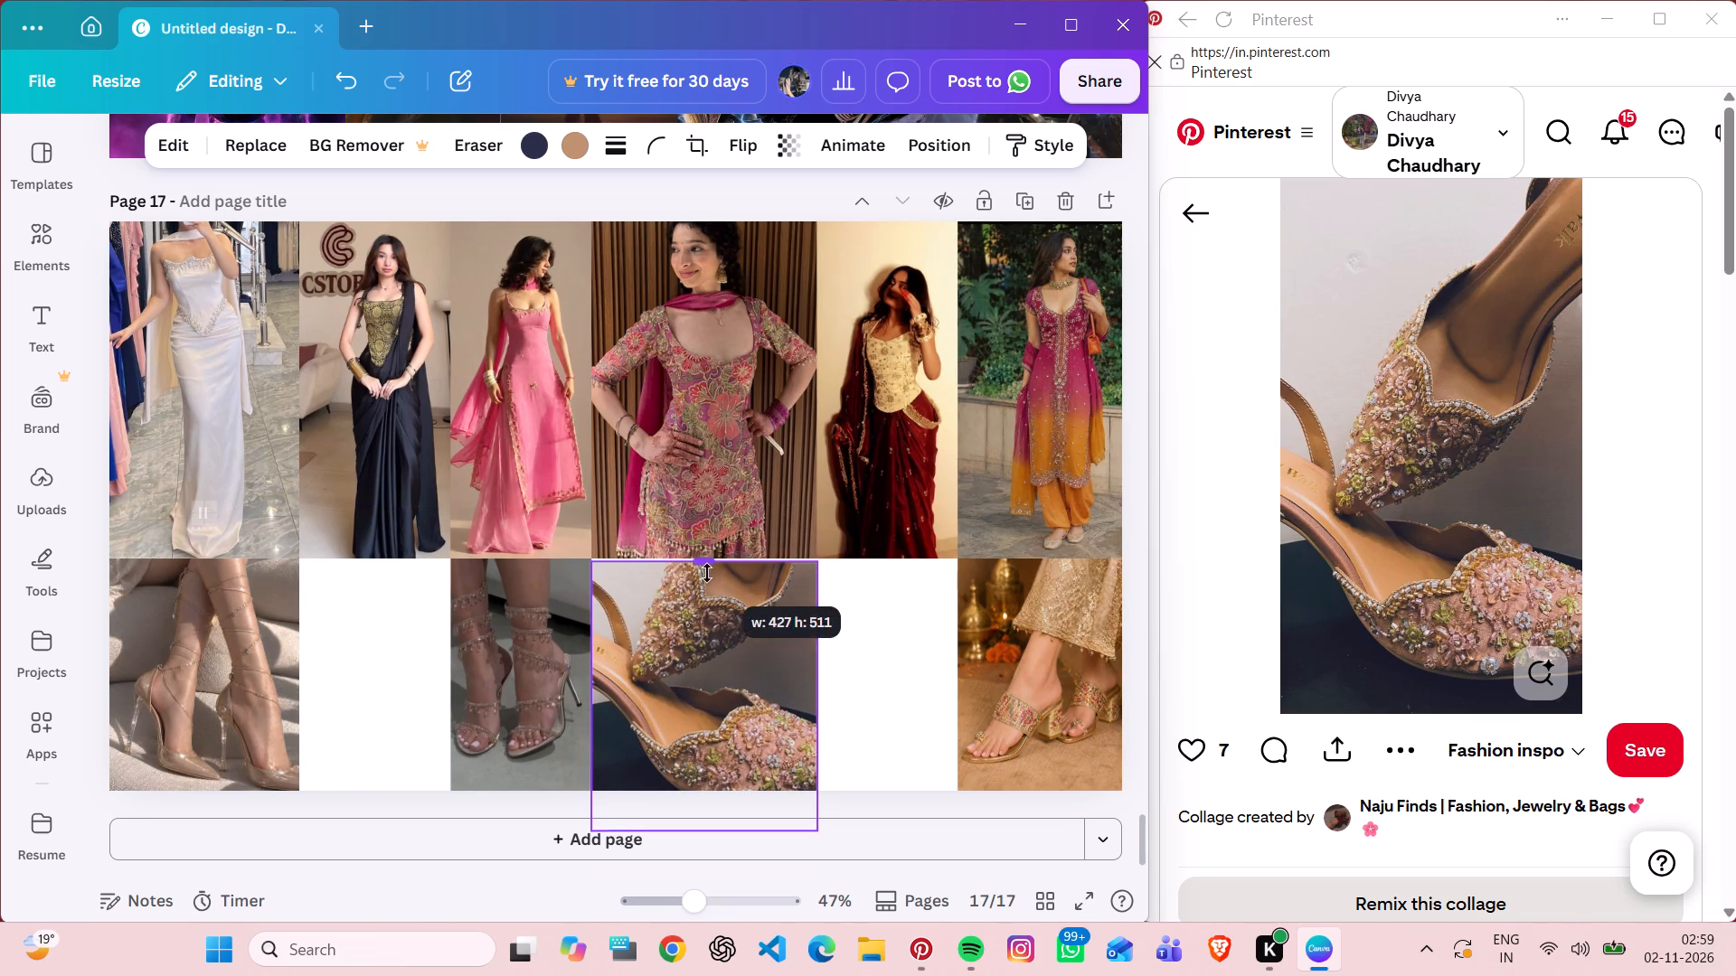
pyautogui.moveTo(707, 573); pyautogui.dragTo(707, 564)
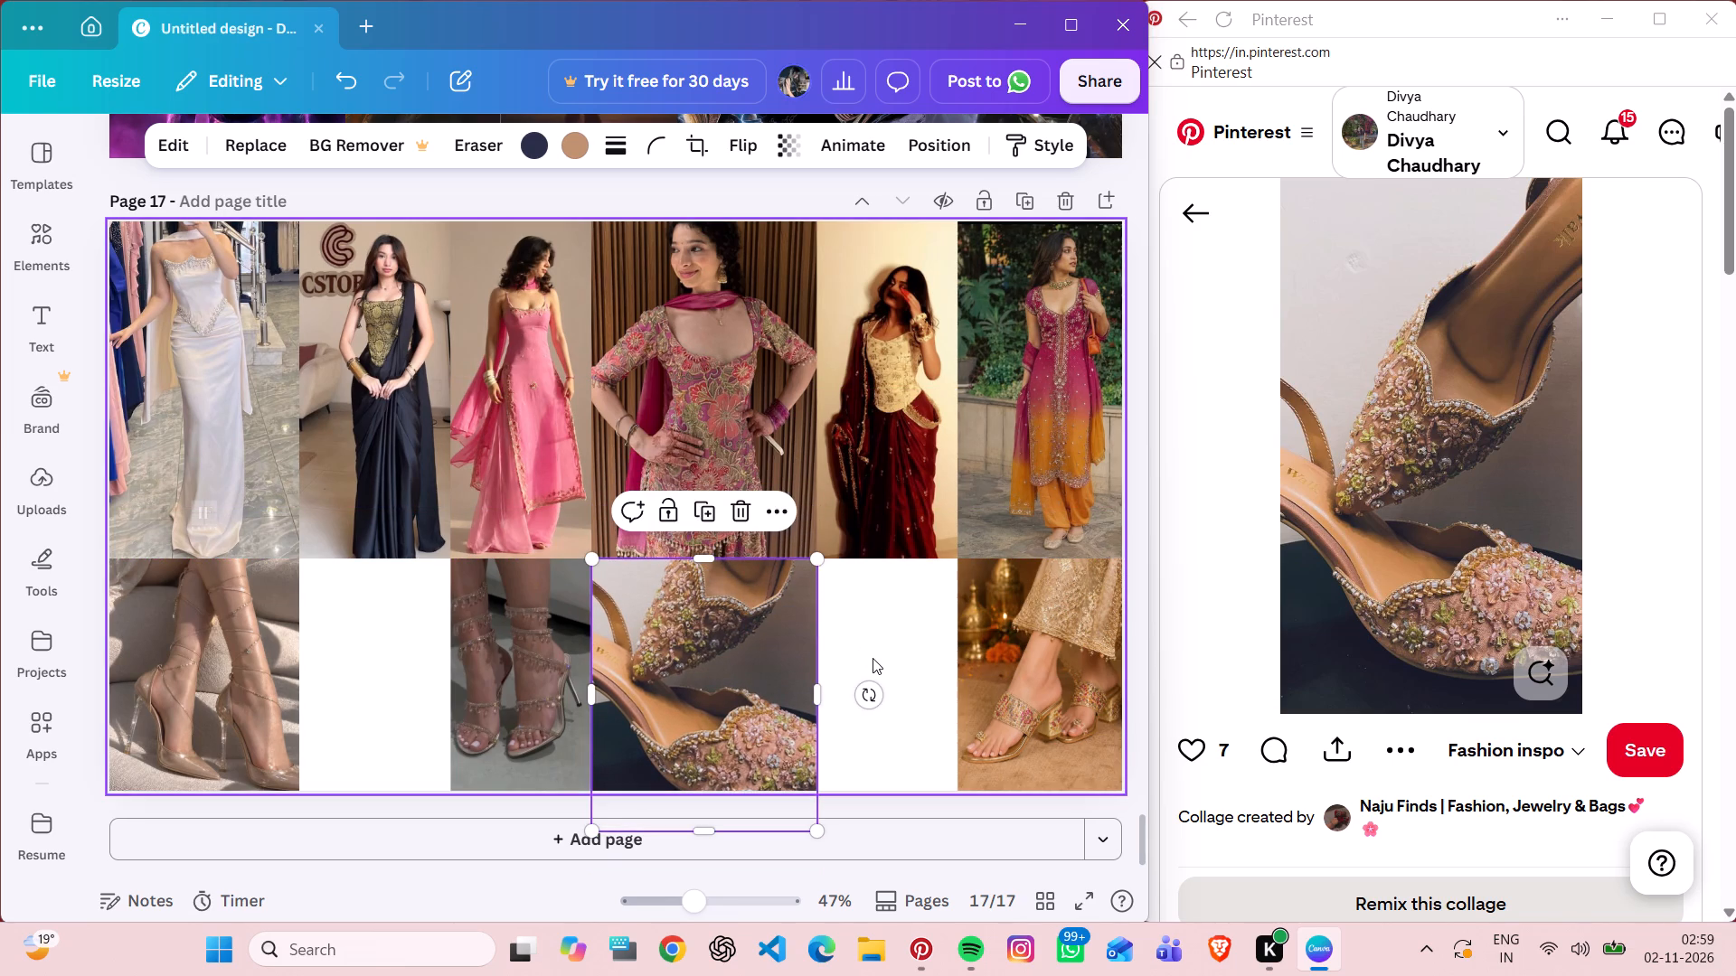
pyautogui.click(873, 659)
# Look through the related pins for footwear to match the remaining outfits and open the embroidered Gerief mules pin.
pyautogui.scroll(-4, 1458, 654)
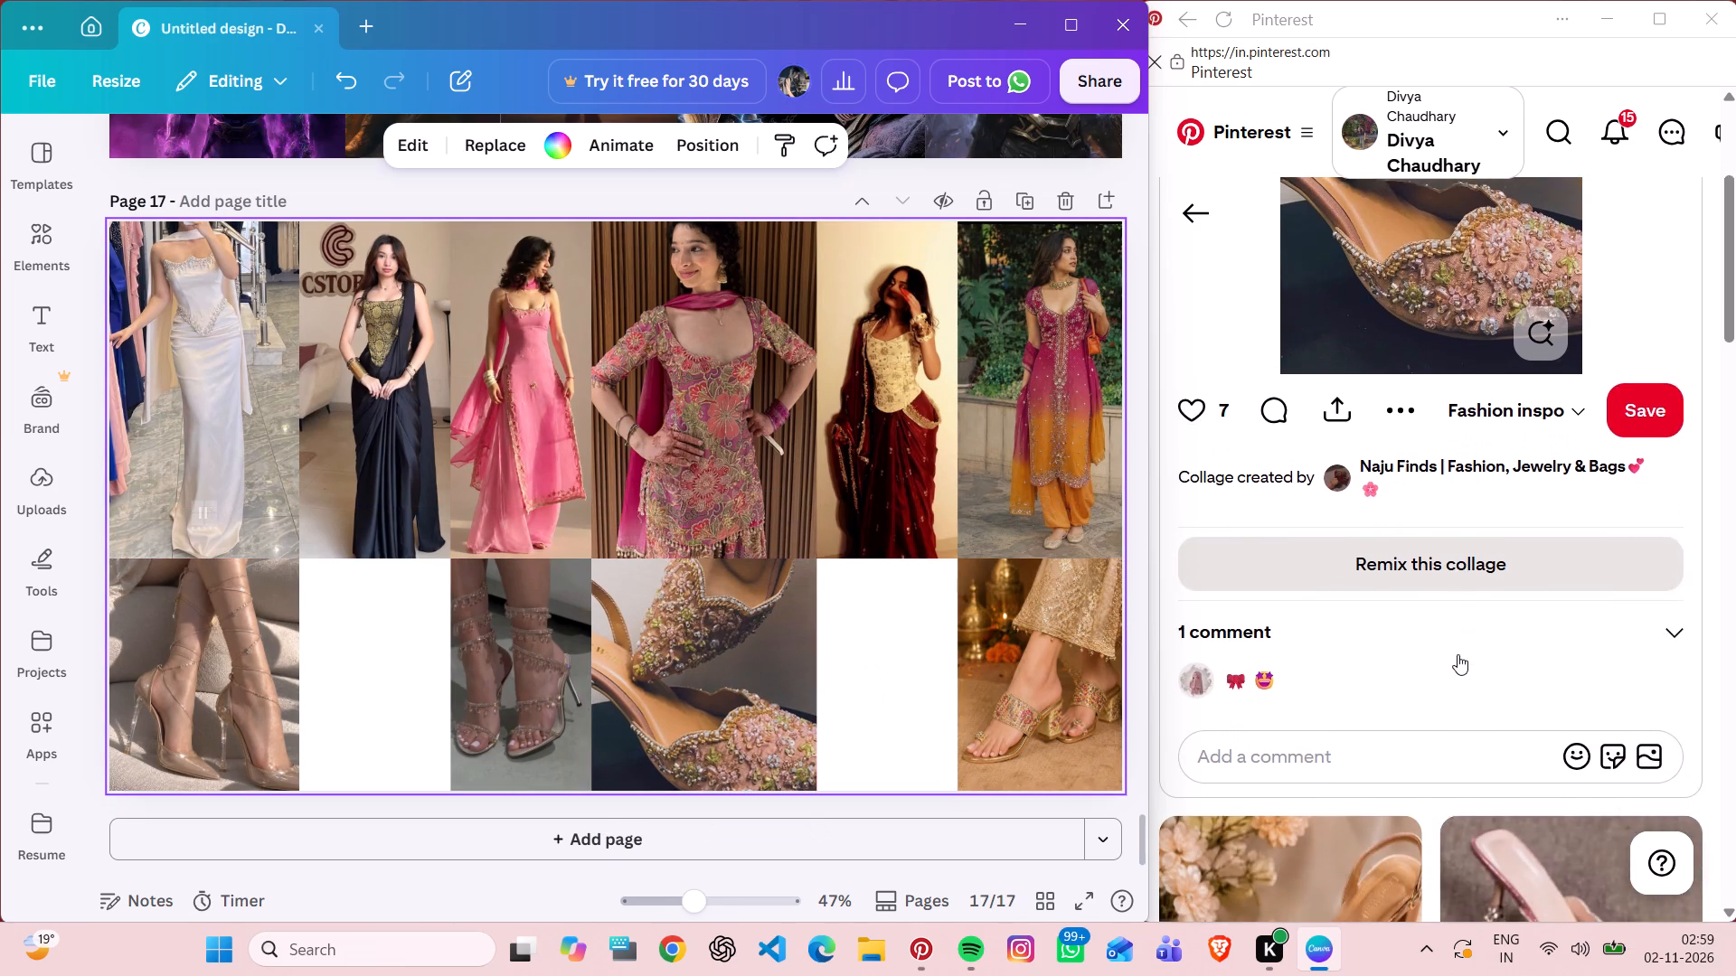
pyautogui.scroll(-4, 1458, 654)
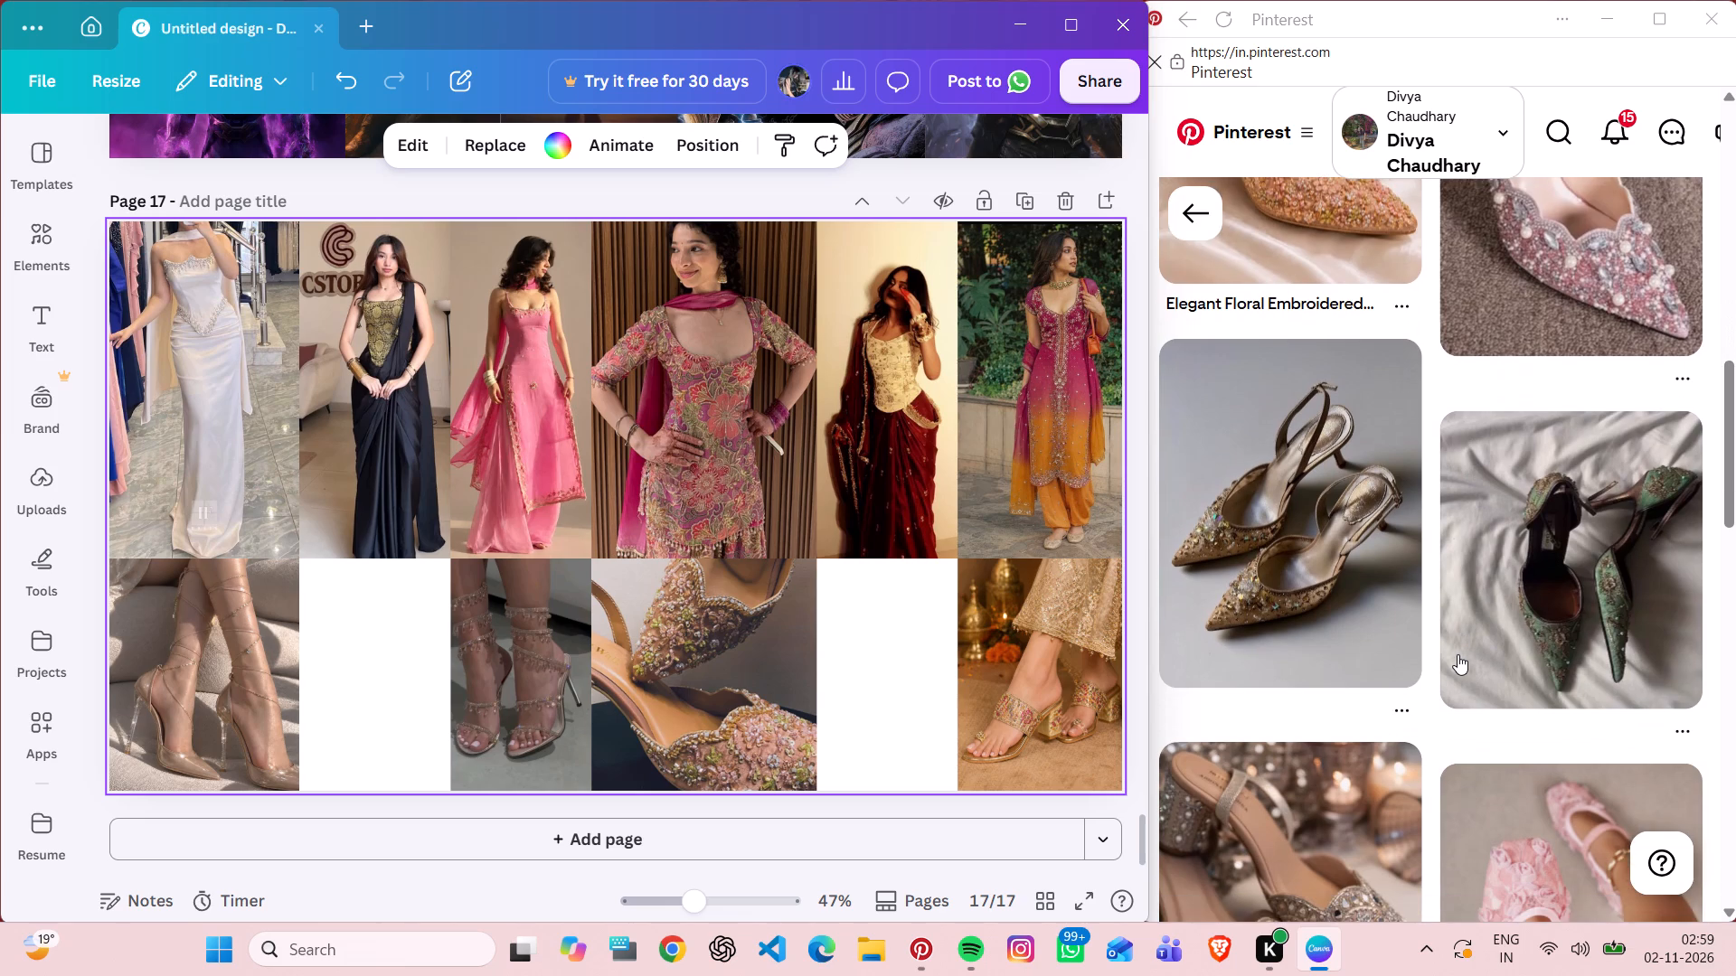
pyautogui.scroll(-9, 1458, 654)
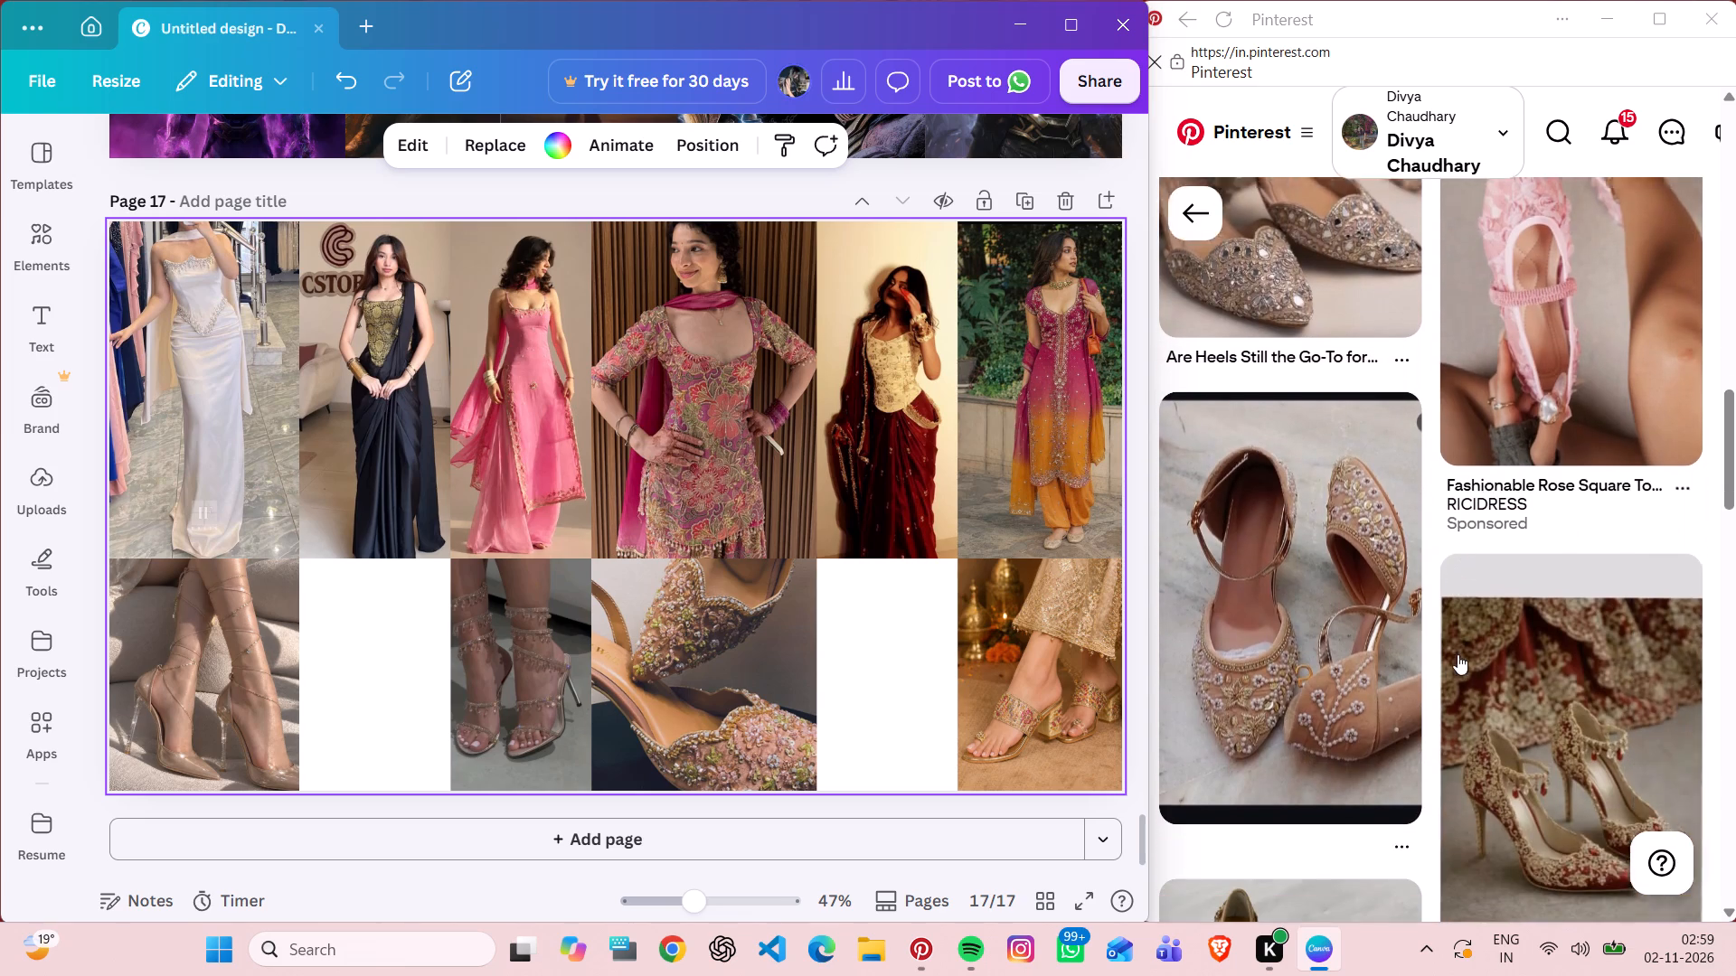
pyautogui.scroll(-7, 1458, 654)
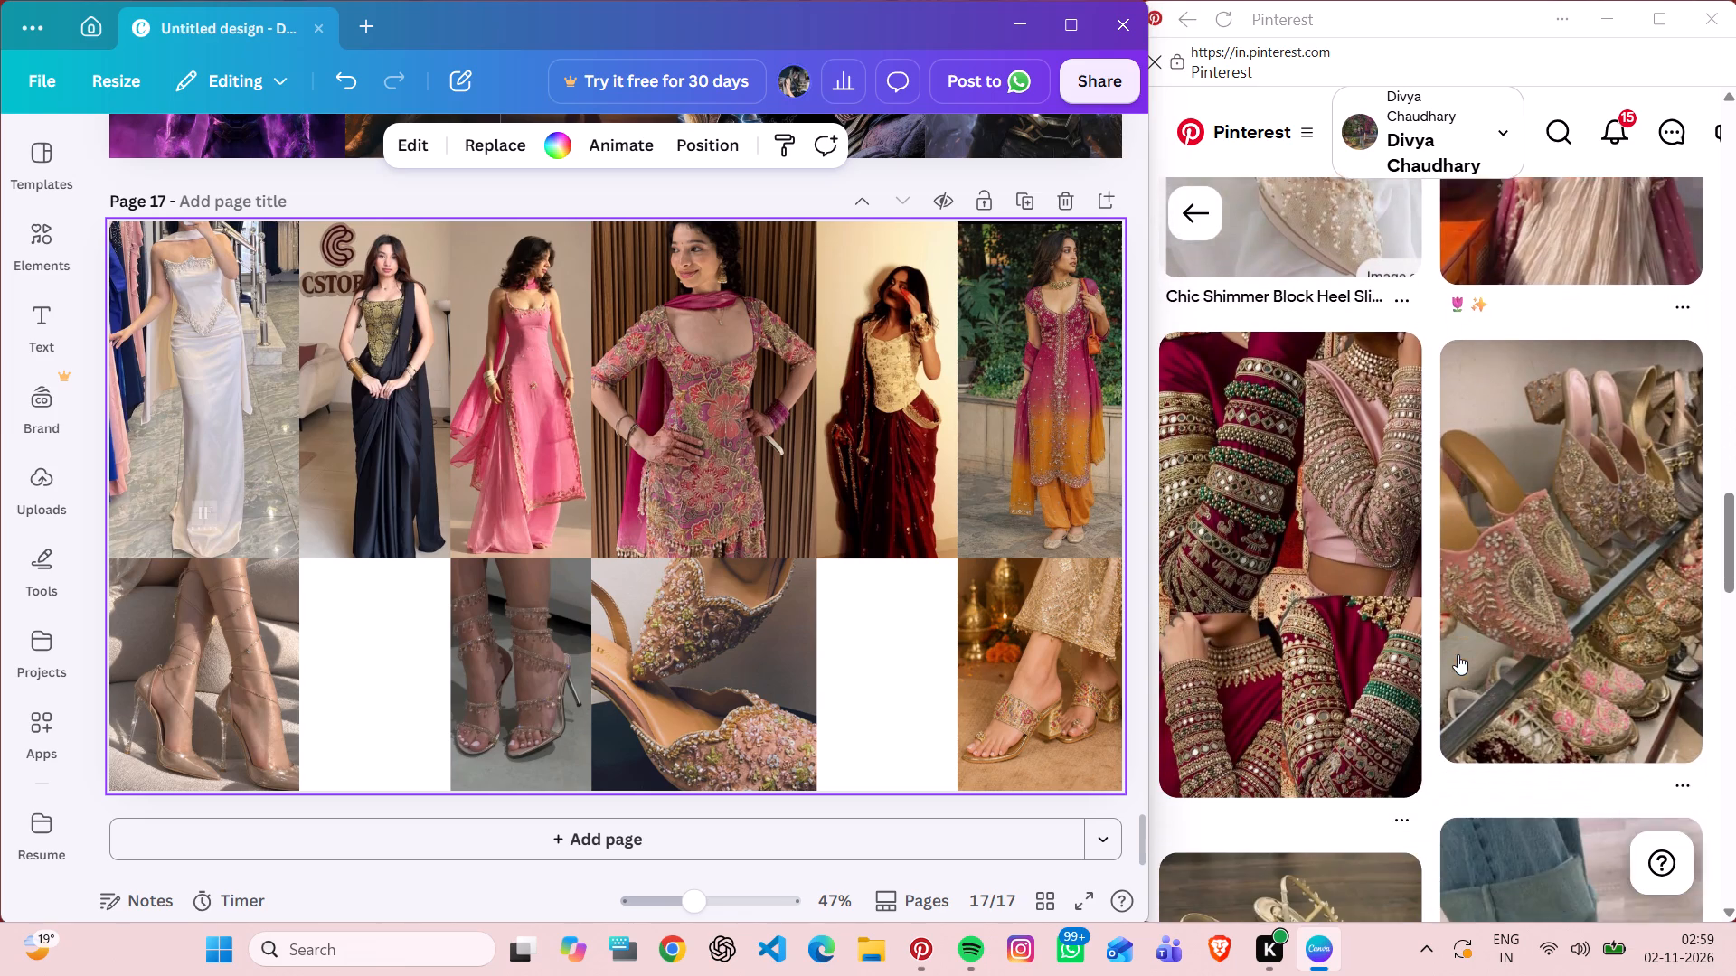
pyautogui.scroll(-5, 1458, 654)
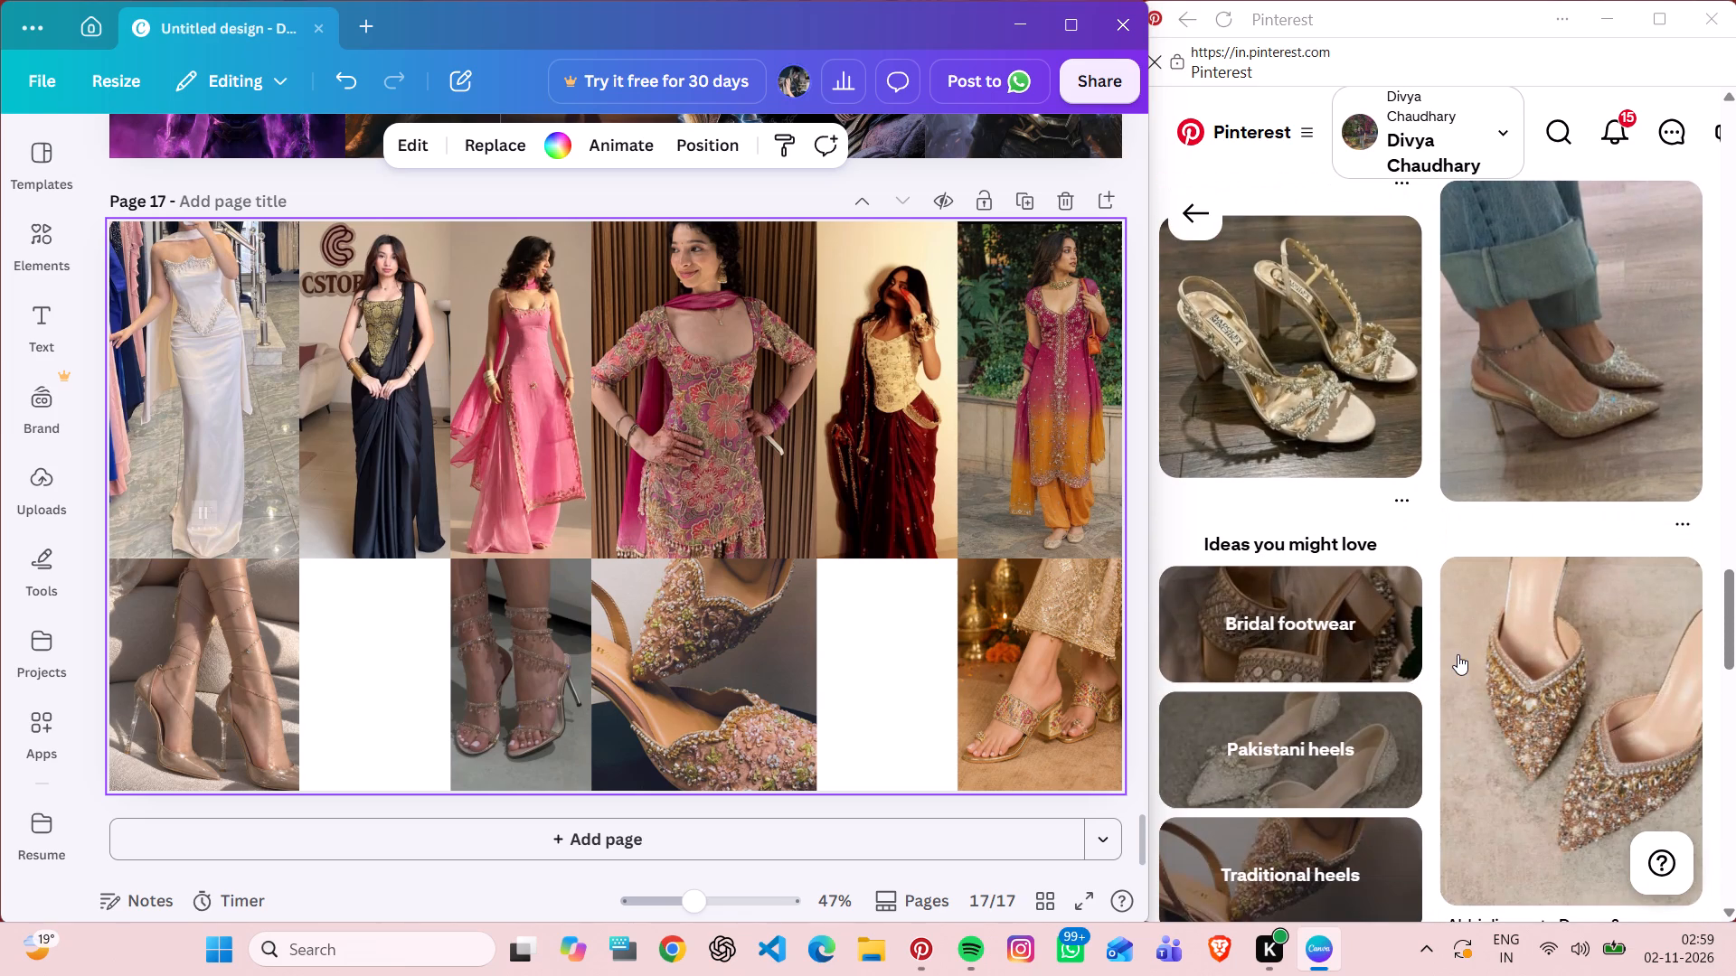
pyautogui.scroll(-5, 1458, 654)
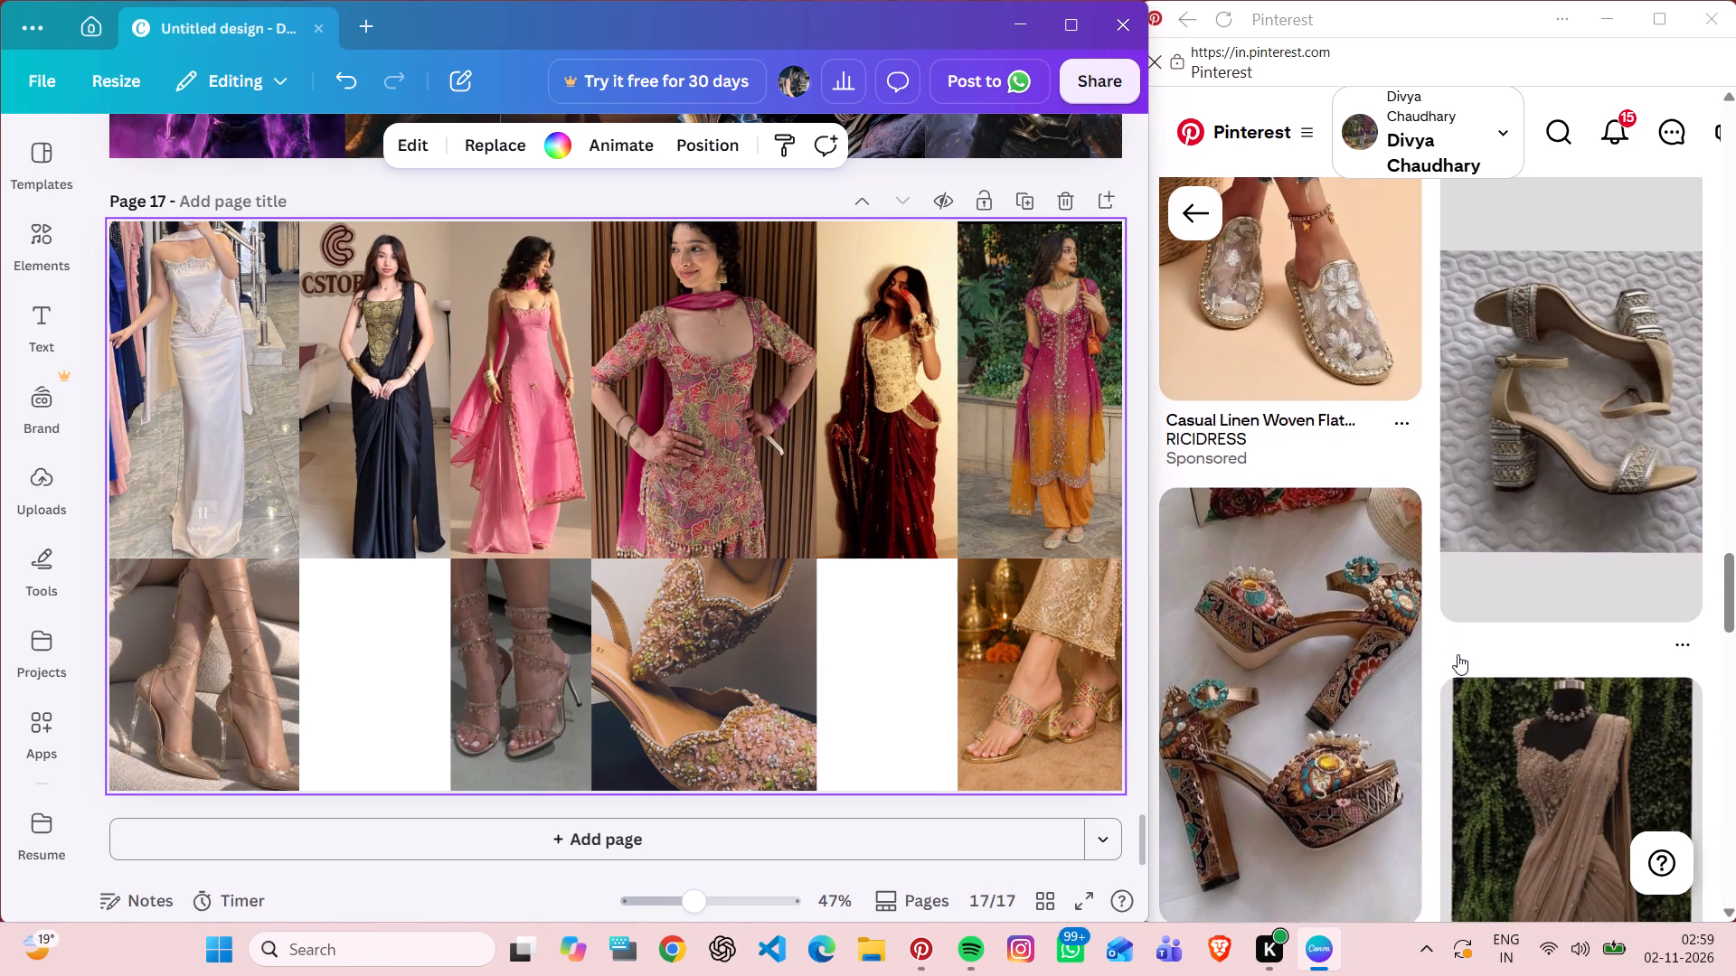
pyautogui.scroll(-5, 1458, 654)
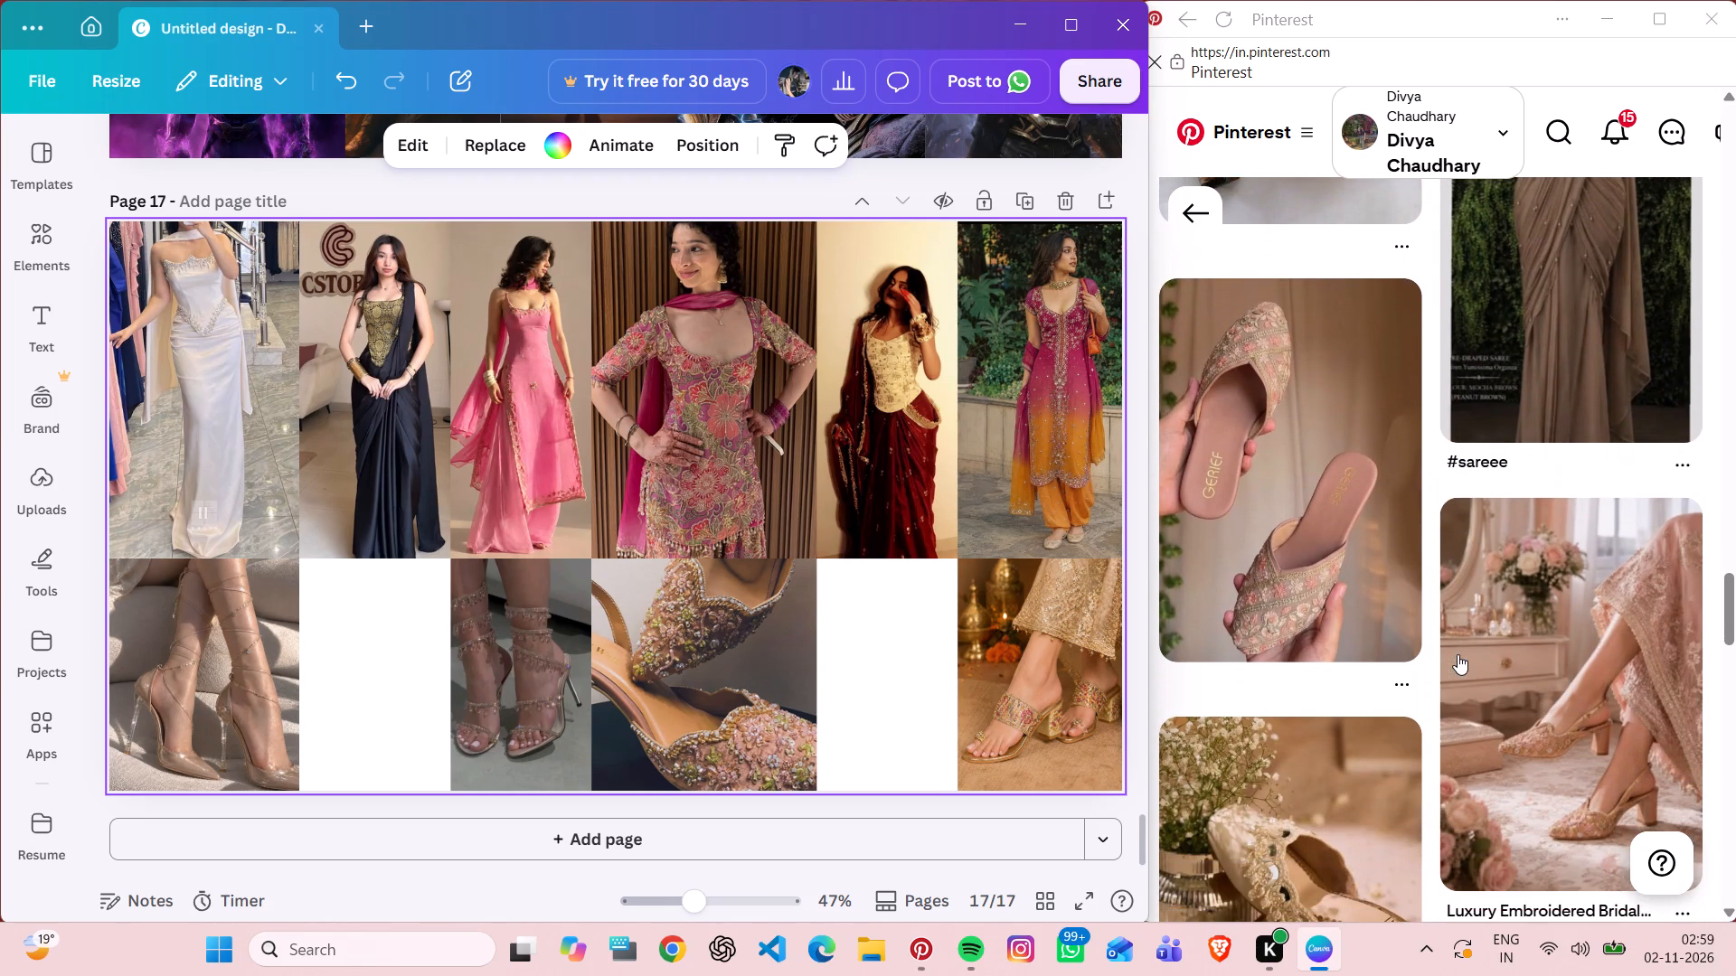
pyautogui.scroll(-1, 1458, 654)
pyautogui.click(1280, 534)
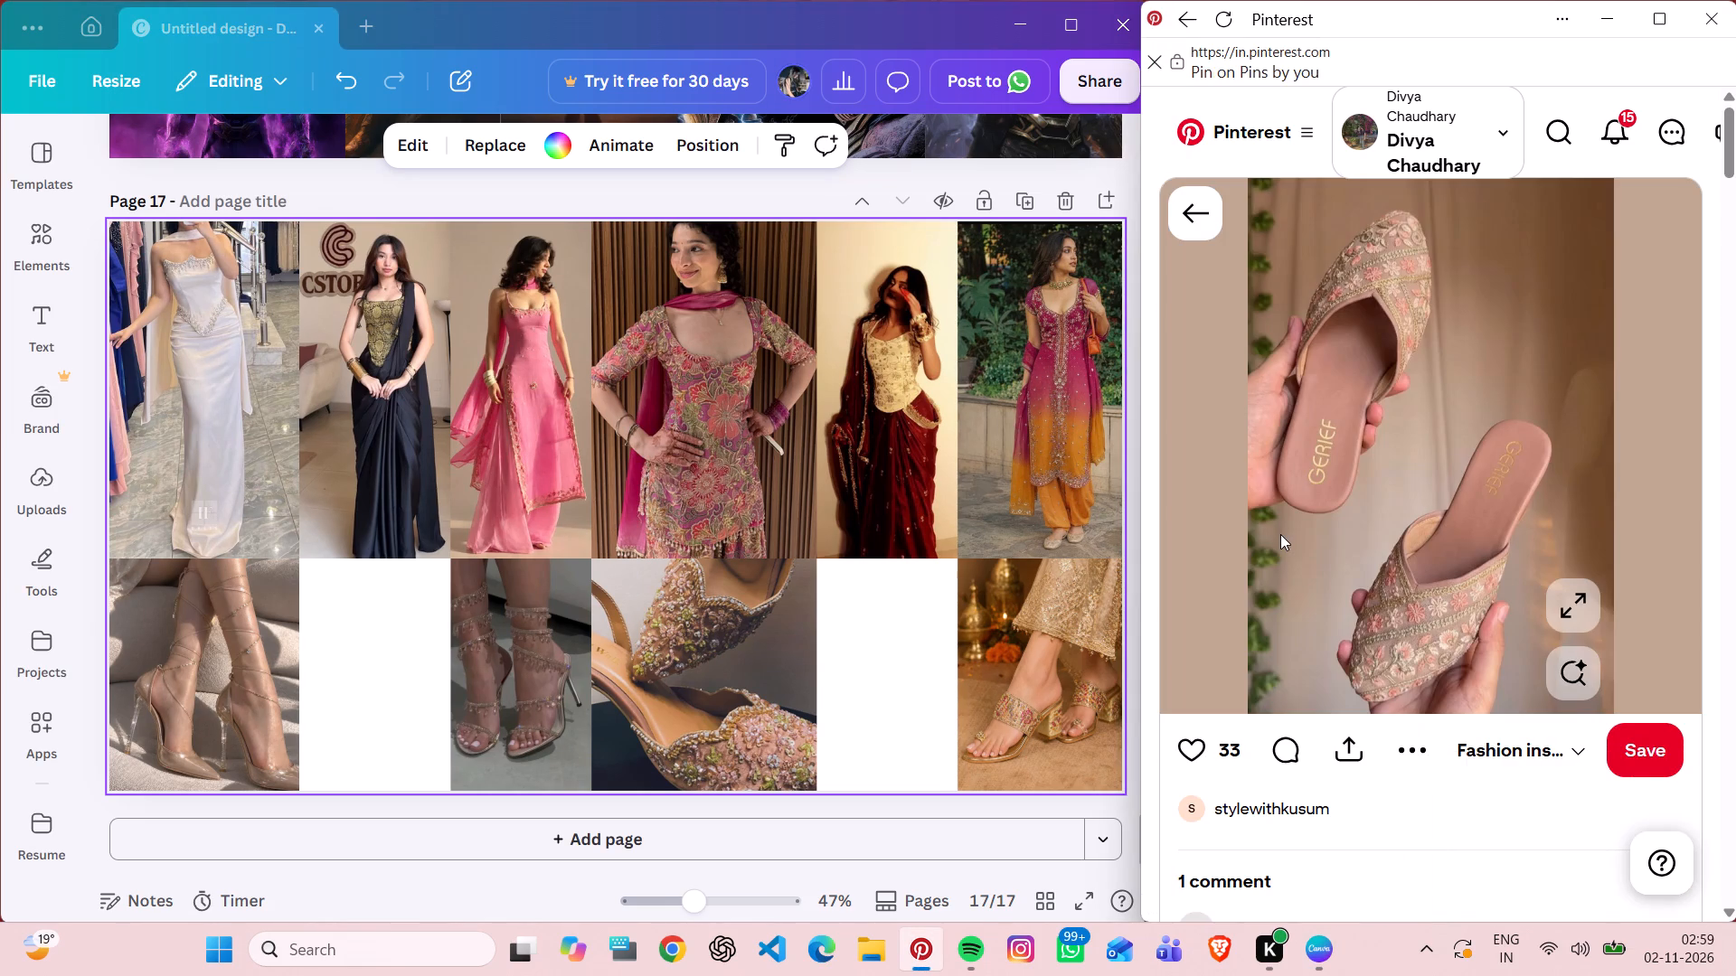
# Move the strappy heels photo from beneath the pink outfit to beneath the black saree photo and widen it to match that photo.
pyautogui.moveTo(515, 713); pyautogui.dragTo(362, 711)
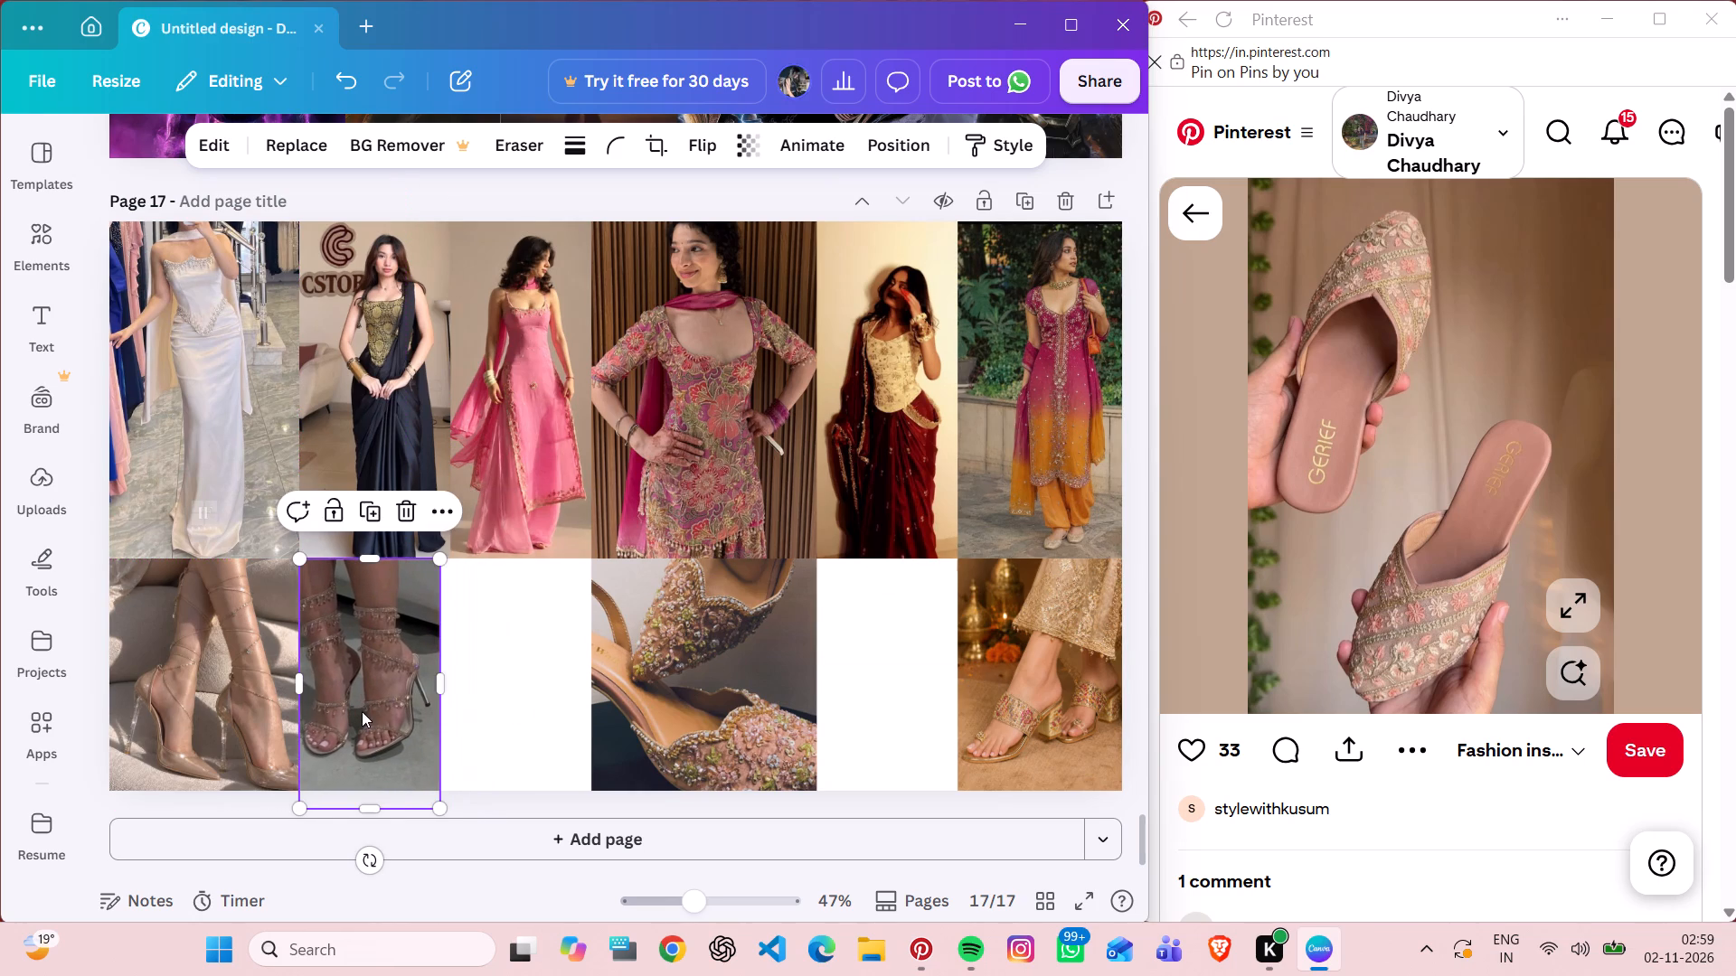
pyautogui.moveTo(445, 688); pyautogui.dragTo(458, 688)
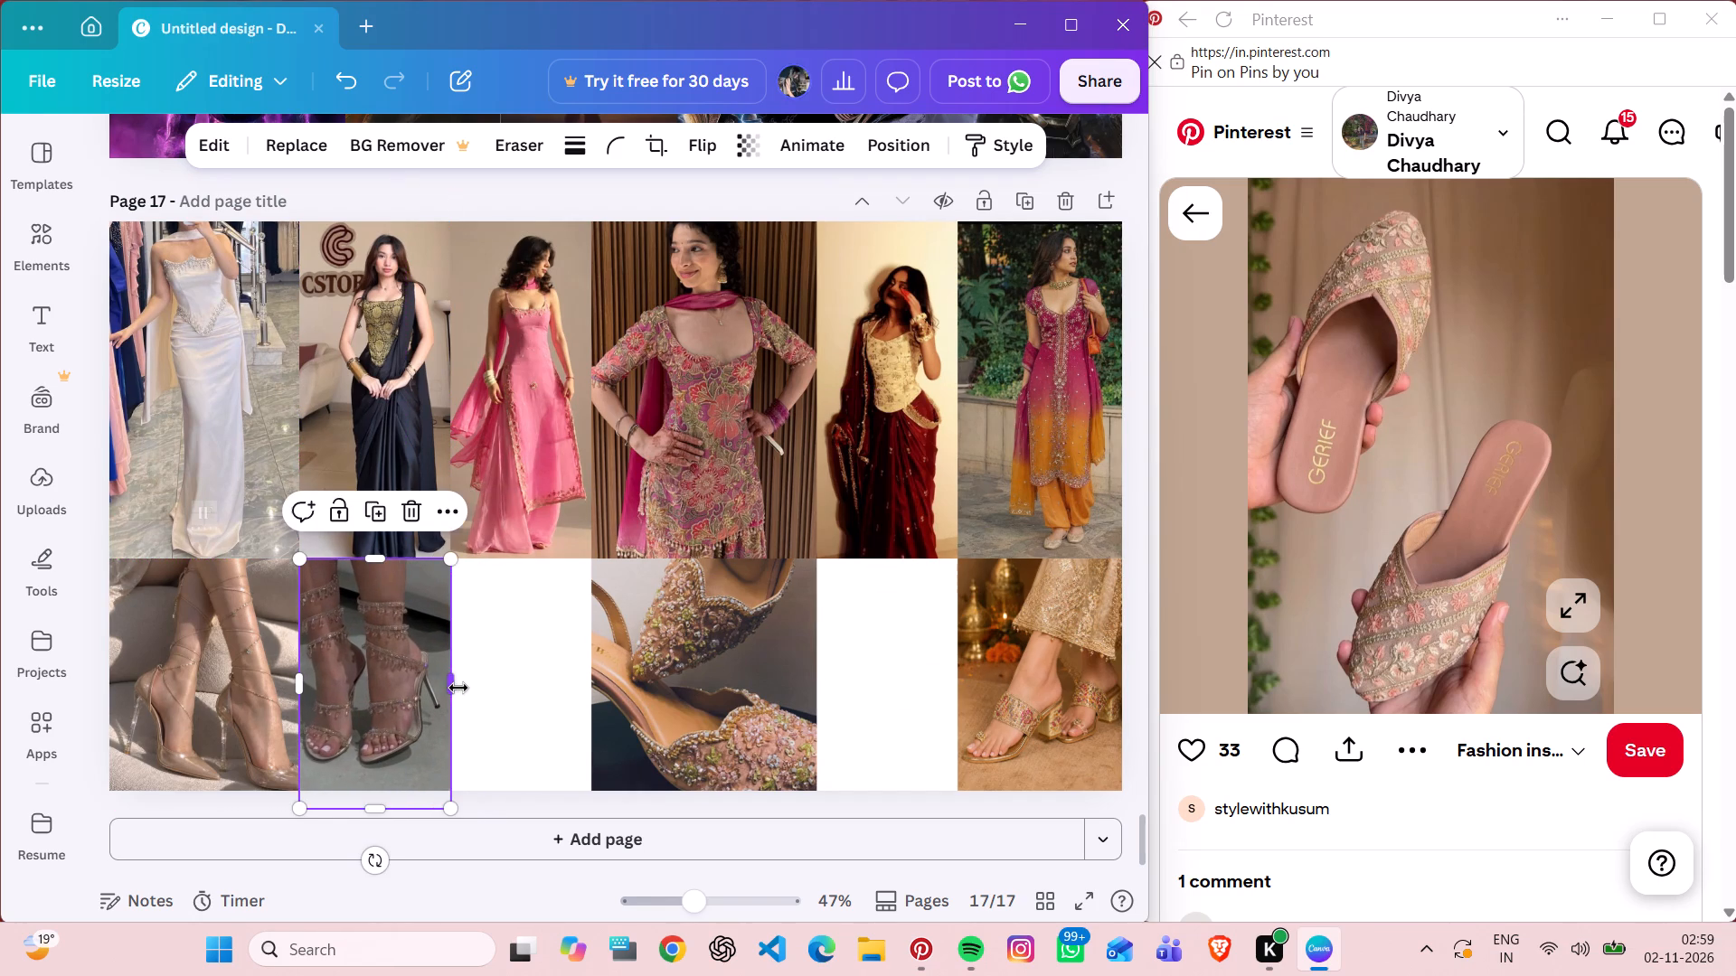
# Add the embroidered mules photo to page 17 directly beneath the pink outfit photo, scaled and narrowed to match that photo's width.
pyautogui.moveTo(1340, 491); pyautogui.dragTo(540, 643)
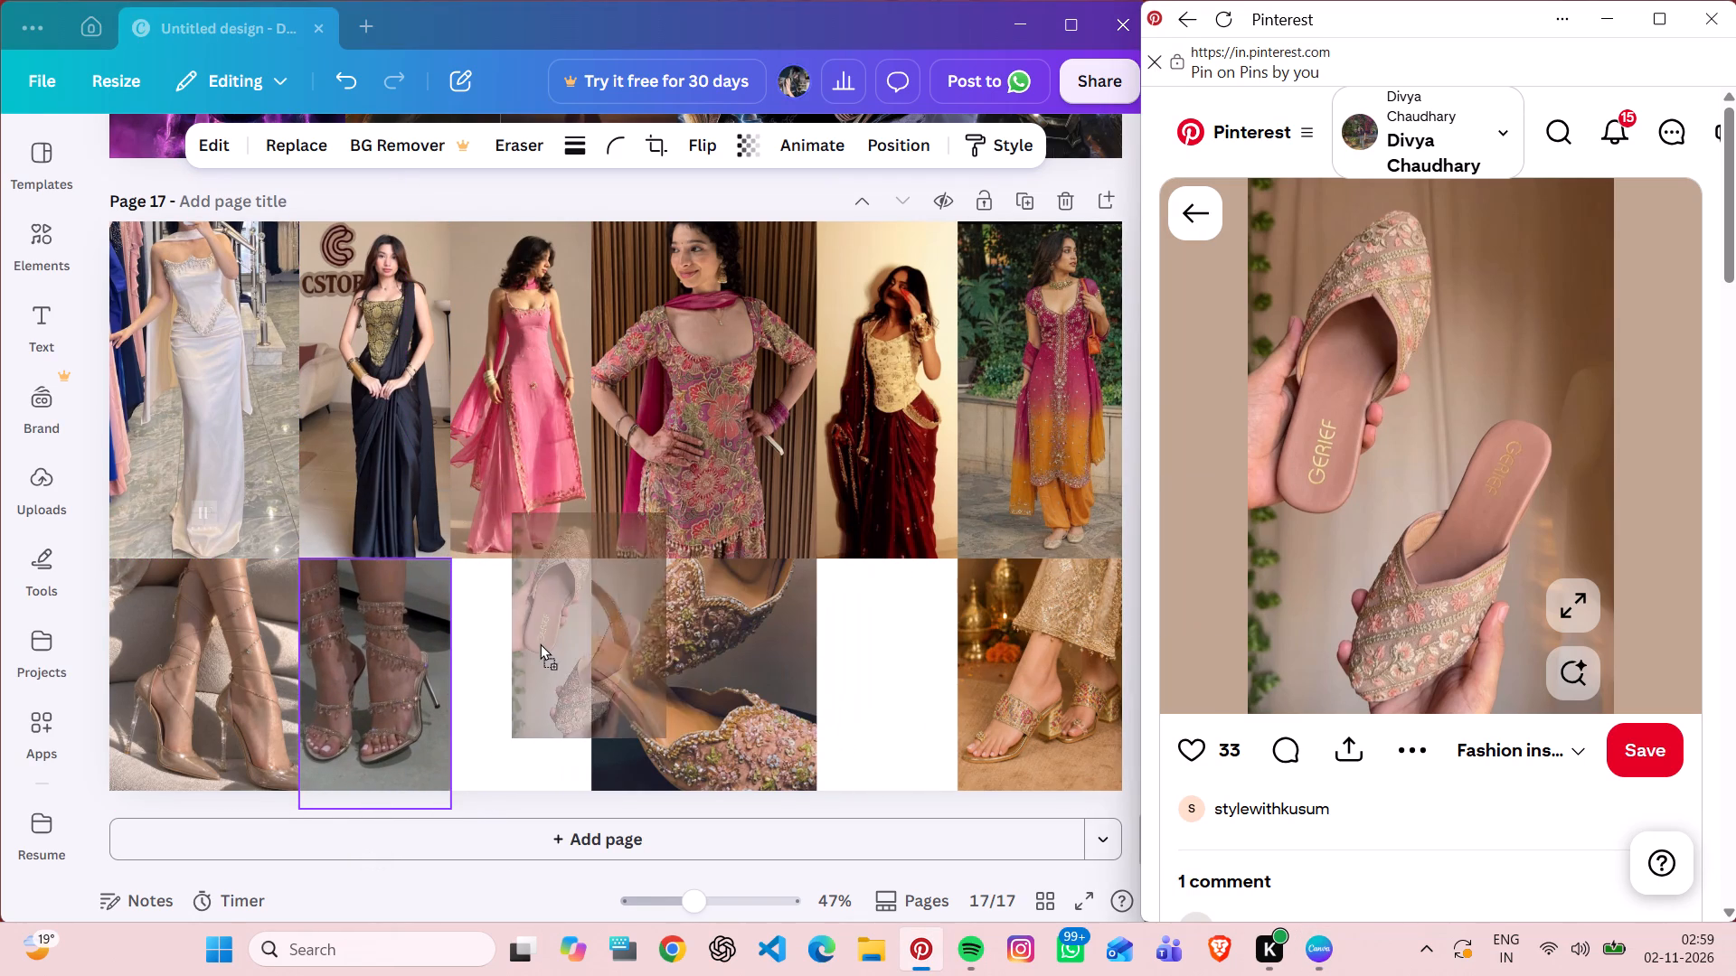
pyautogui.moveTo(540, 643); pyautogui.dragTo(497, 645)
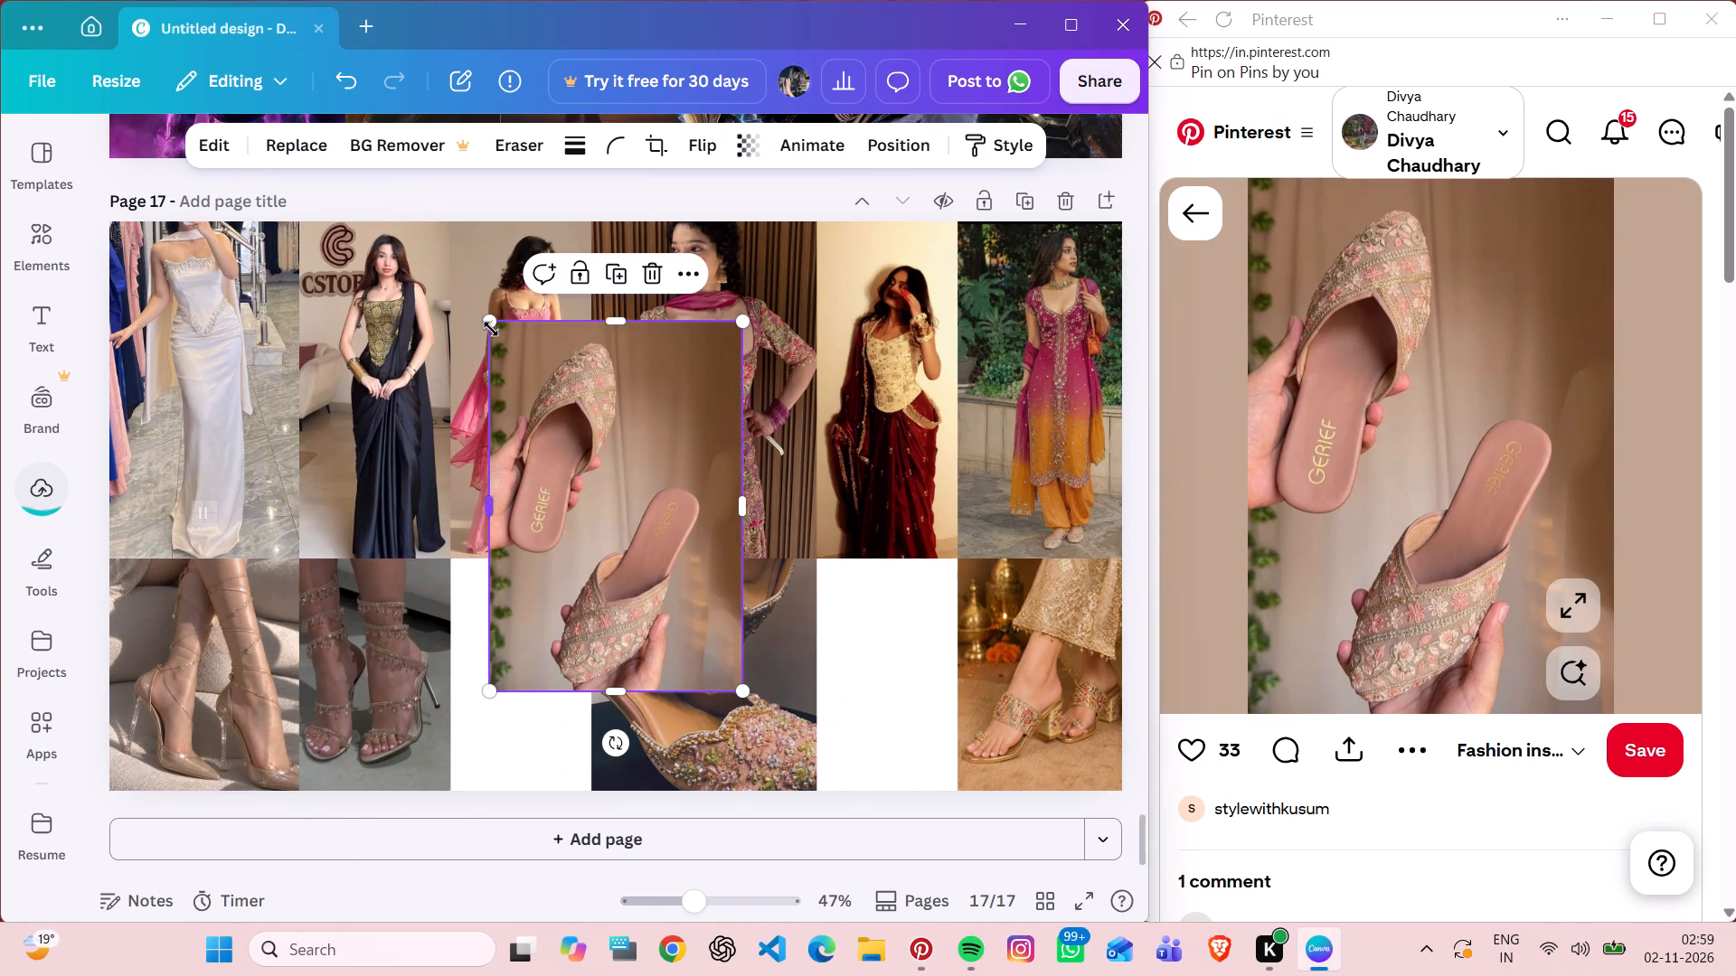
pyautogui.moveTo(489, 324); pyautogui.dragTo(563, 442)
pyautogui.moveTo(668, 560); pyautogui.dragTo(549, 671)
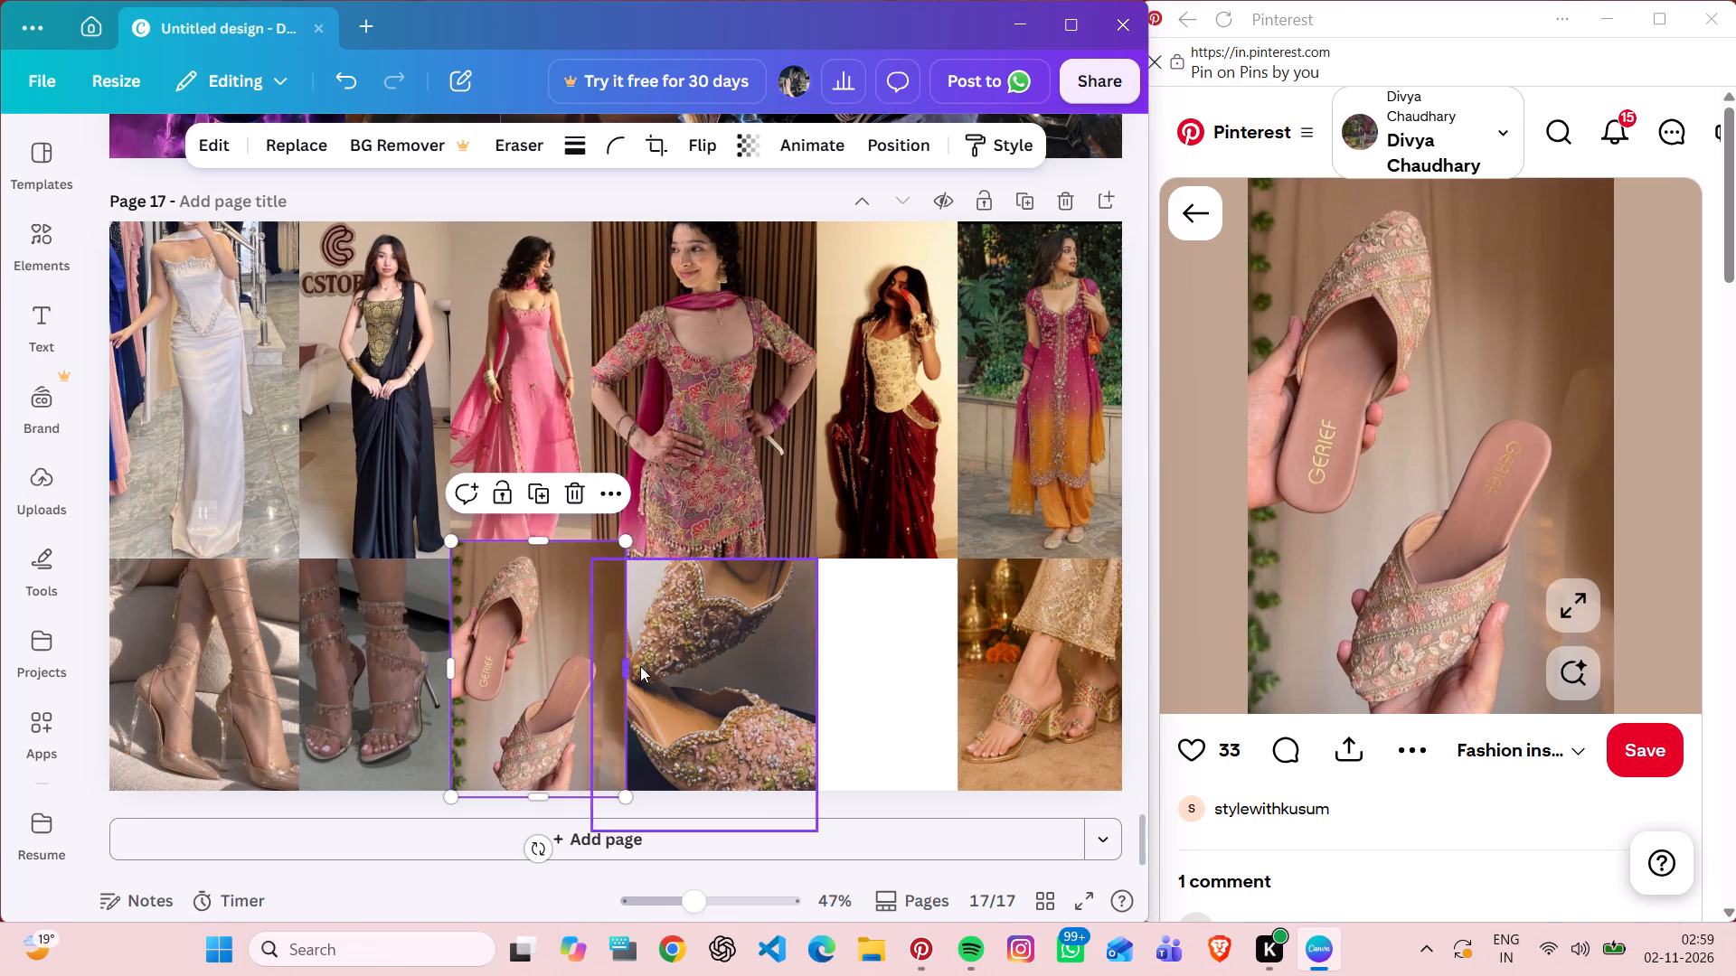
pyautogui.moveTo(616, 540); pyautogui.dragTo(625, 541)
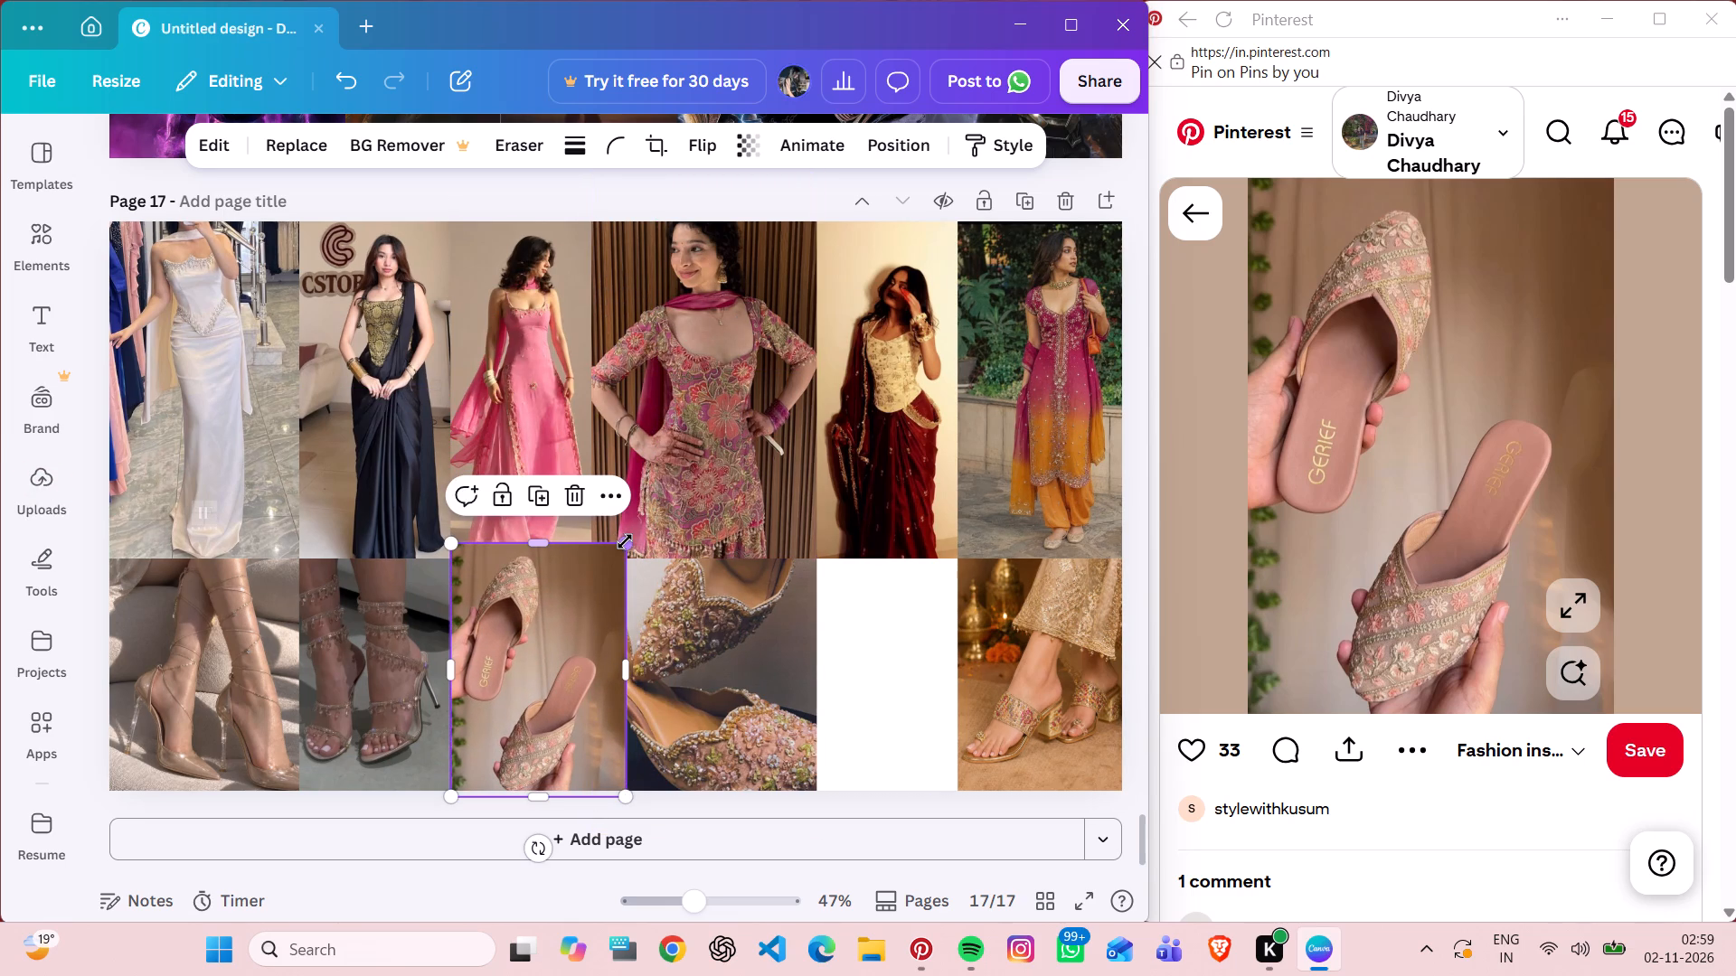
pyautogui.click(625, 541)
pyautogui.moveTo(625, 541); pyautogui.dragTo(596, 564)
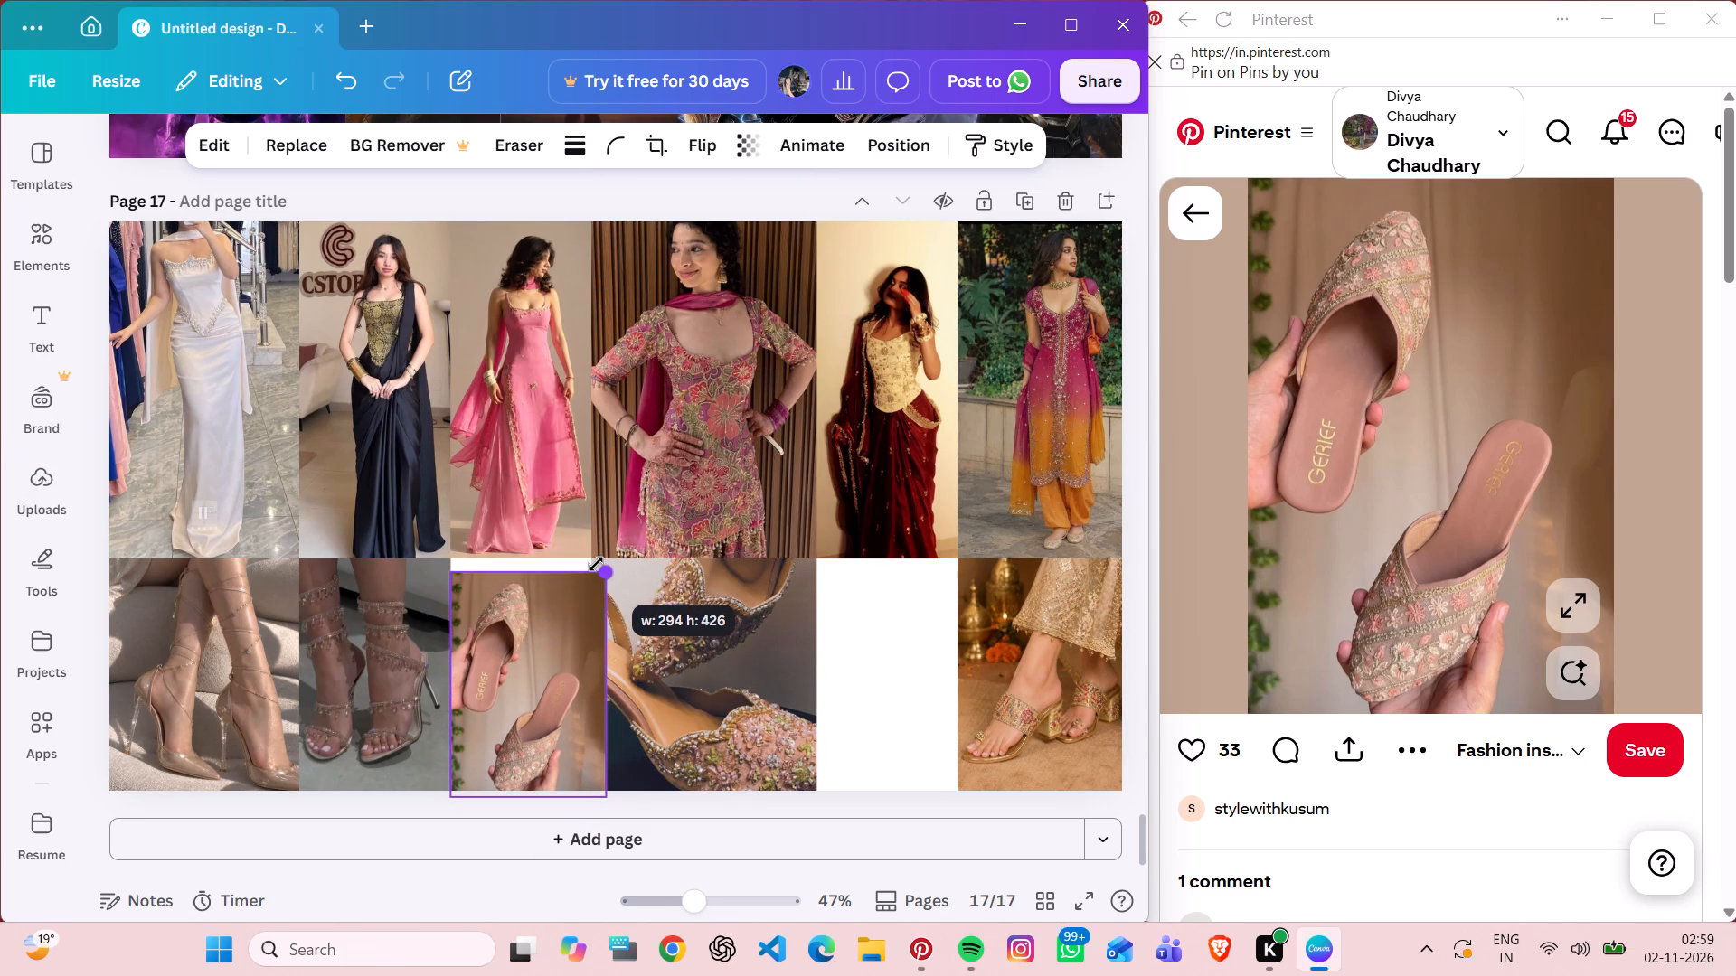
pyautogui.moveTo(596, 564); pyautogui.dragTo(602, 549)
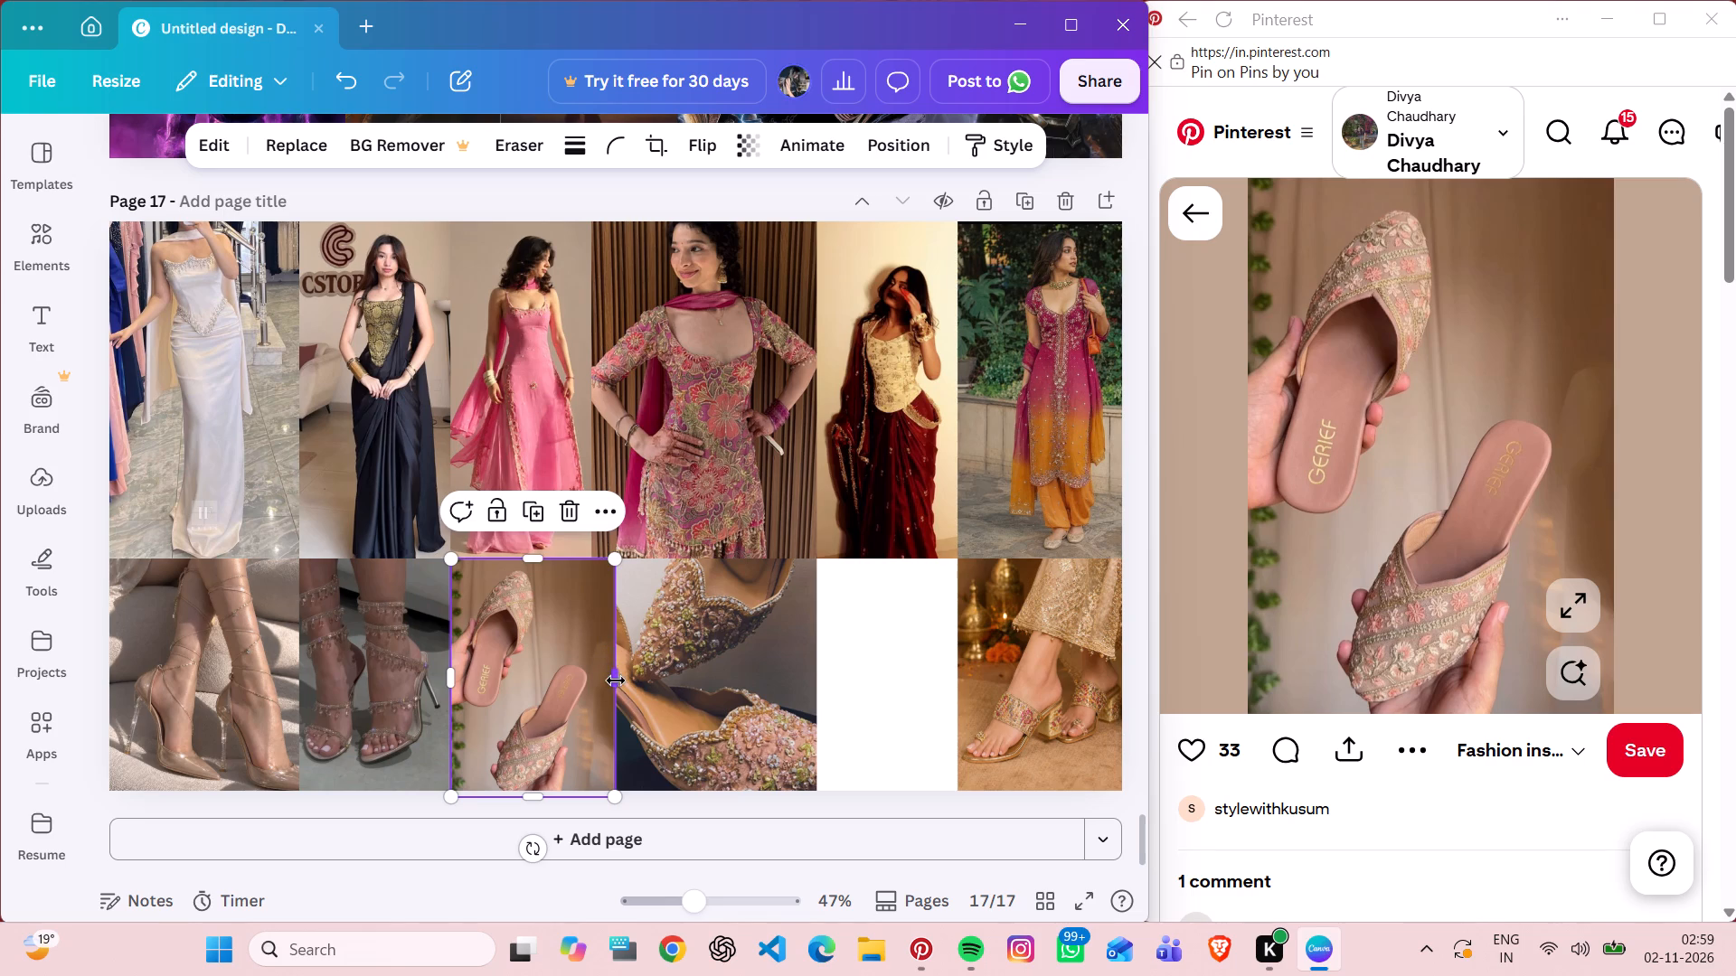
pyautogui.moveTo(616, 680); pyautogui.dragTo(598, 683)
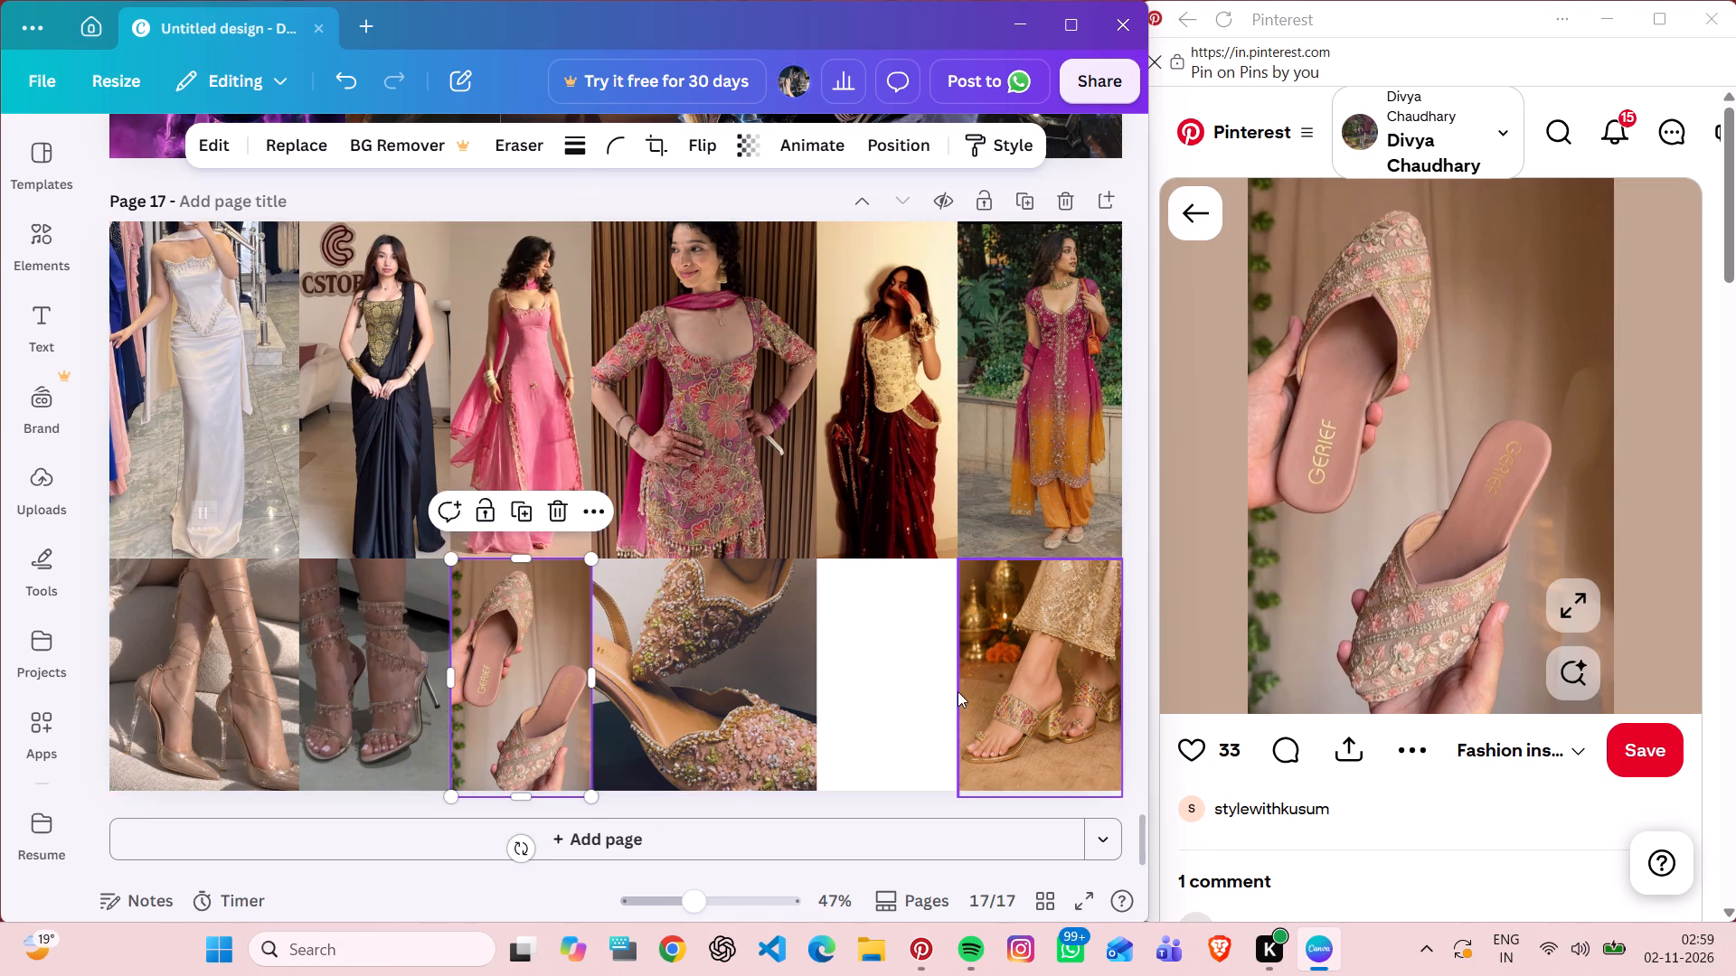
pyautogui.click(874, 684)
# Look through the pins related to the embroidered mules for footwear to match the maroon outfit, and go back from them.
pyautogui.scroll(-6, 1231, 671)
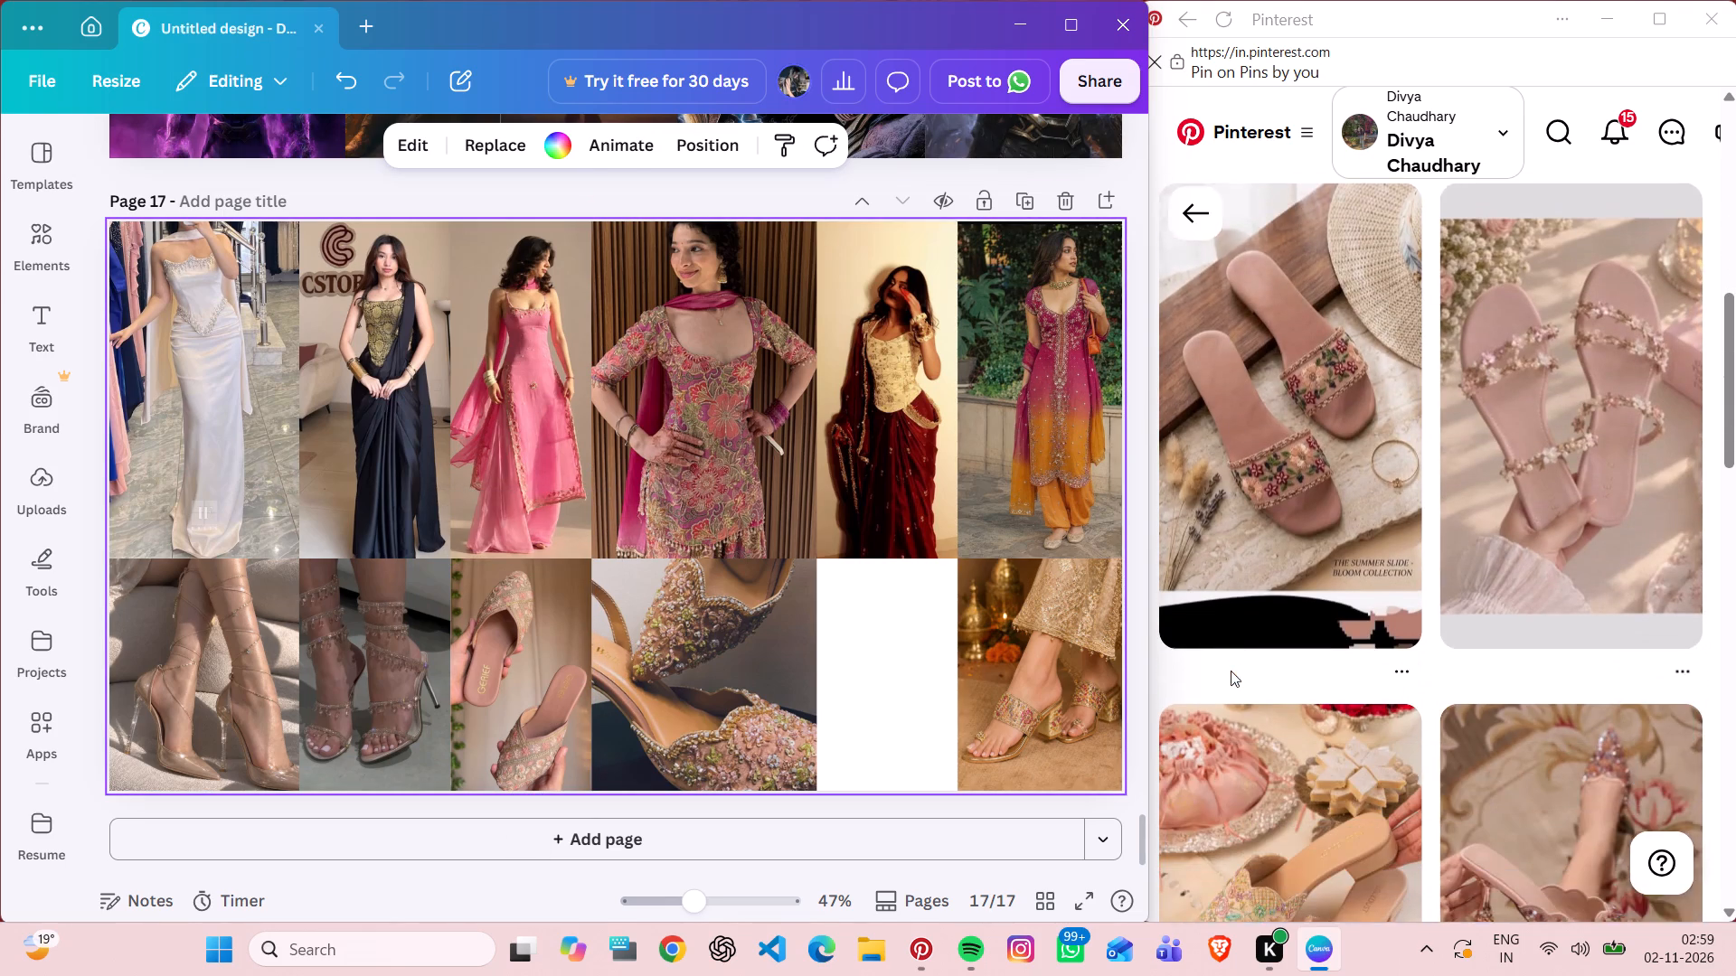
pyautogui.scroll(-4, 1231, 671)
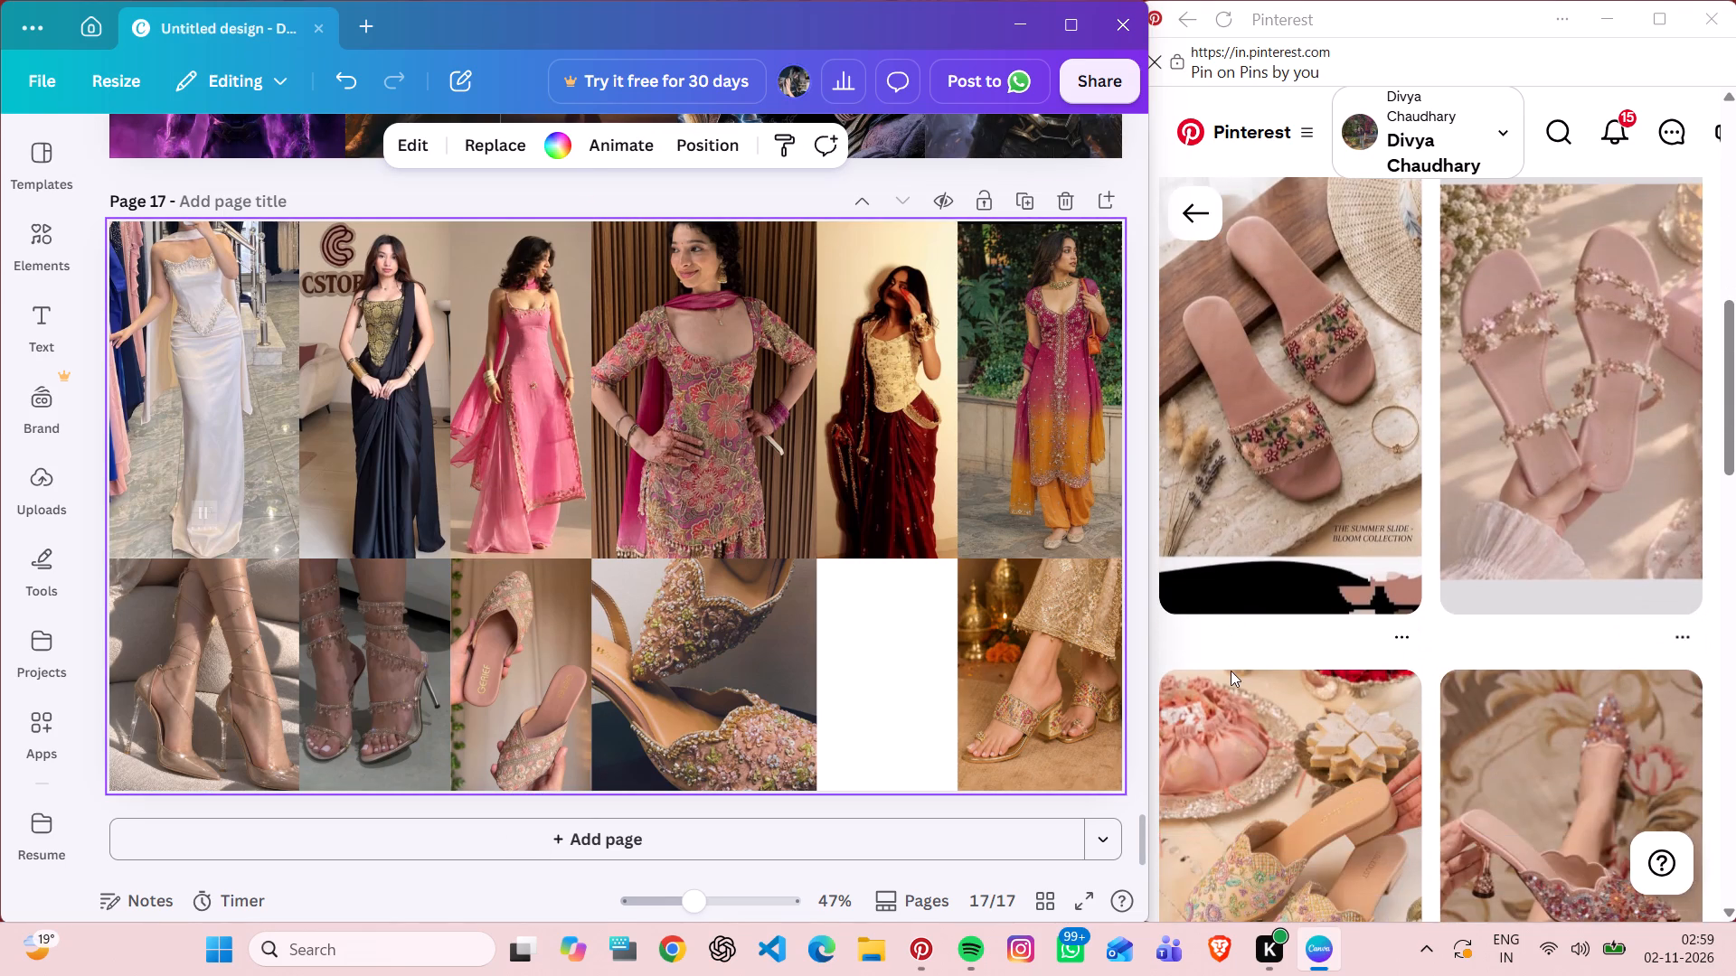
pyautogui.scroll(-5, 1231, 671)
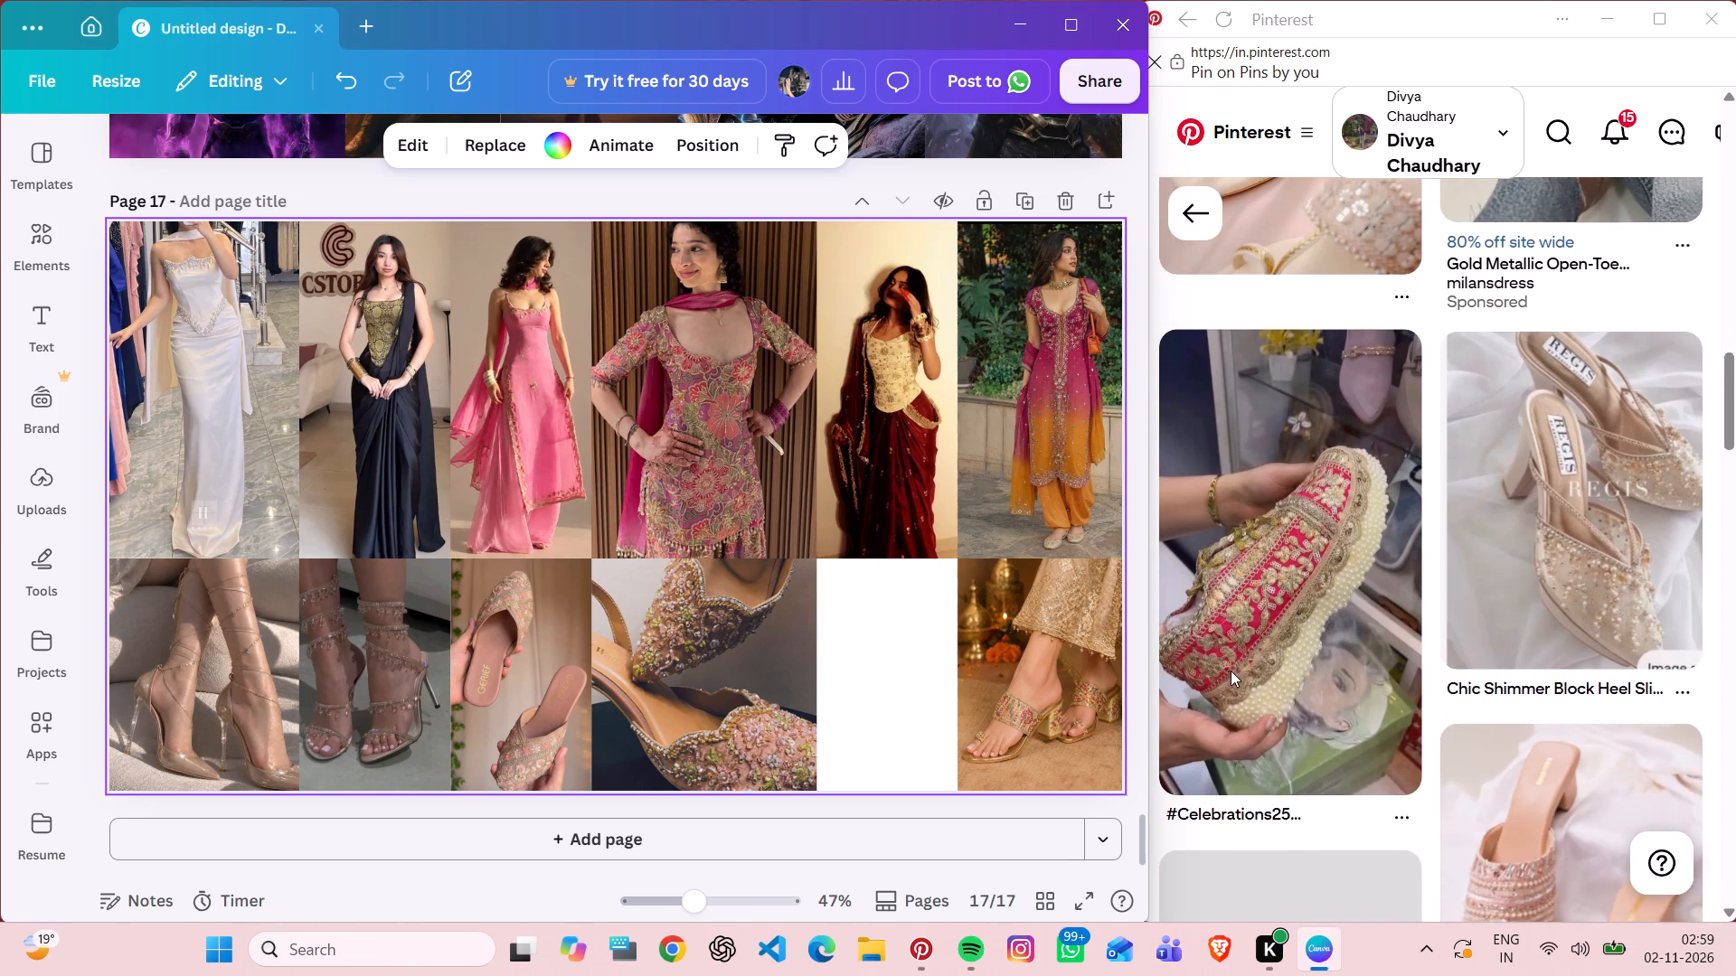
pyautogui.scroll(-6, 1231, 671)
pyautogui.hscroll(6, 1231, 671)
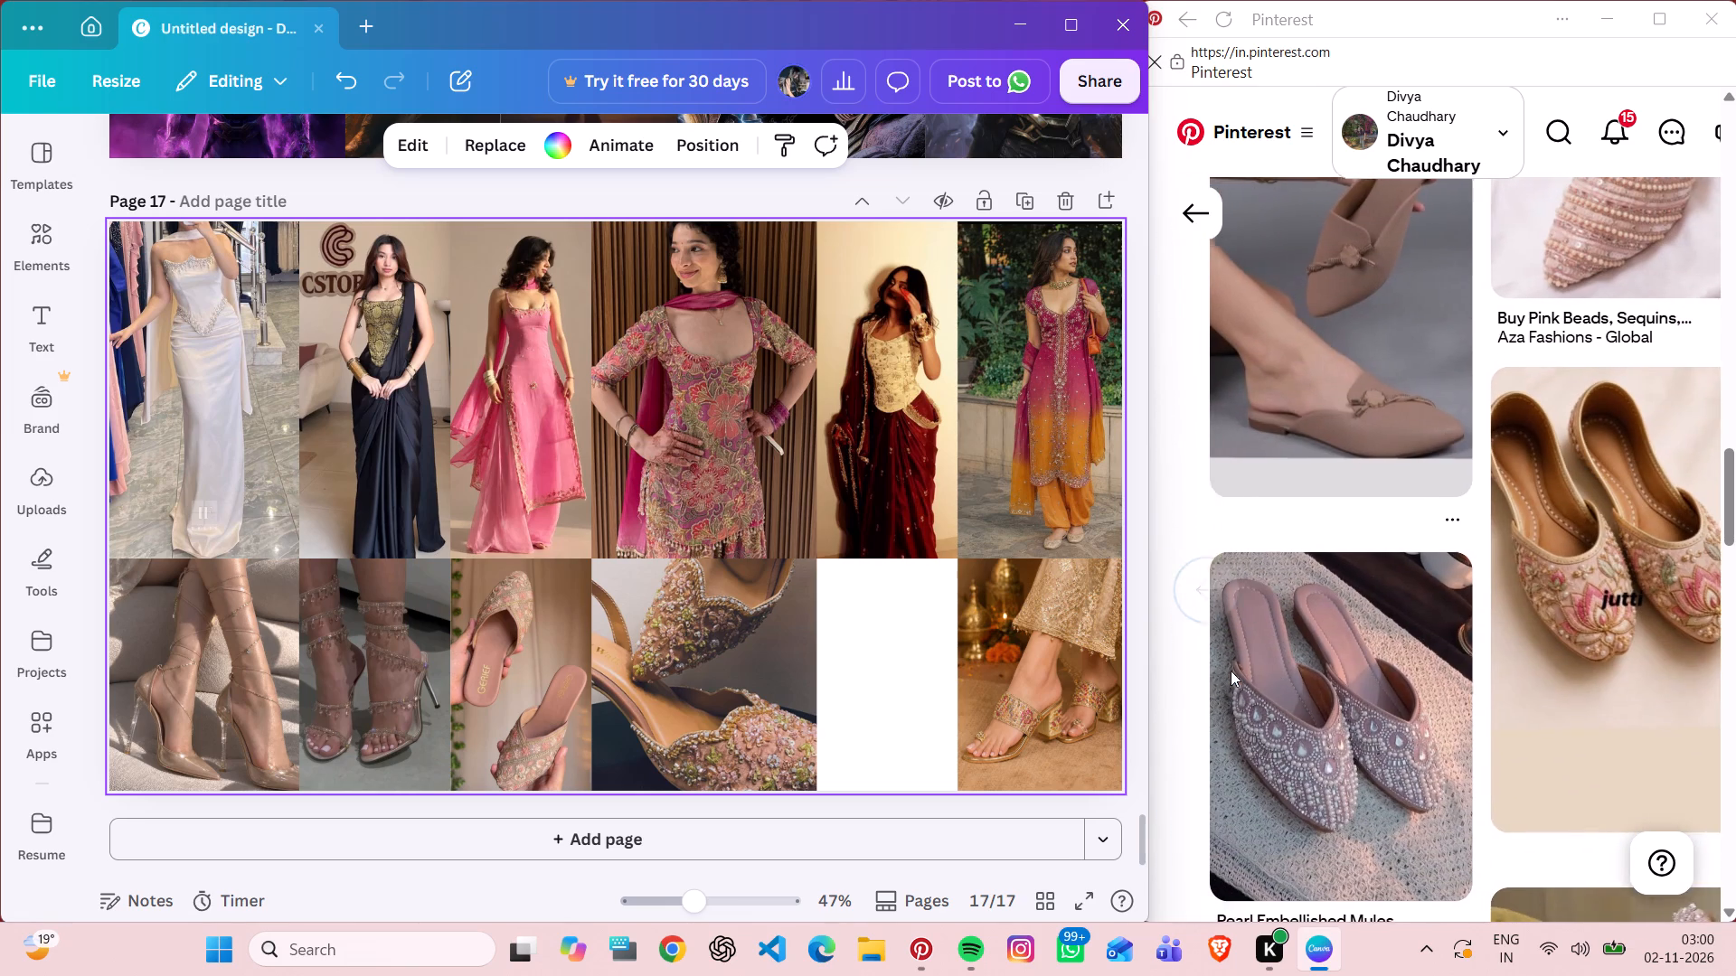
pyautogui.click(1200, 210)
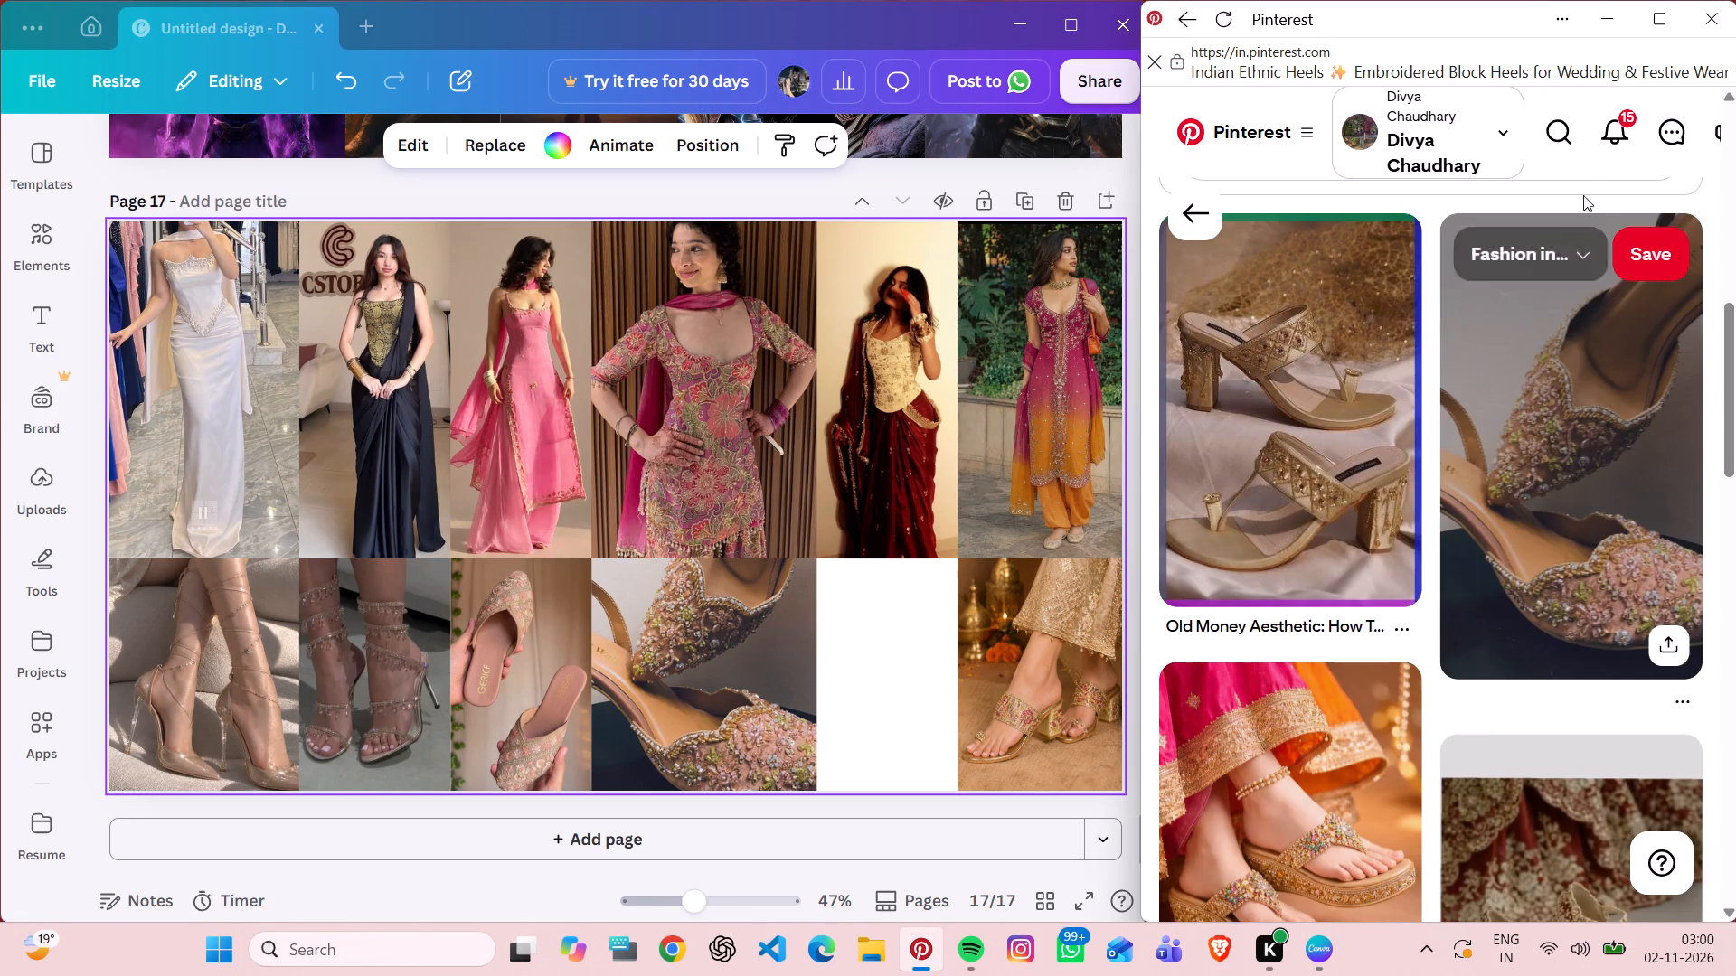
# Search Pinterest for "golden heels".
pyautogui.click(1567, 150)
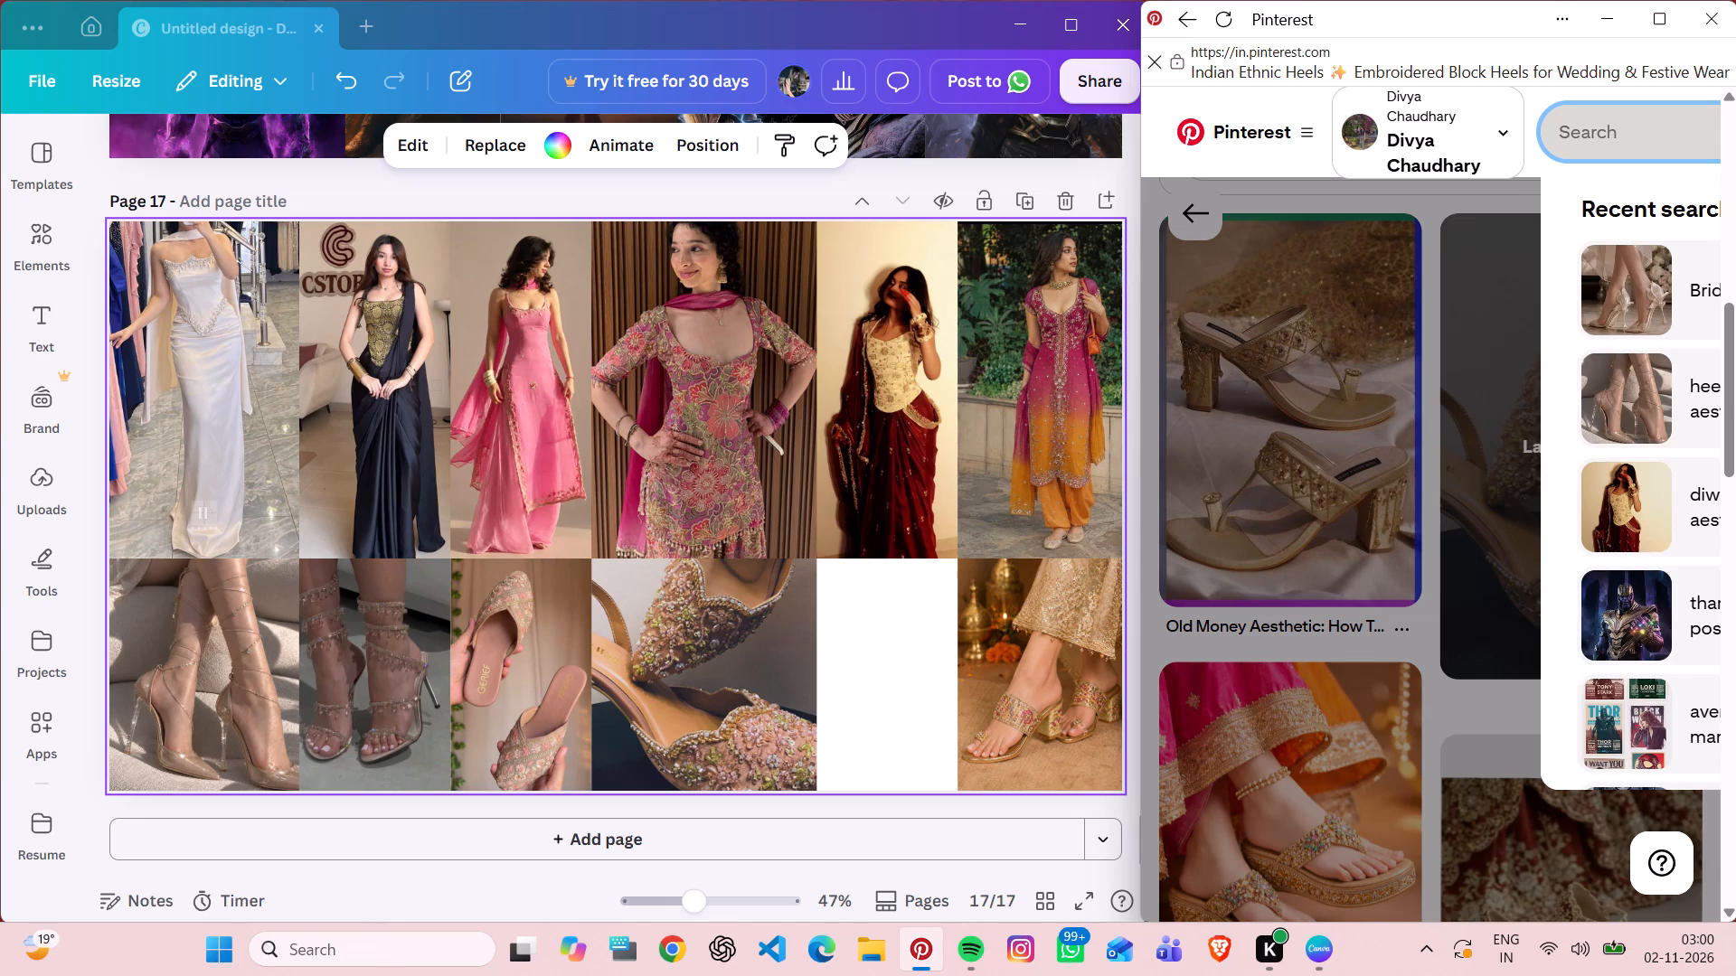
pyautogui.write('golden')
pyautogui.press('space')
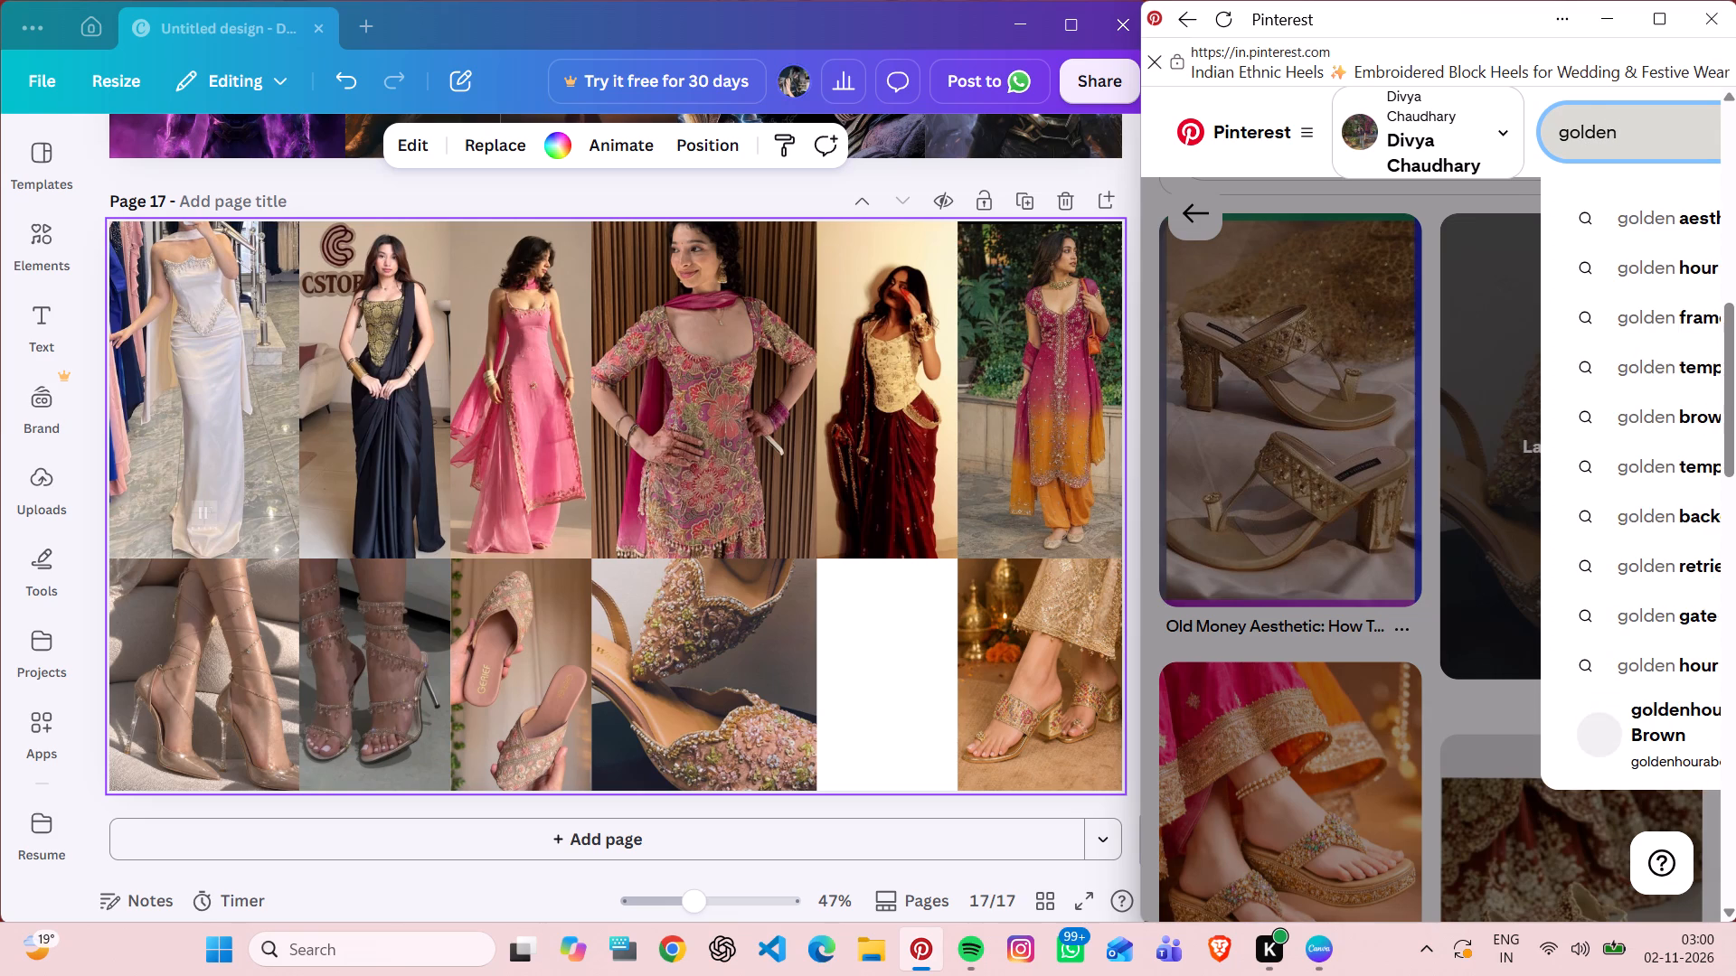
pyautogui.write('heels')
pyautogui.press('space')
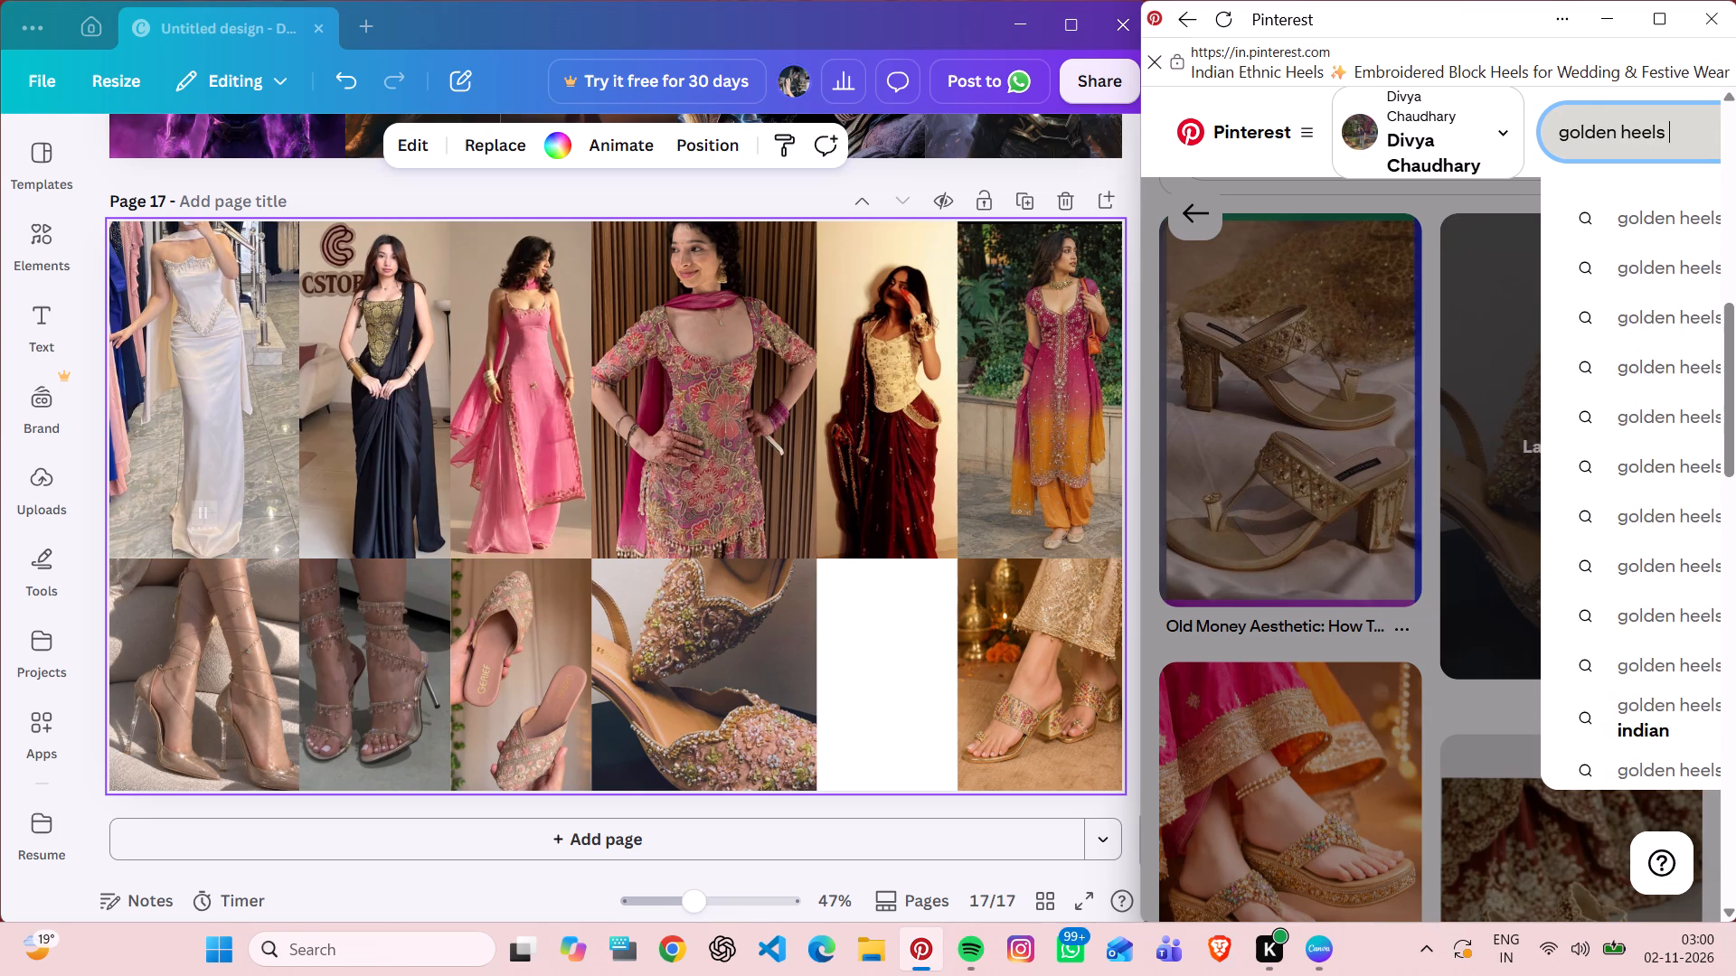
pyautogui.press('Return')
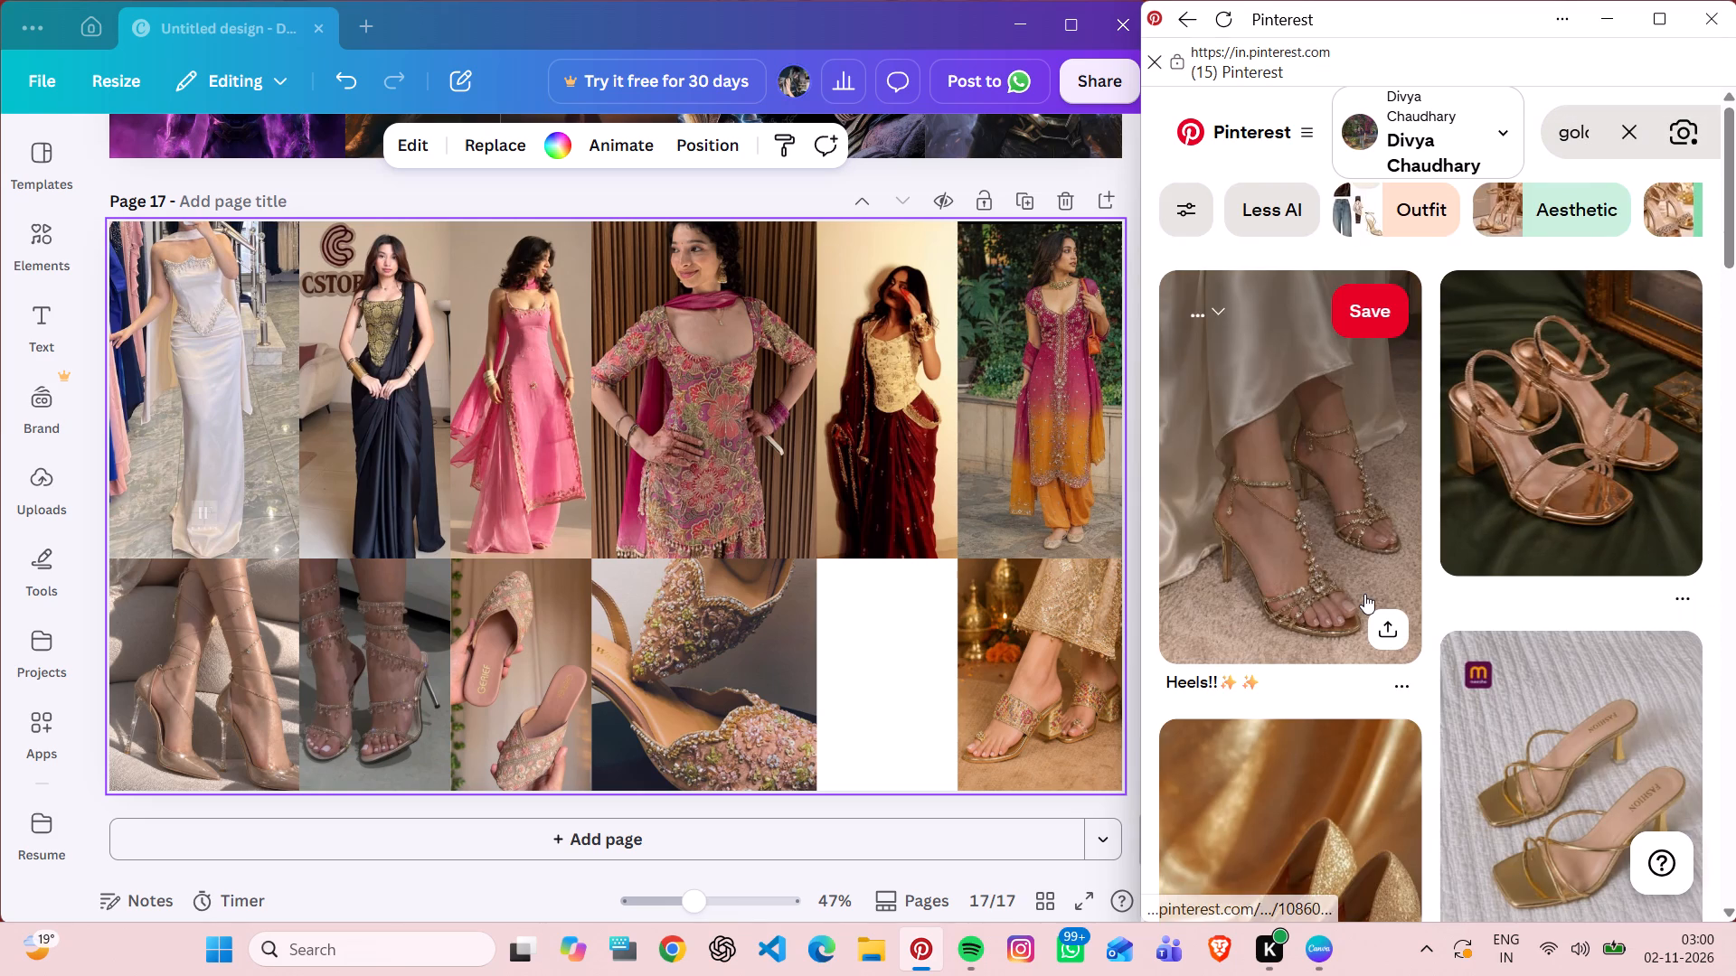
# Open the pin of gold strappy square-toe heels on a grey ribbed background and add its photo to page 17.
pyautogui.scroll(-7, 1364, 594)
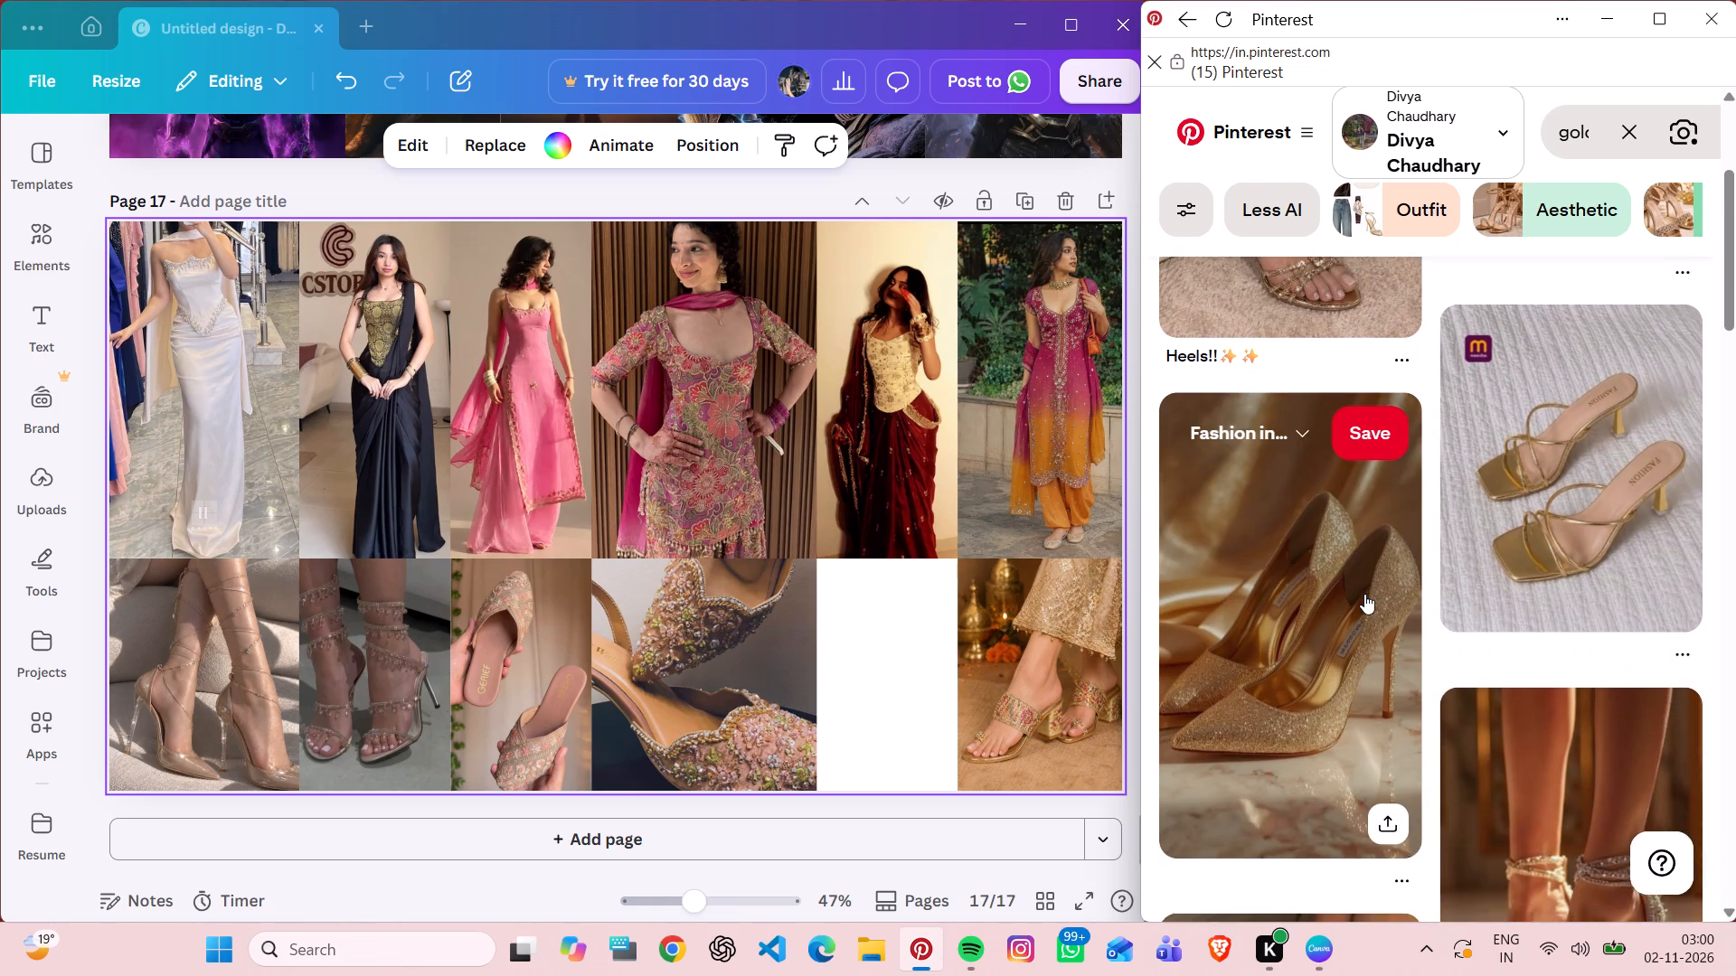
pyautogui.scroll(-3, 1364, 594)
pyautogui.scroll(3, 1364, 594)
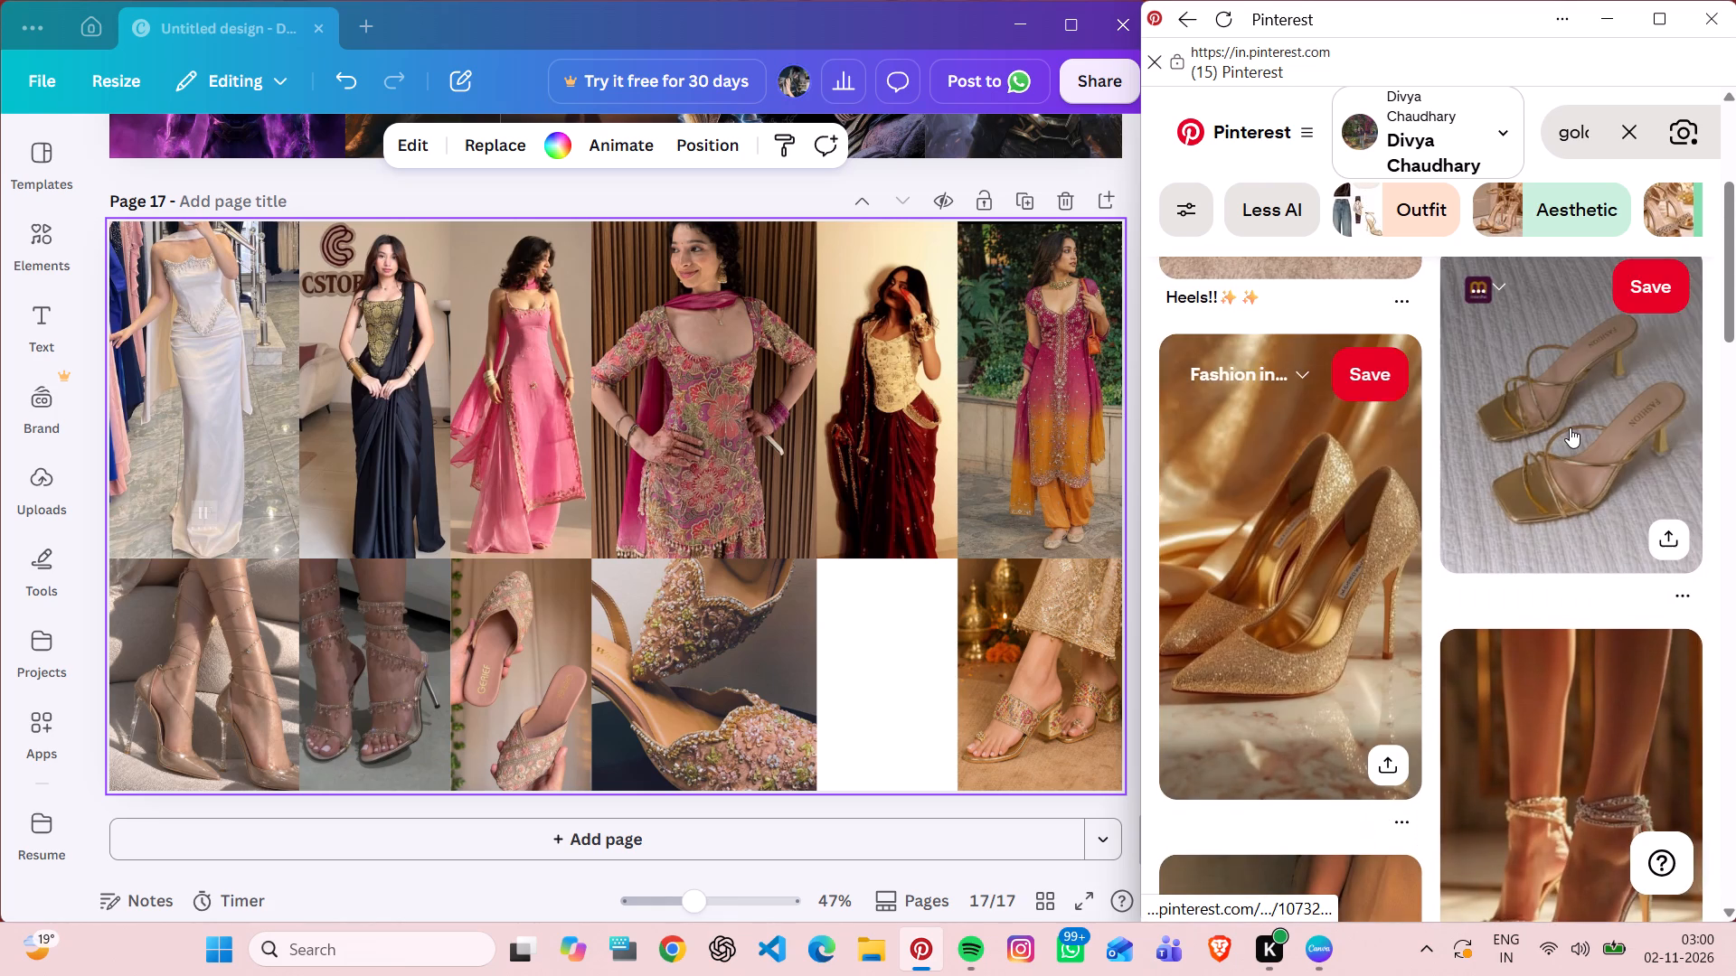
pyautogui.click(1570, 427)
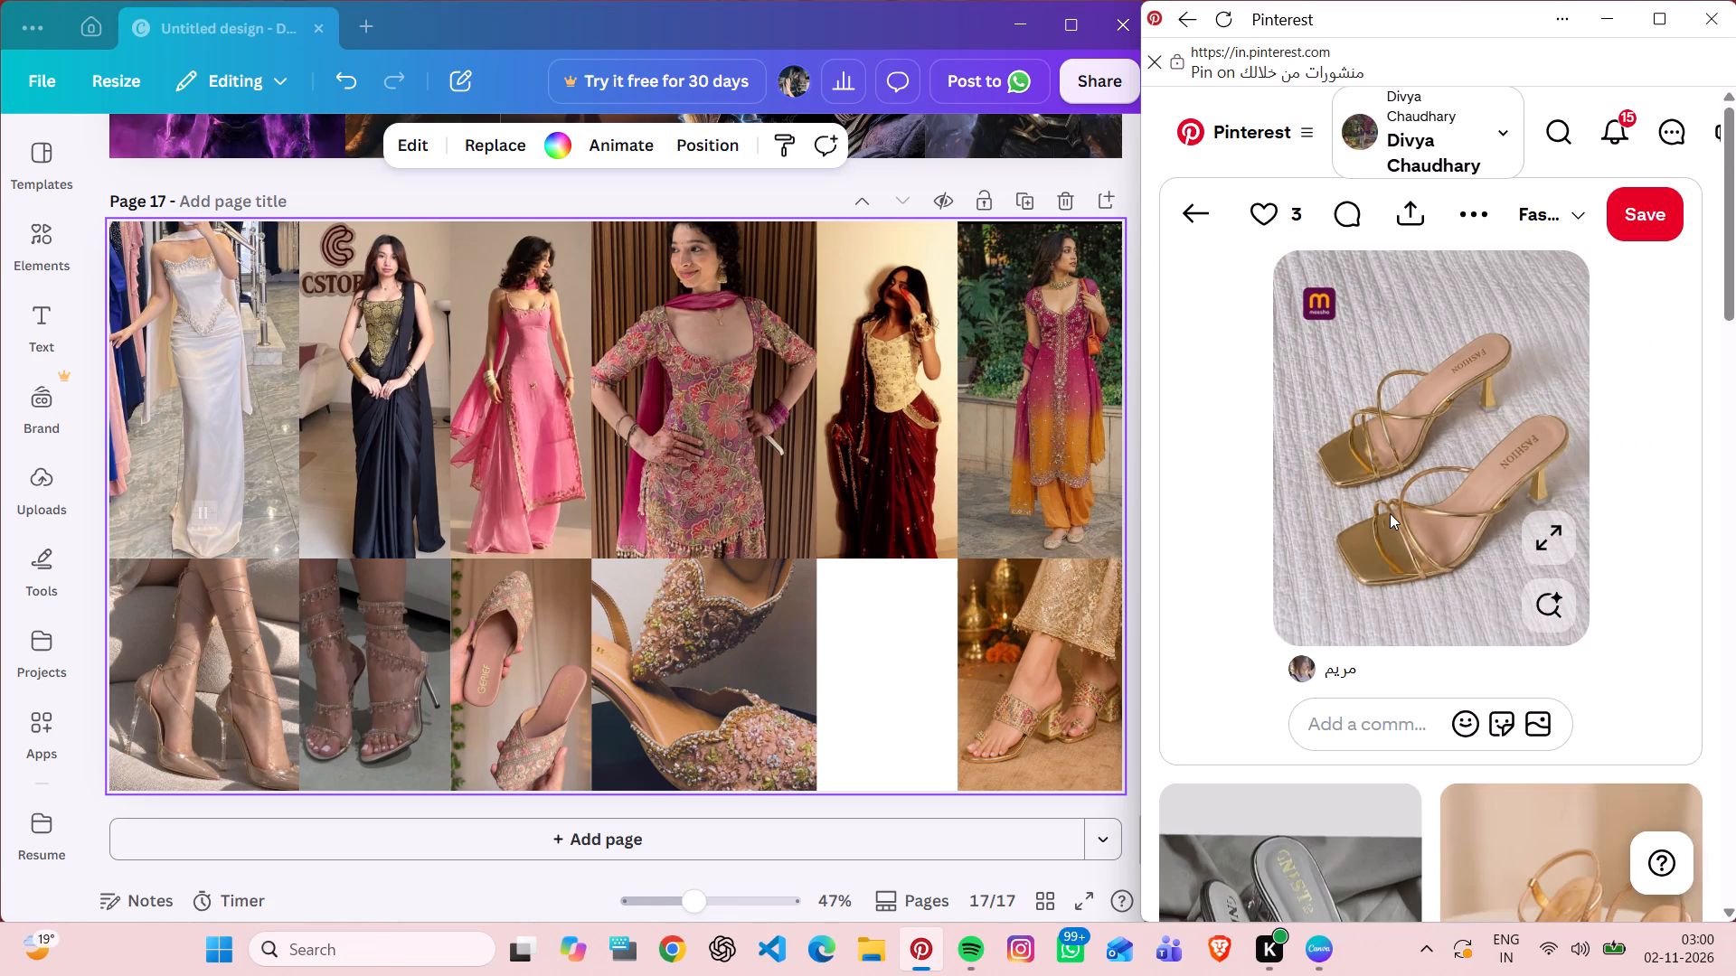
pyautogui.moveTo(1376, 489); pyautogui.dragTo(969, 624)
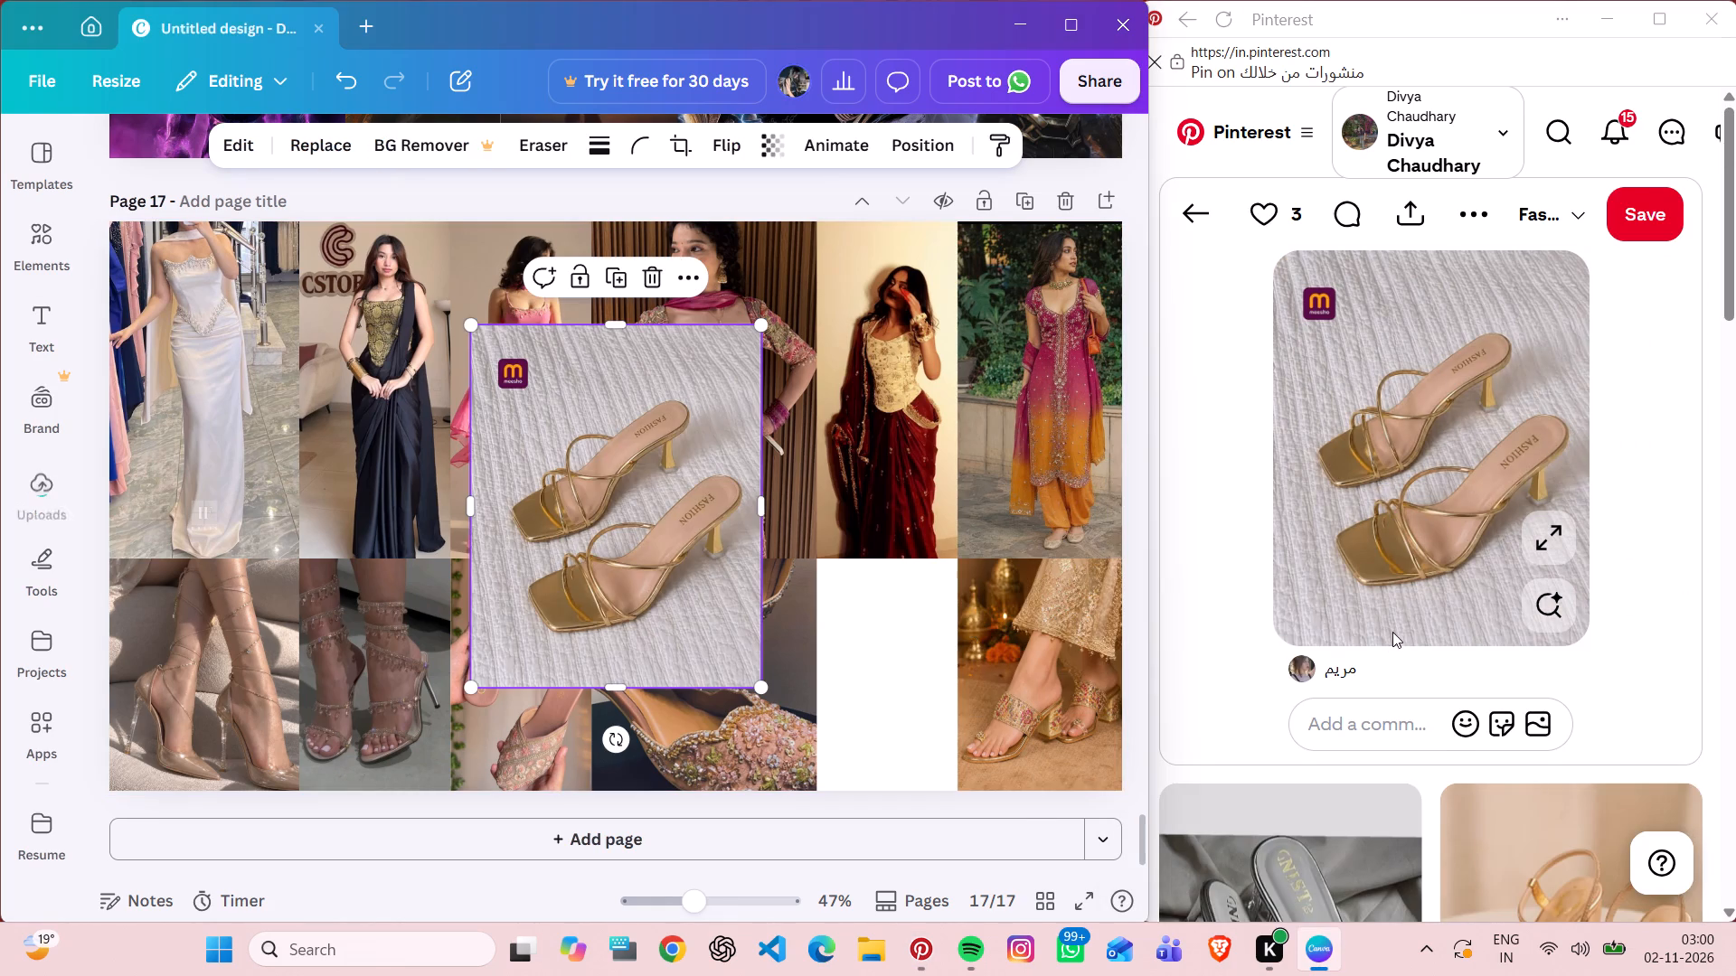
pyautogui.scroll(-11, 1392, 632)
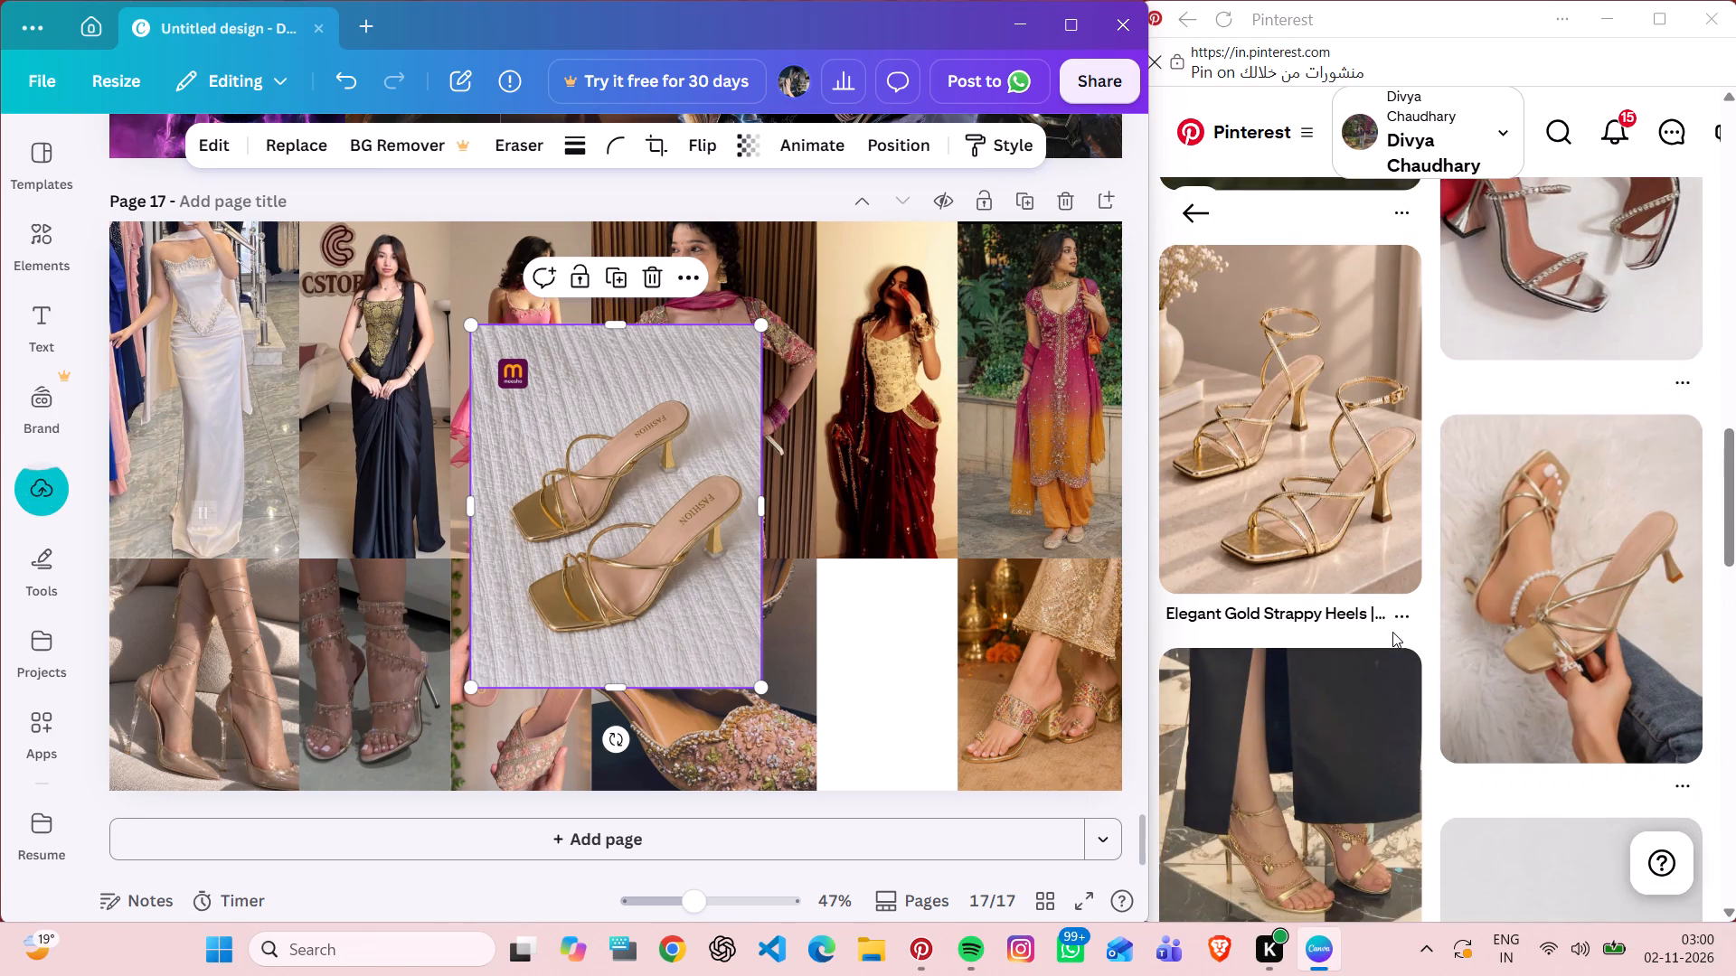
# Scale the gold heels photo down to about 431 high and move it into the gap beneath the maroon outfit photo.
pyautogui.click(579, 431)
pyautogui.click(478, 326)
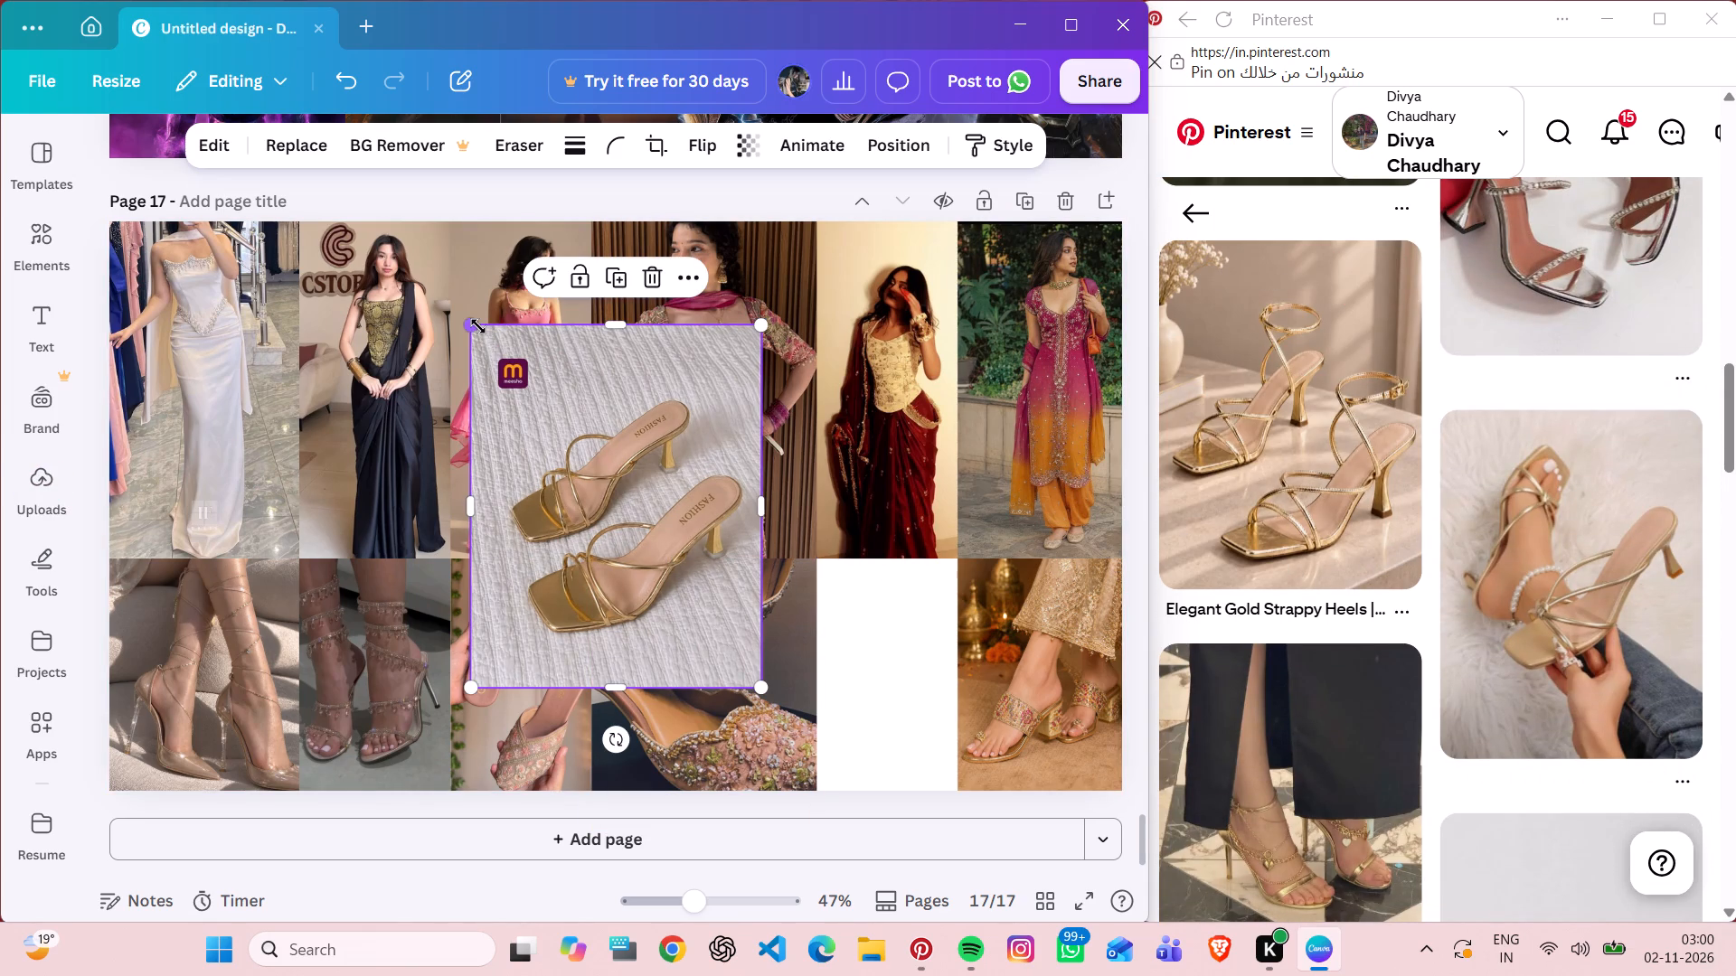
pyautogui.moveTo(467, 325); pyautogui.dragTo(587, 450)
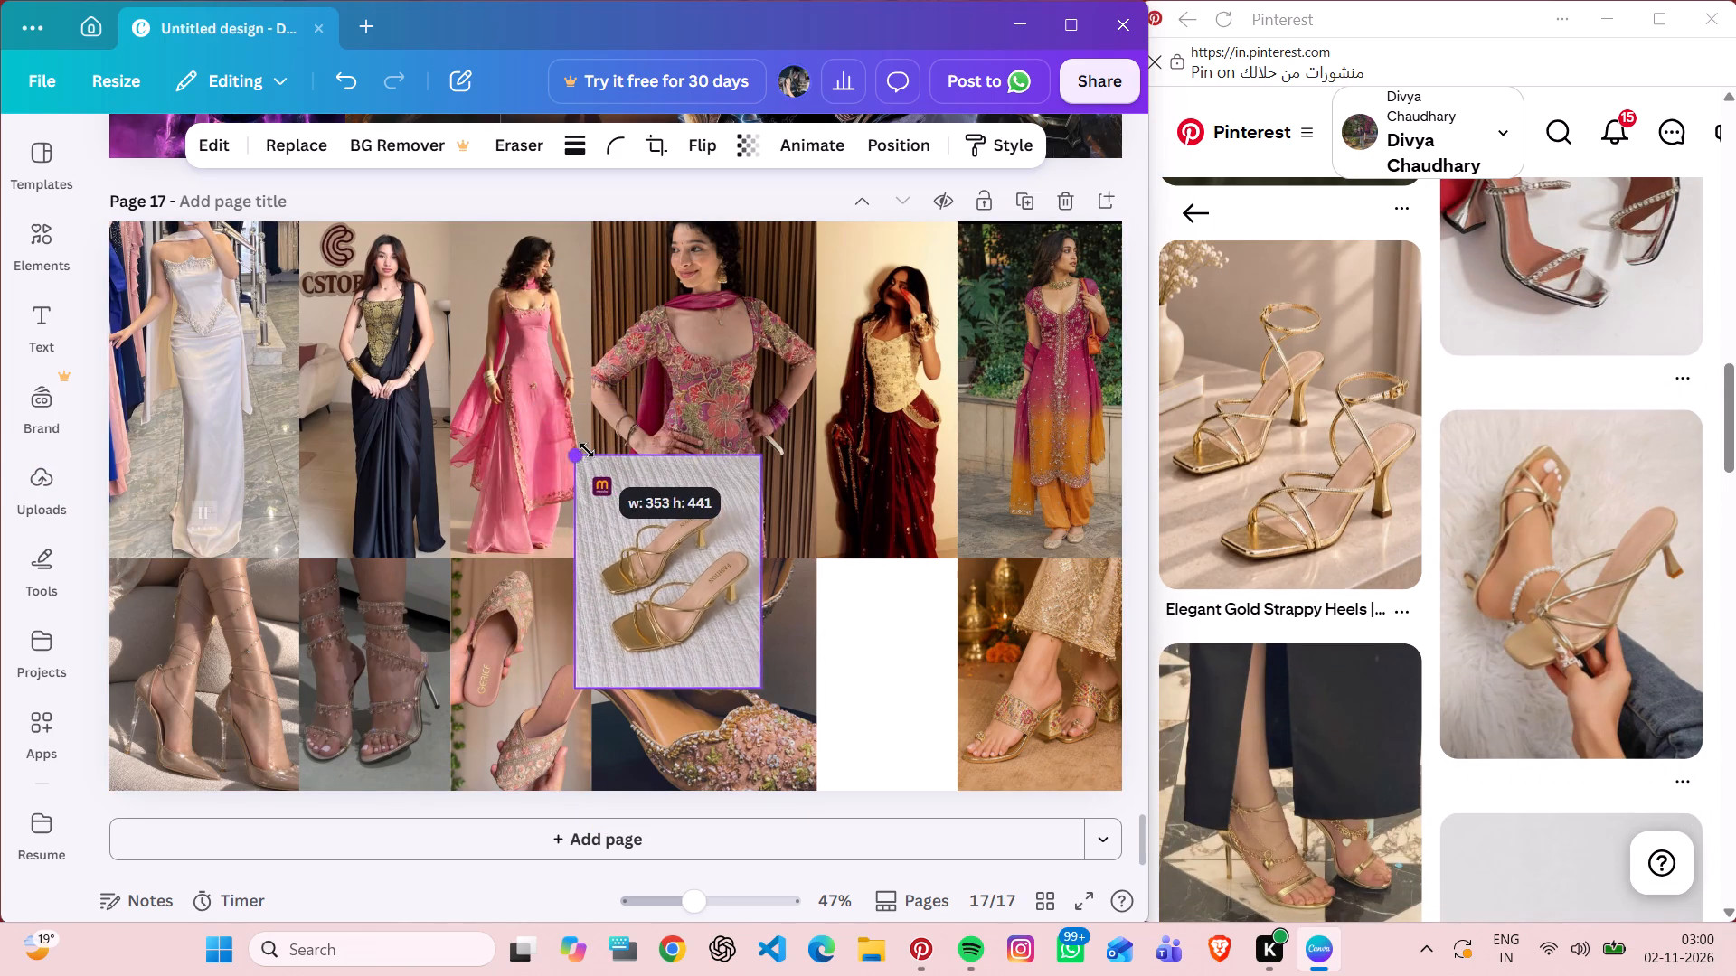
pyautogui.moveTo(587, 450); pyautogui.dragTo(587, 452)
pyautogui.moveTo(690, 585); pyautogui.dragTo(882, 680)
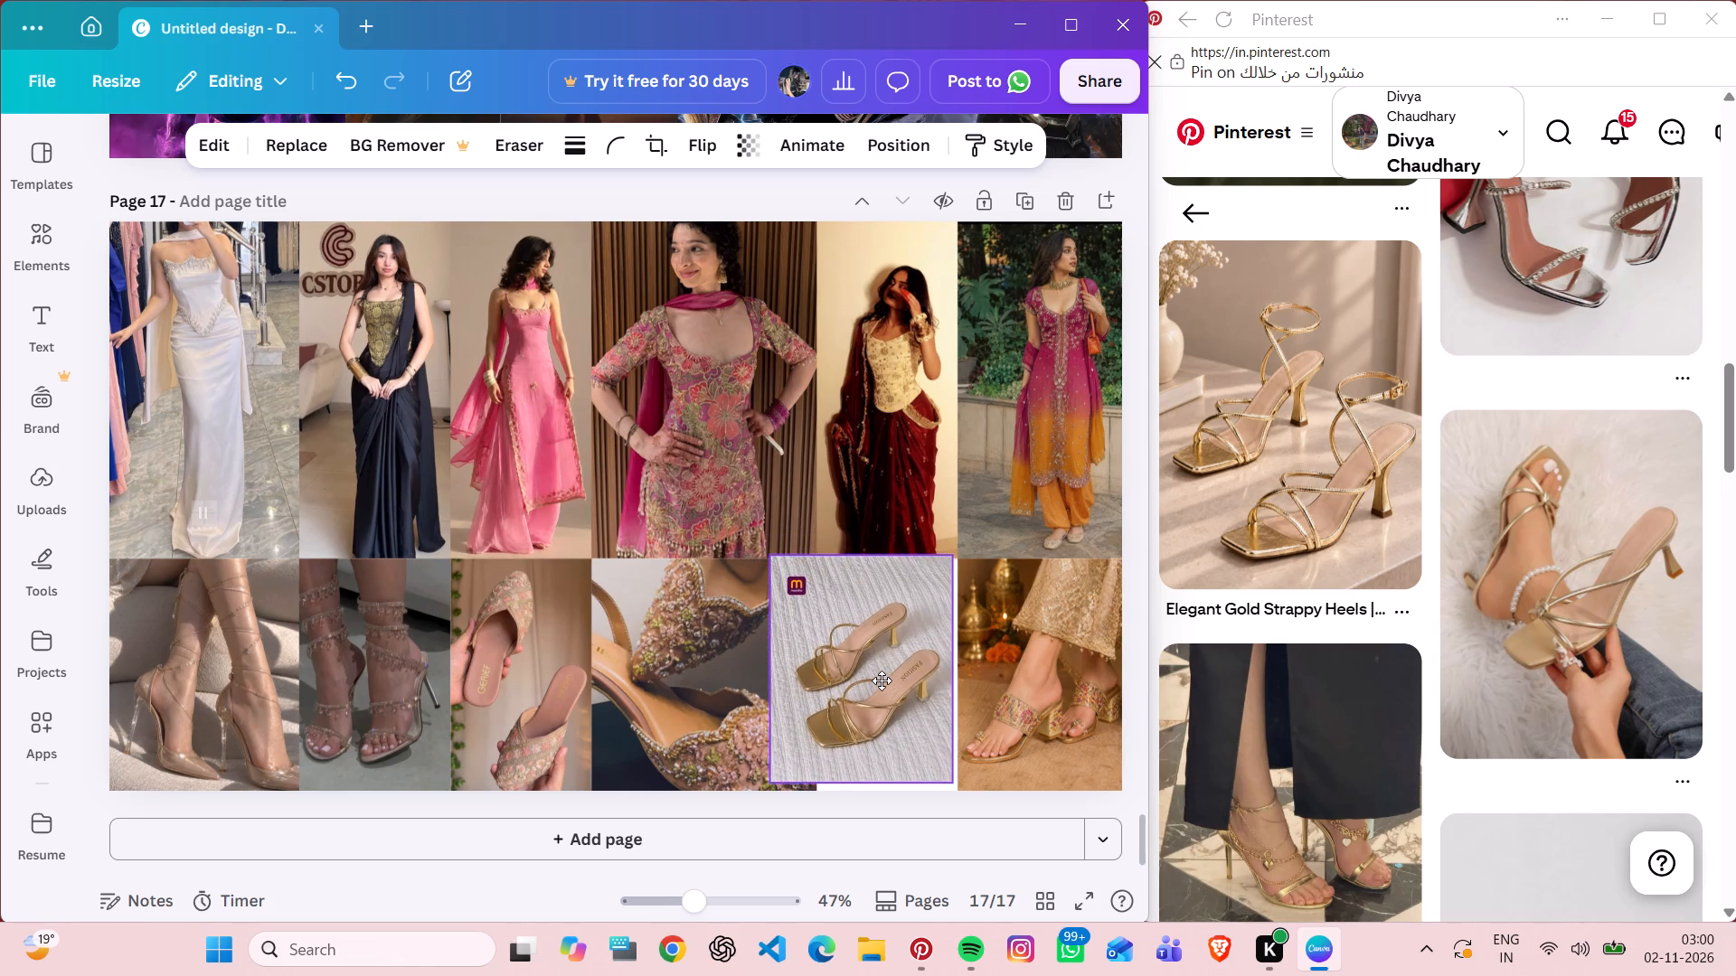
pyautogui.moveTo(882, 680); pyautogui.dragTo(883, 677)
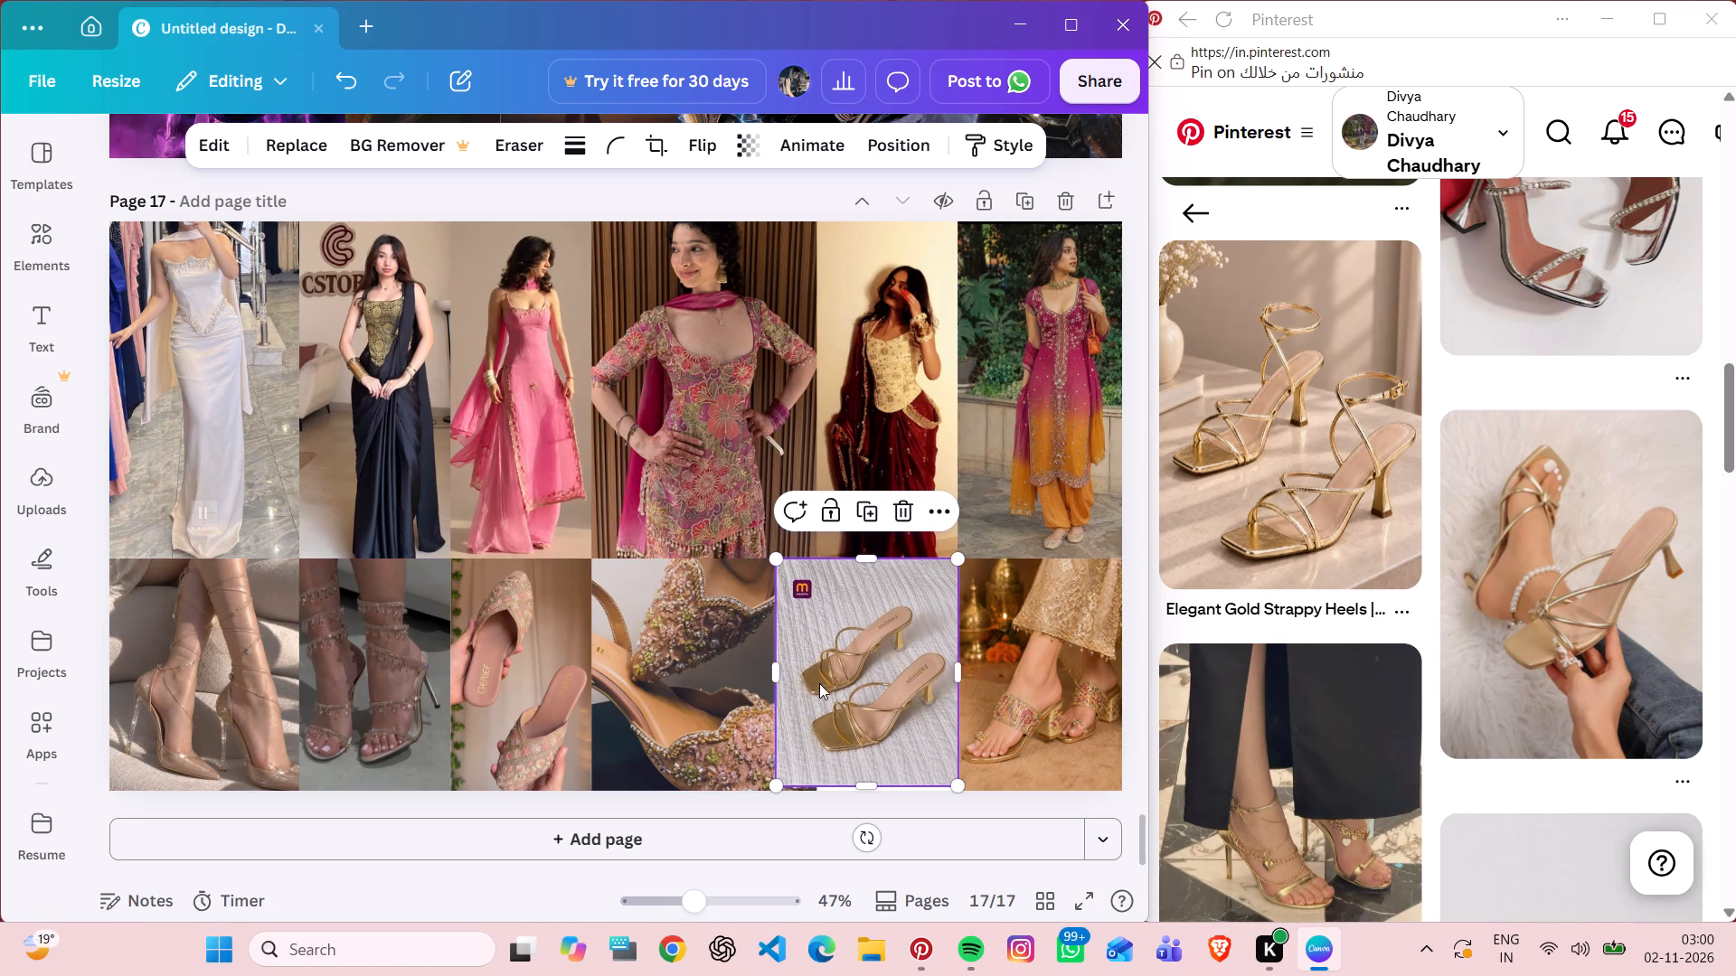
# Narrow the gold heels photo to the maroon outfit's column and fit it to about 267 by 440, flush beneath the outfit row.
pyautogui.moveTo(774, 678); pyautogui.dragTo(794, 684)
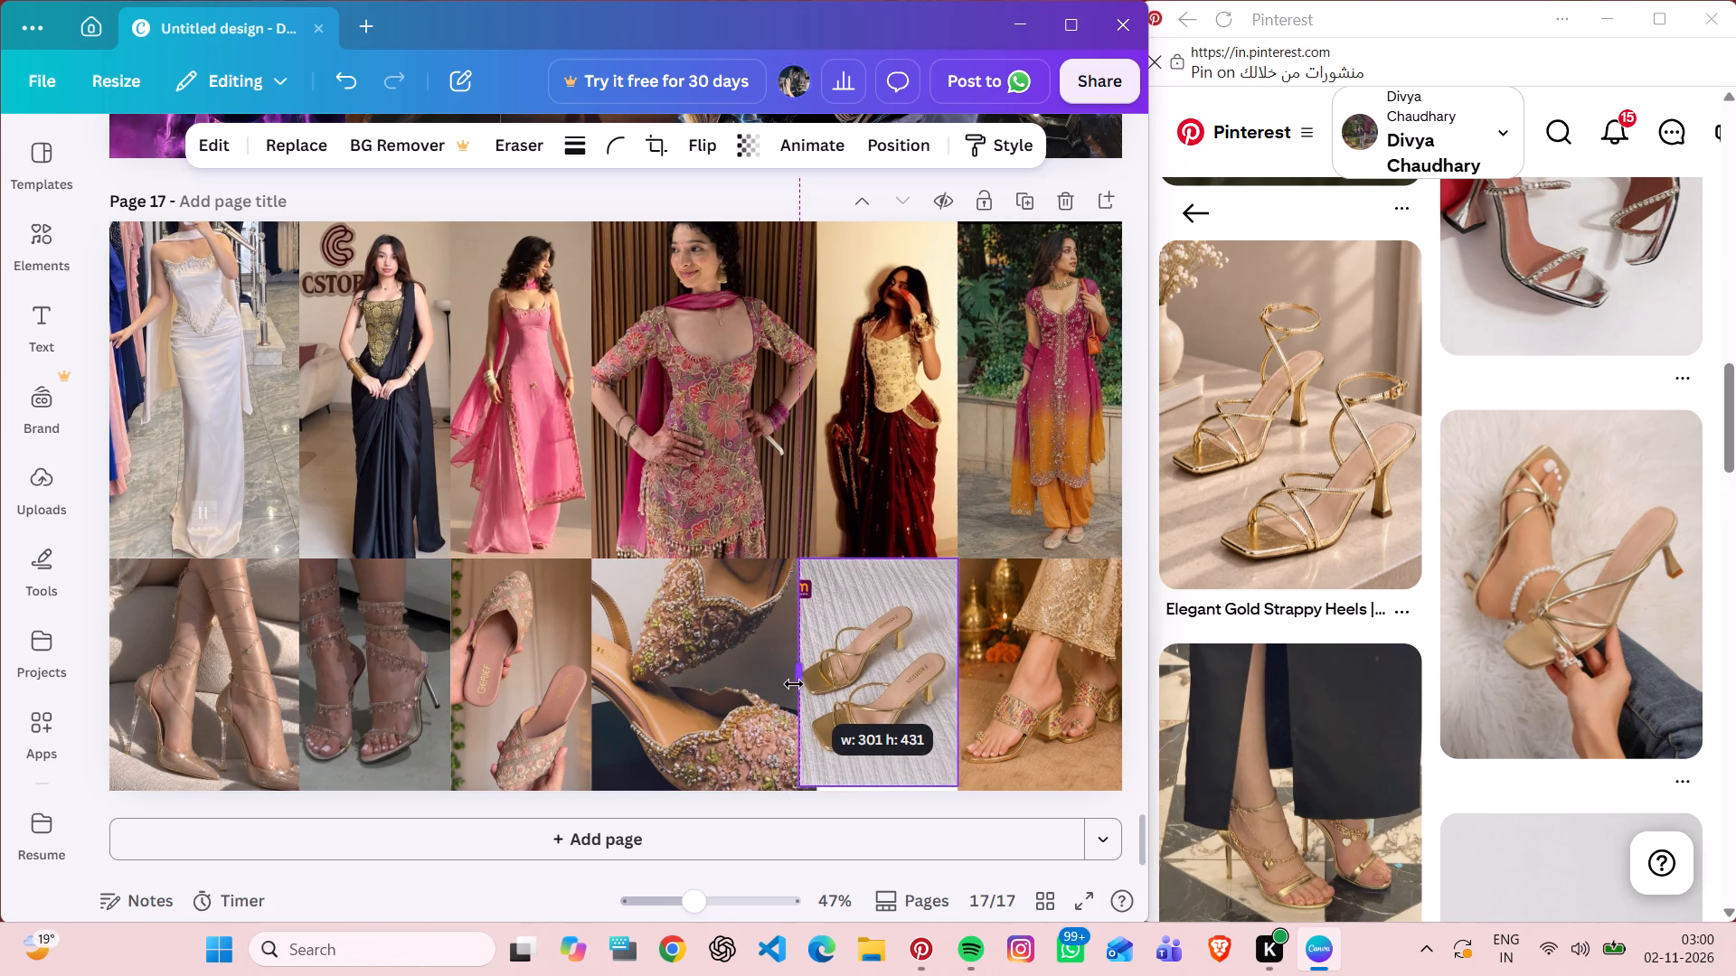
pyautogui.moveTo(794, 684); pyautogui.dragTo(789, 683)
pyautogui.moveTo(793, 562); pyautogui.dragTo(816, 572)
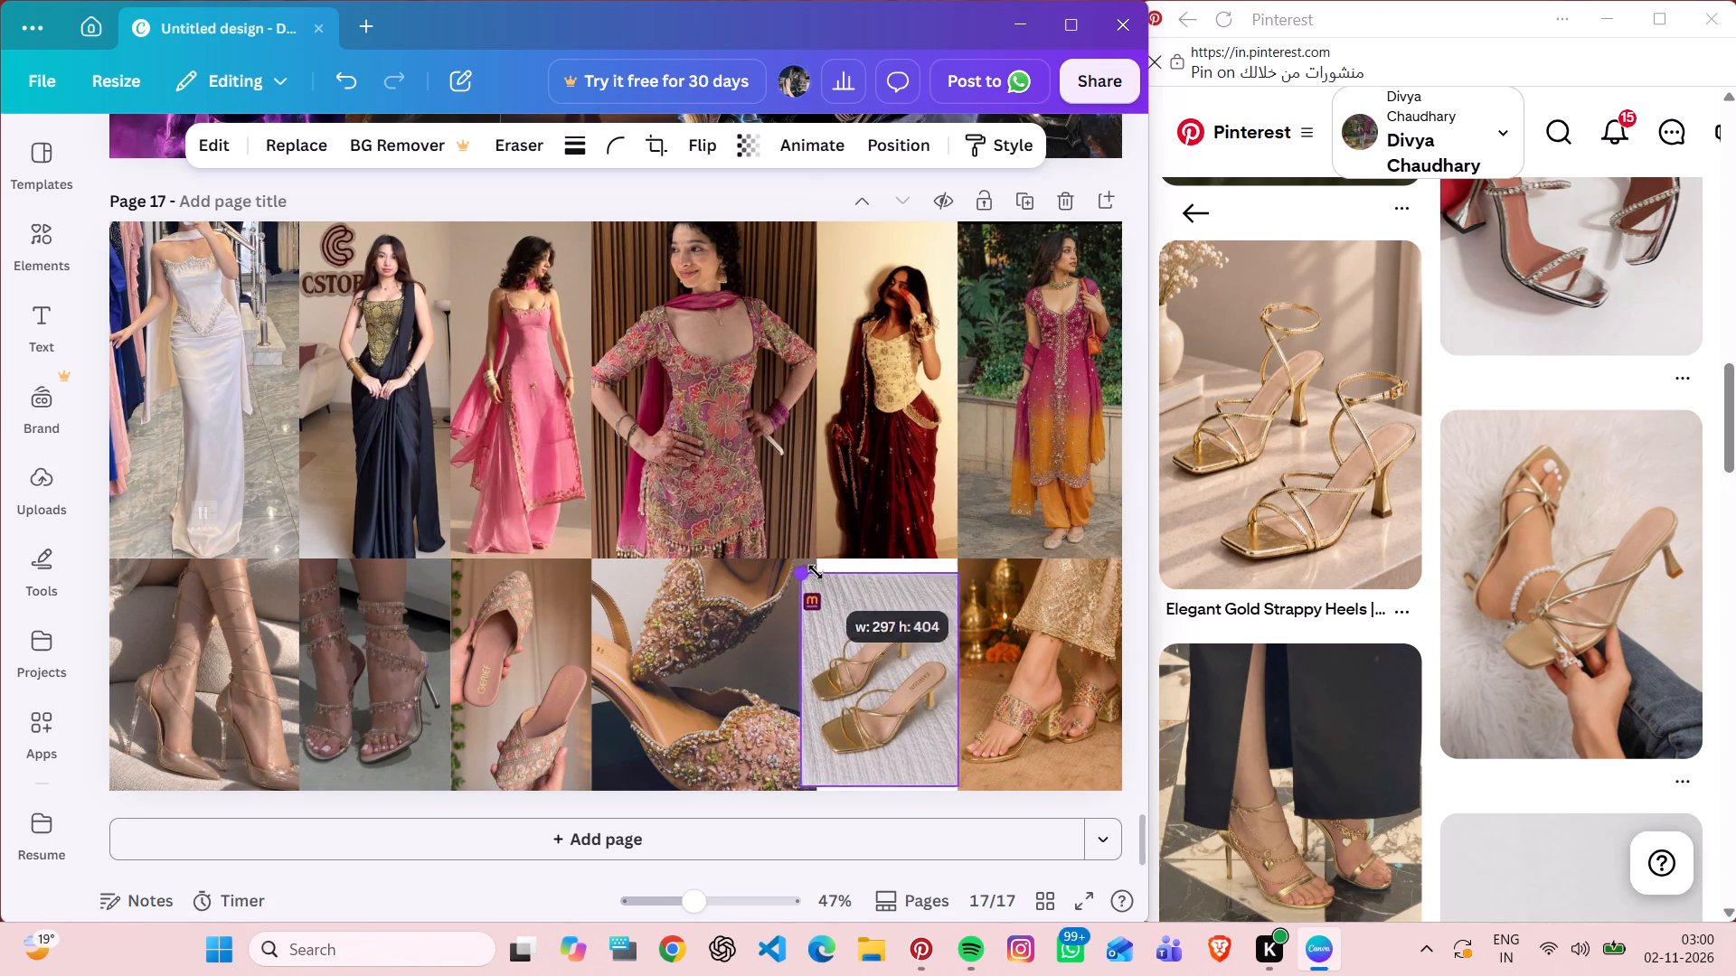
pyautogui.moveTo(816, 572); pyautogui.dragTo(835, 582)
pyautogui.click(899, 731)
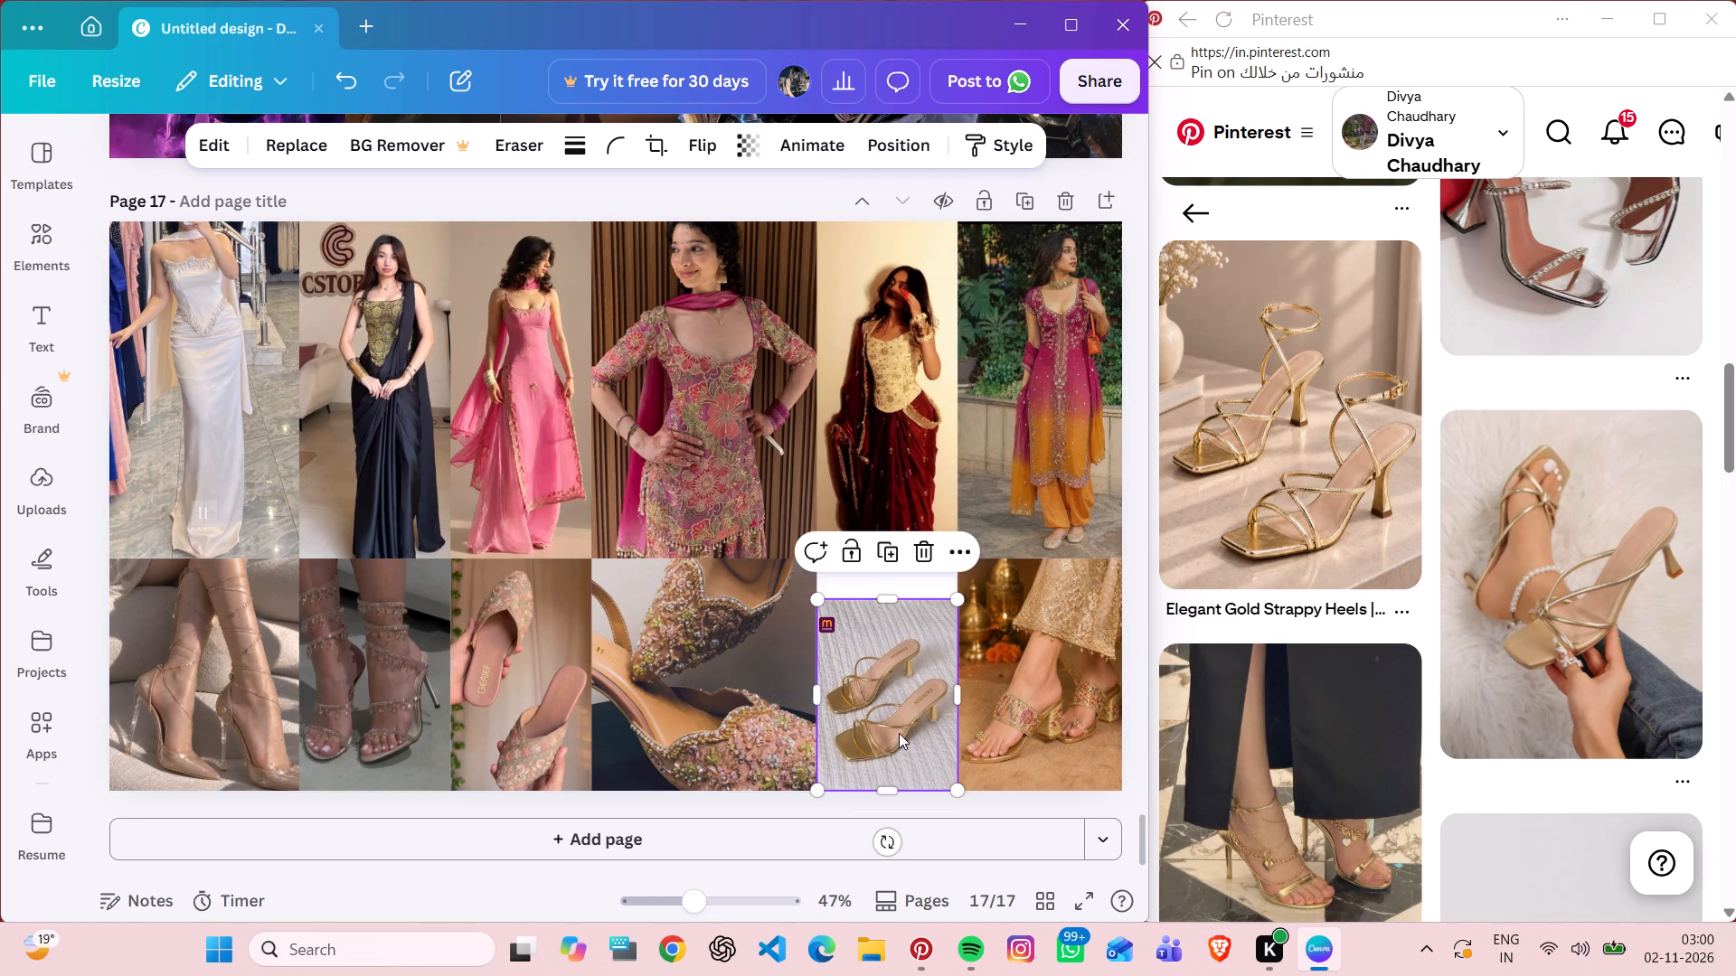
pyautogui.moveTo(886, 600); pyautogui.dragTo(884, 559)
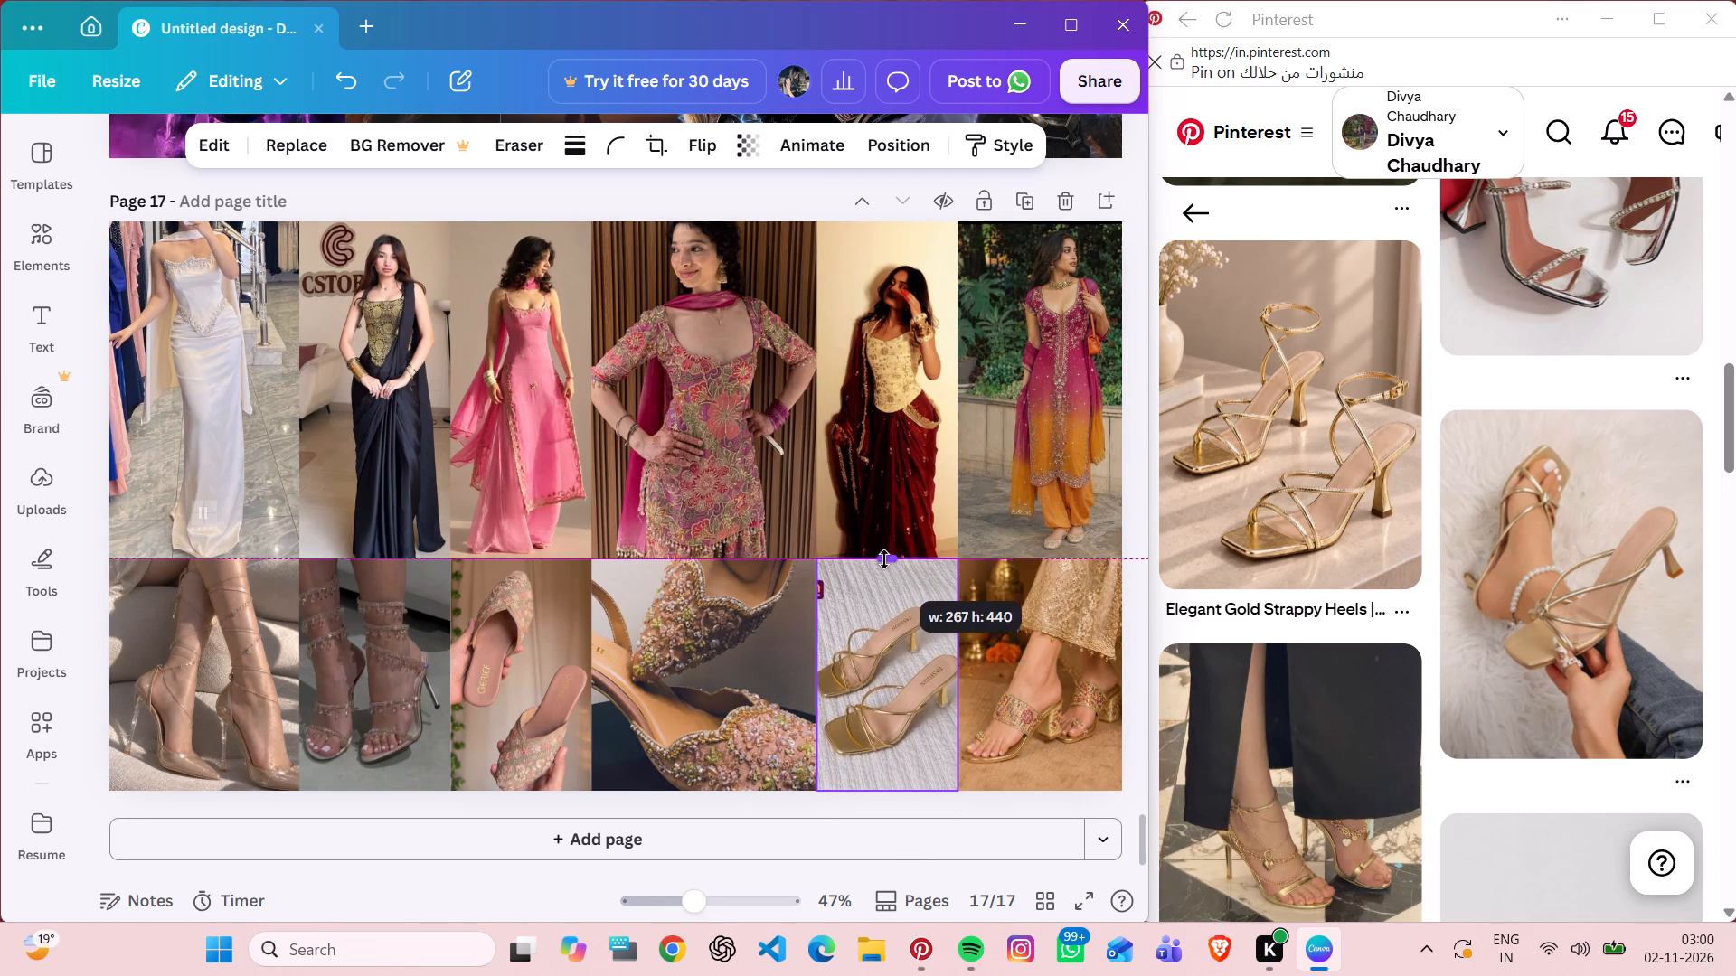
pyautogui.moveTo(884, 559); pyautogui.dragTo(884, 562)
pyautogui.click(838, 375)
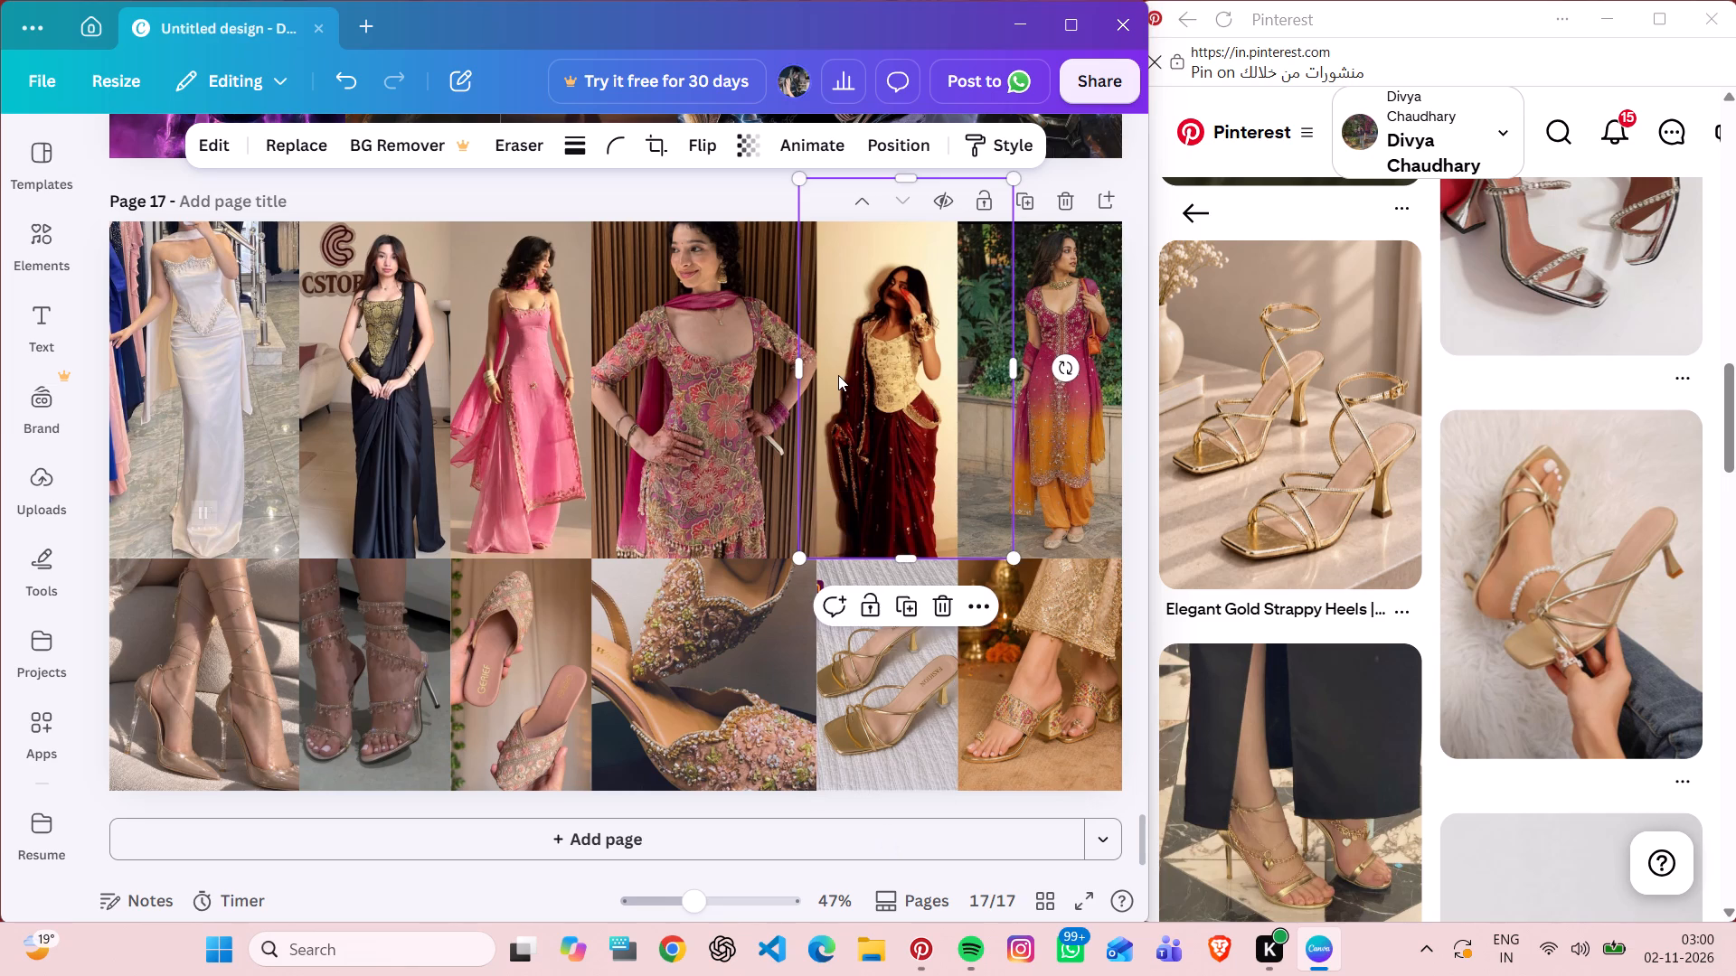
pyautogui.click(693, 200)
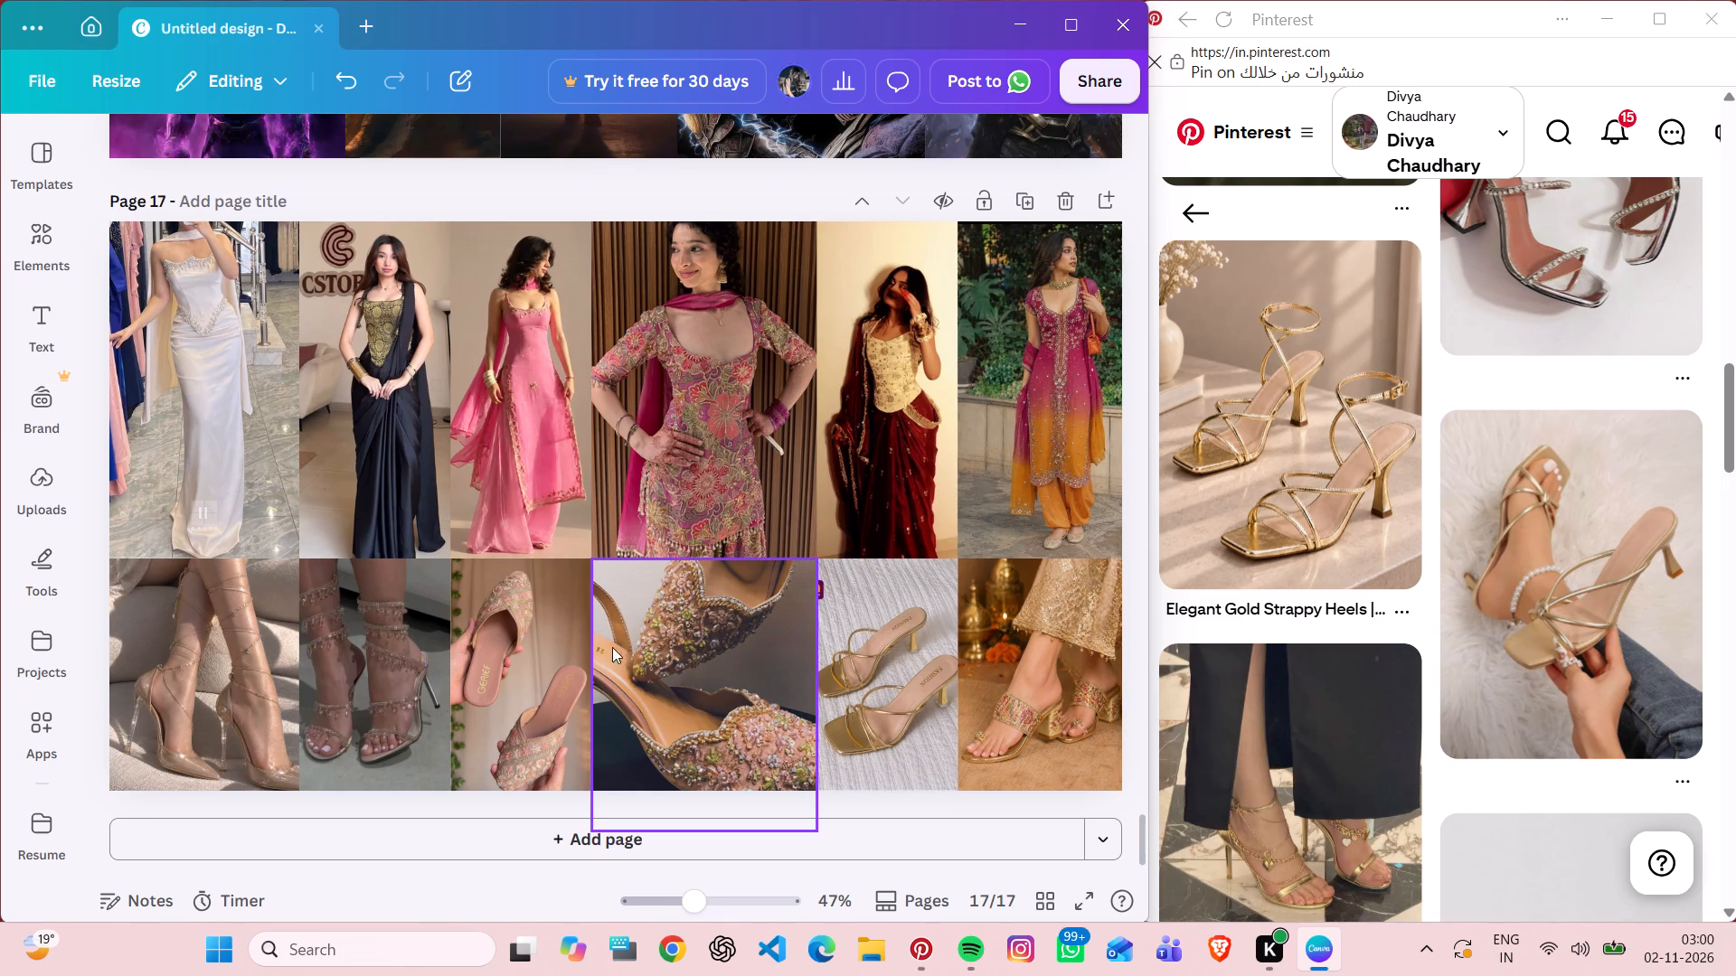
# Save the design with the completed outfit and footwear collage.
pyautogui.hotkey('ctrl', 's')
pyautogui.scroll(-5, 752, 468)
pyautogui.scroll(3, 752, 468)
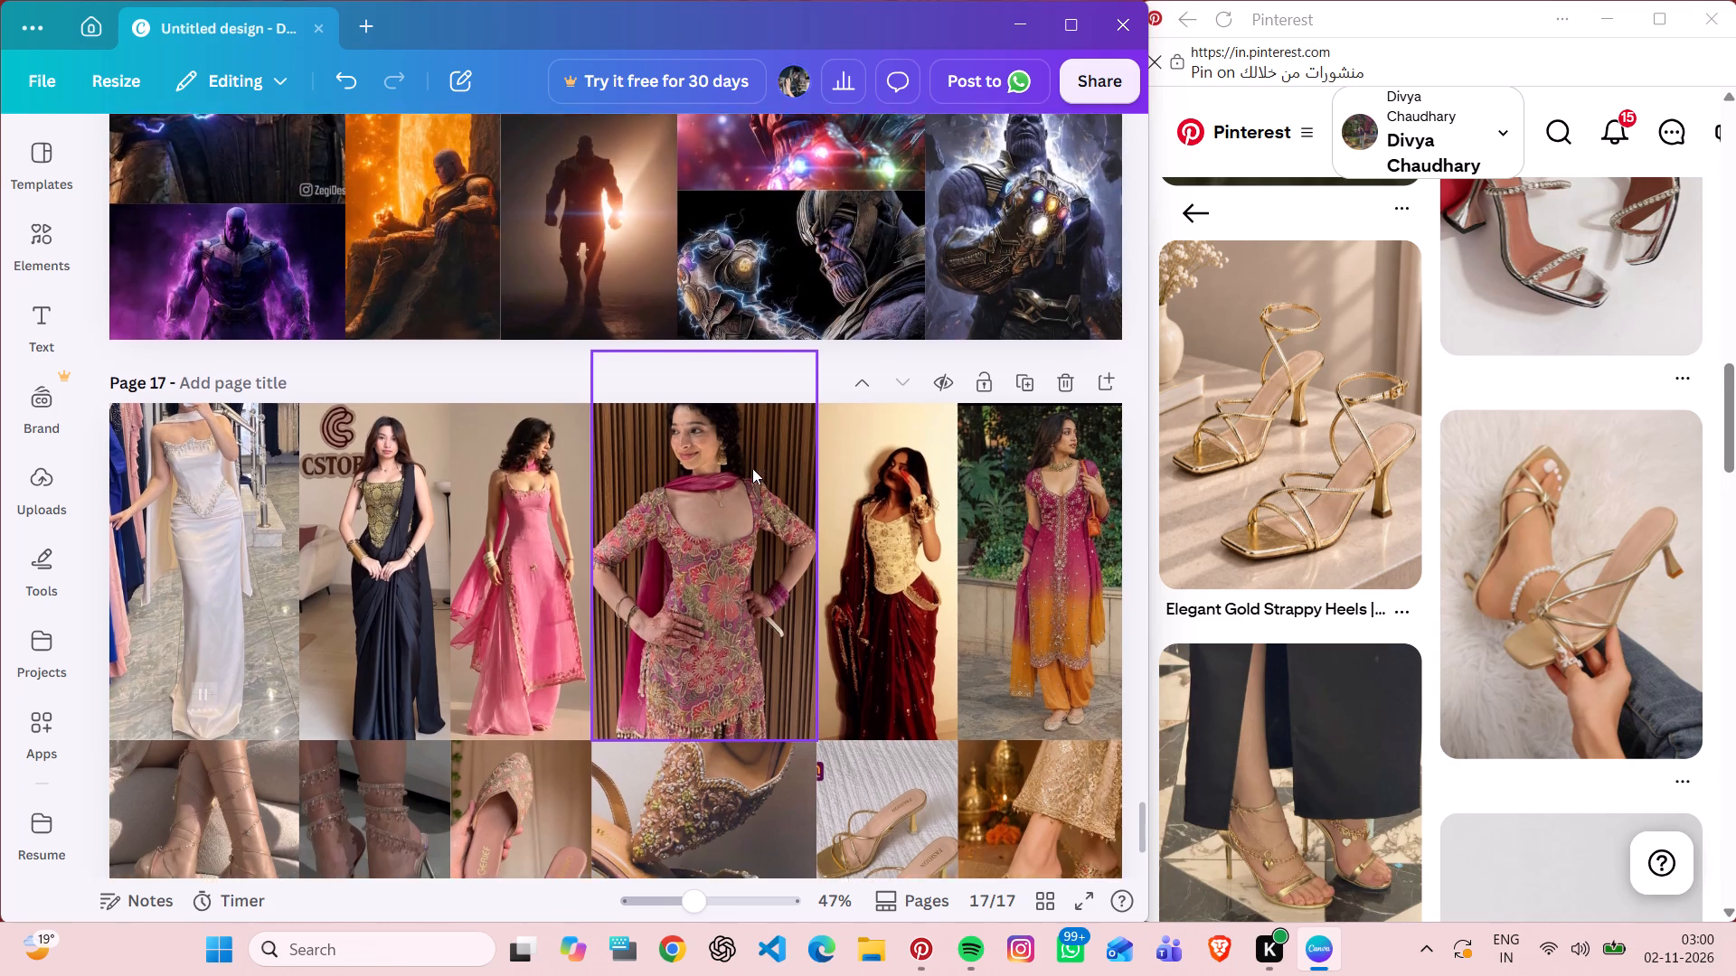
pyautogui.scroll(-2, 759, 404)
pyautogui.scroll(-5, 1543, 699)
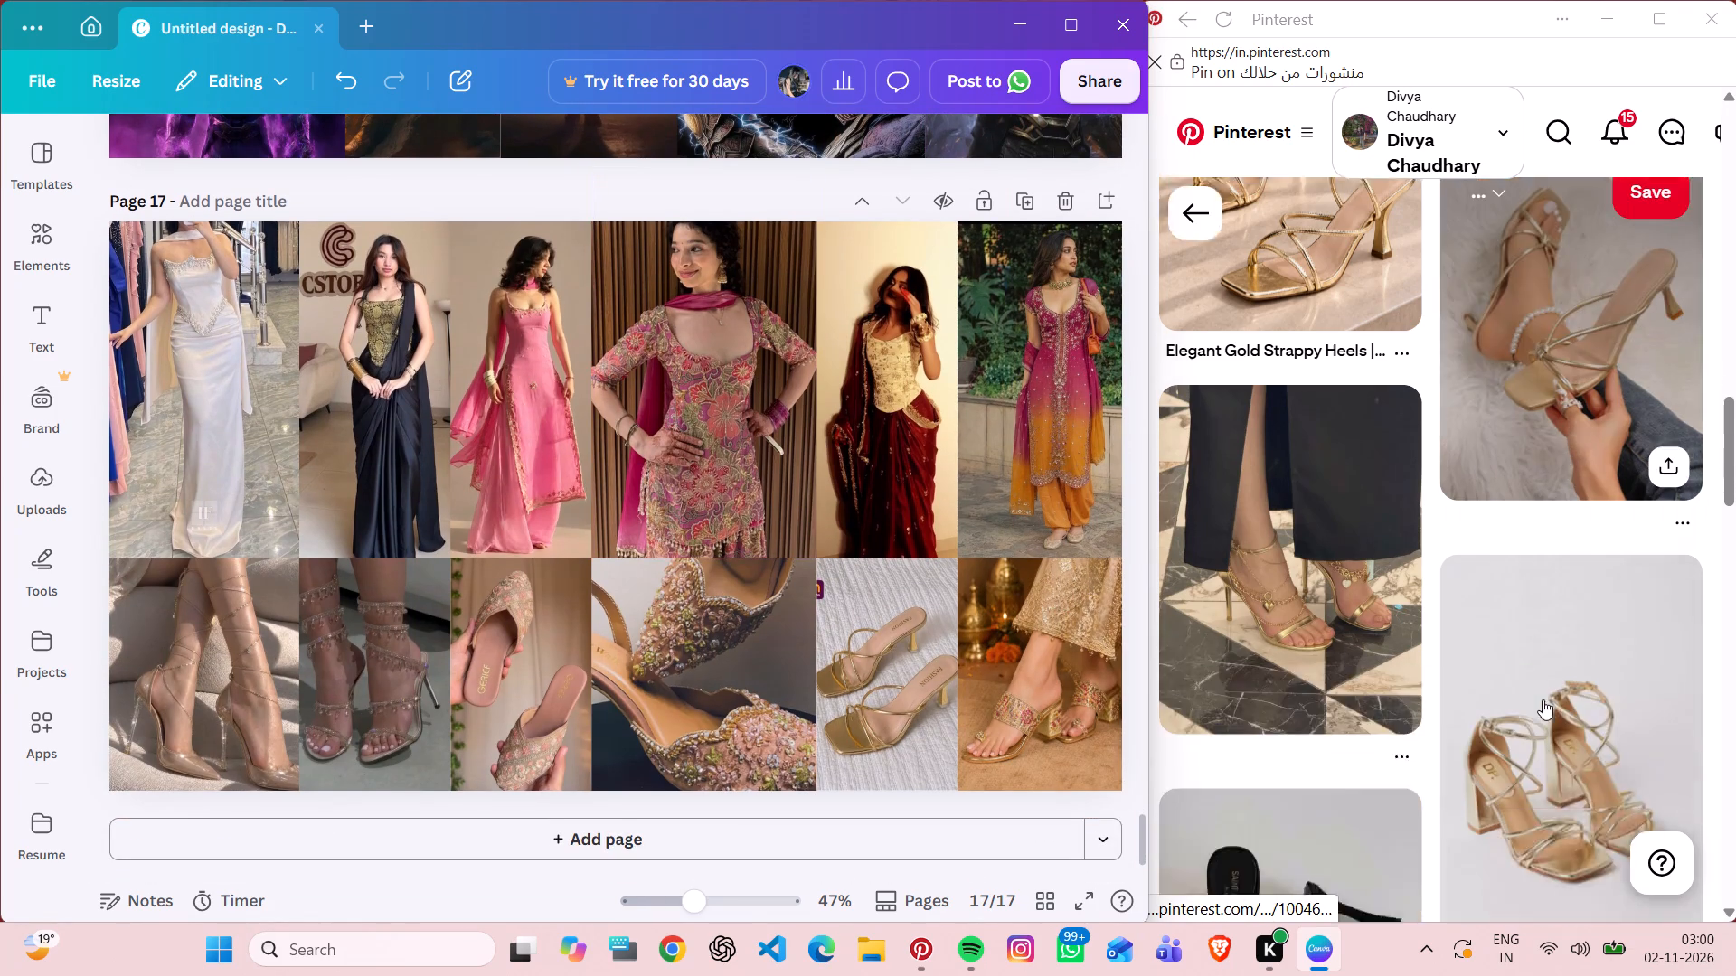
# Search Pinterest for "farewell outfit college" and refine the results with a suggested filter.
pyautogui.click(1549, 140)
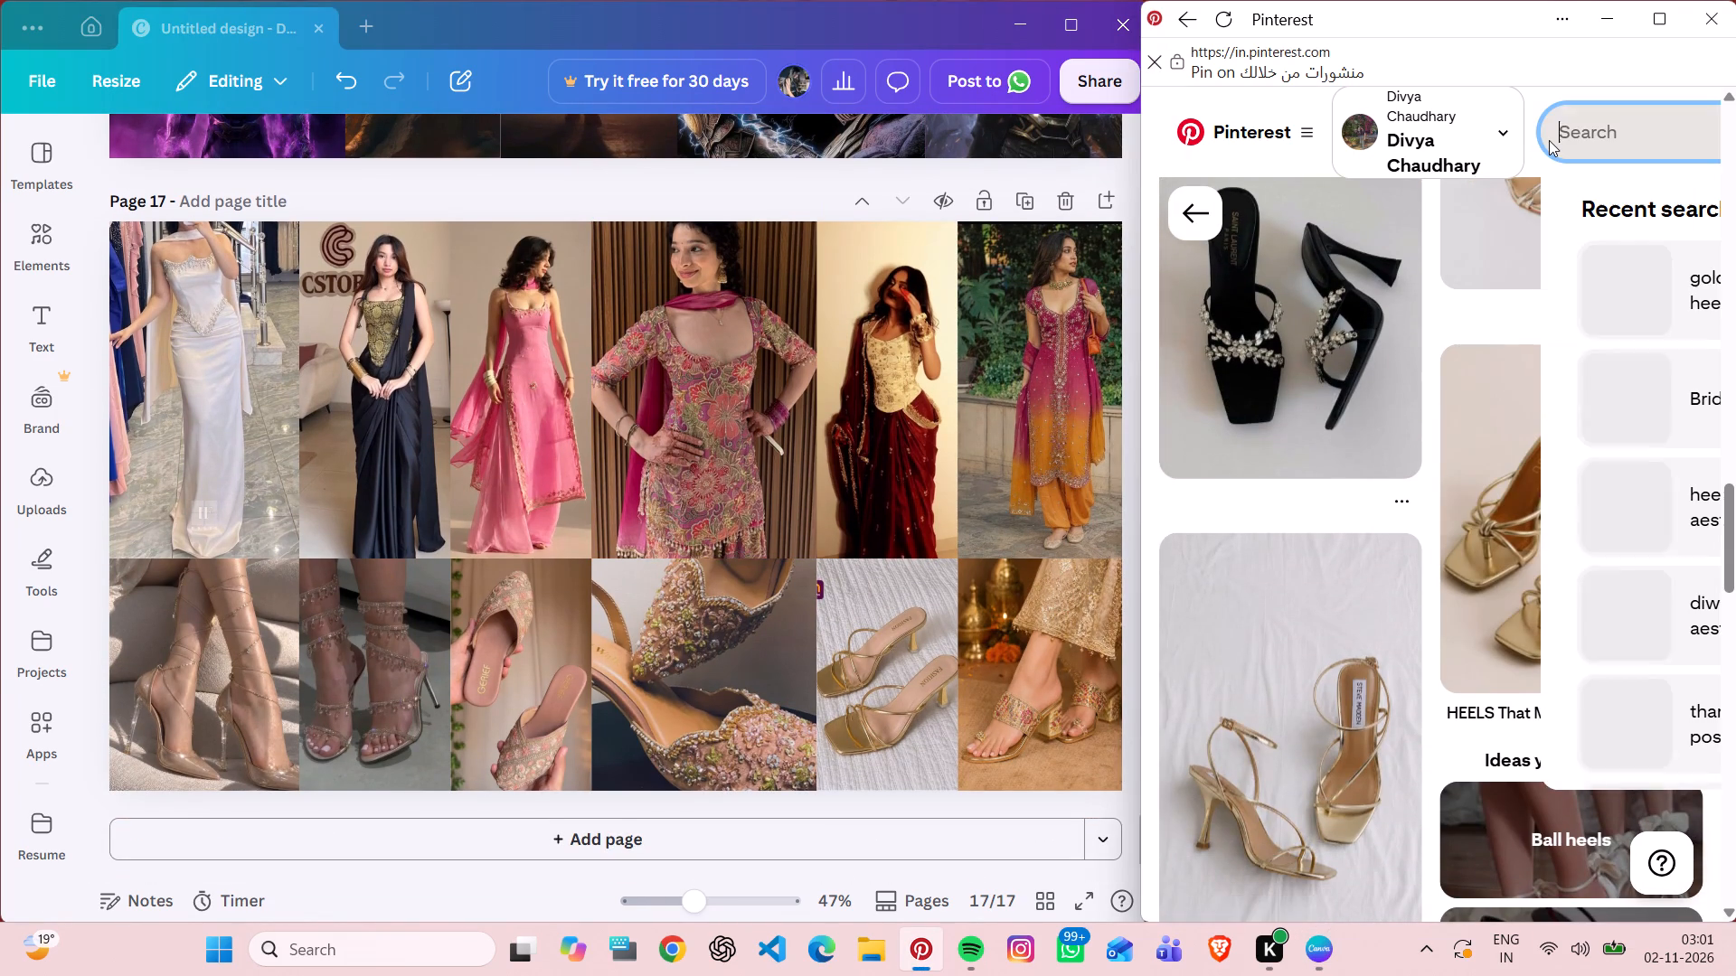
pyautogui.write('farewell')
pyautogui.press('space')
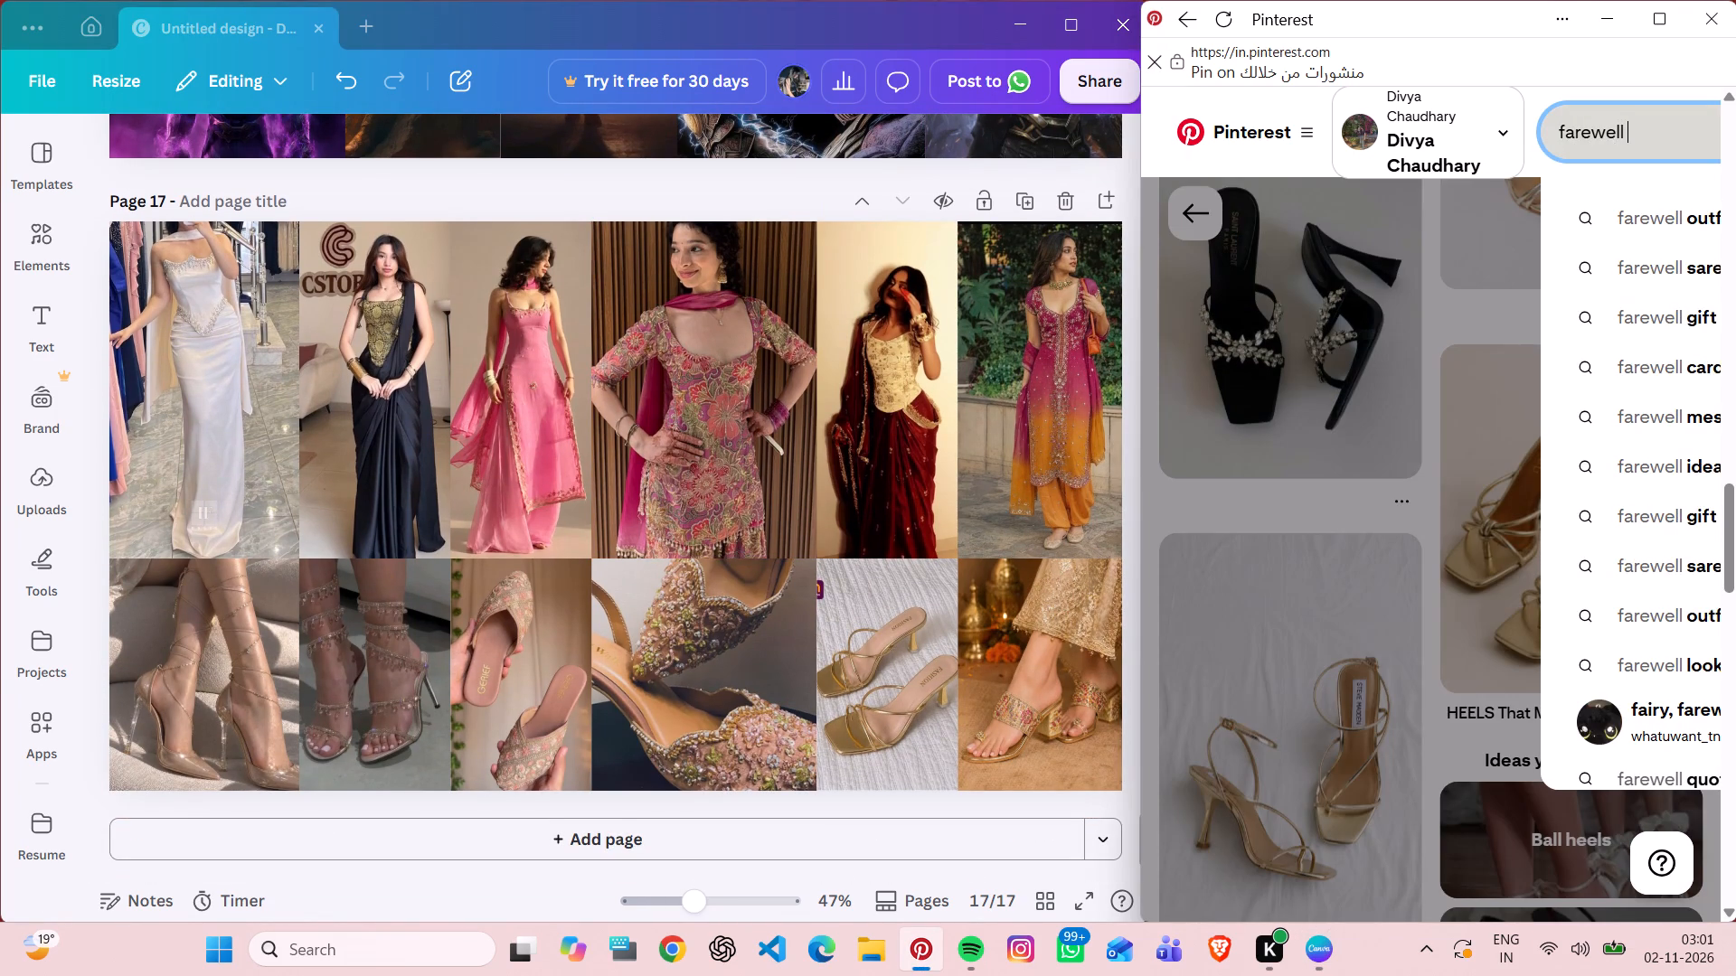
pyautogui.write('oufit college')
pyautogui.press('space')
pyautogui.press('Return')
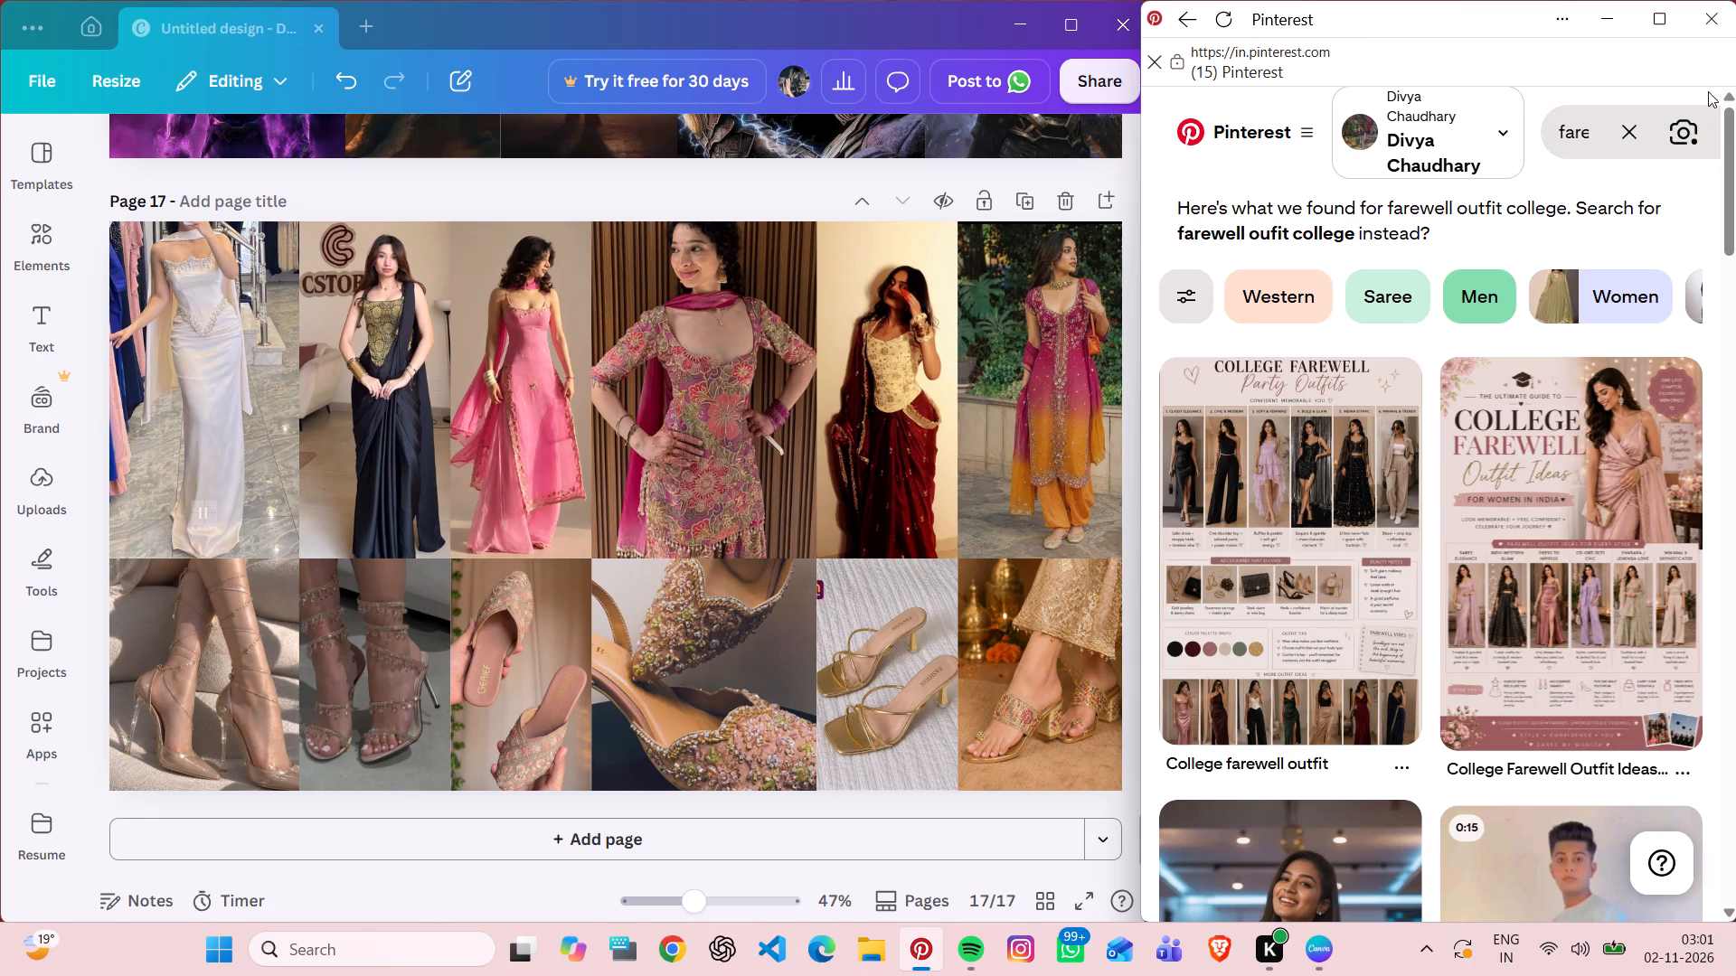
pyautogui.rightClick(1542, 290)
pyautogui.click(1554, 281)
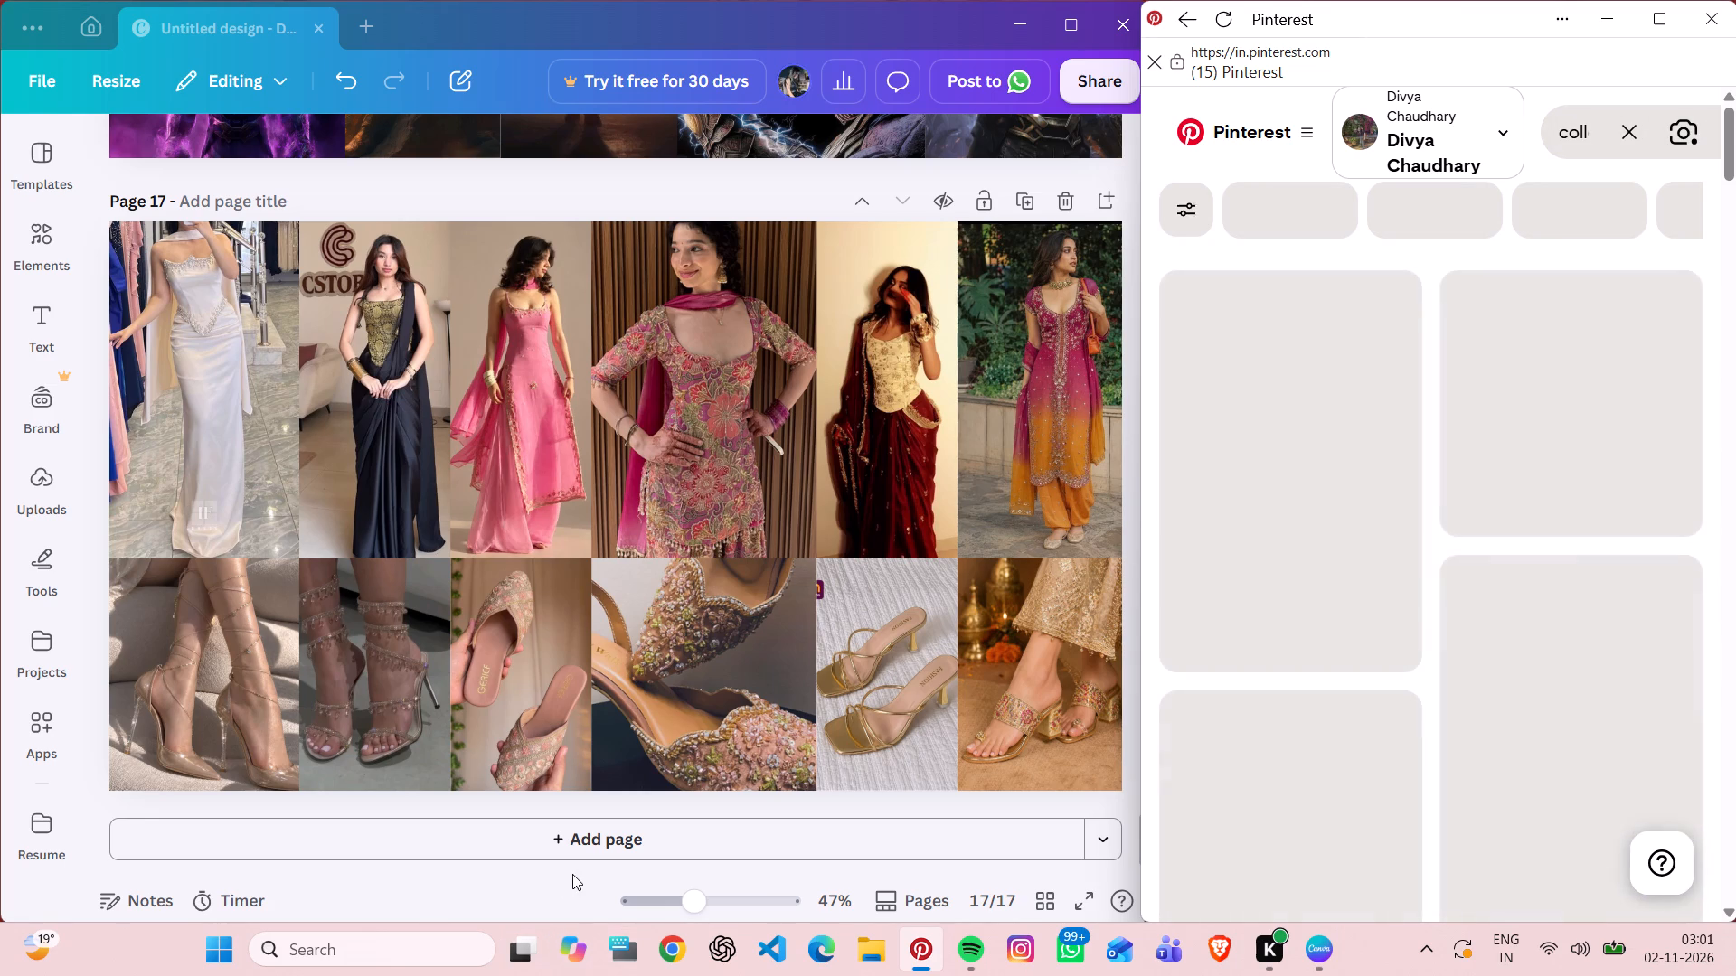
# Add a blank page 18 after the festive outfit collage.
pyautogui.click(568, 832)
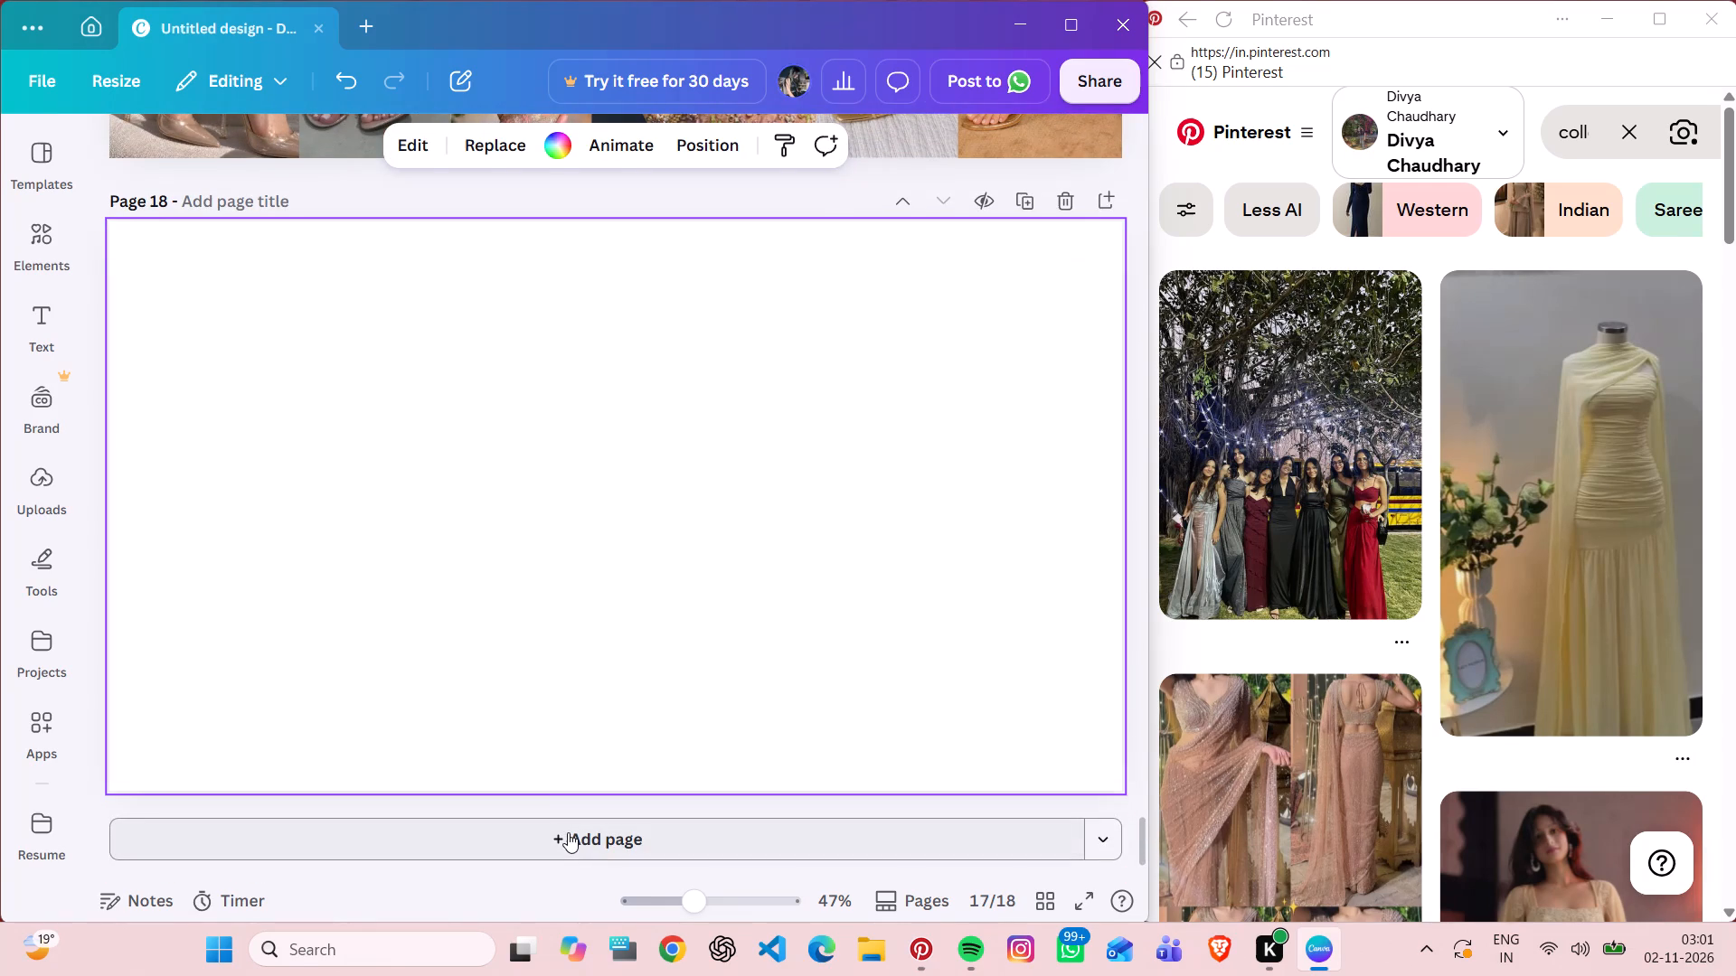
pyautogui.click(1068, 680)
# Copy the champagne cape-and-draped-skirt outfit photo from the Pinterest farewell results and paste it onto blank page 18.
pyautogui.scroll(-4, 1254, 679)
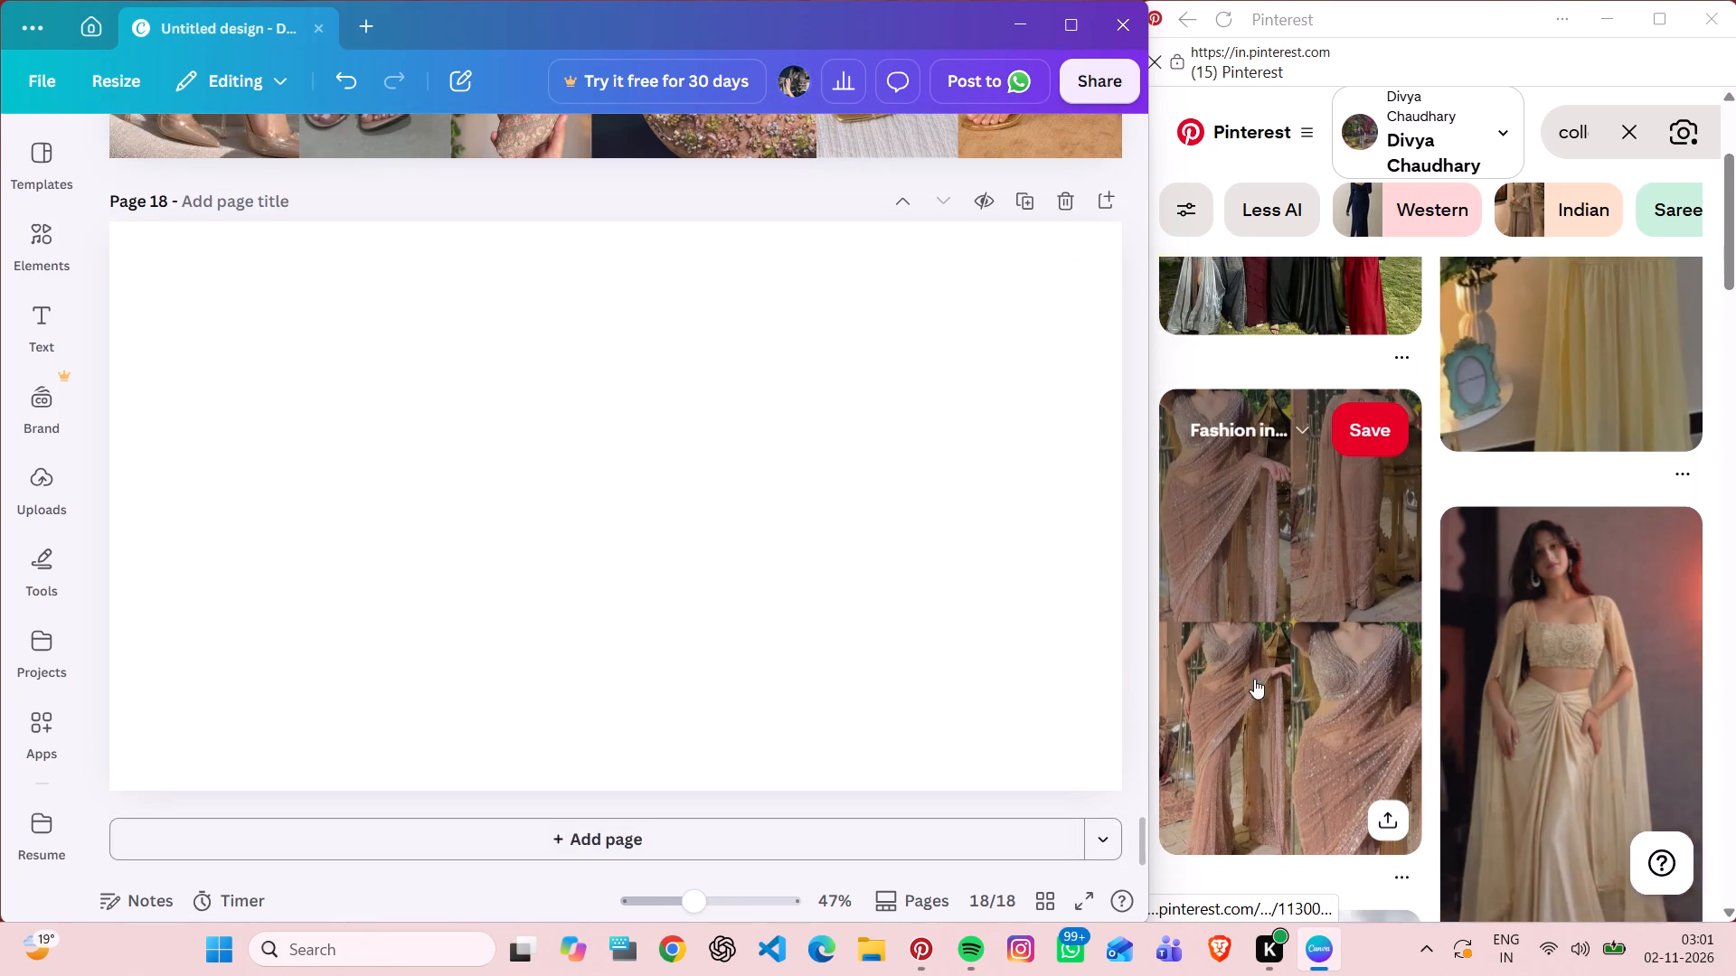
pyautogui.scroll(-3, 1254, 679)
pyautogui.scroll(2, 1254, 679)
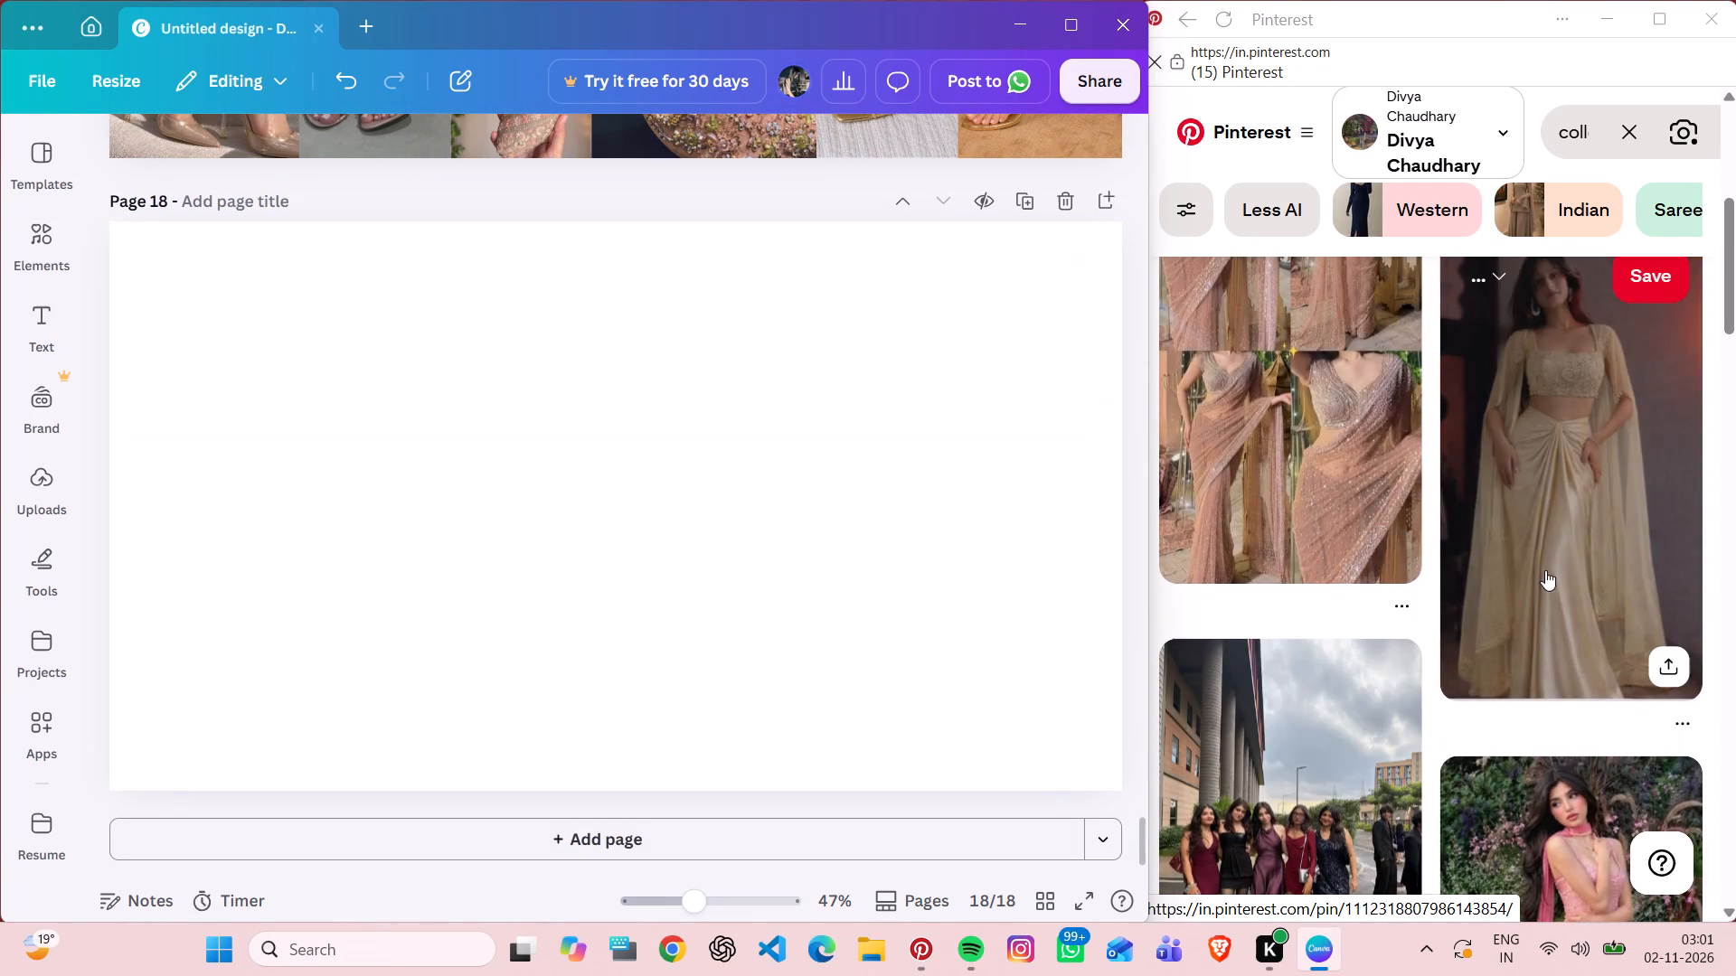
pyautogui.click(1545, 570)
pyautogui.moveTo(1391, 546); pyautogui.dragTo(937, 515)
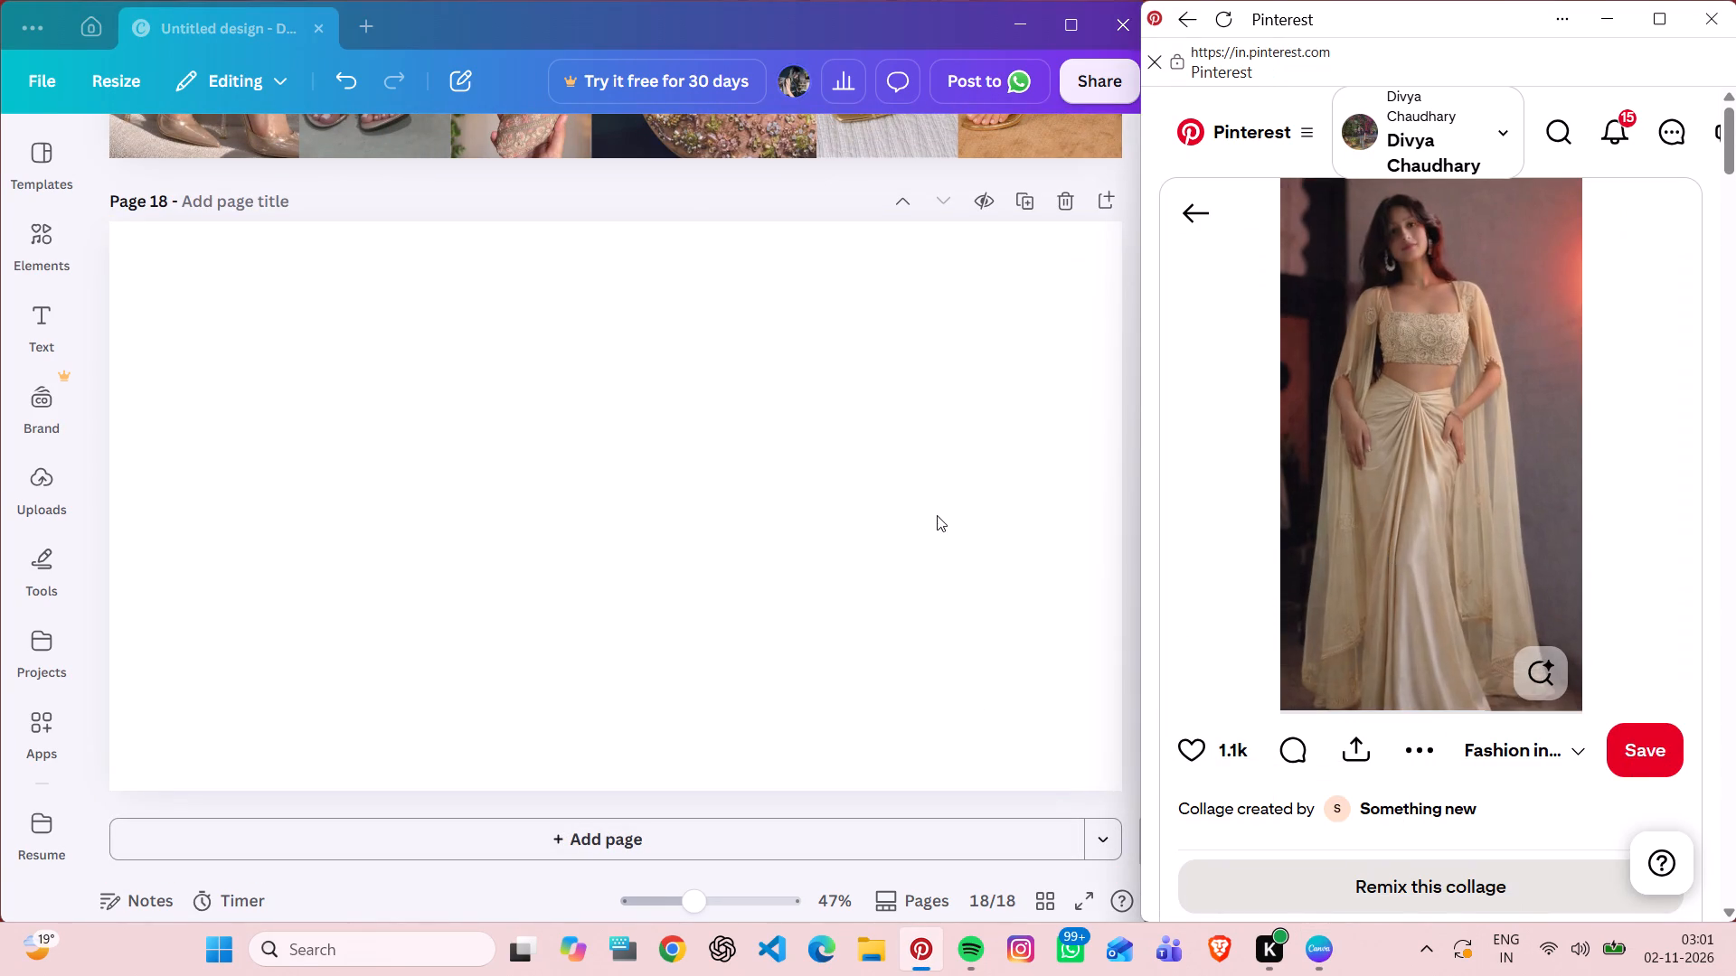
pyautogui.rightClick(1496, 492)
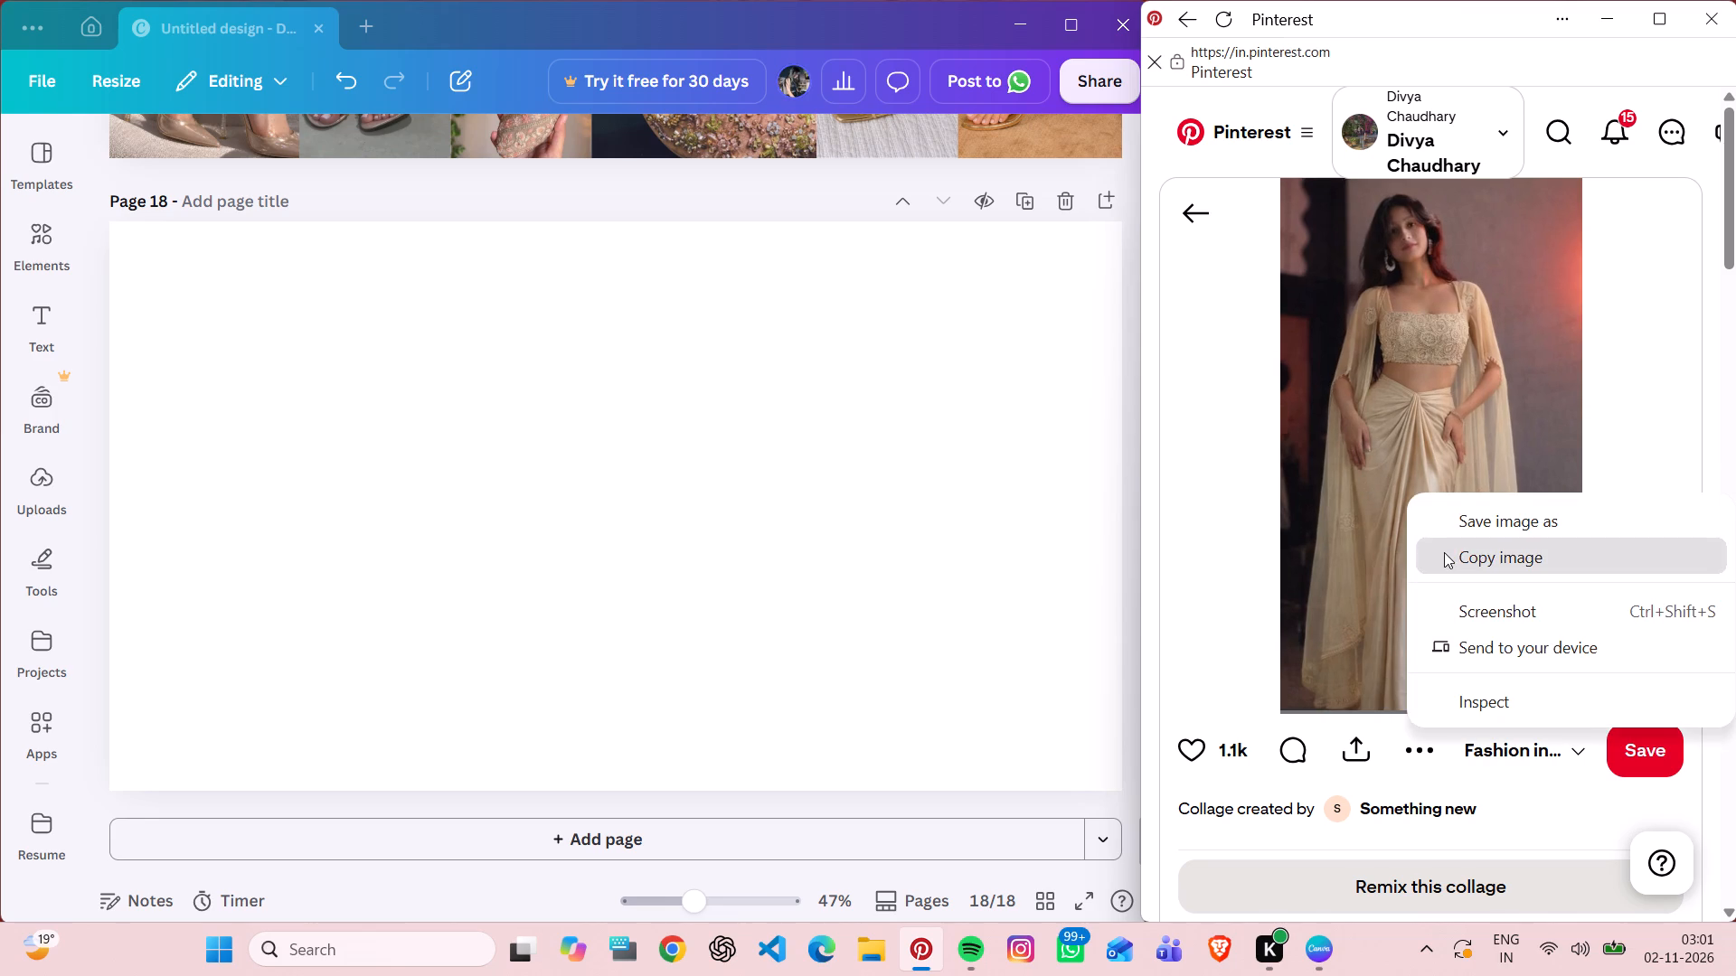
pyautogui.click(1444, 552)
pyautogui.rightClick(1061, 503)
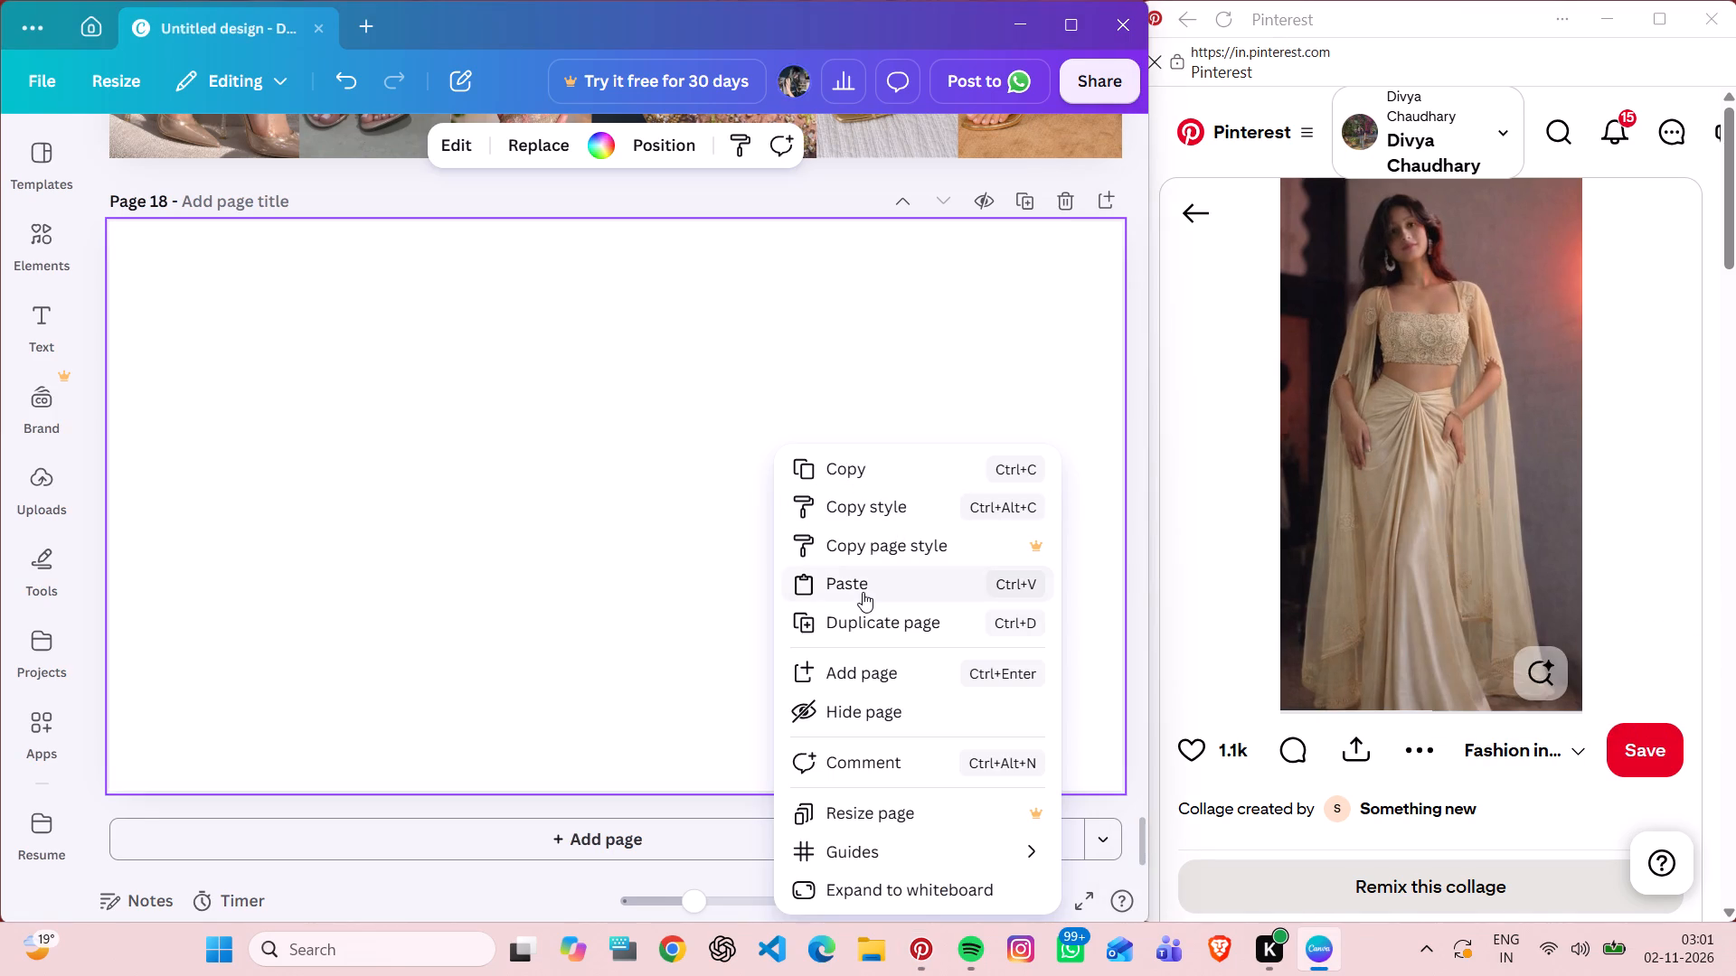
pyautogui.click(863, 592)
# Open the related brown "Indian saree" photo with the leafy background on Pinterest and paste a copy onto page 18.
pyautogui.scroll(-6, 1265, 577)
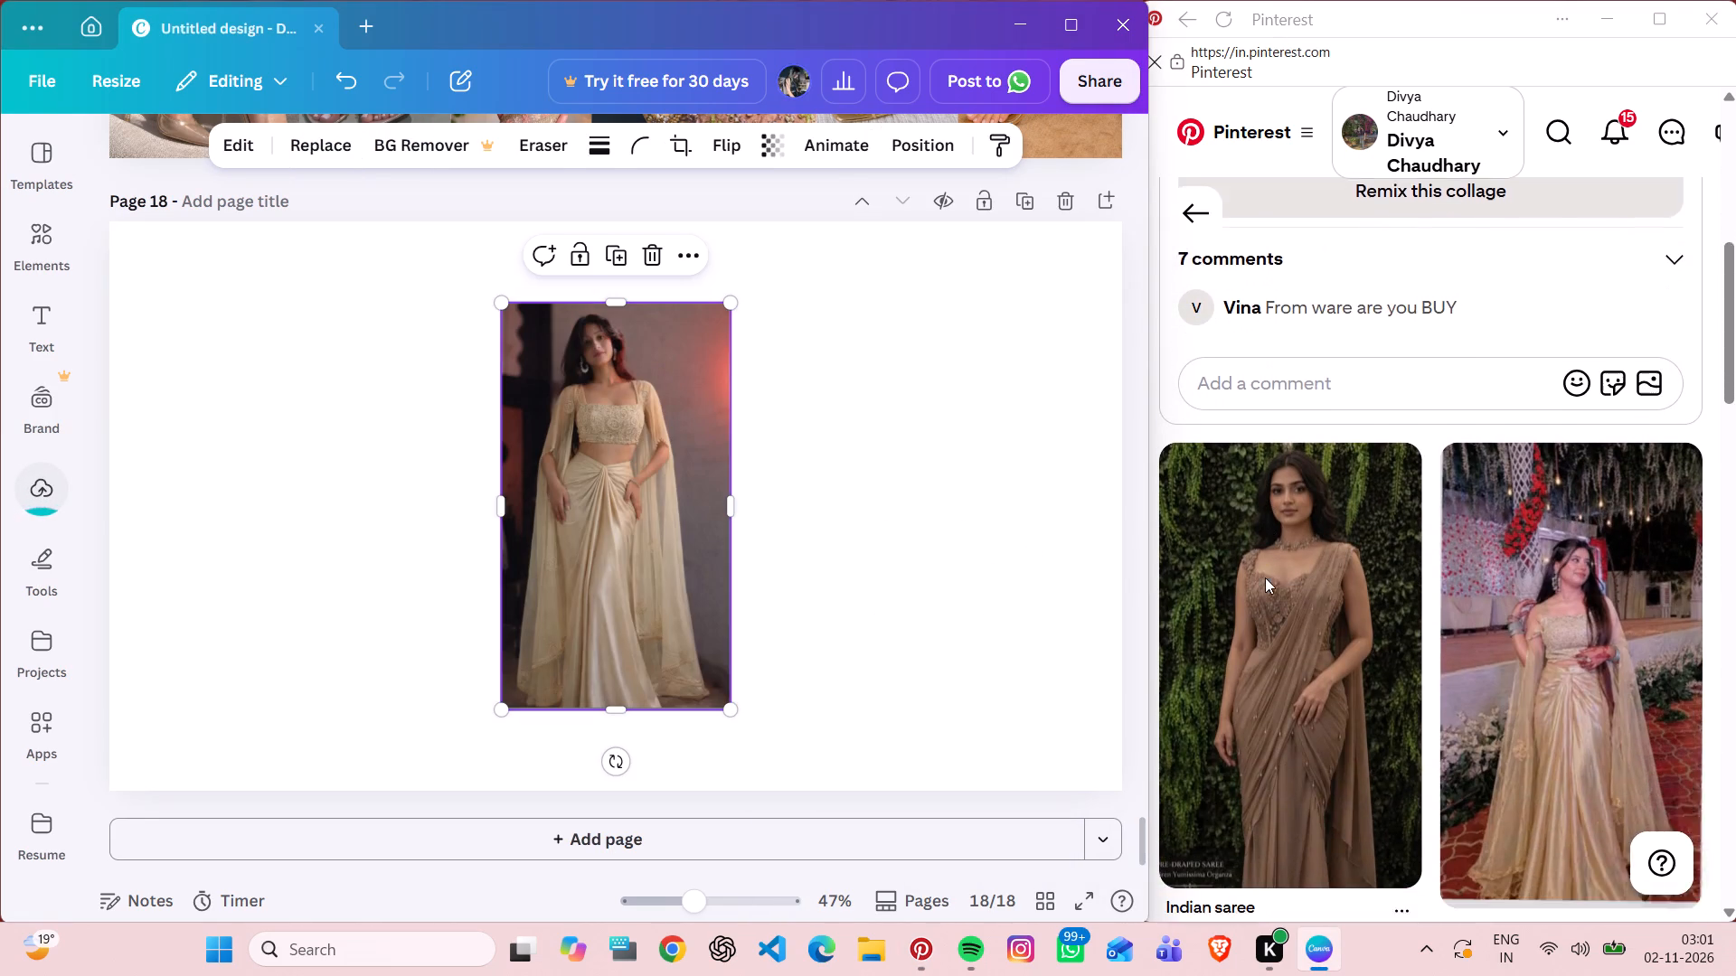
pyautogui.scroll(-1, 1265, 577)
pyautogui.click(1265, 577)
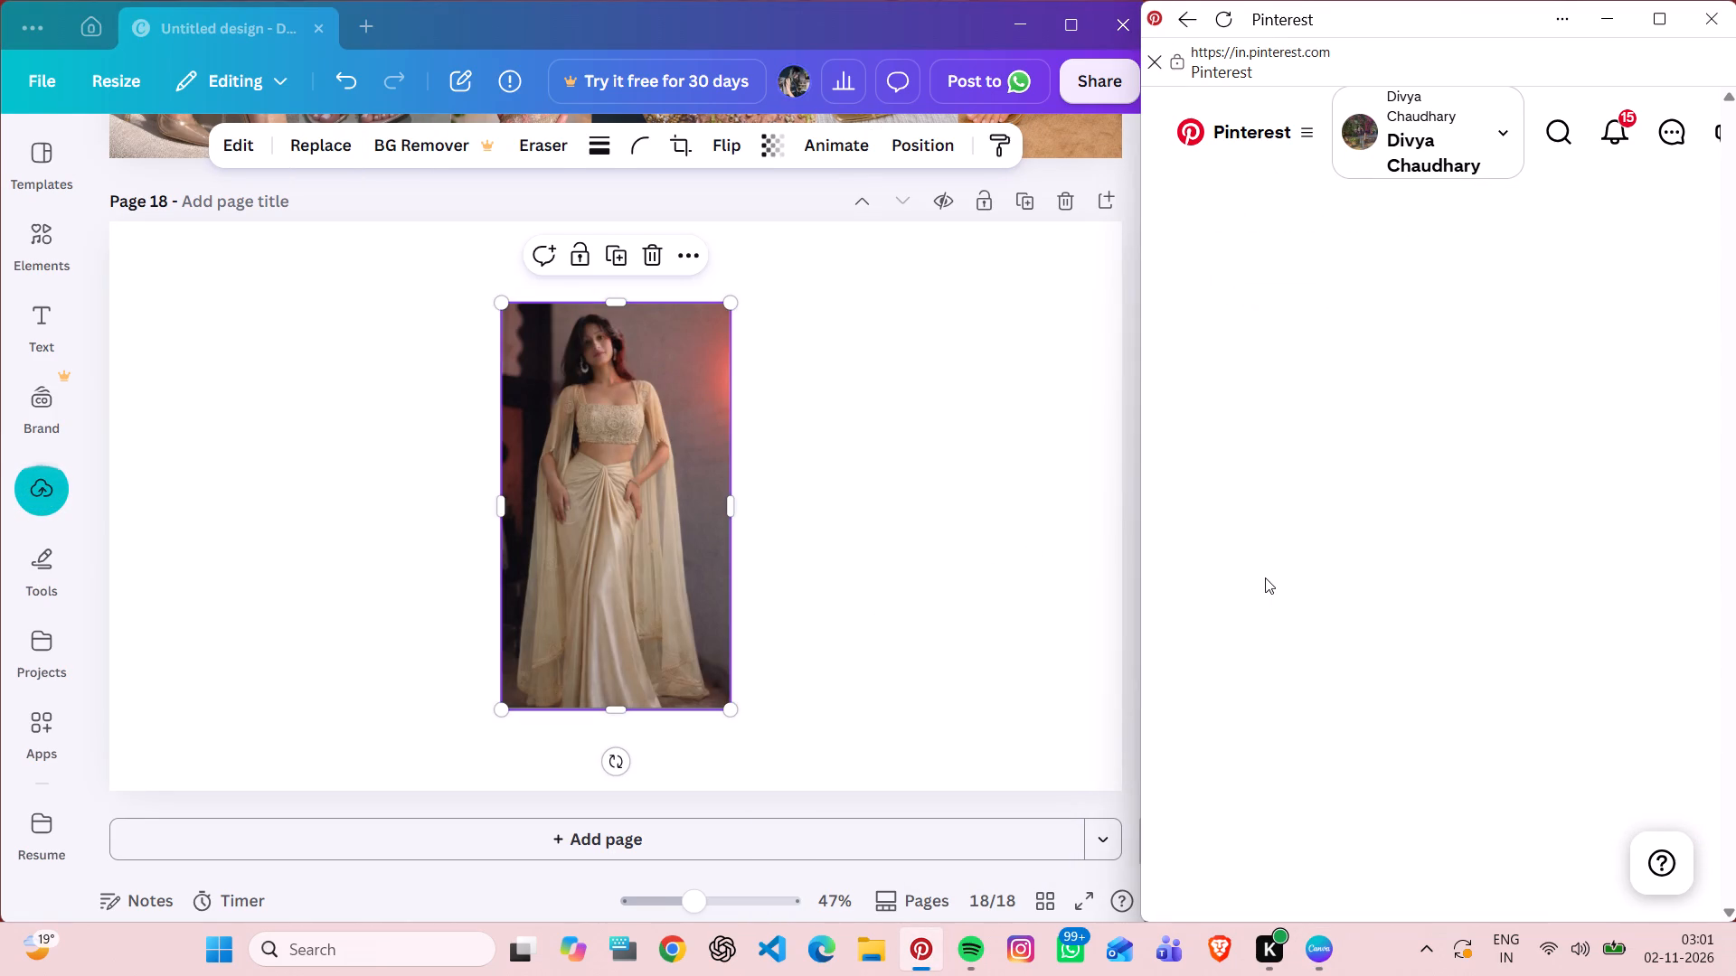
pyautogui.rightClick(1381, 541)
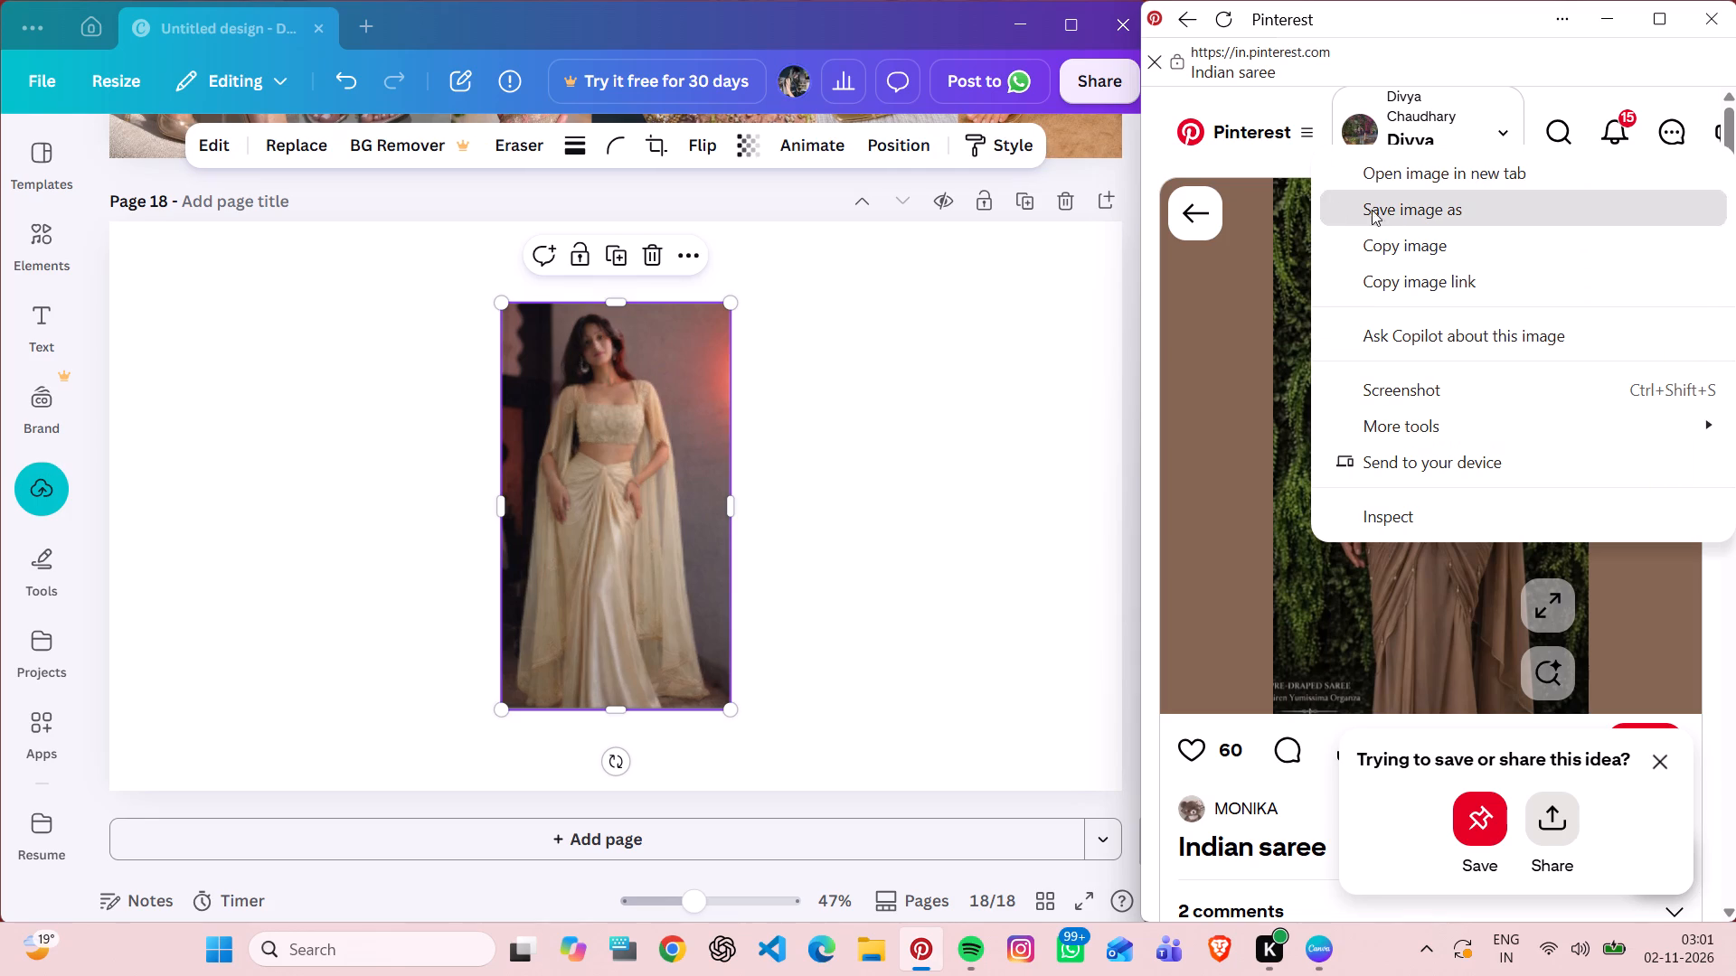
pyautogui.click(1407, 244)
pyautogui.rightClick(1026, 355)
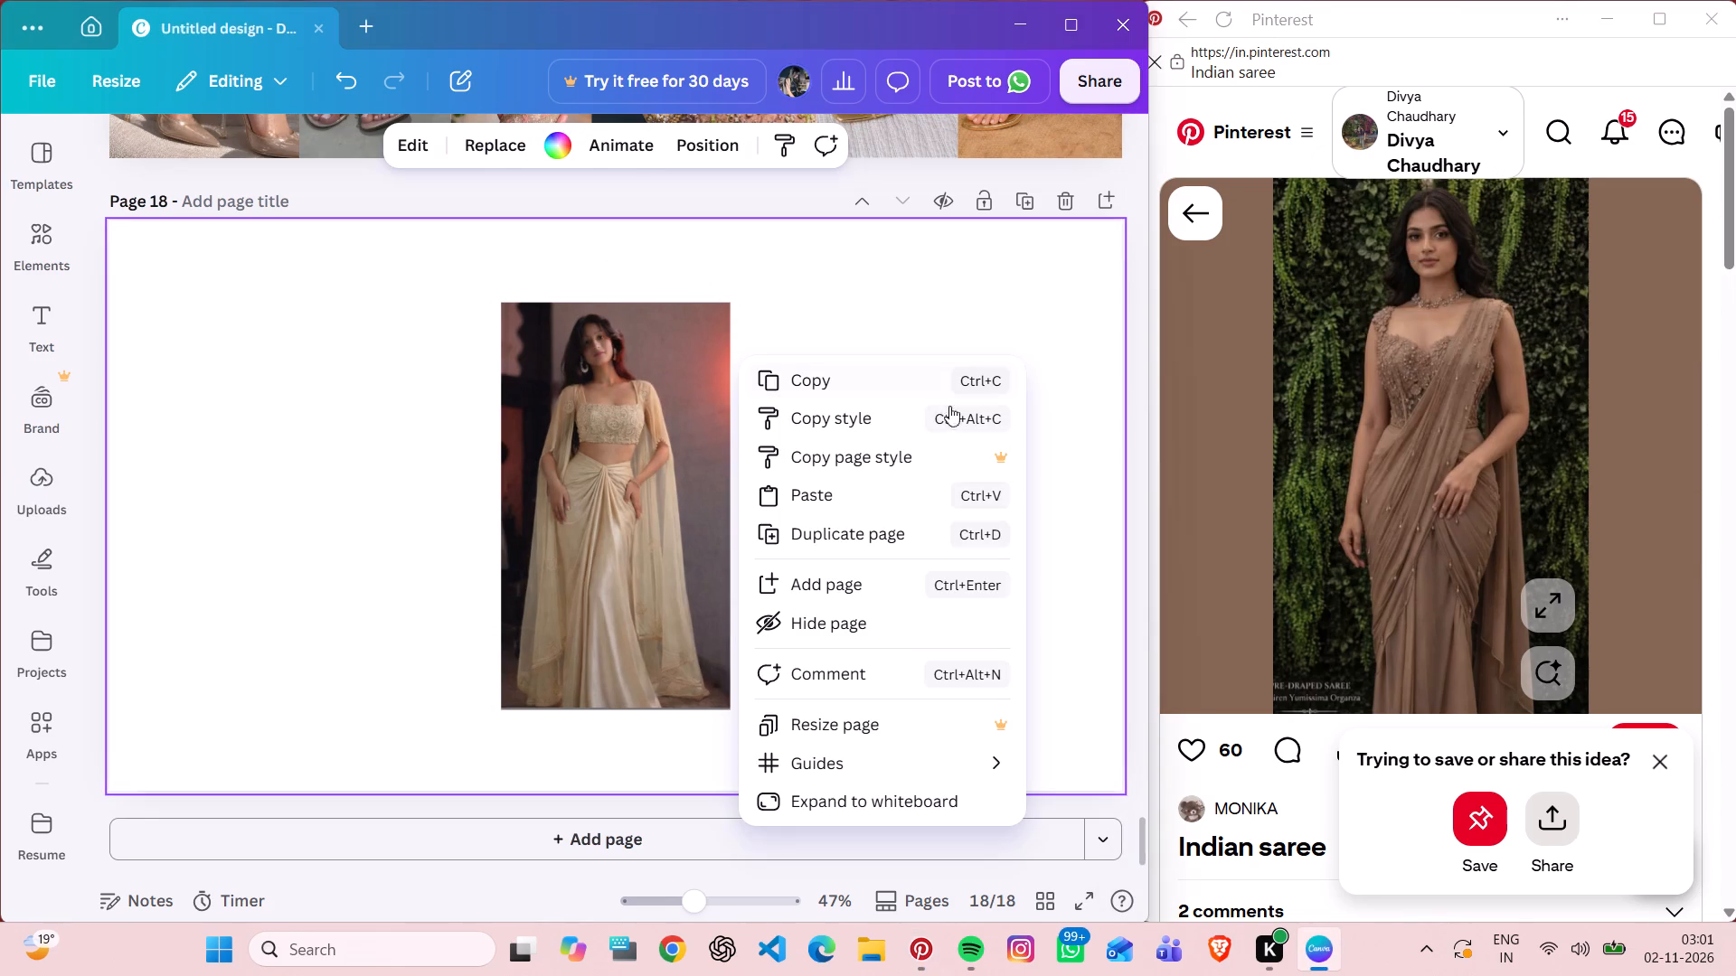
pyautogui.click(840, 497)
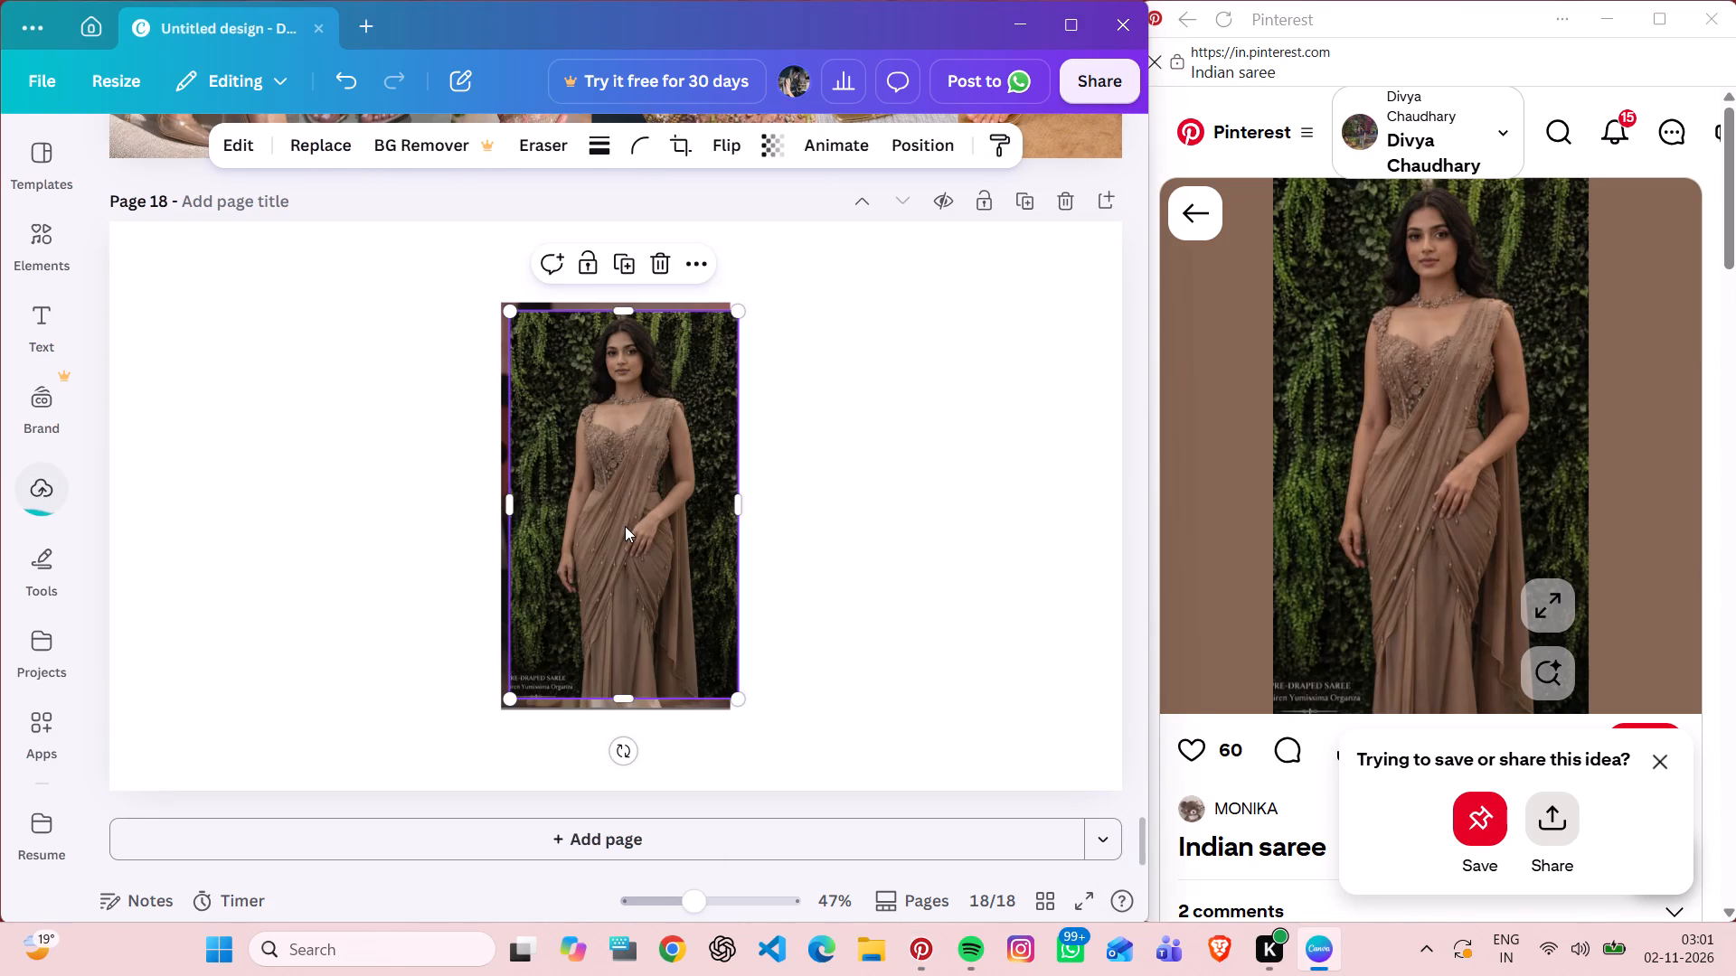
# Place the brown saree photo at page 18's top-right corner, overhanging the right edge, and shrink it to about 347 by 590.
pyautogui.moveTo(625, 526); pyautogui.dragTo(1035, 429)
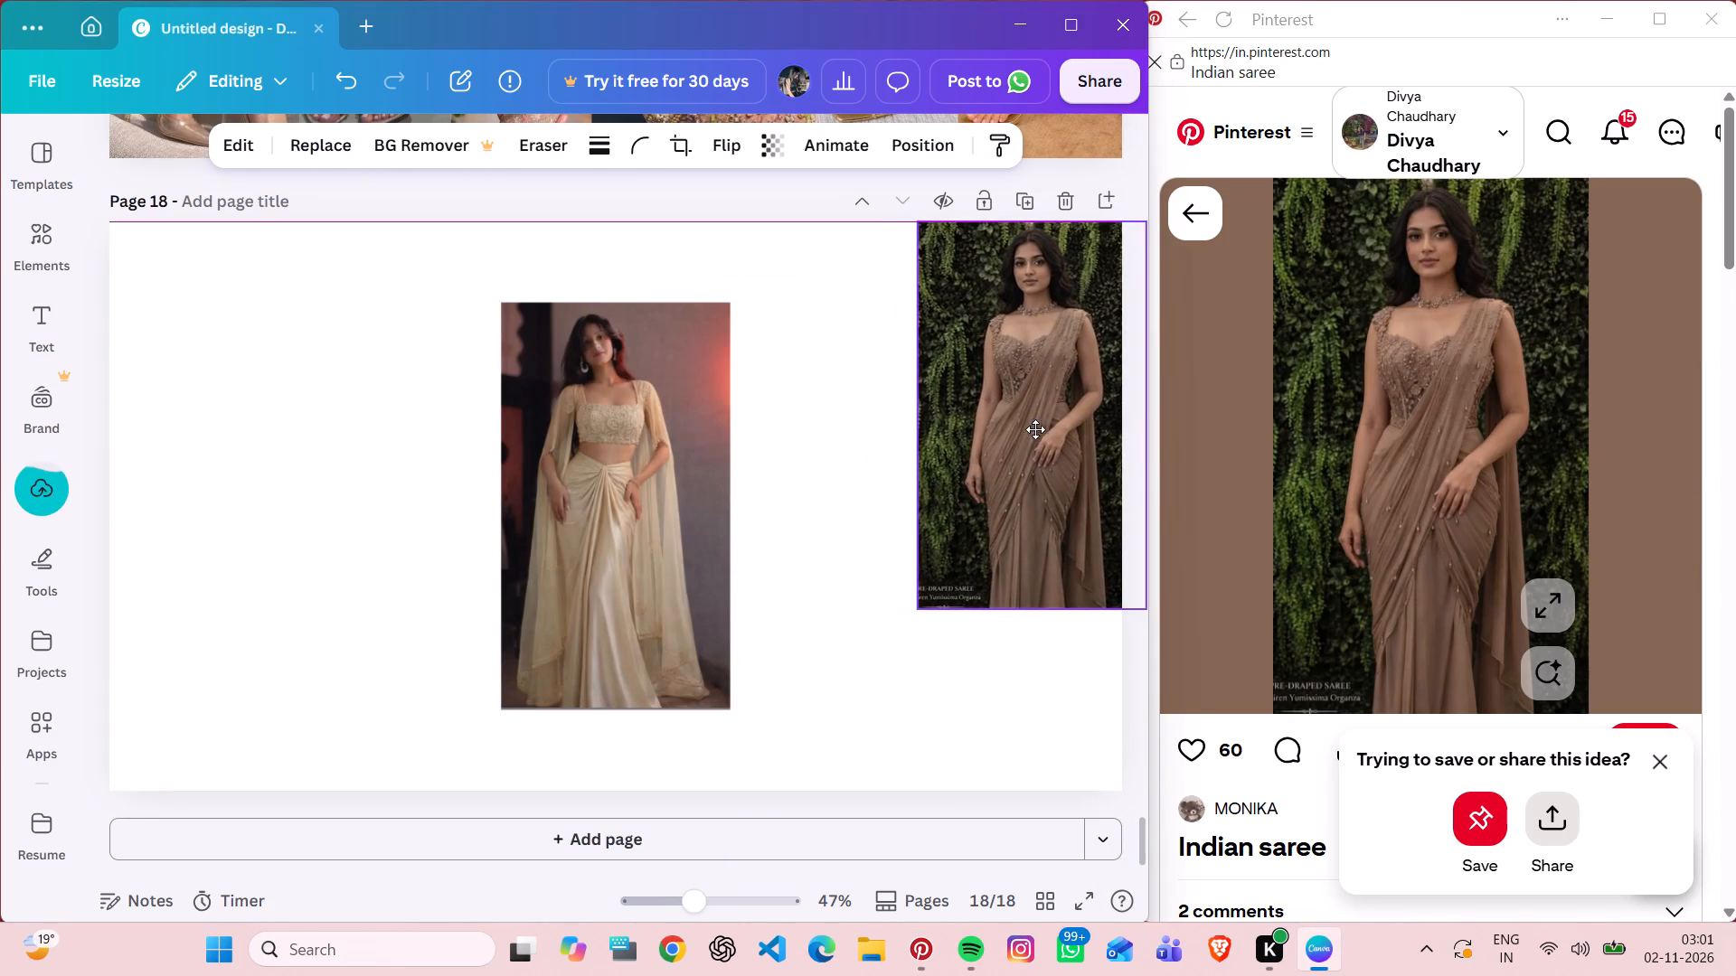
pyautogui.moveTo(1035, 429); pyautogui.dragTo(1033, 428)
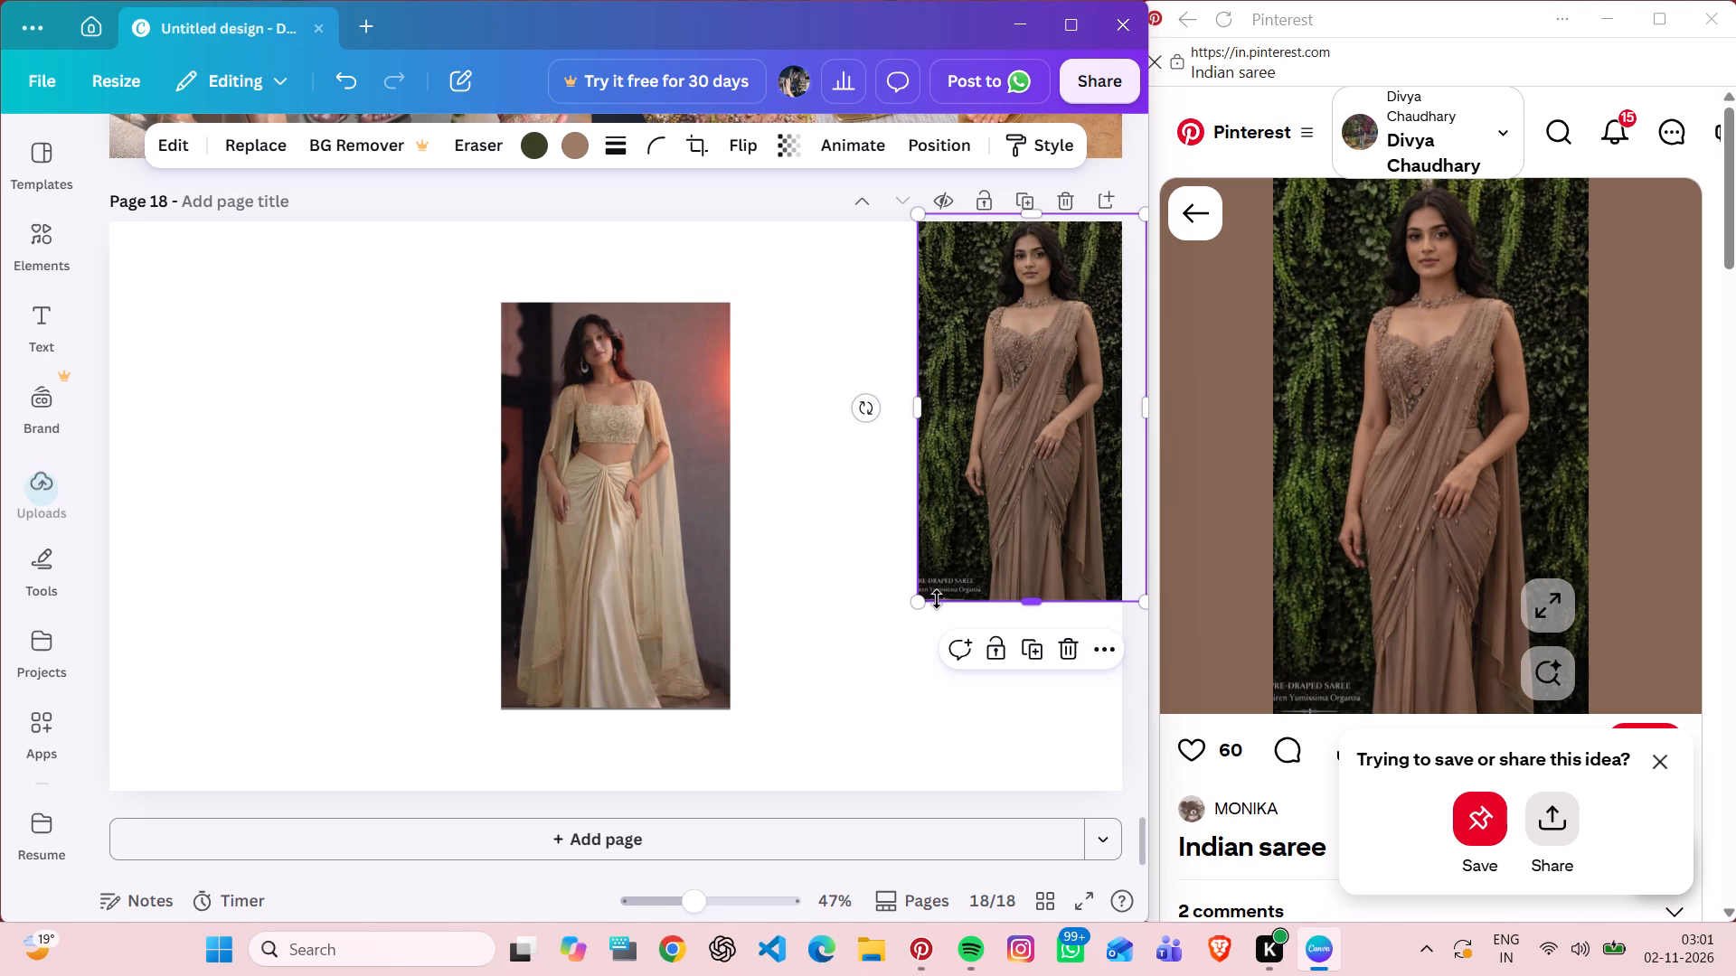
pyautogui.moveTo(925, 596); pyautogui.dragTo(958, 512)
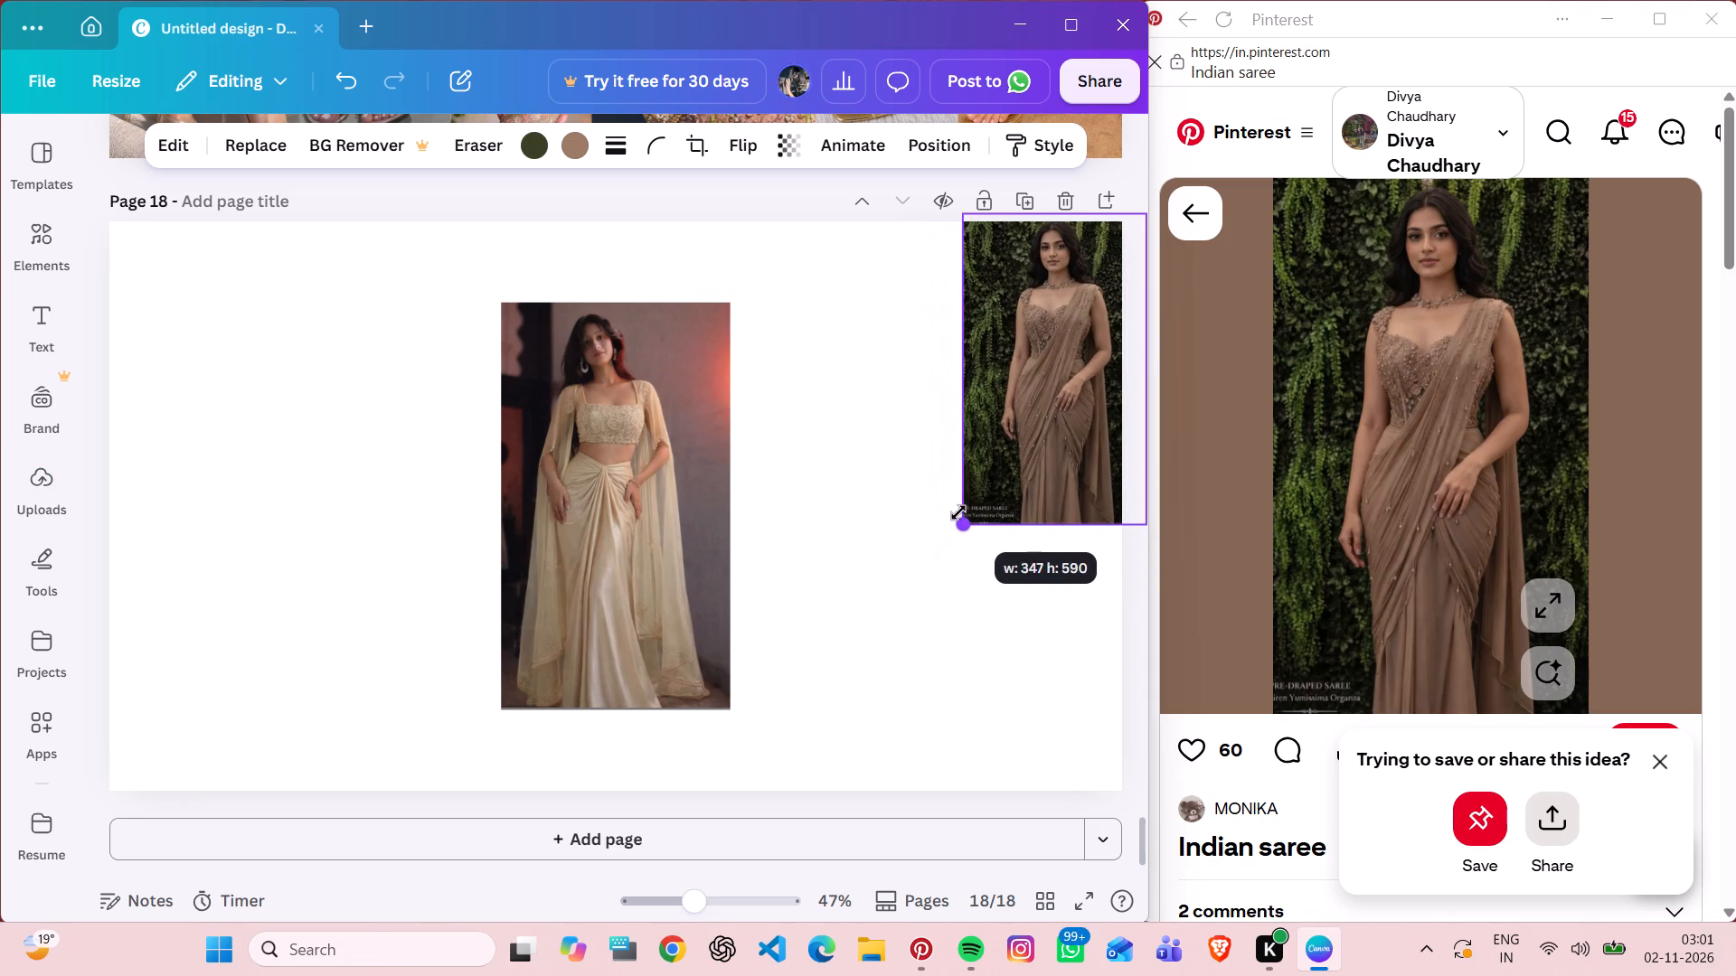
pyautogui.moveTo(958, 512); pyautogui.dragTo(958, 505)
# Shrink the champagne cape outfit photo to the saree photo's height and place it at the page top, adjoining the saree's left side.
pyautogui.click(537, 529)
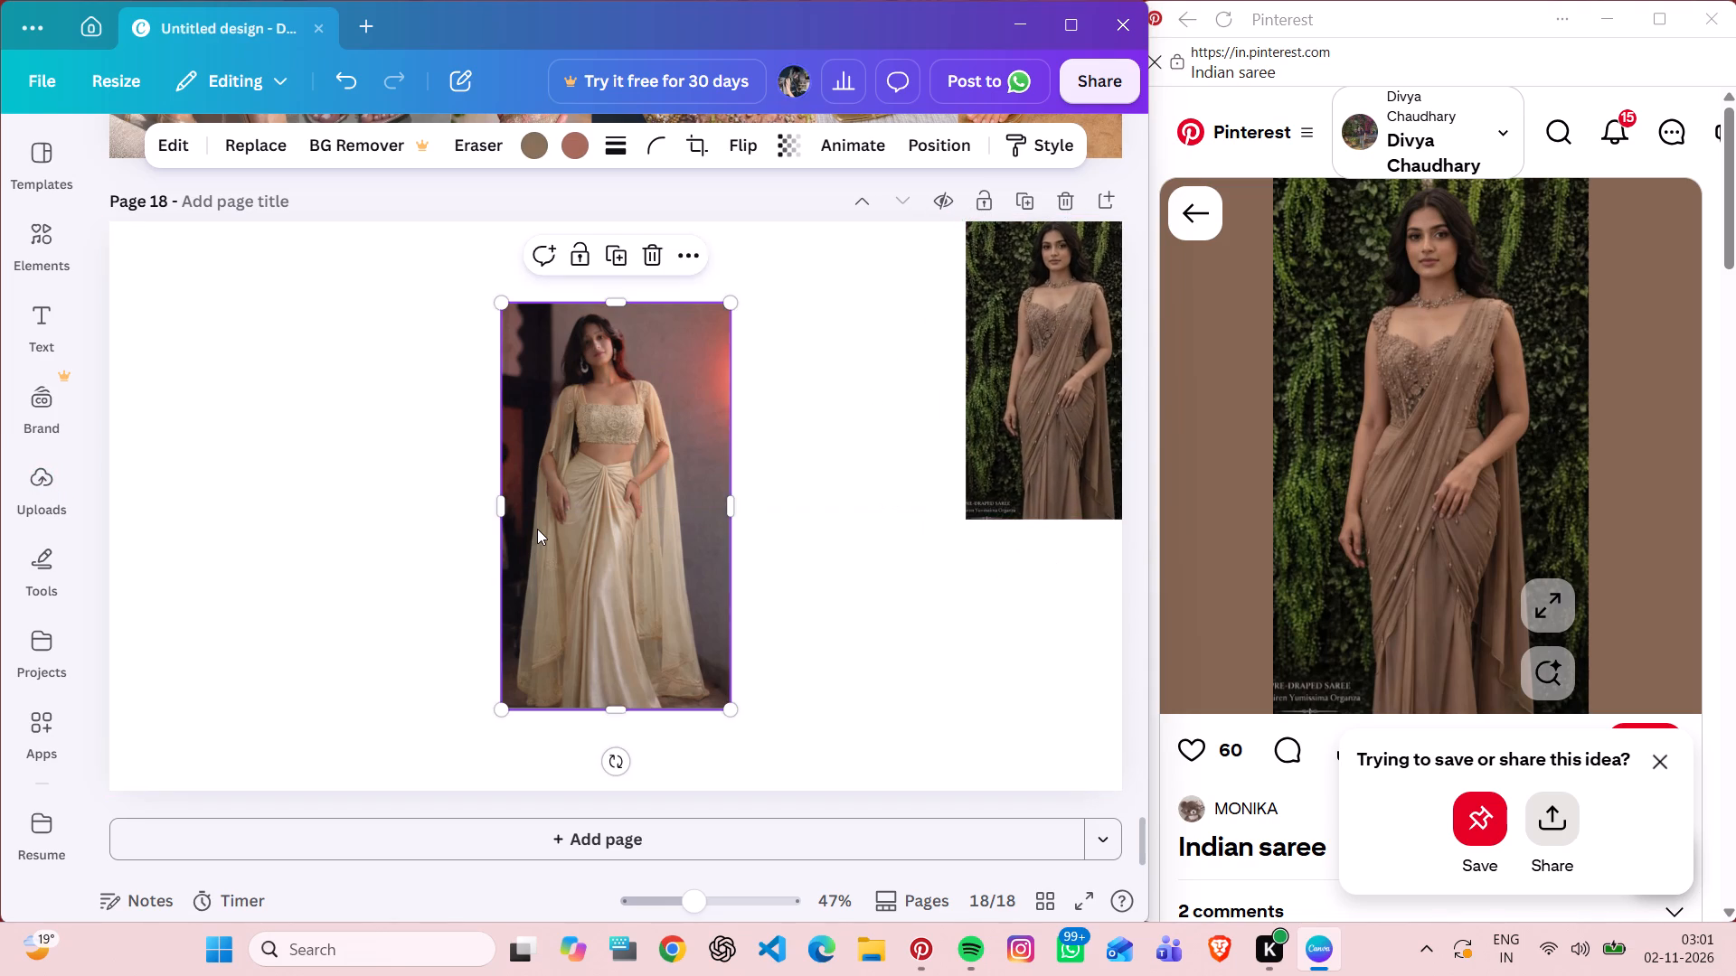
pyautogui.moveTo(537, 529); pyautogui.dragTo(794, 450)
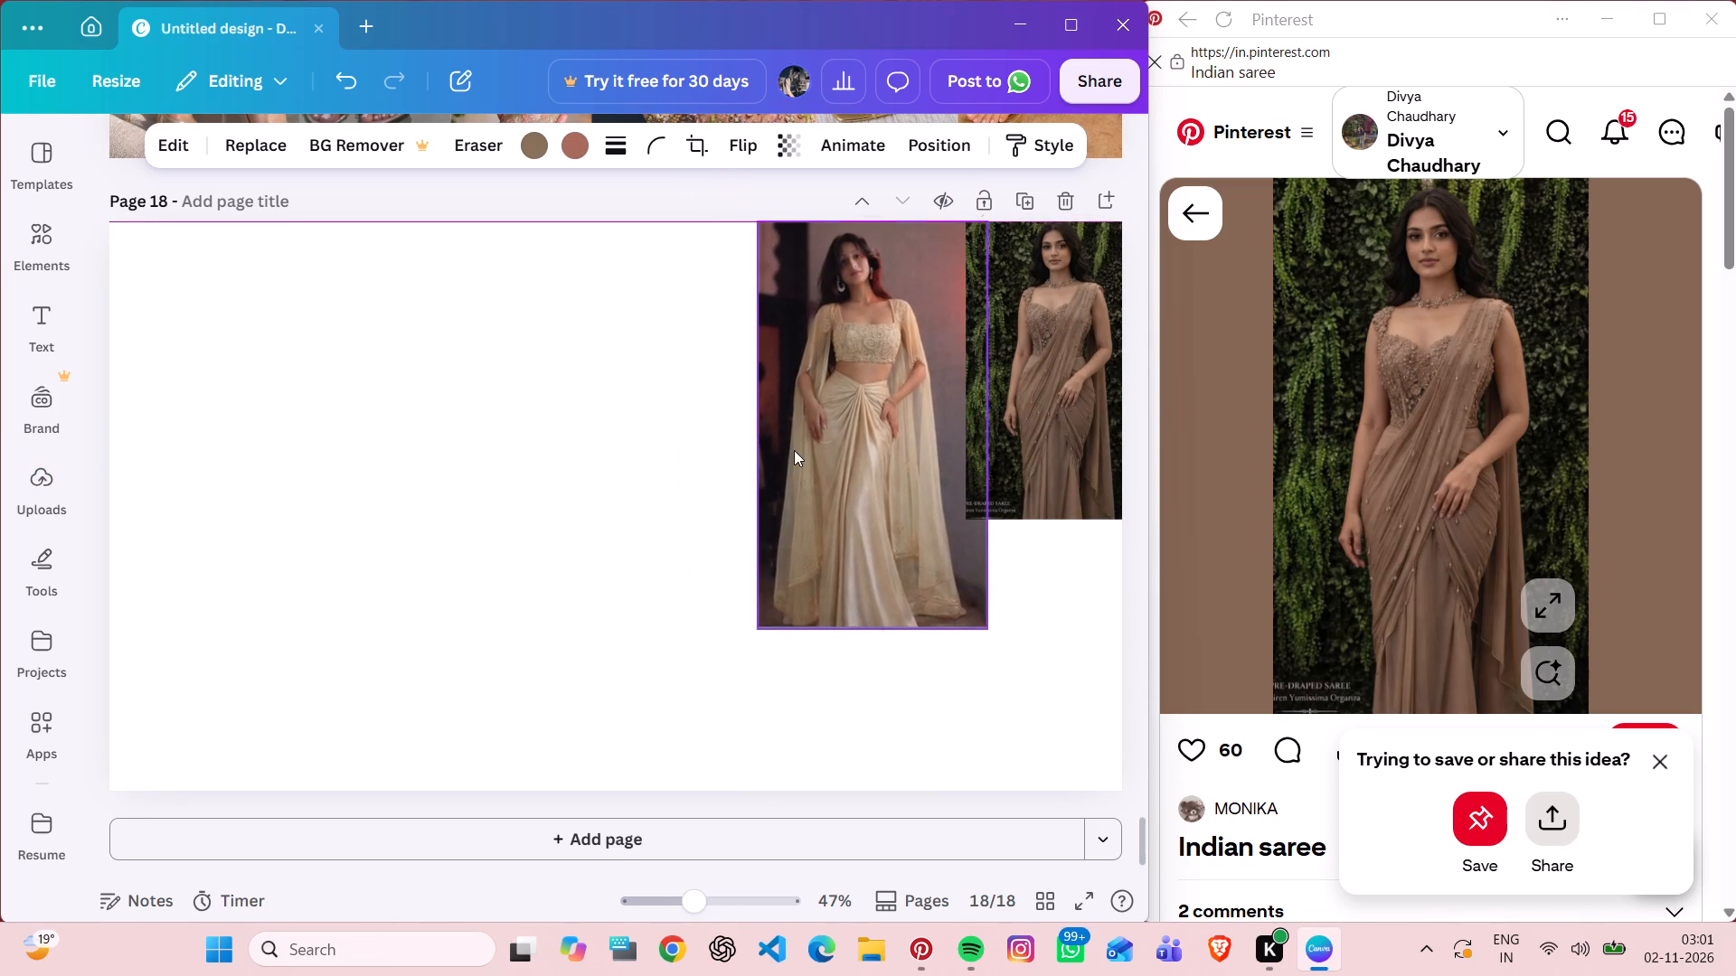
pyautogui.moveTo(992, 631); pyautogui.dragTo(955, 580)
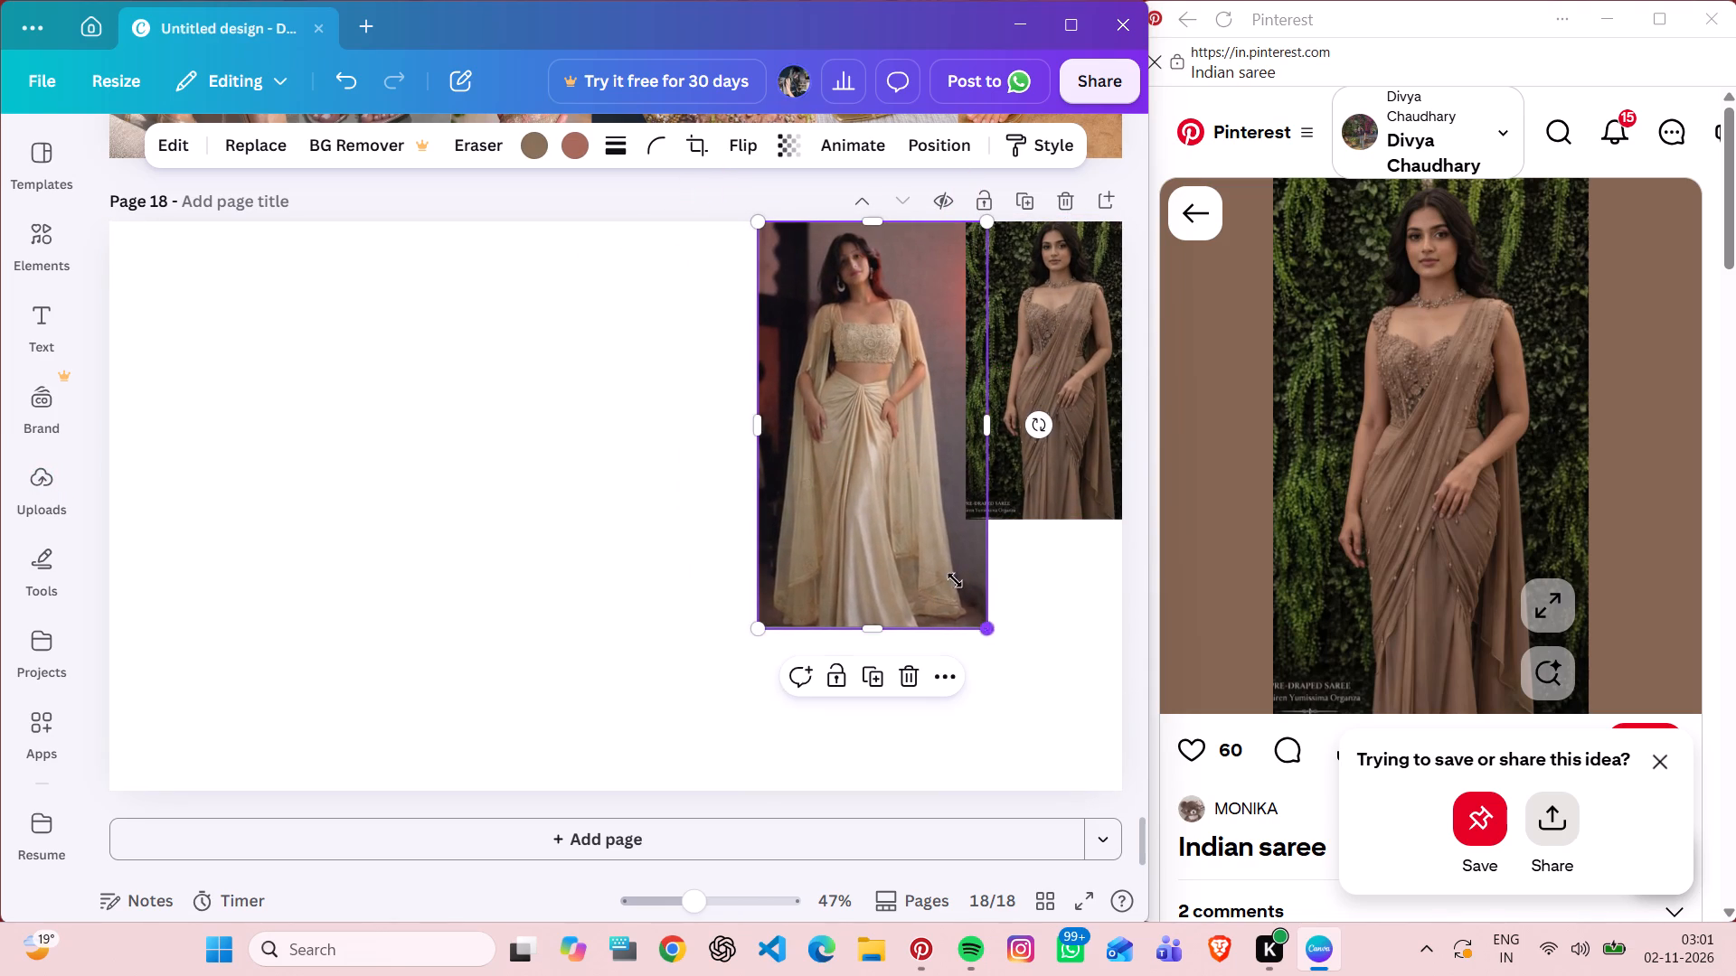
pyautogui.moveTo(955, 580); pyautogui.dragTo(958, 511)
pyautogui.moveTo(841, 448); pyautogui.dragTo(894, 451)
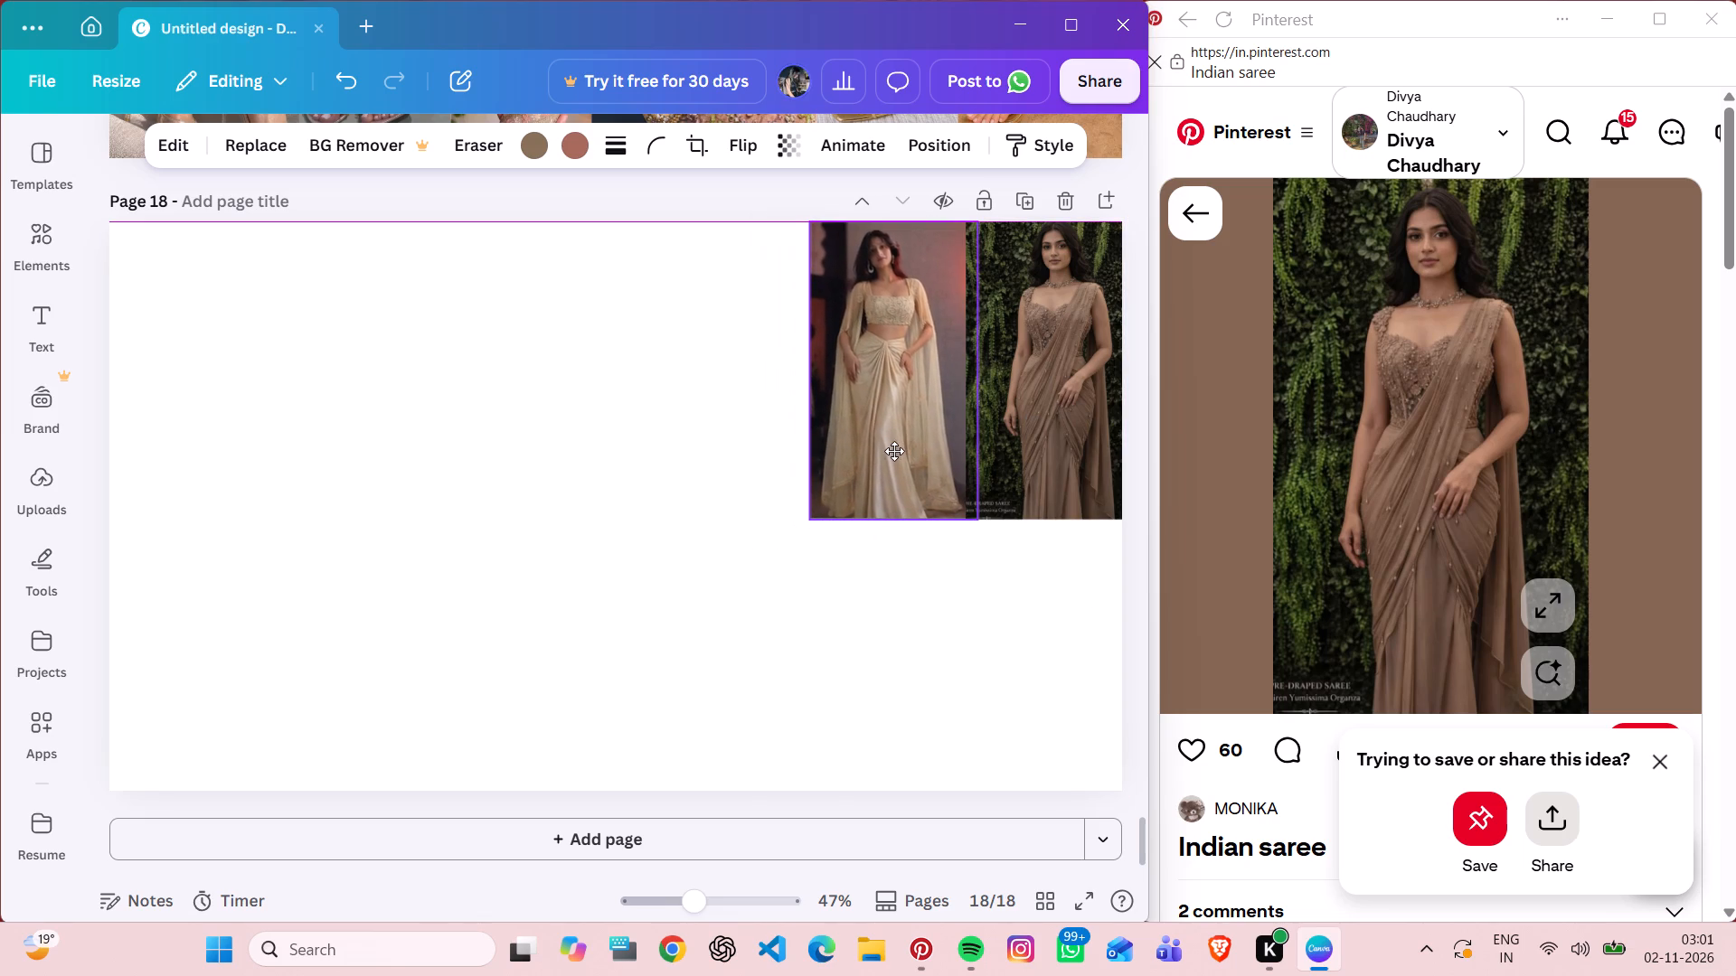
pyautogui.moveTo(894, 451); pyautogui.dragTo(893, 447)
pyautogui.moveTo(893, 447); pyautogui.dragTo(894, 451)
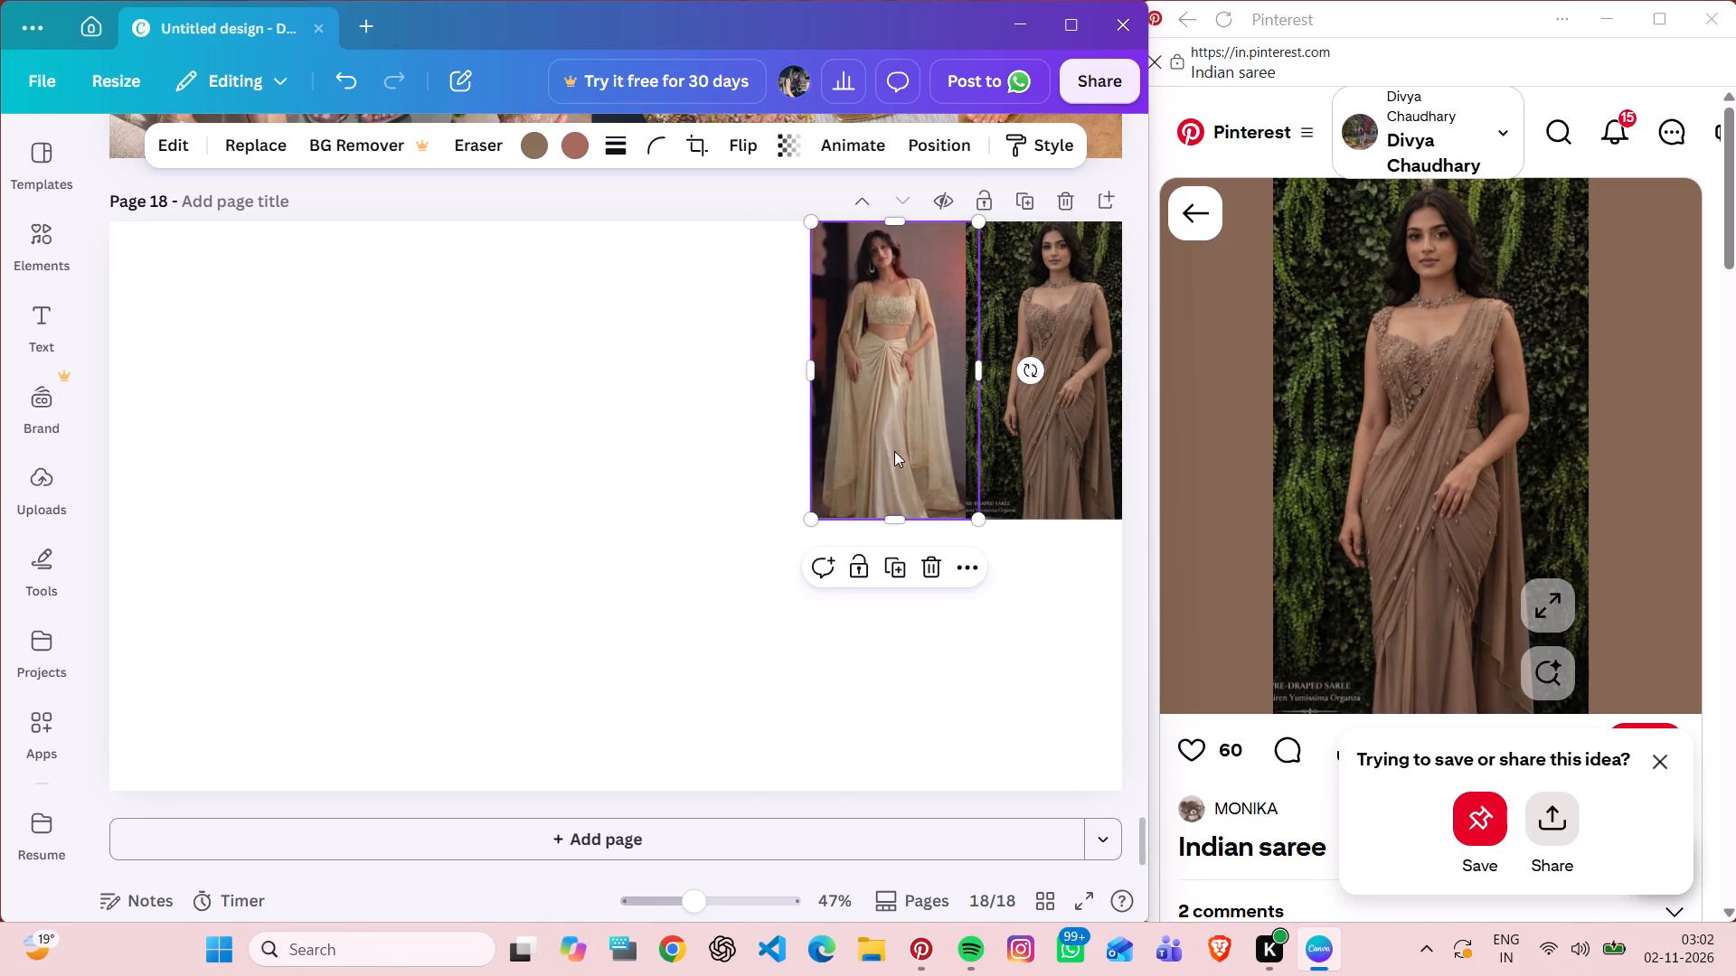
pyautogui.click(1052, 576)
# Browse the related saree pins on Pinterest and open the dark brown lace-sleeve saree photo with the brick wall.
pyautogui.scroll(-5, 1430, 482)
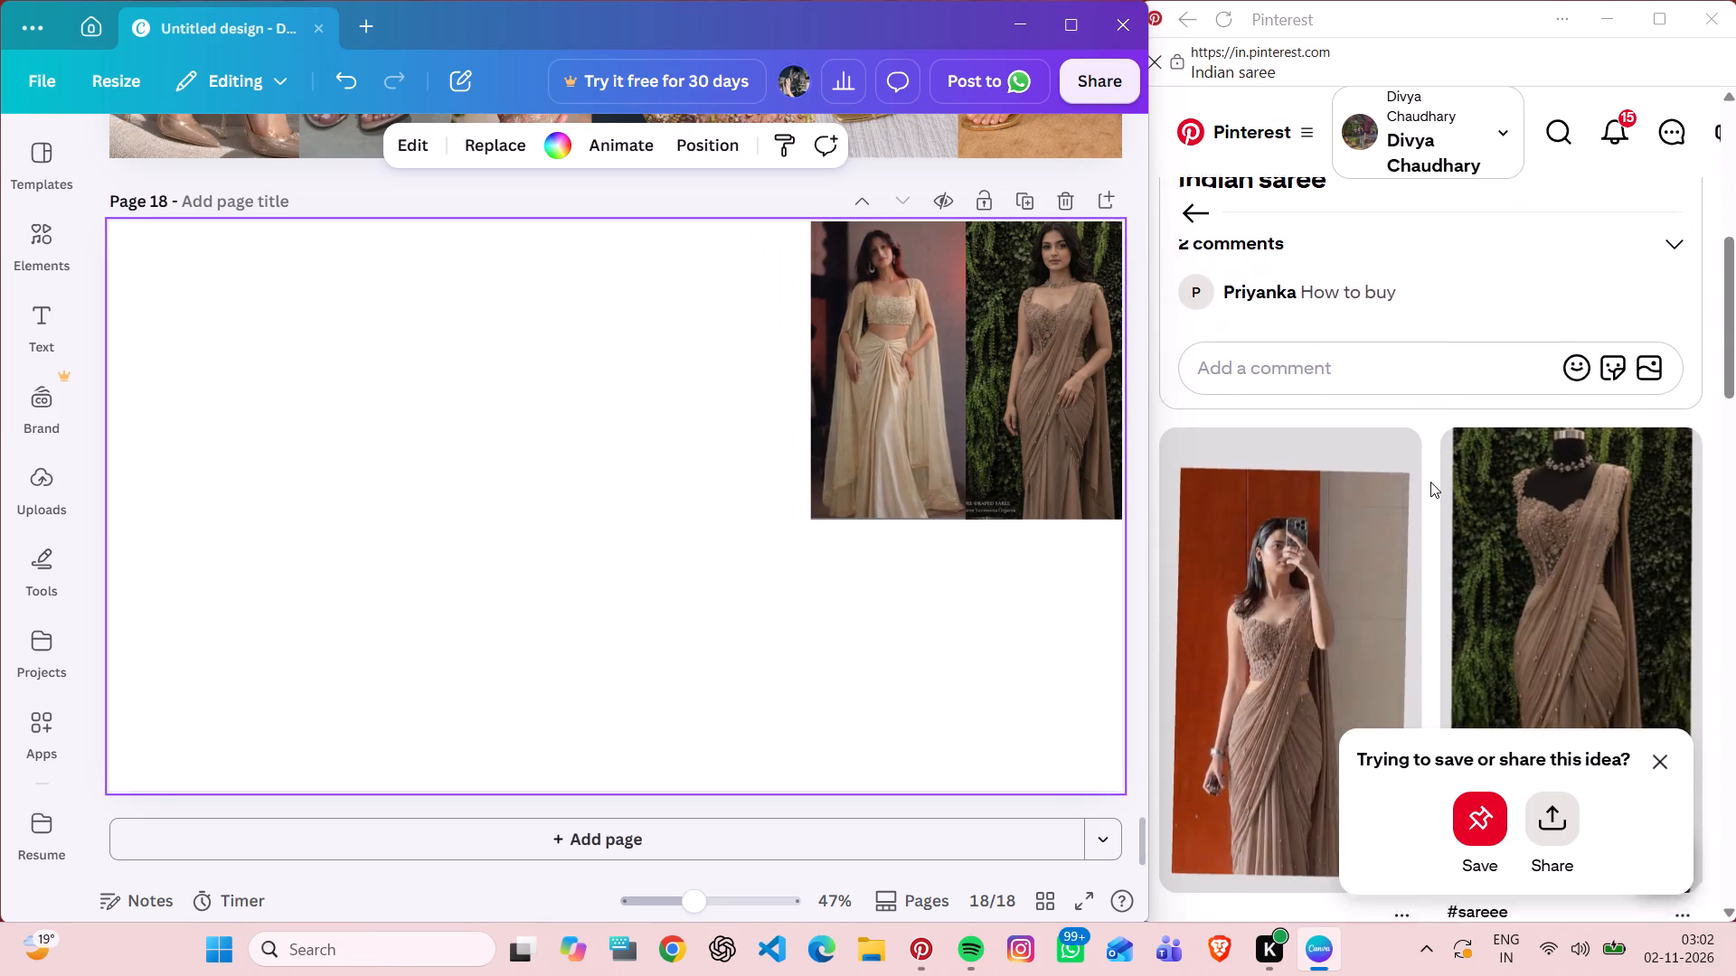
pyautogui.scroll(-1, 1430, 482)
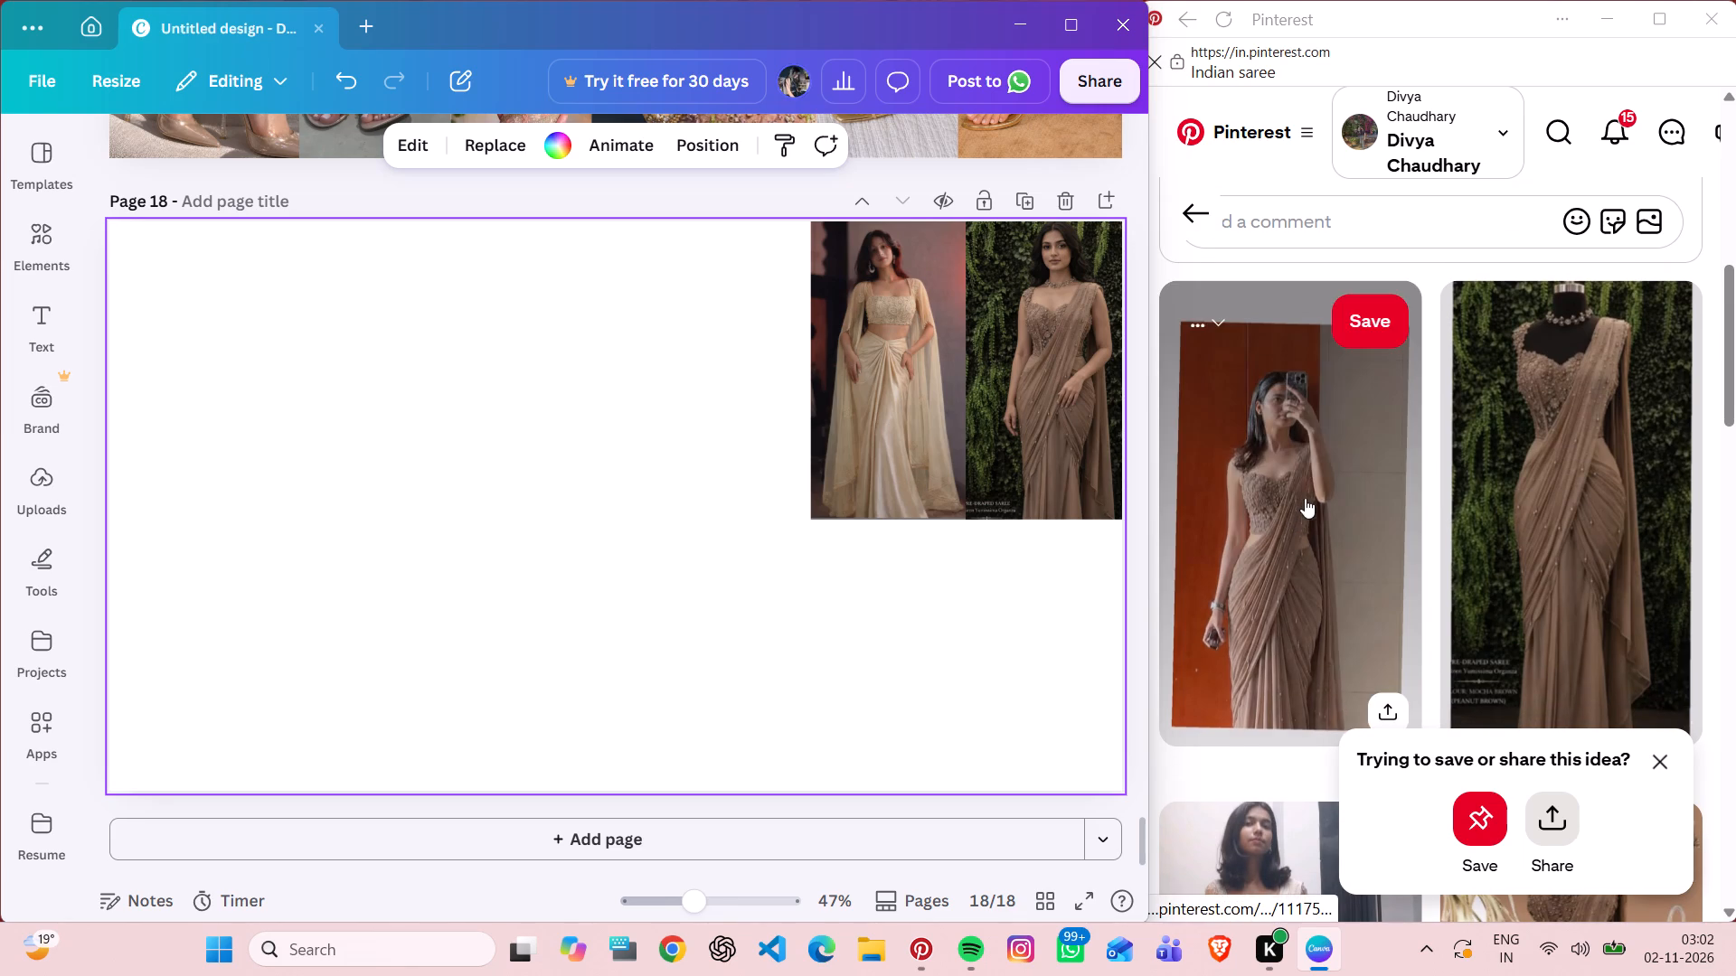
pyautogui.scroll(-8, 1322, 389)
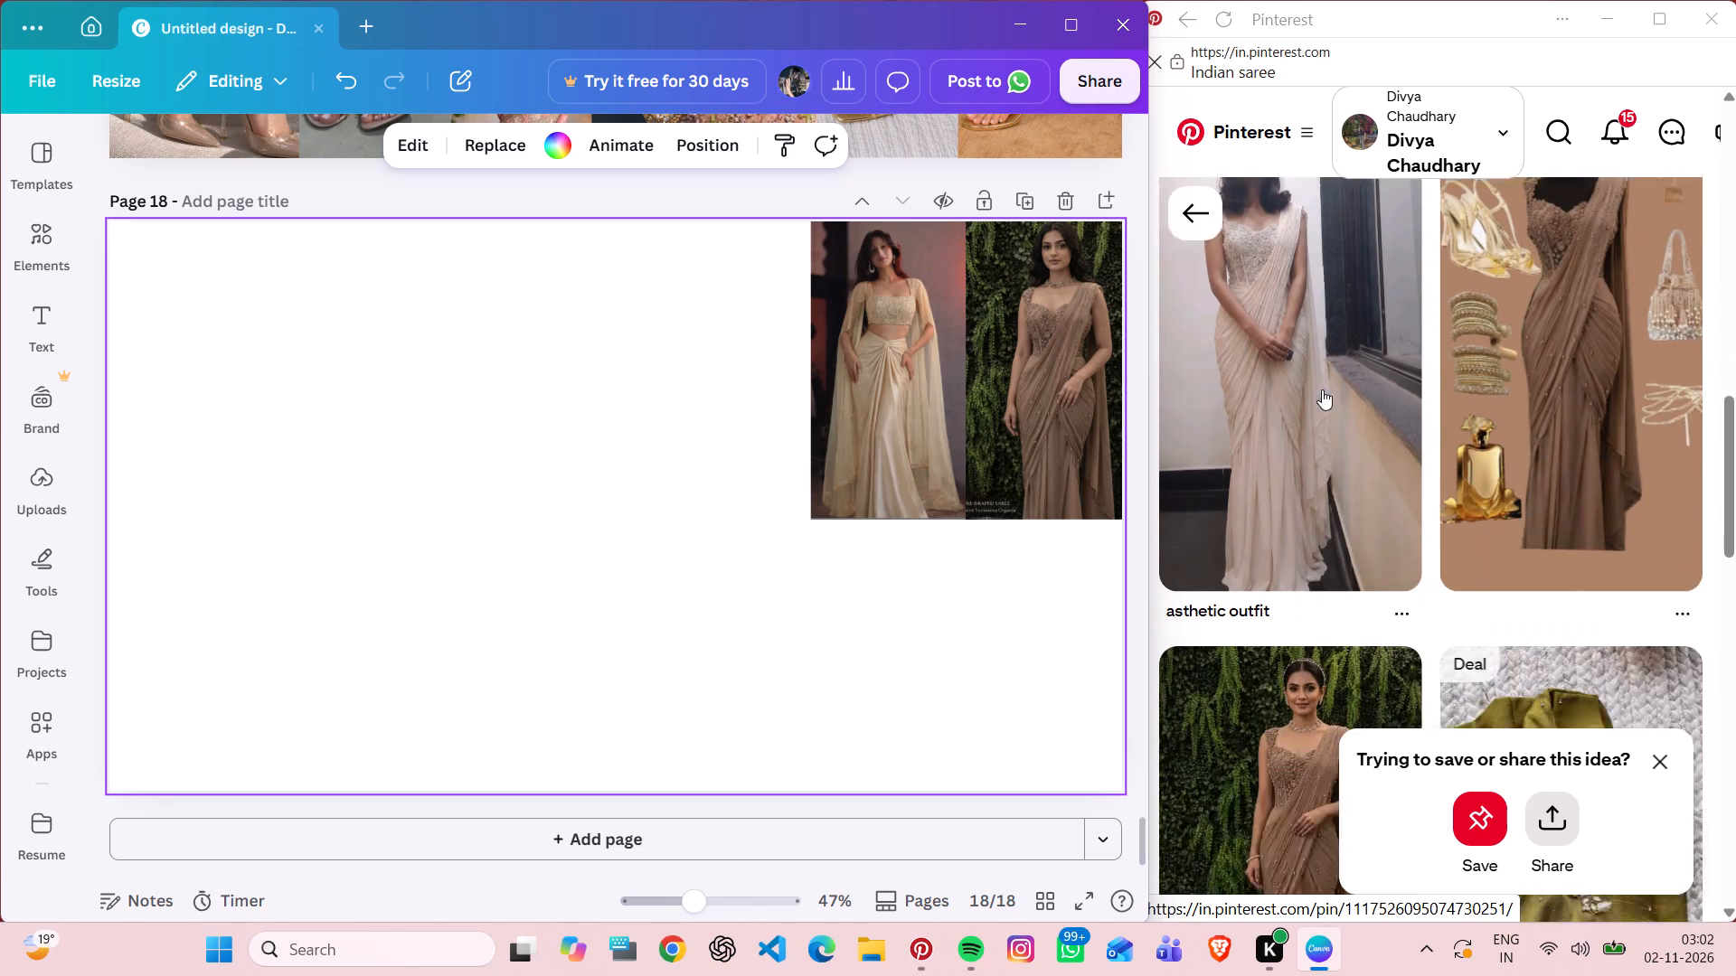
pyautogui.scroll(-10, 1322, 389)
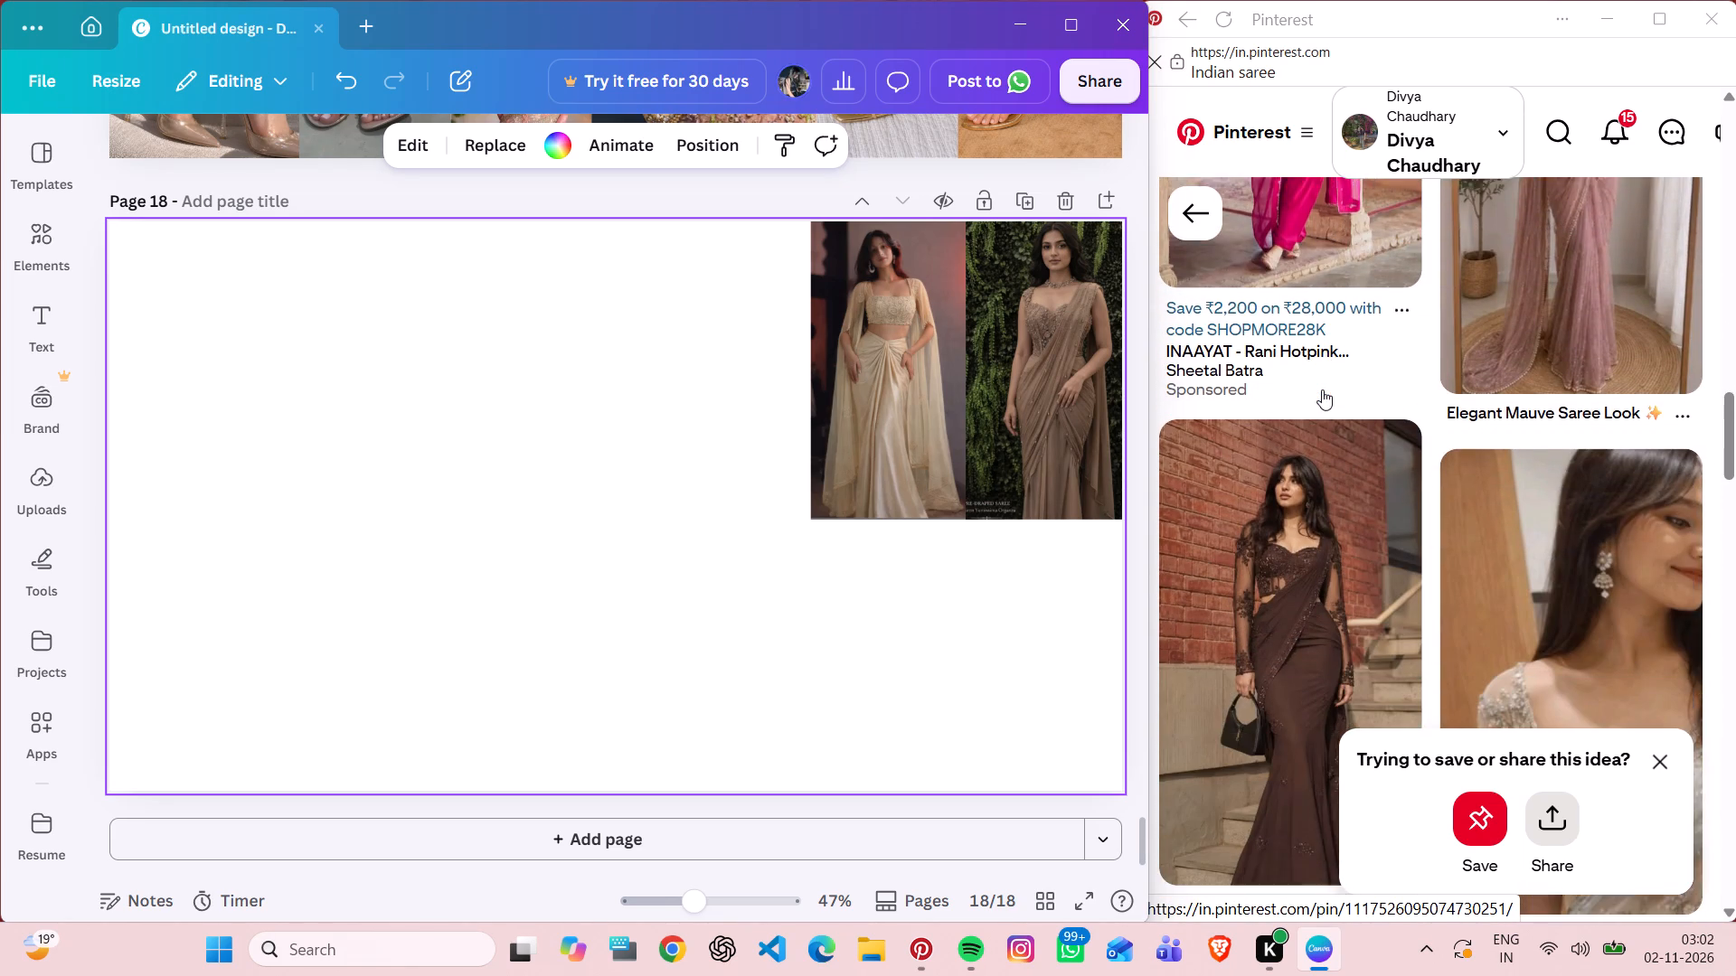
pyautogui.scroll(-3, 1322, 389)
pyautogui.click(1322, 389)
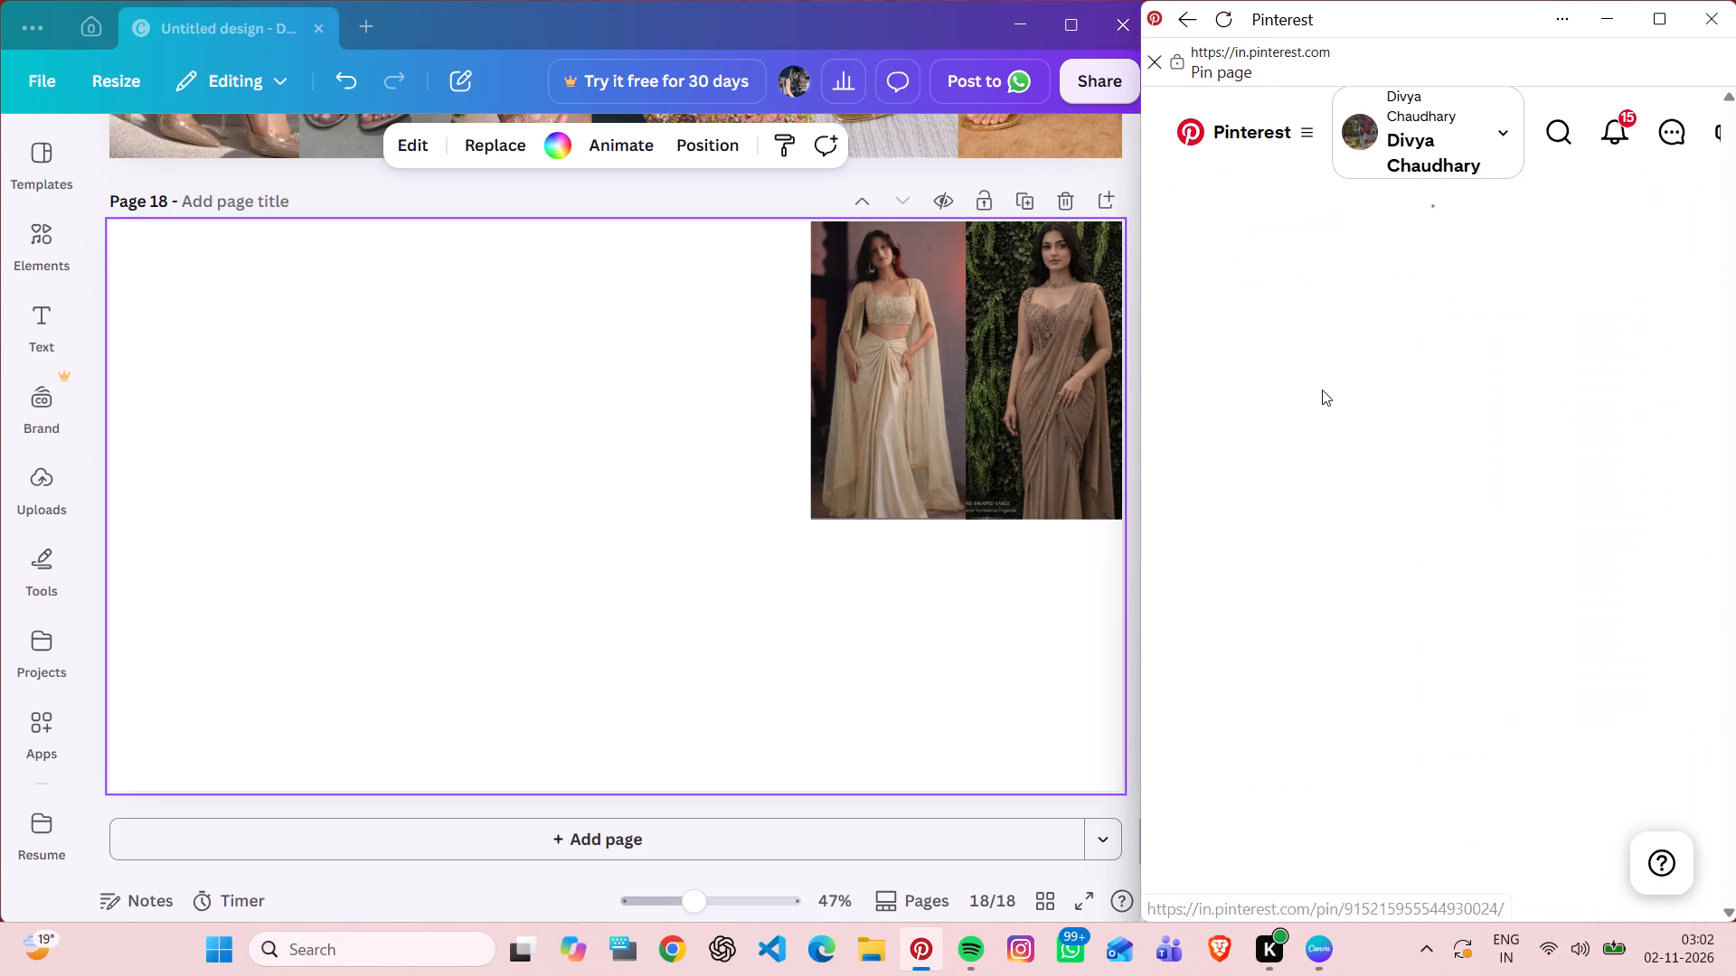
# Copy the dark brown lace-sleeve saree photo from Pinterest and paste it onto page 18.
pyautogui.moveTo(1468, 404); pyautogui.dragTo(783, 511)
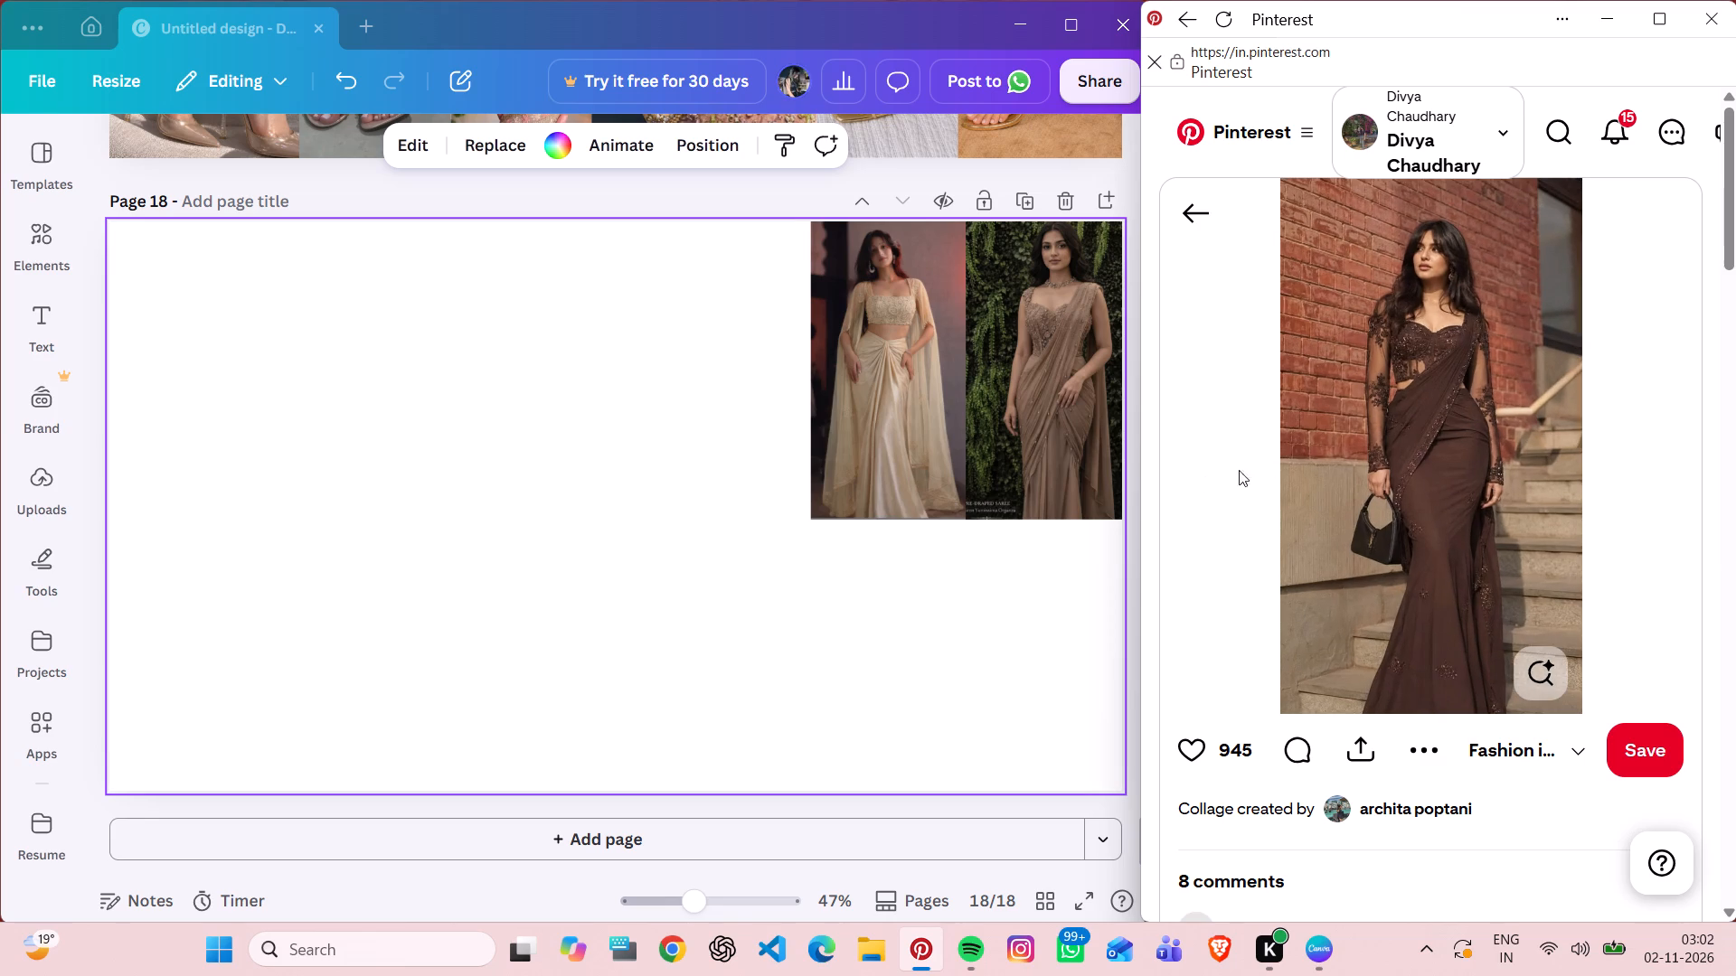
pyautogui.moveTo(1363, 451); pyautogui.dragTo(1344, 457, button='right')
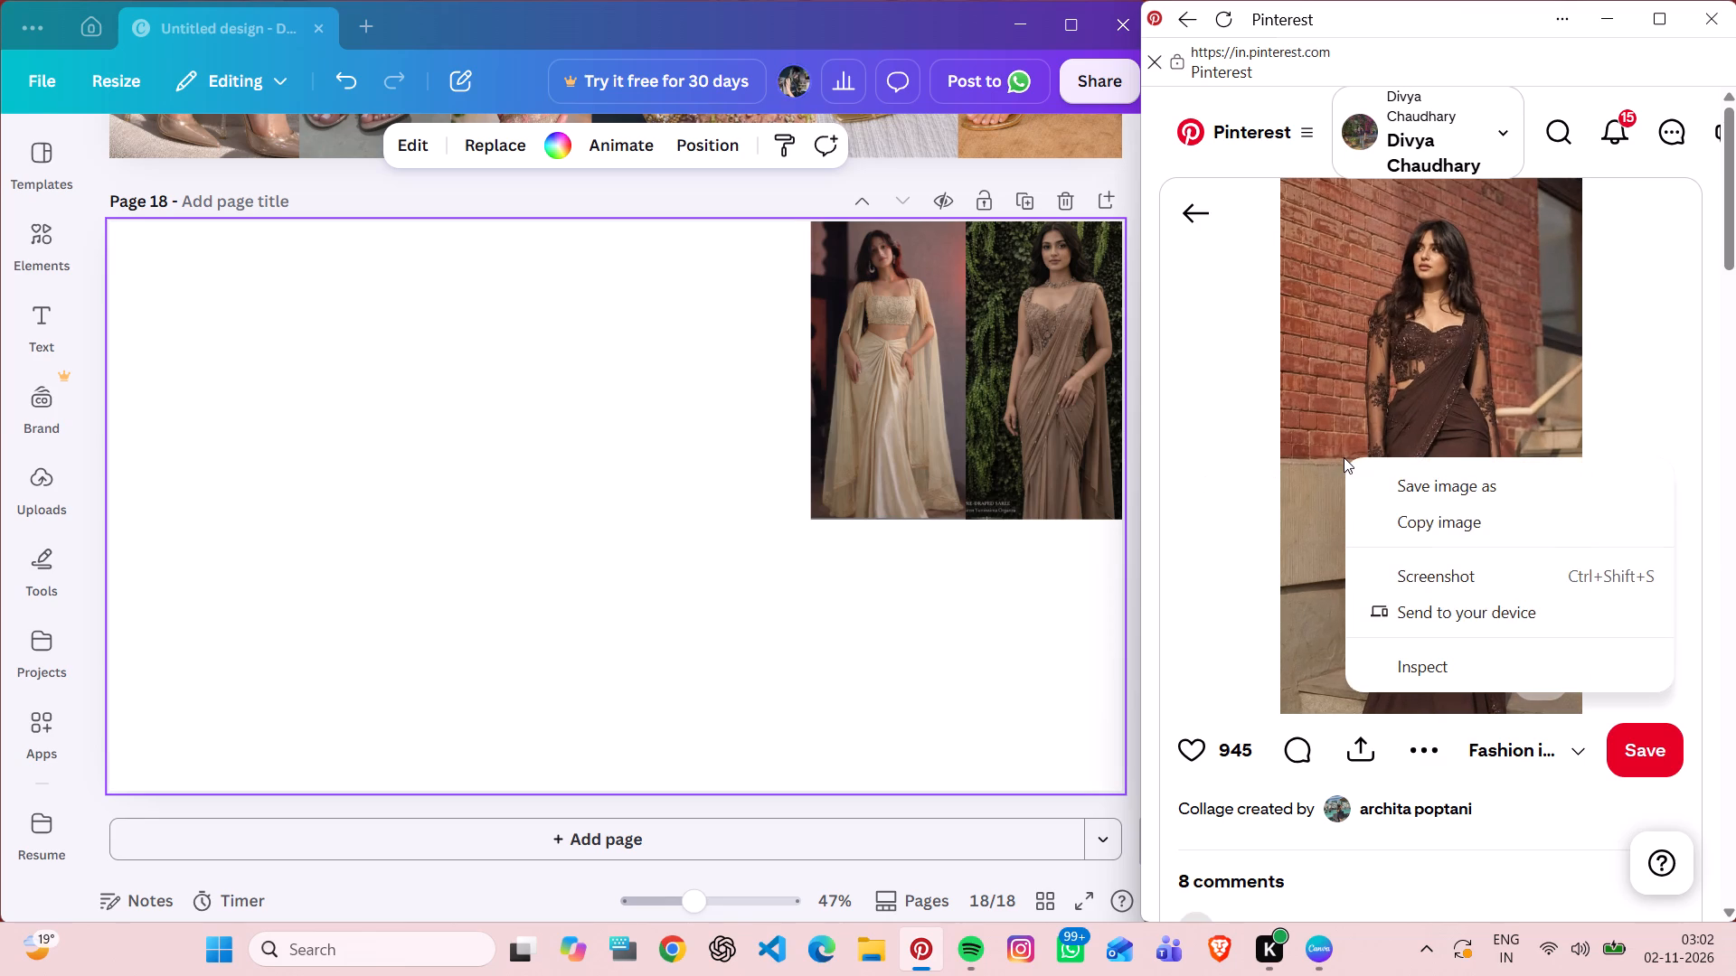
pyautogui.click(1407, 514)
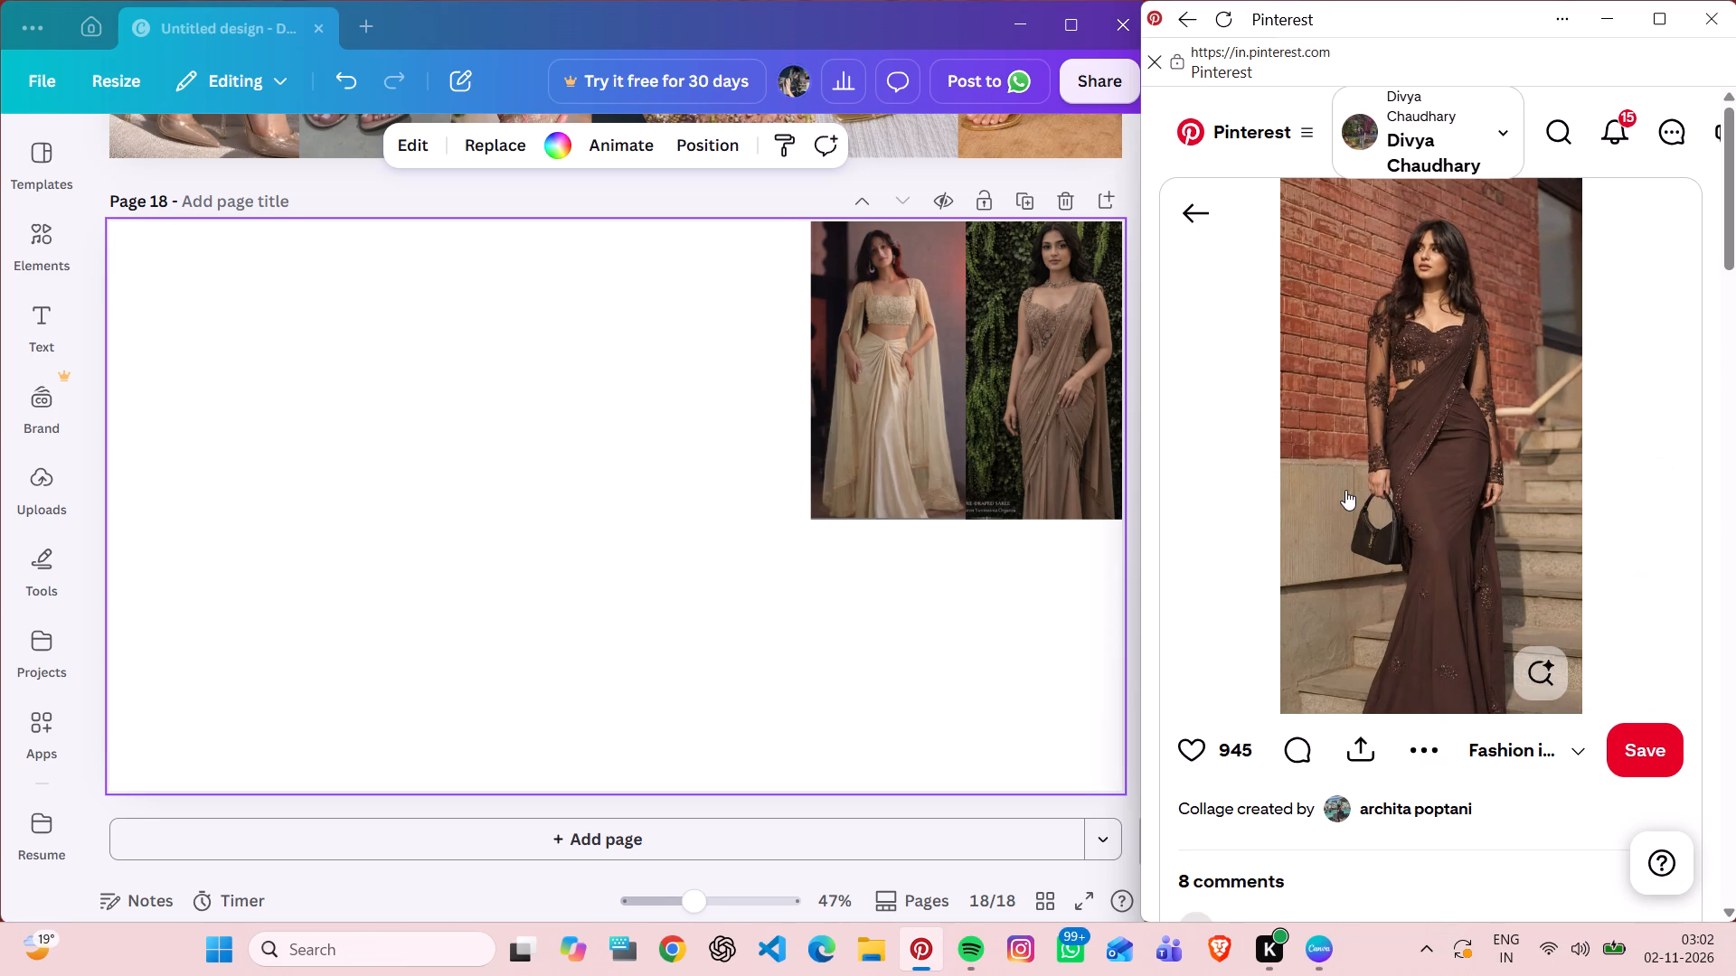
pyautogui.click(822, 401)
pyautogui.click(577, 357)
pyautogui.rightClick(577, 357)
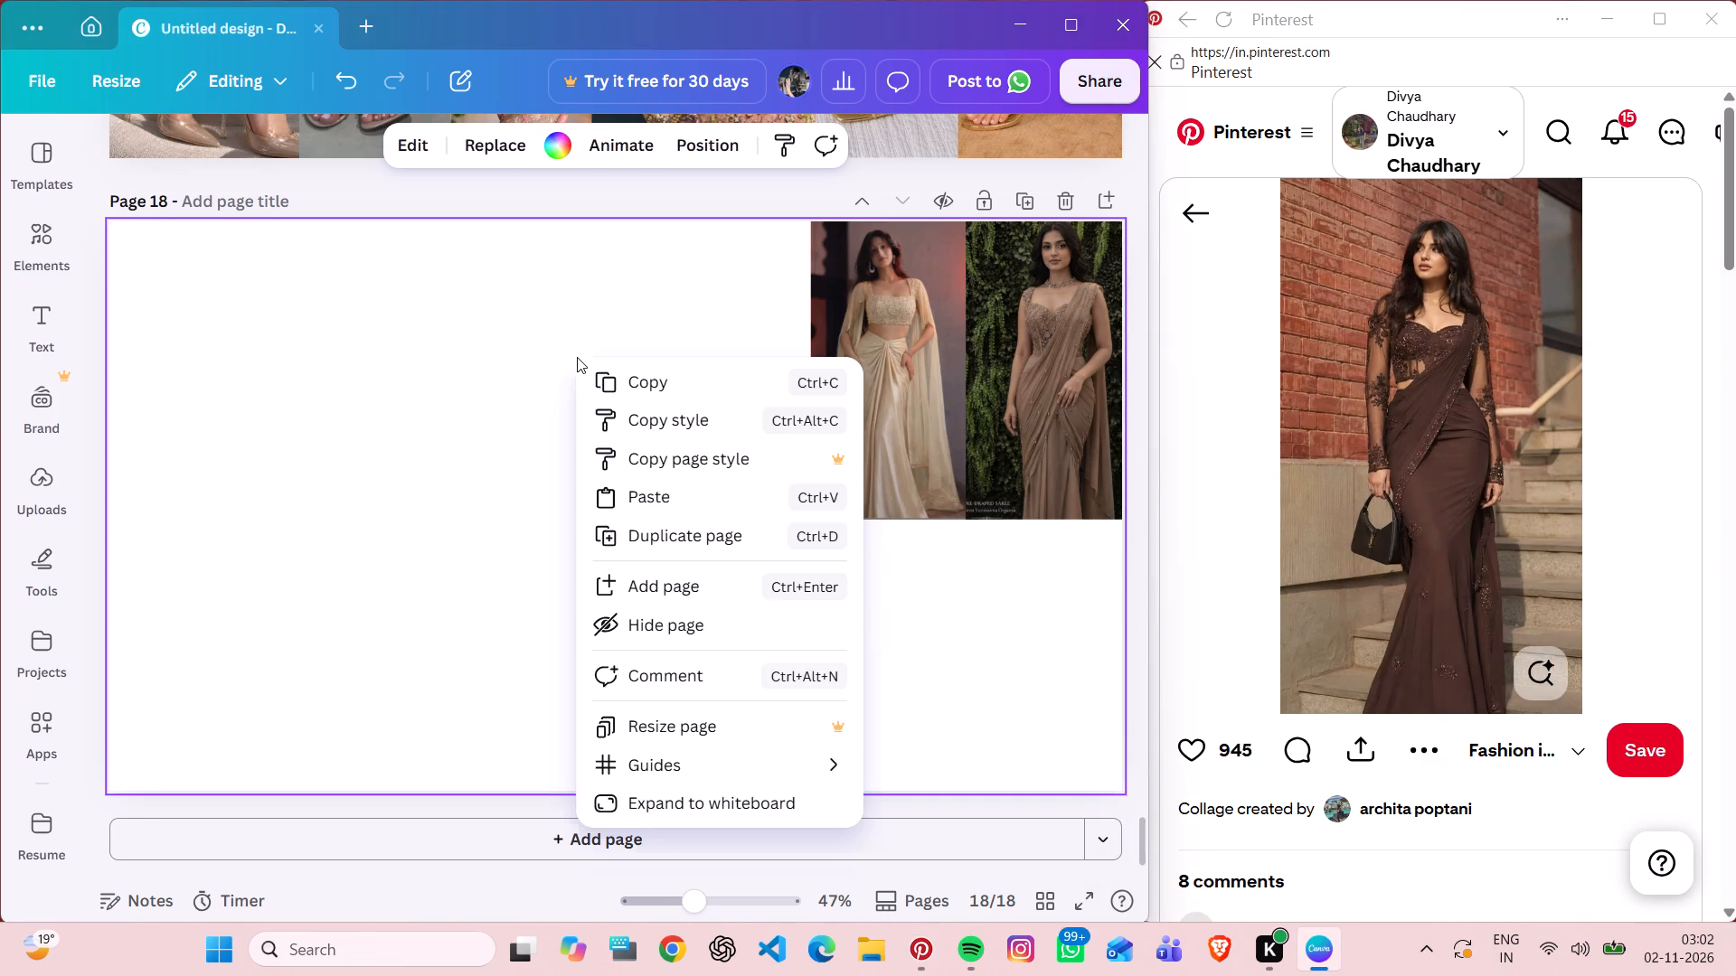
pyautogui.click(660, 508)
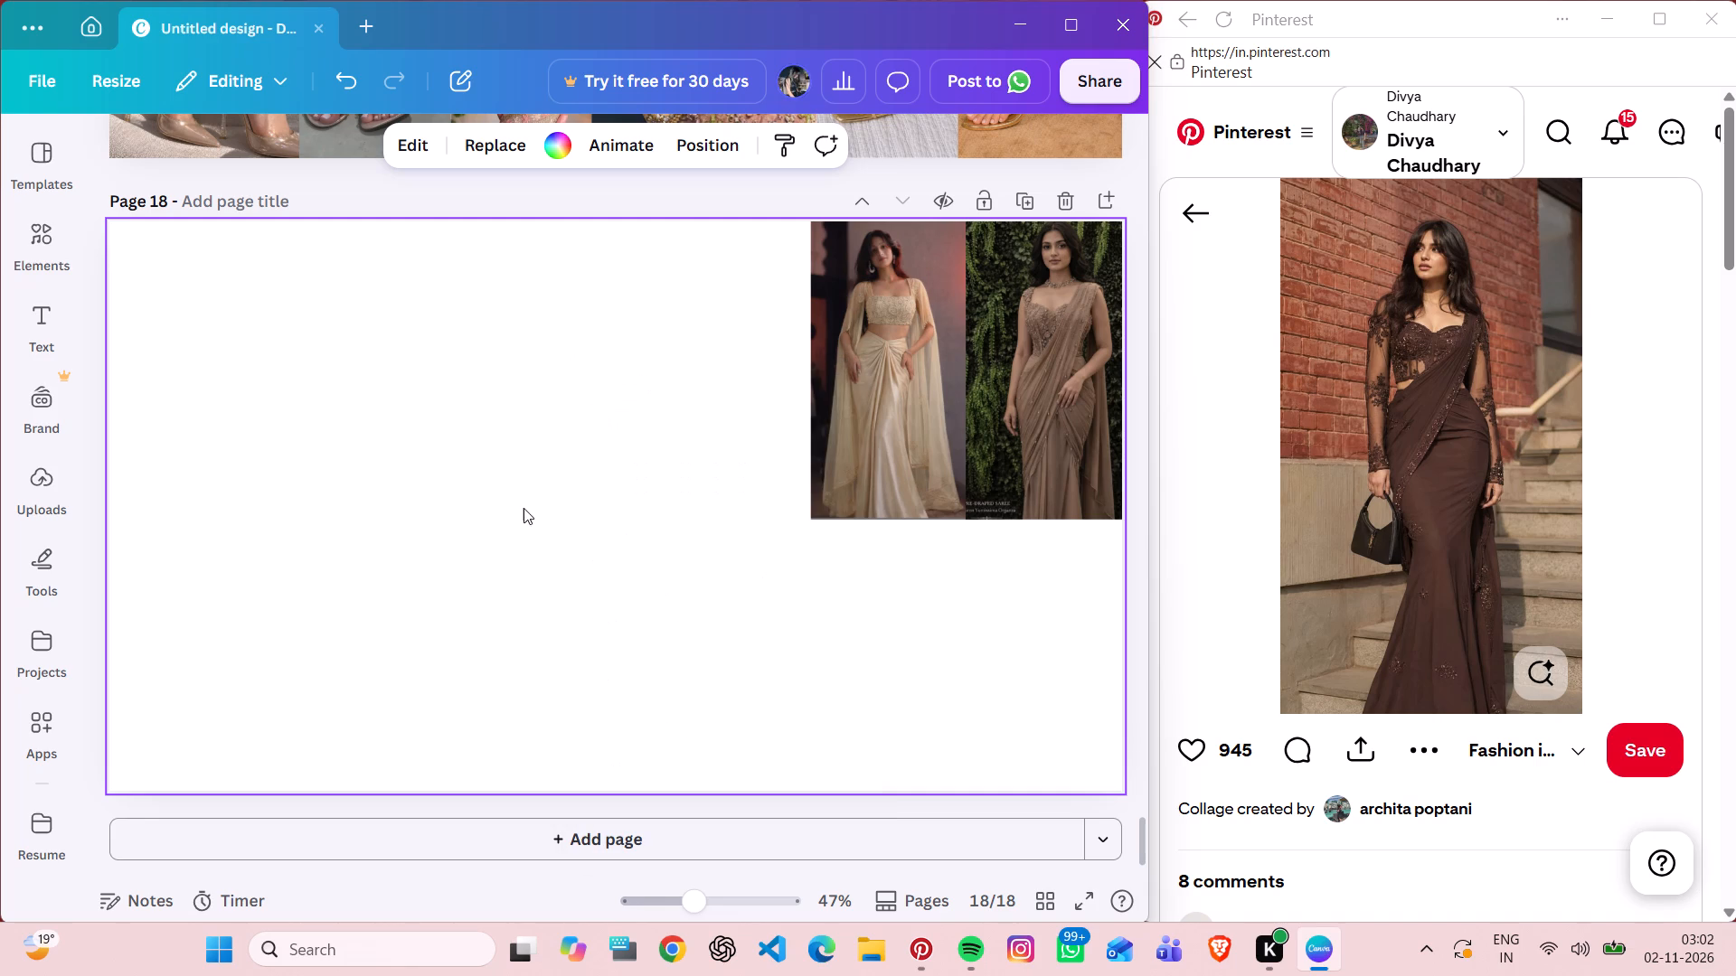
# Scale the dark brown saree photo to the row's height and set it flush against the left of the champagne cape photo.
pyautogui.moveTo(729, 712); pyautogui.dragTo(666, 624)
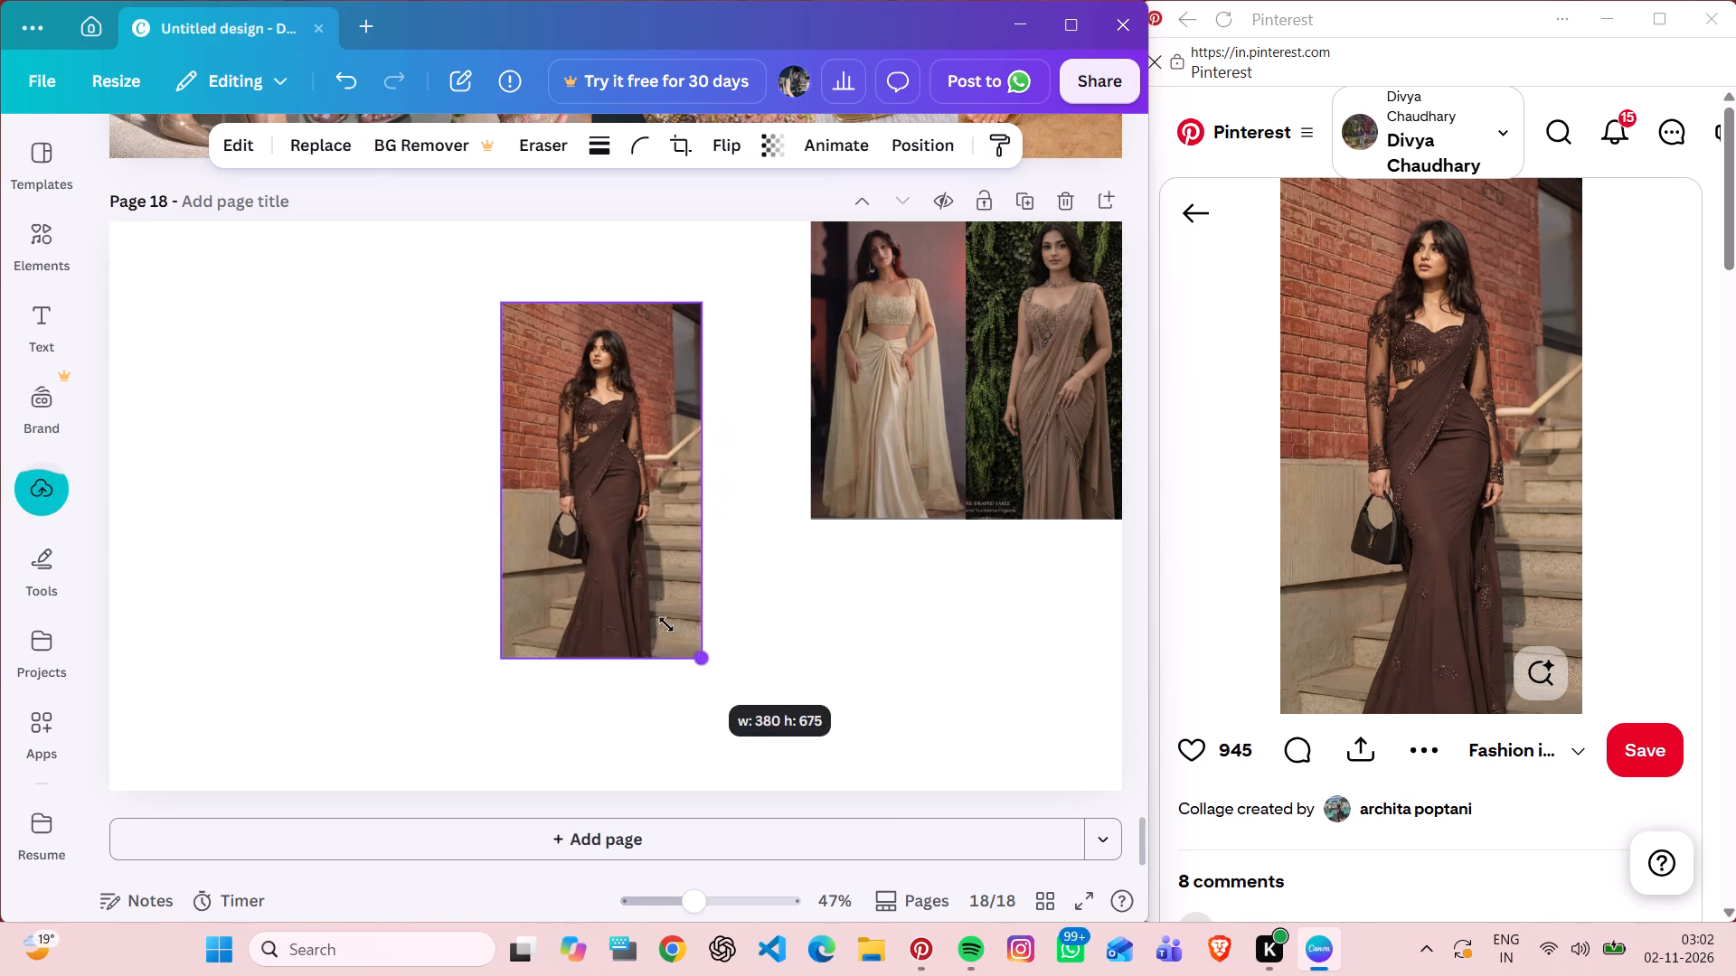
pyautogui.moveTo(666, 624); pyautogui.dragTo(653, 599)
pyautogui.moveTo(596, 513); pyautogui.dragTo(745, 436)
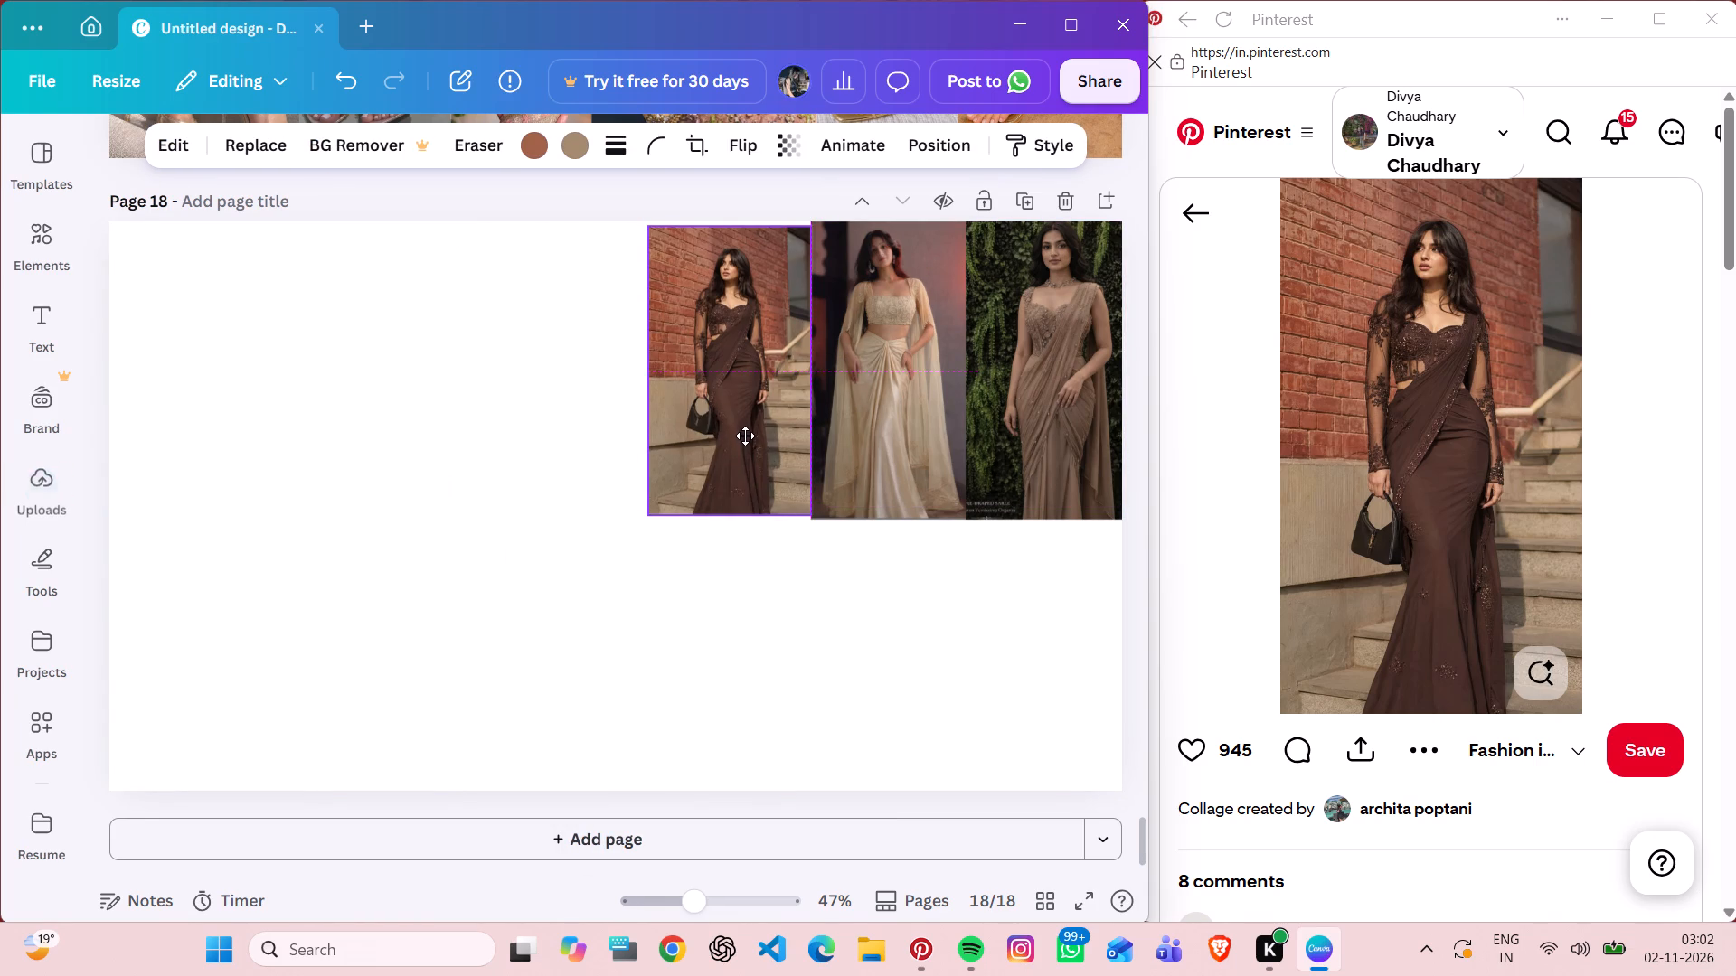
pyautogui.moveTo(745, 436); pyautogui.dragTo(746, 436)
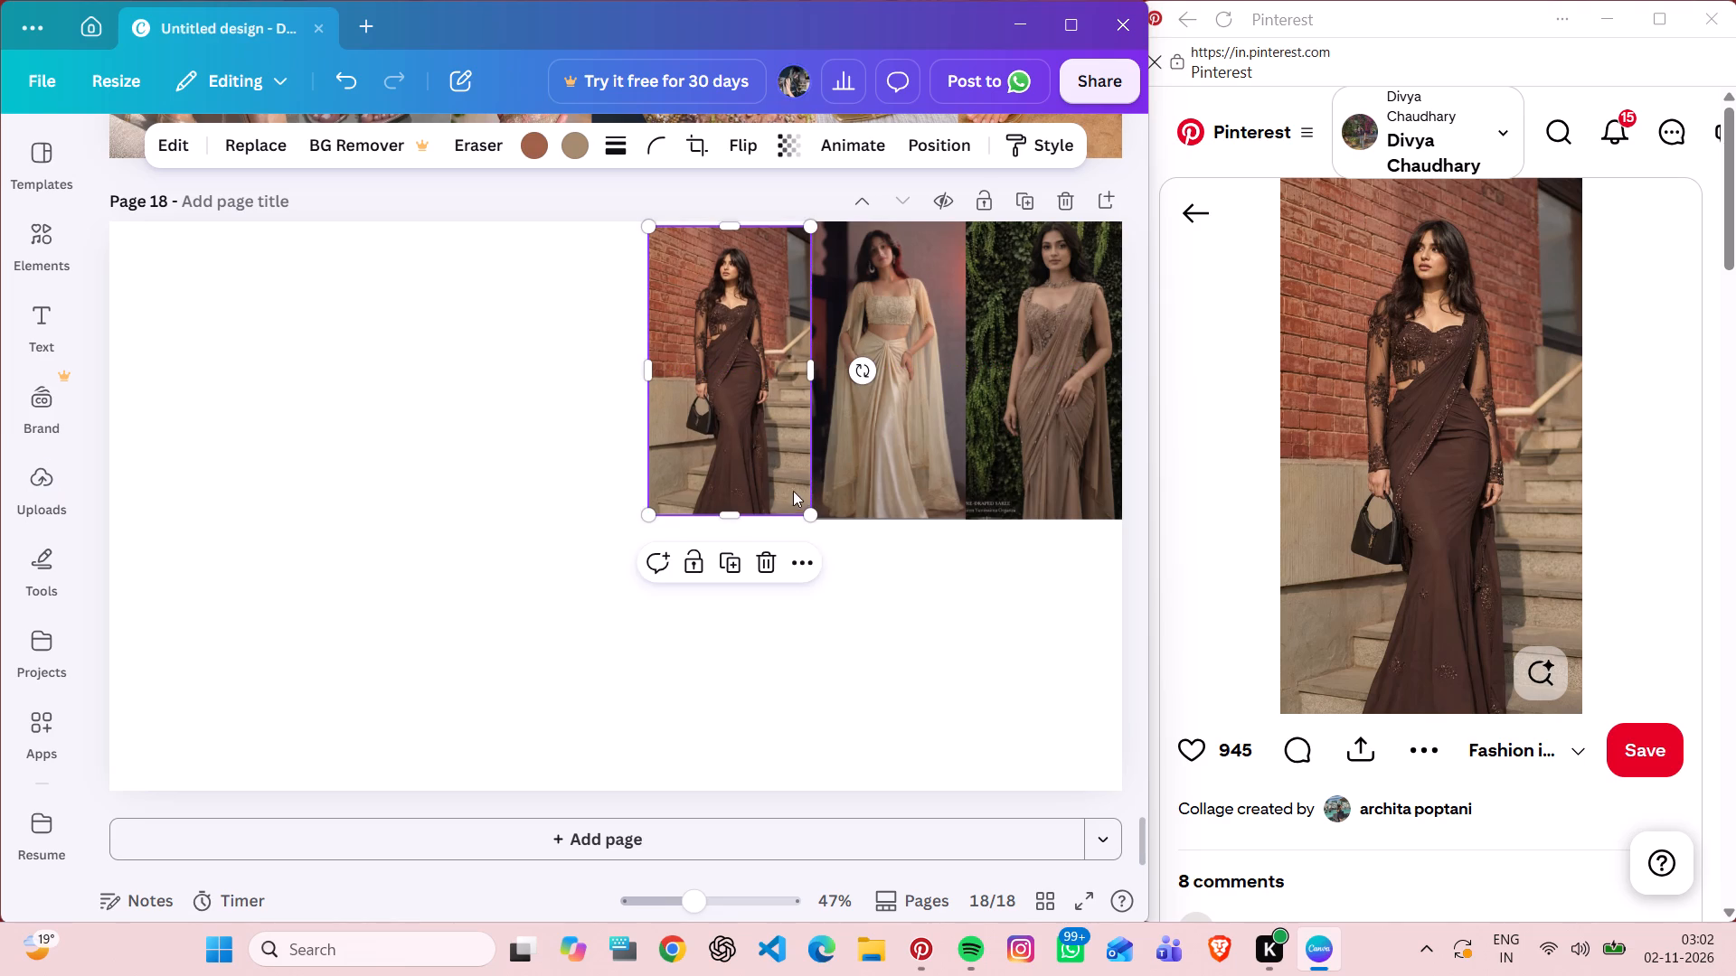
pyautogui.moveTo(807, 510); pyautogui.dragTo(816, 521)
pyautogui.moveTo(784, 489); pyautogui.dragTo(778, 480)
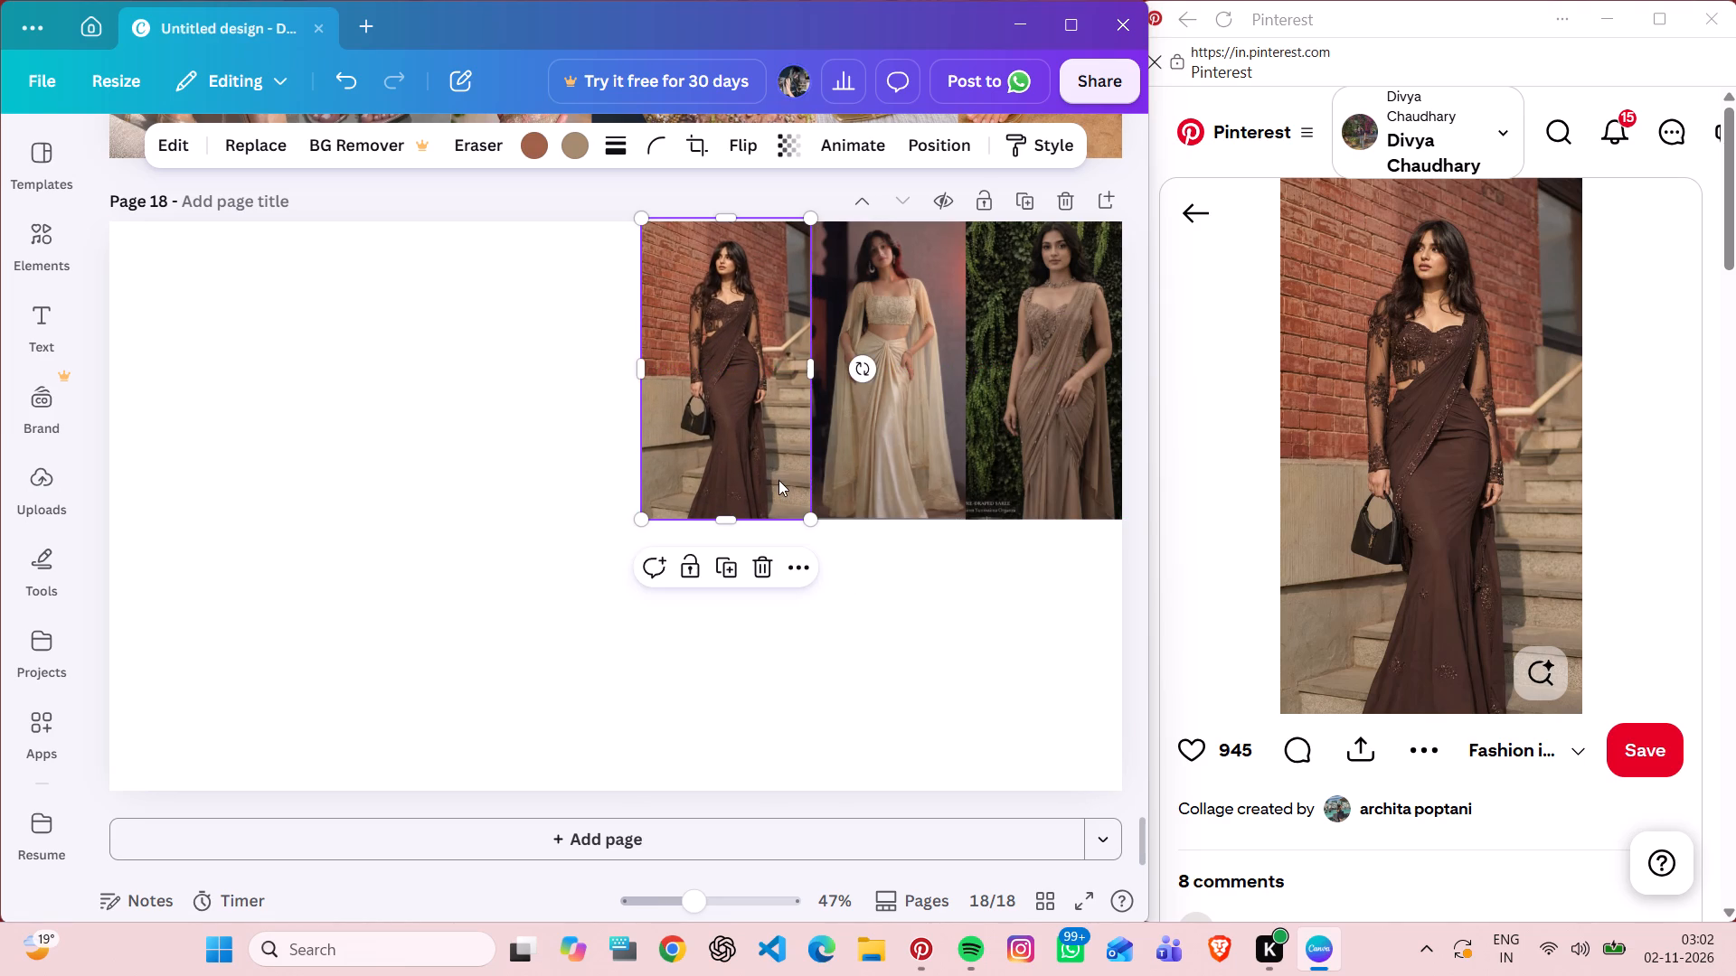
# Find the Modern Fusion Elegance pin with the olive corset and draped ivory saree skirt on Pinterest and add its photo to page 18.
pyautogui.scroll(-6, 1457, 577)
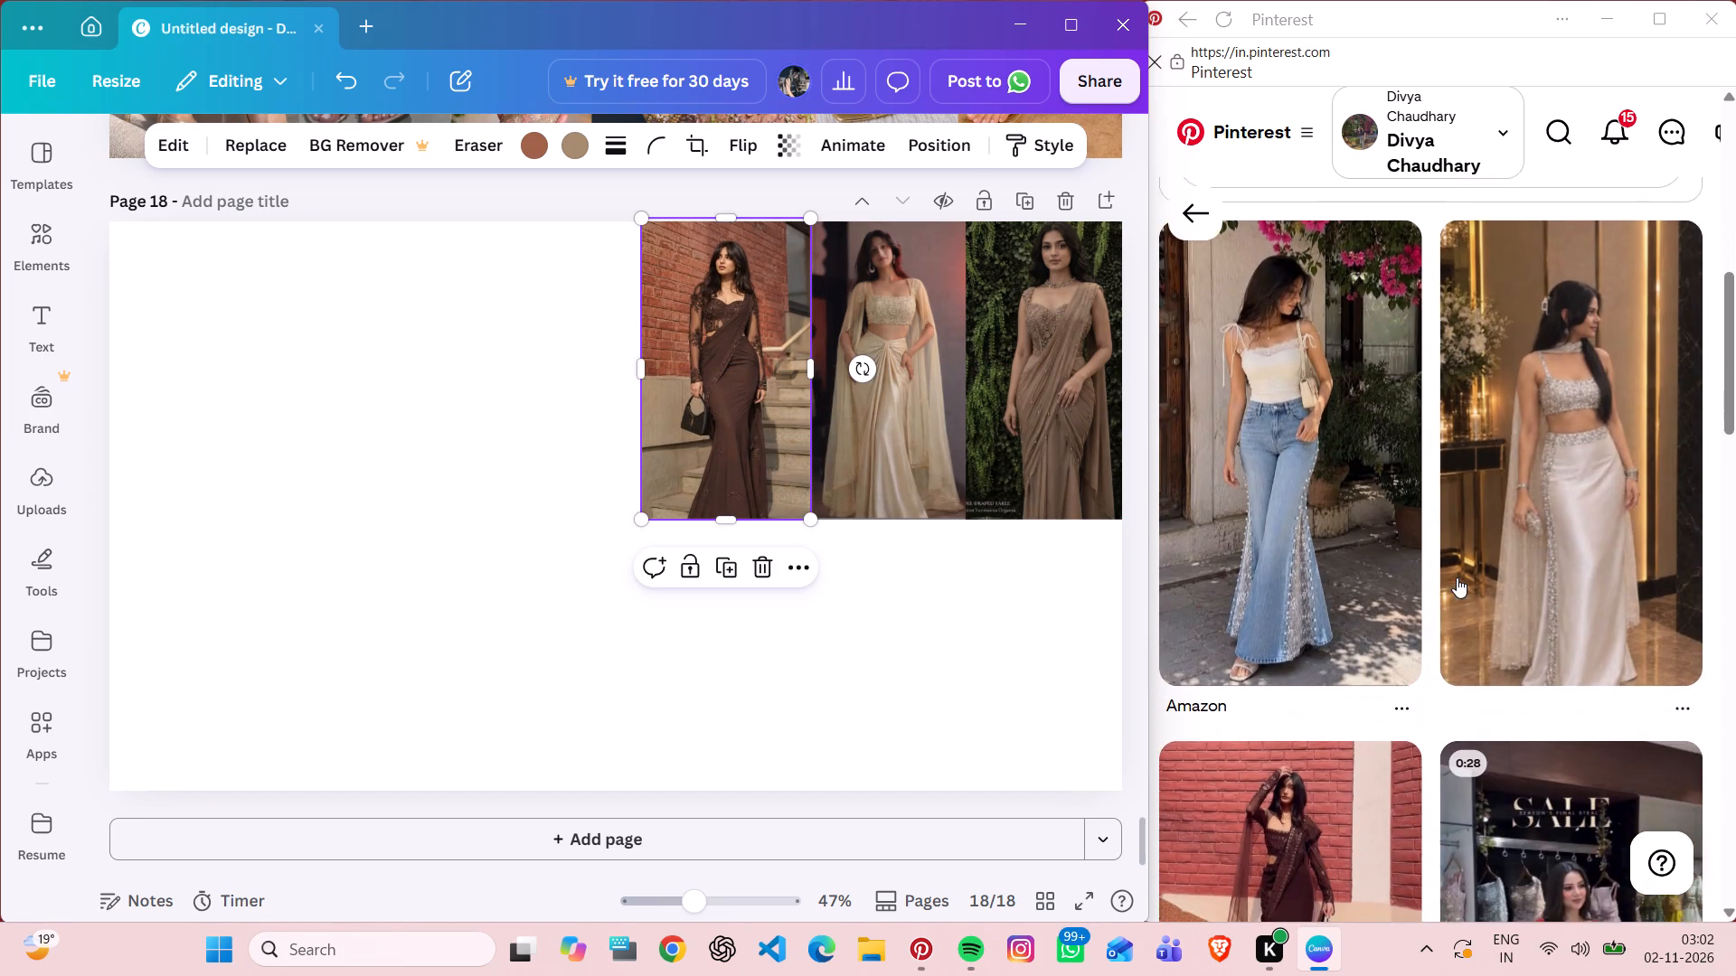
pyautogui.scroll(-5, 1457, 577)
pyautogui.scroll(1, 1457, 577)
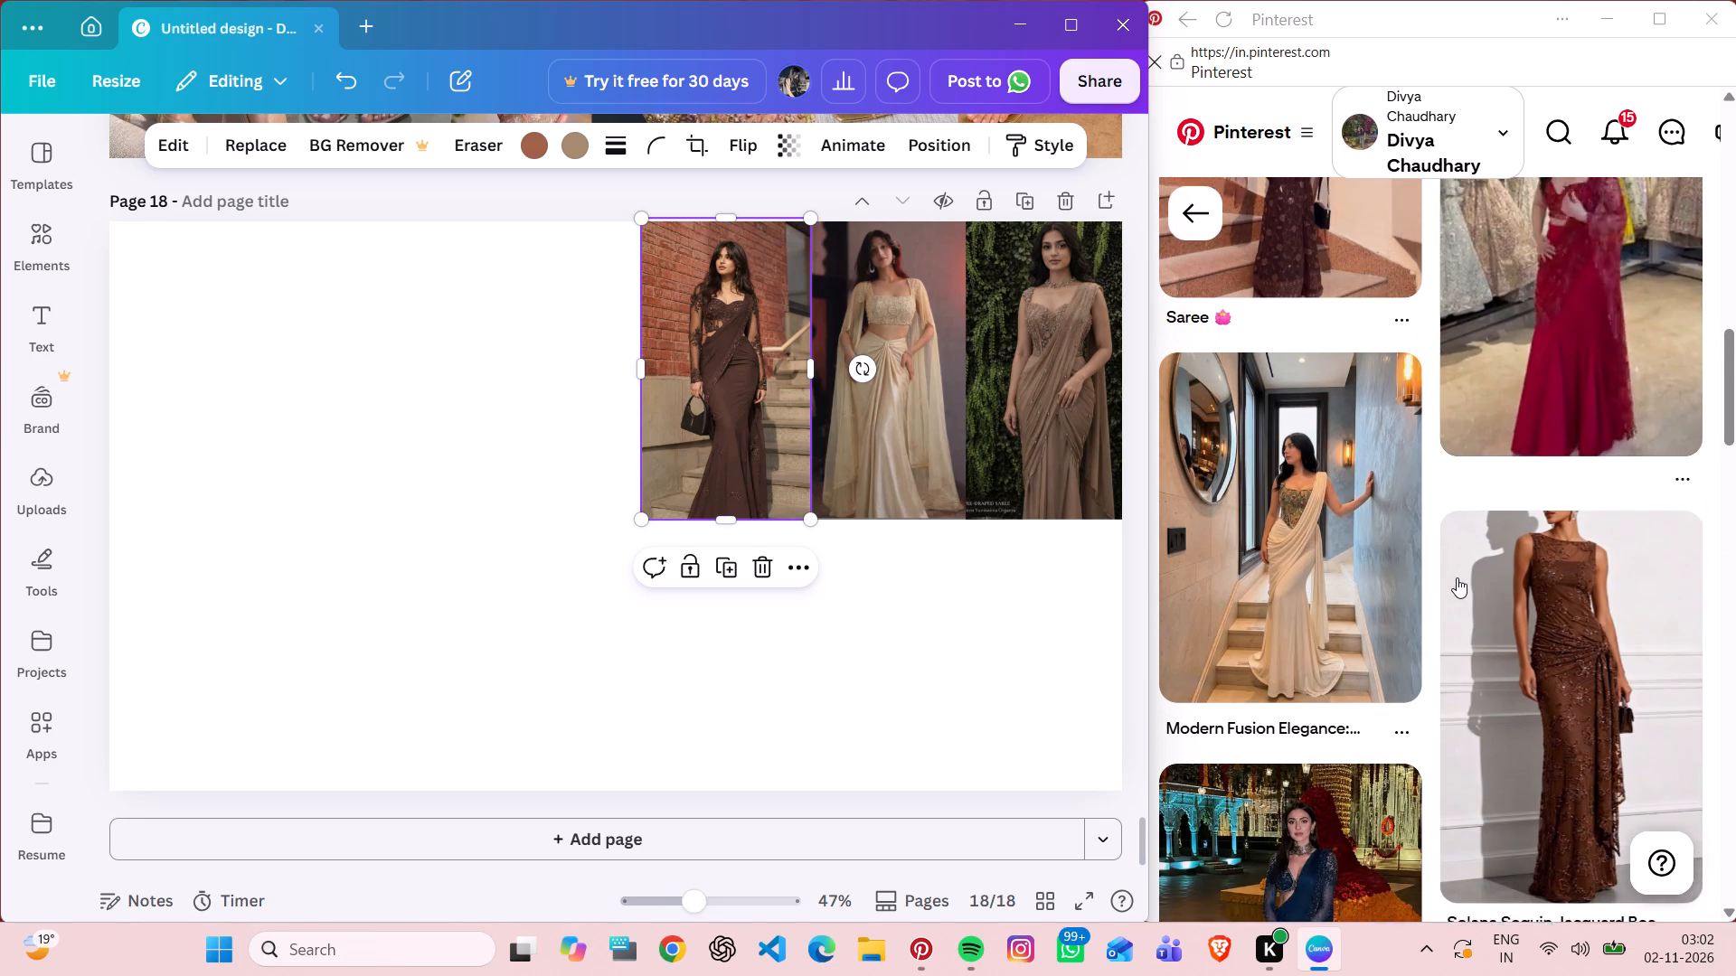
pyautogui.scroll(2, 1457, 577)
pyautogui.click(1319, 573)
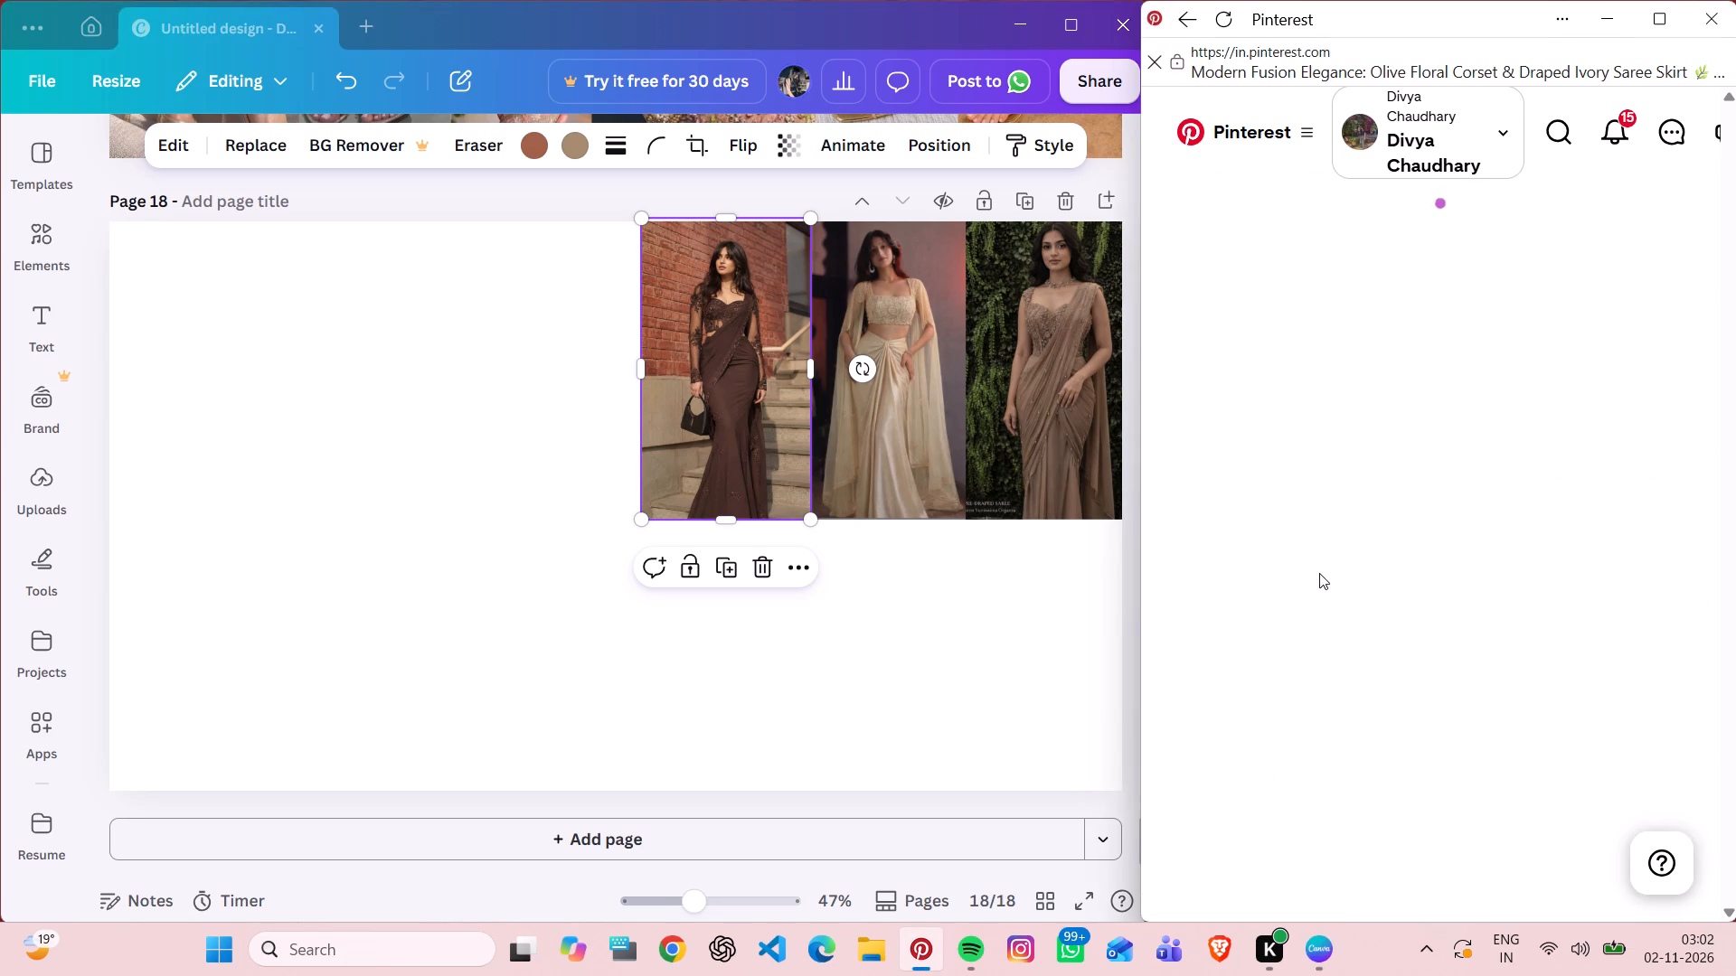
pyautogui.moveTo(1420, 540); pyautogui.dragTo(917, 603)
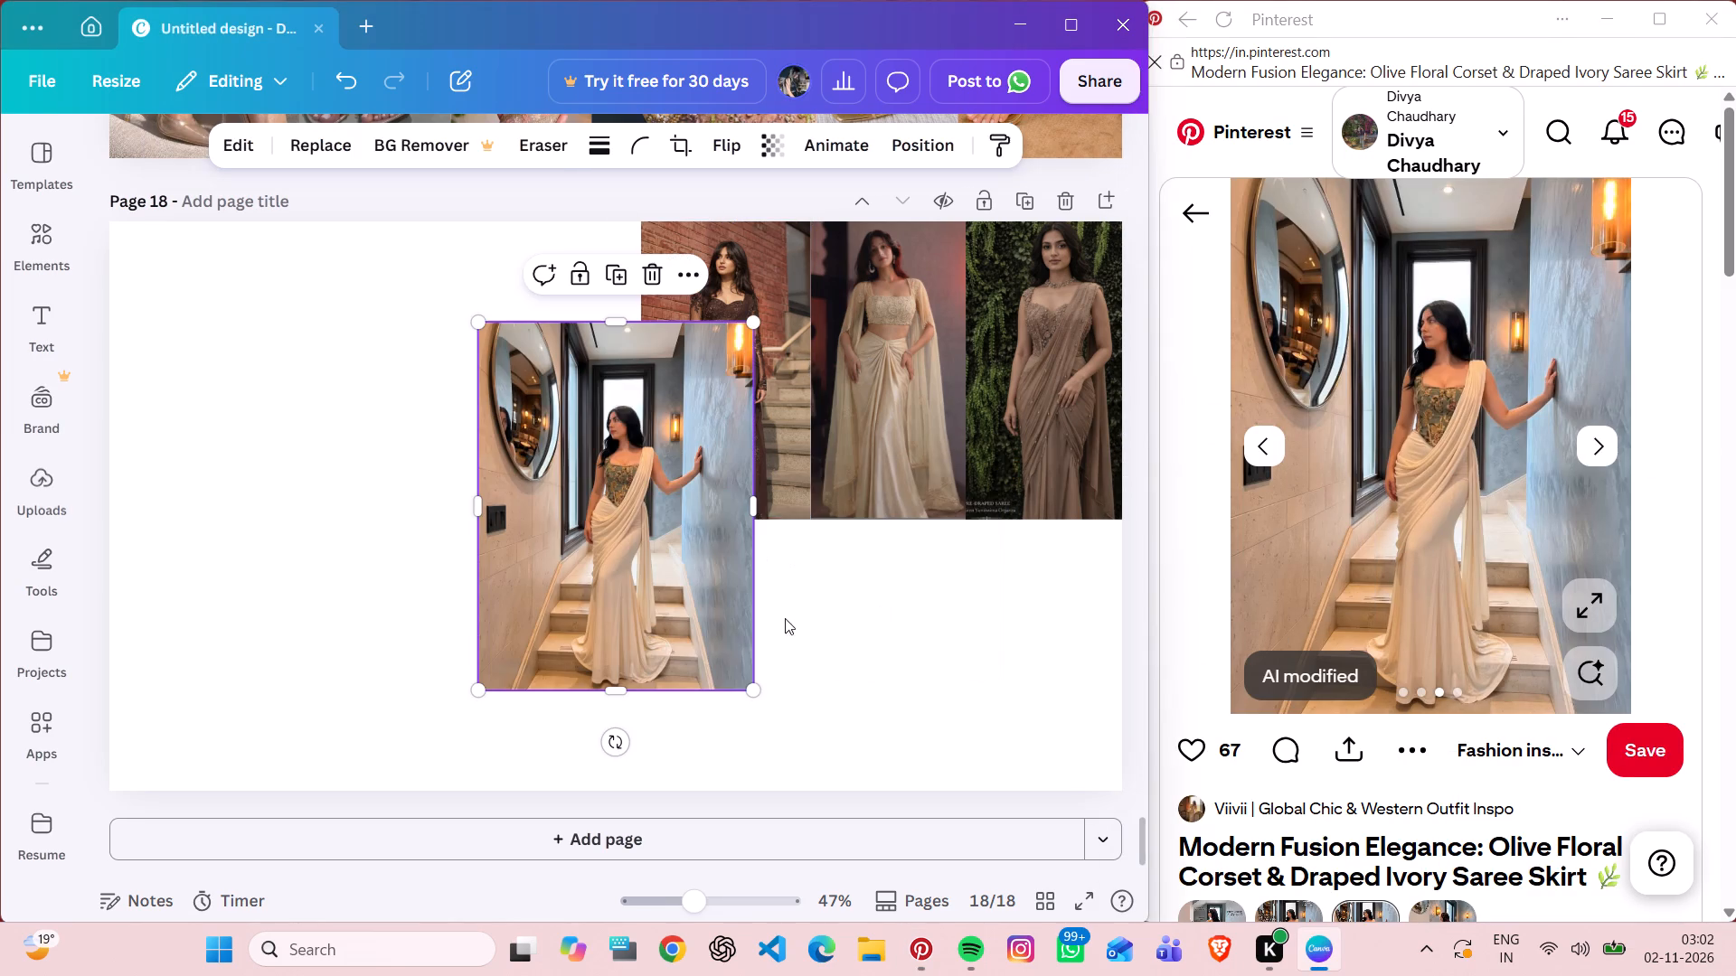
# Align the ivory saree photo with the row's bottom edge beside the dark brown saree and crop both its sides to about 355 wide.
pyautogui.moveTo(577, 561); pyautogui.dragTo(504, 403)
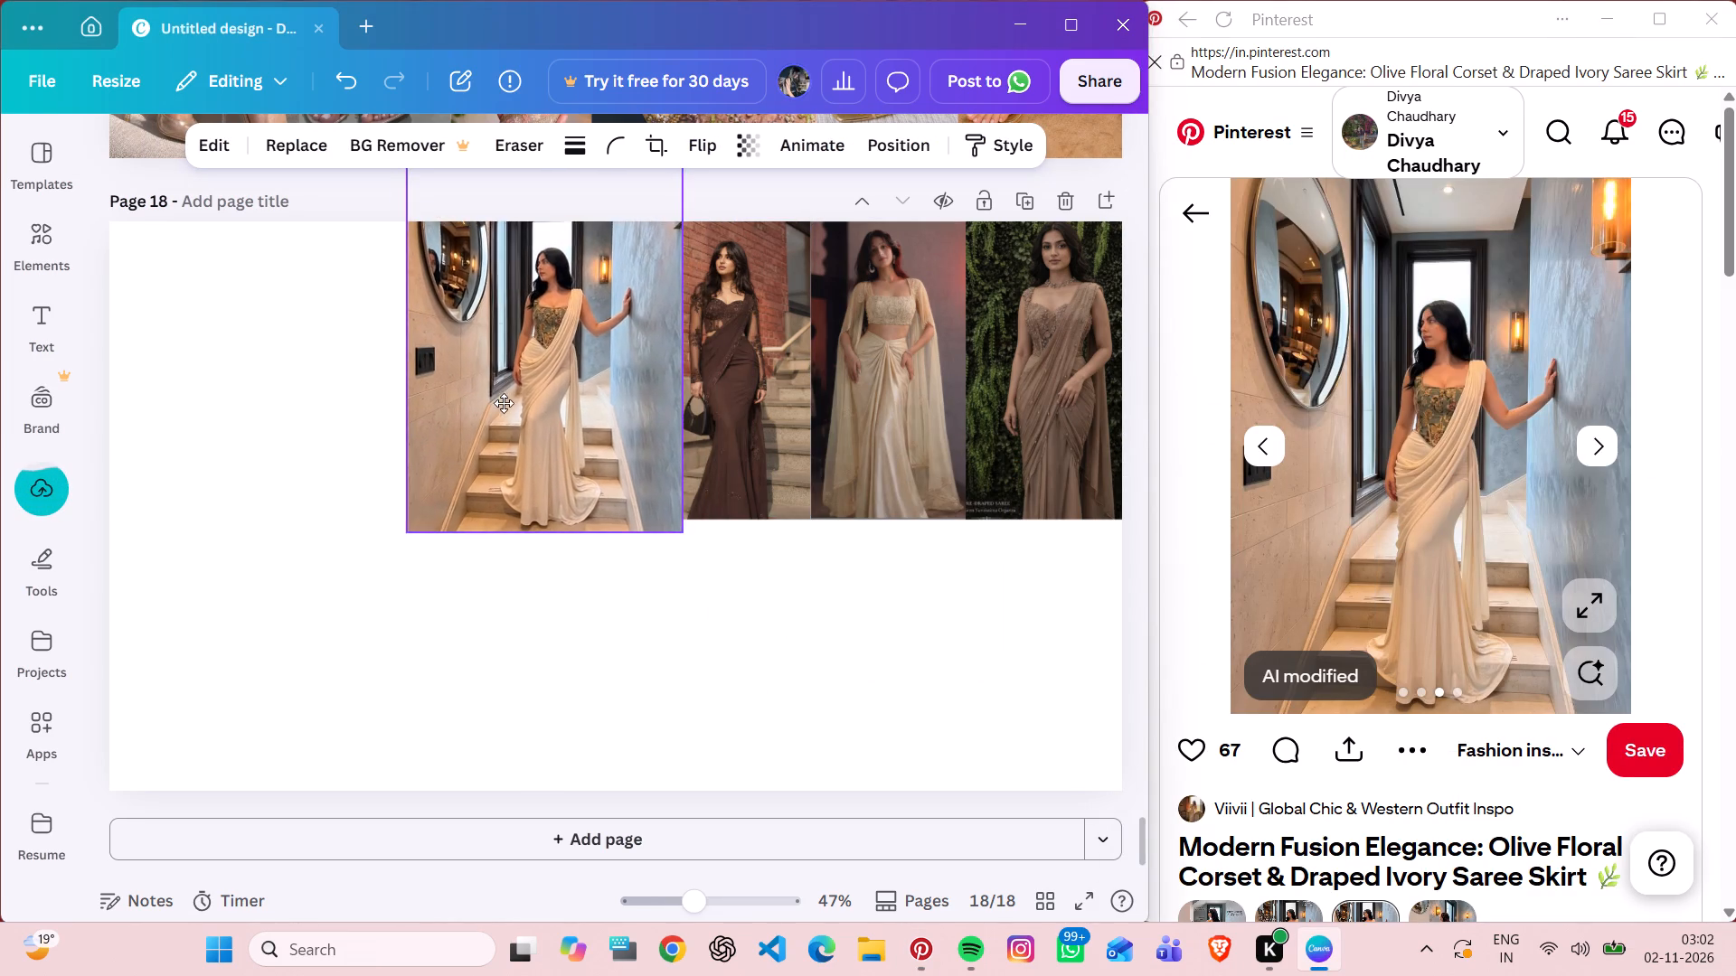
pyautogui.moveTo(504, 403); pyautogui.dragTo(505, 390)
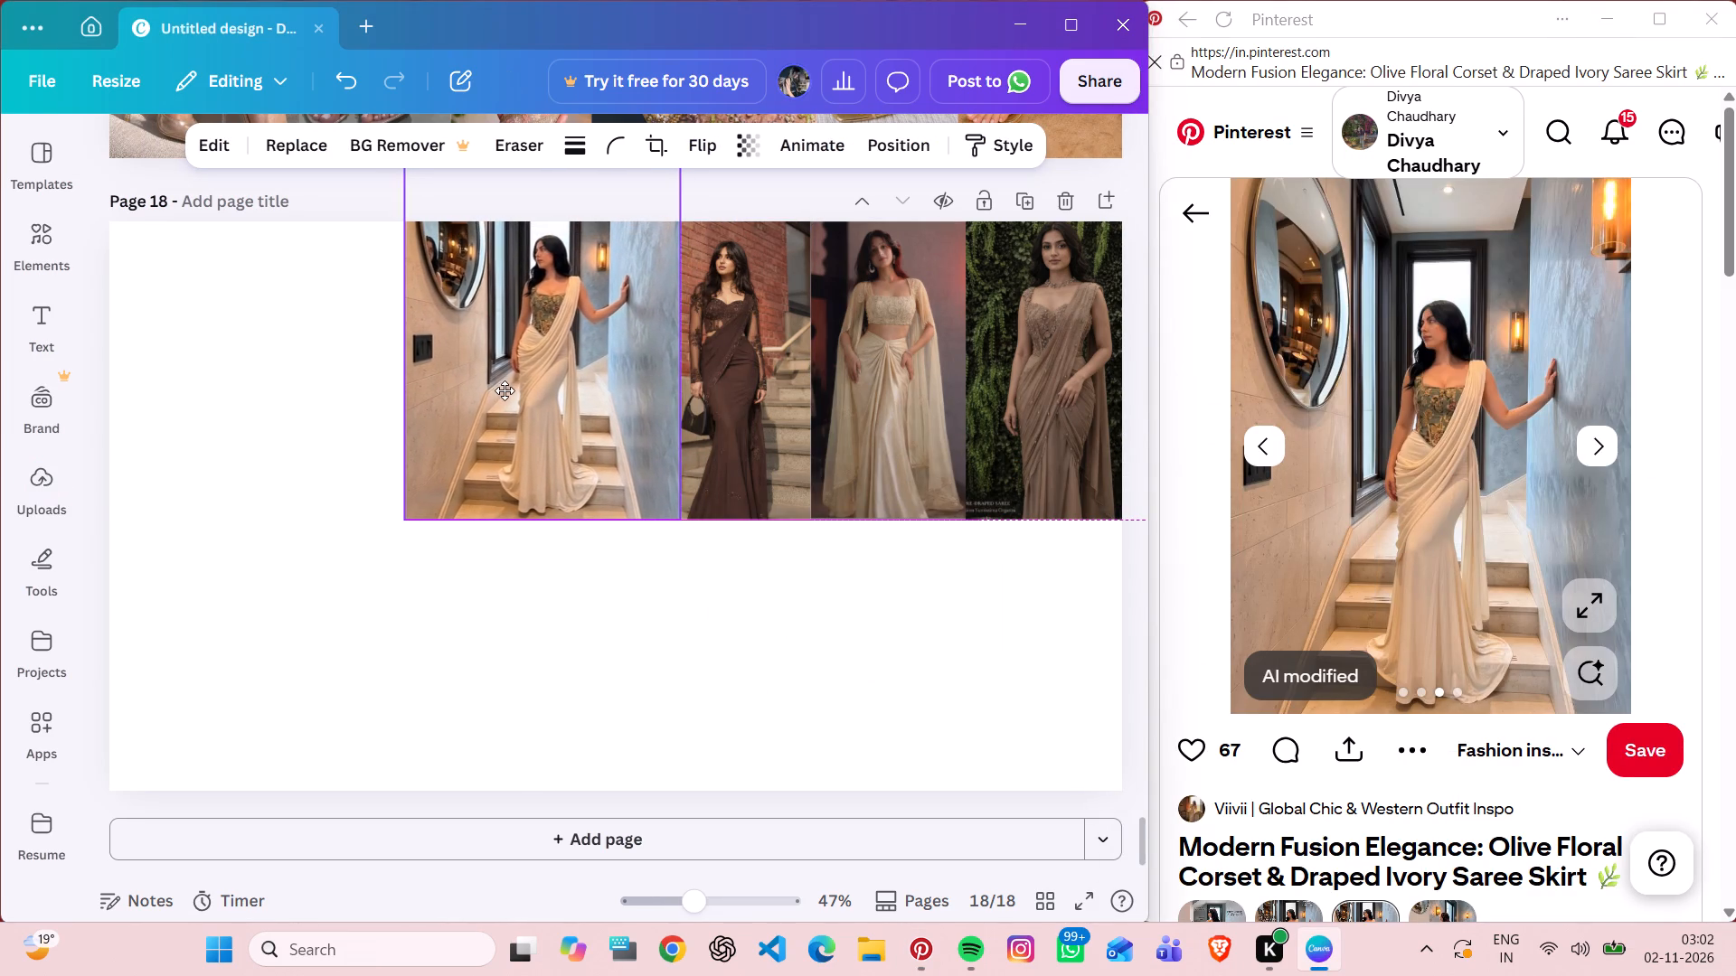
pyautogui.moveTo(505, 390); pyautogui.dragTo(510, 392)
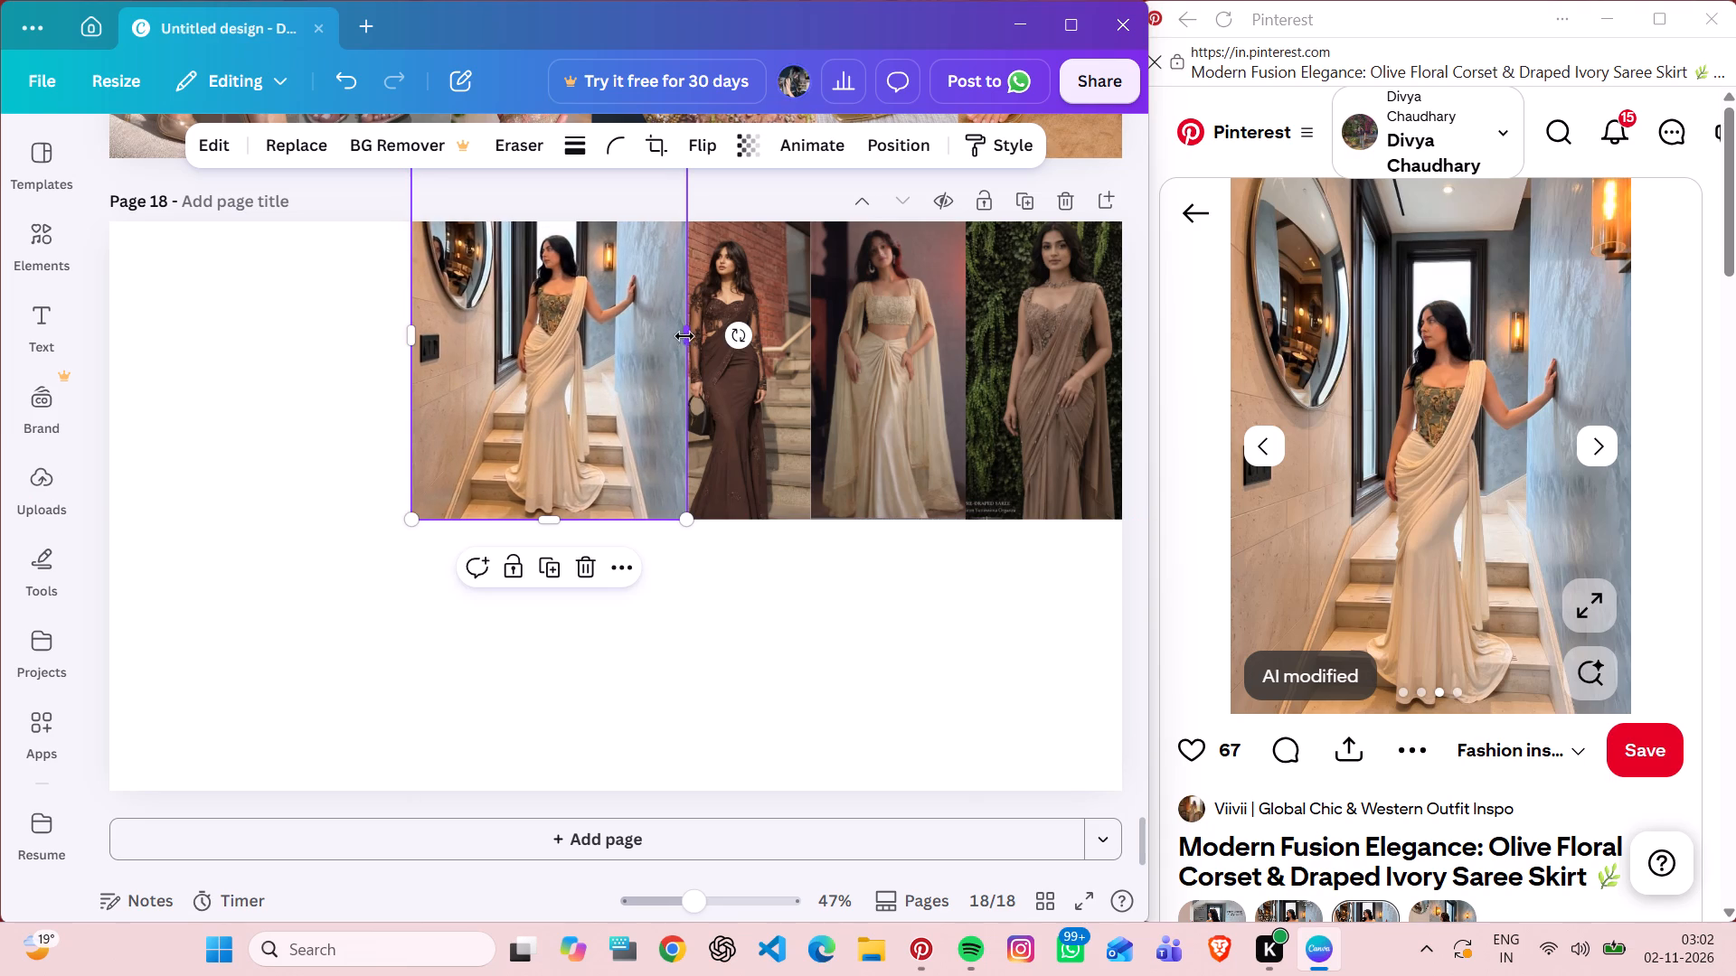
pyautogui.moveTo(688, 334); pyautogui.dragTo(660, 344)
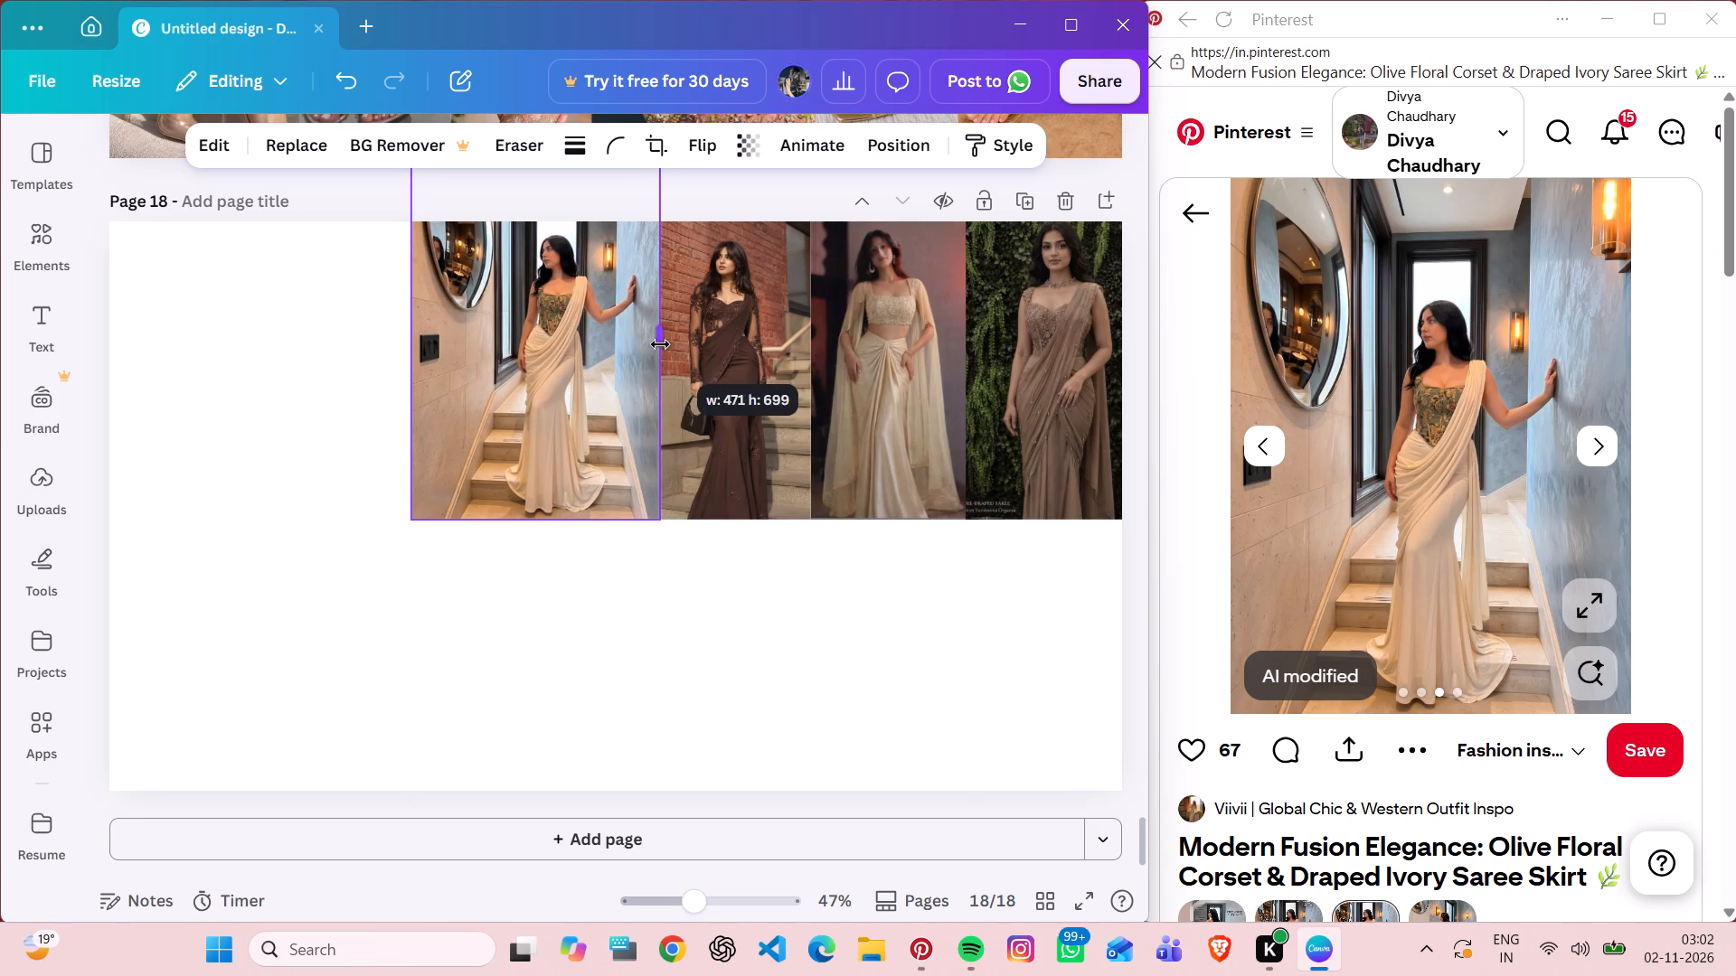
pyautogui.moveTo(660, 344); pyautogui.dragTo(659, 349)
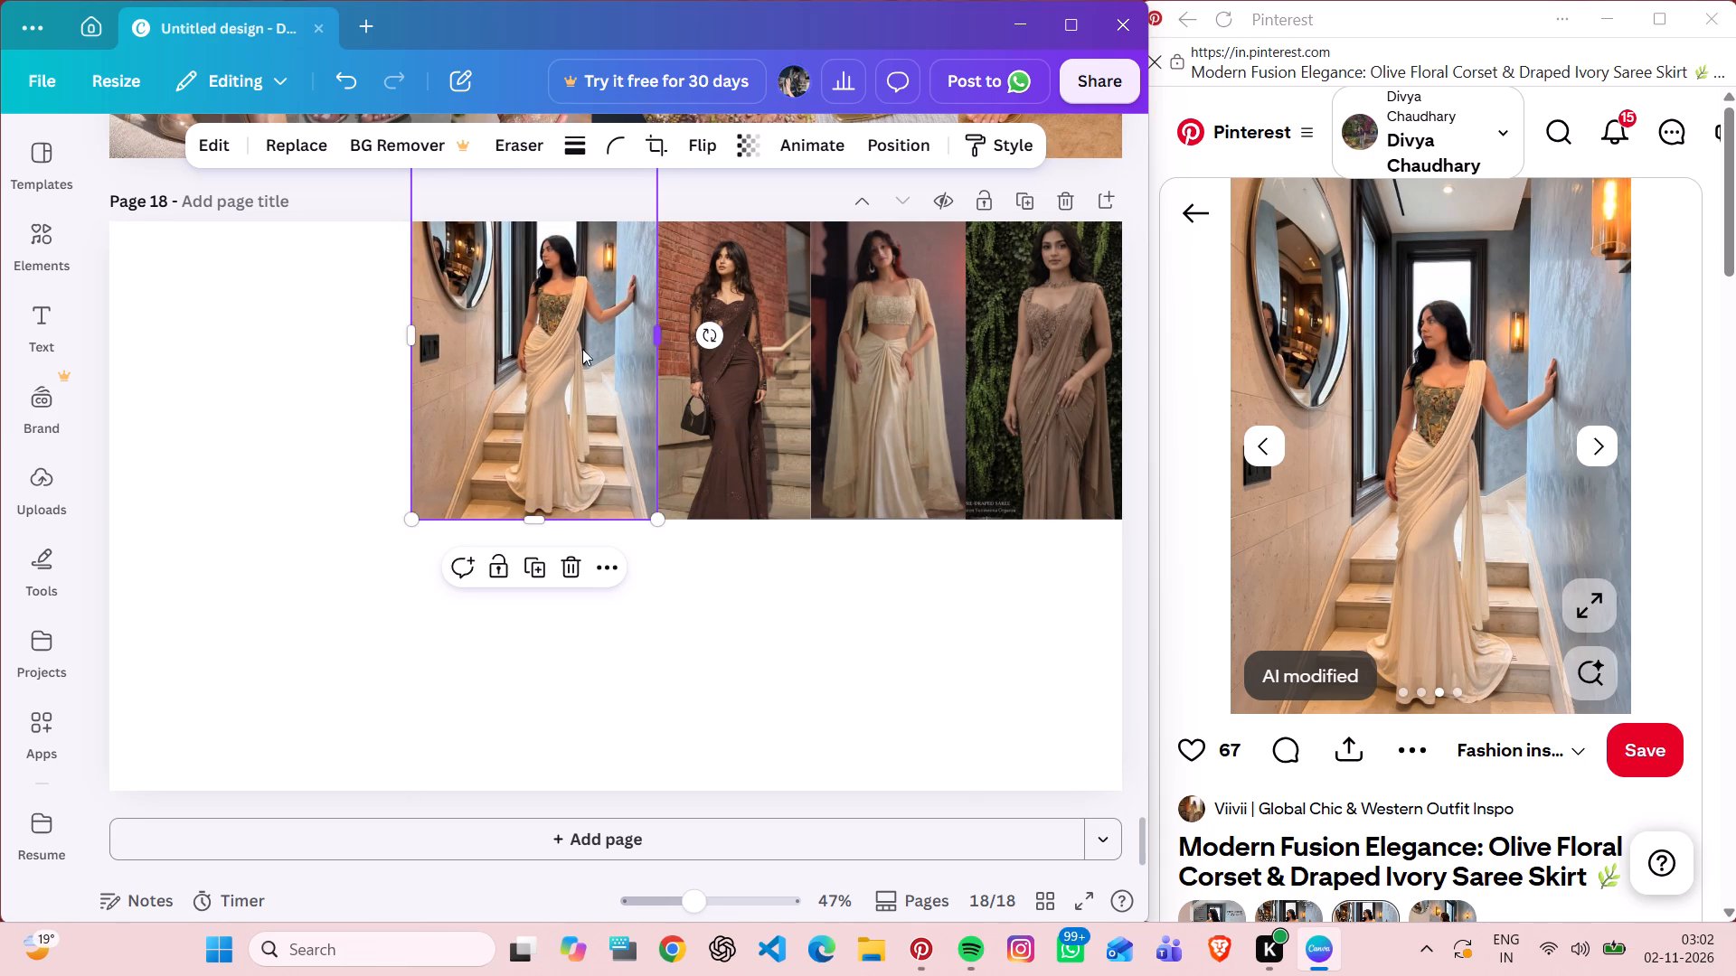
pyautogui.moveTo(415, 333); pyautogui.dragTo(474, 337)
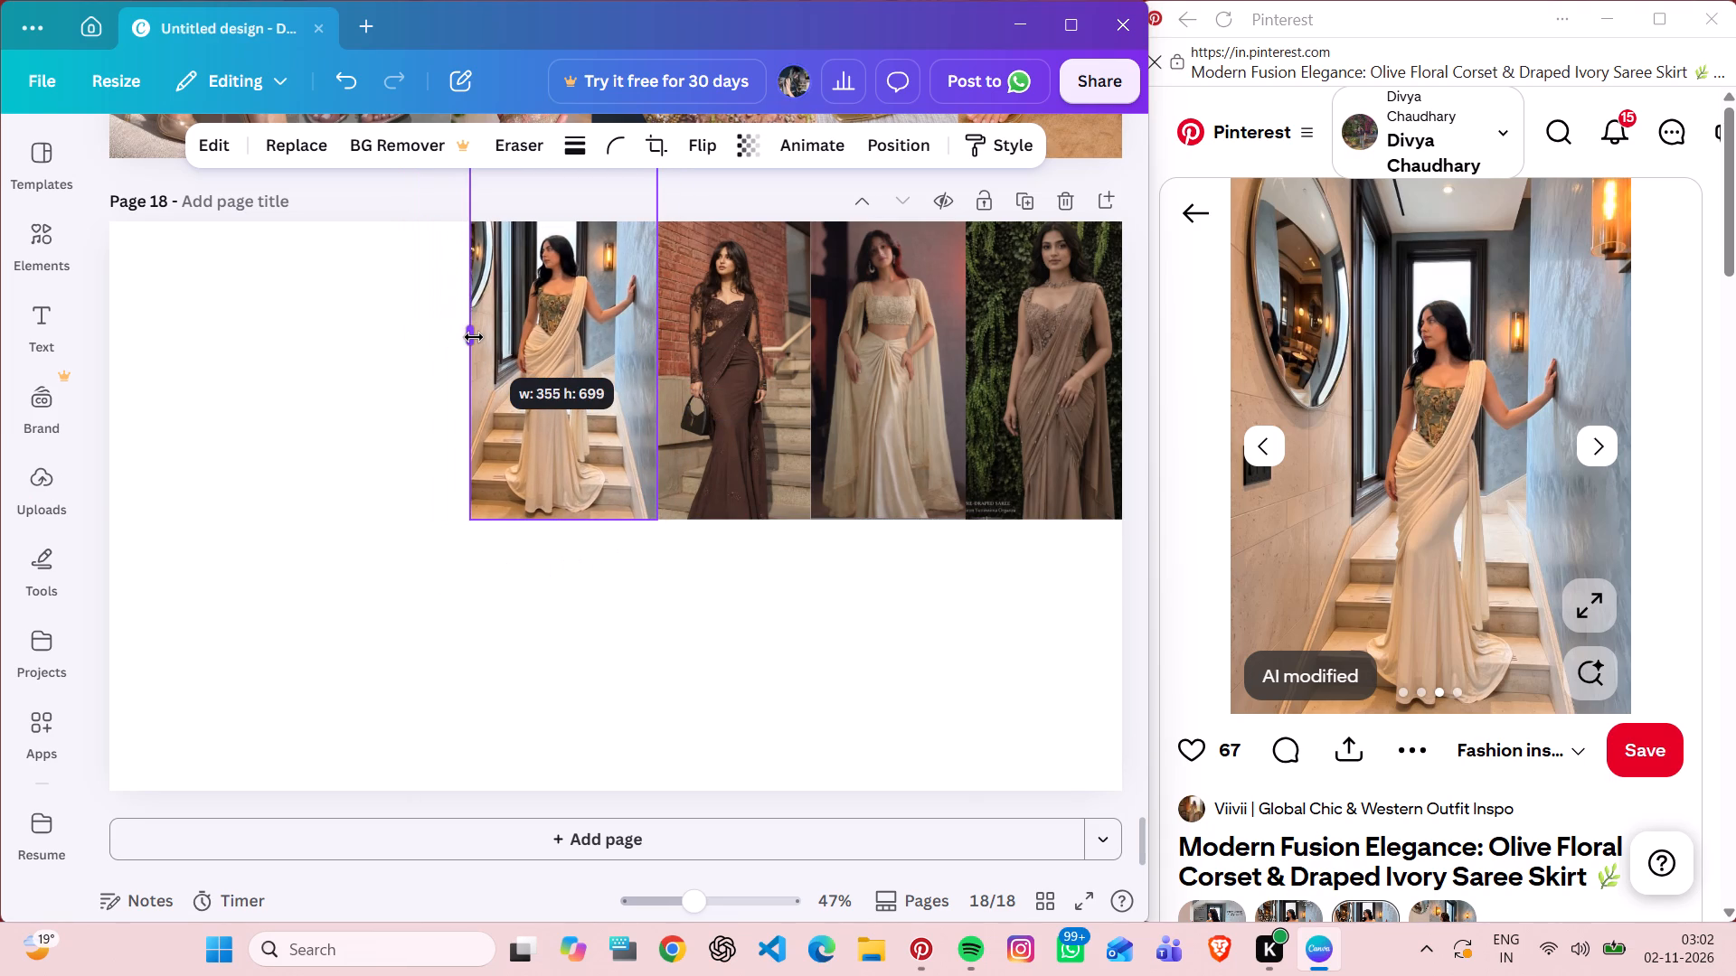
pyautogui.moveTo(474, 337); pyautogui.dragTo(475, 338)
pyautogui.click(944, 639)
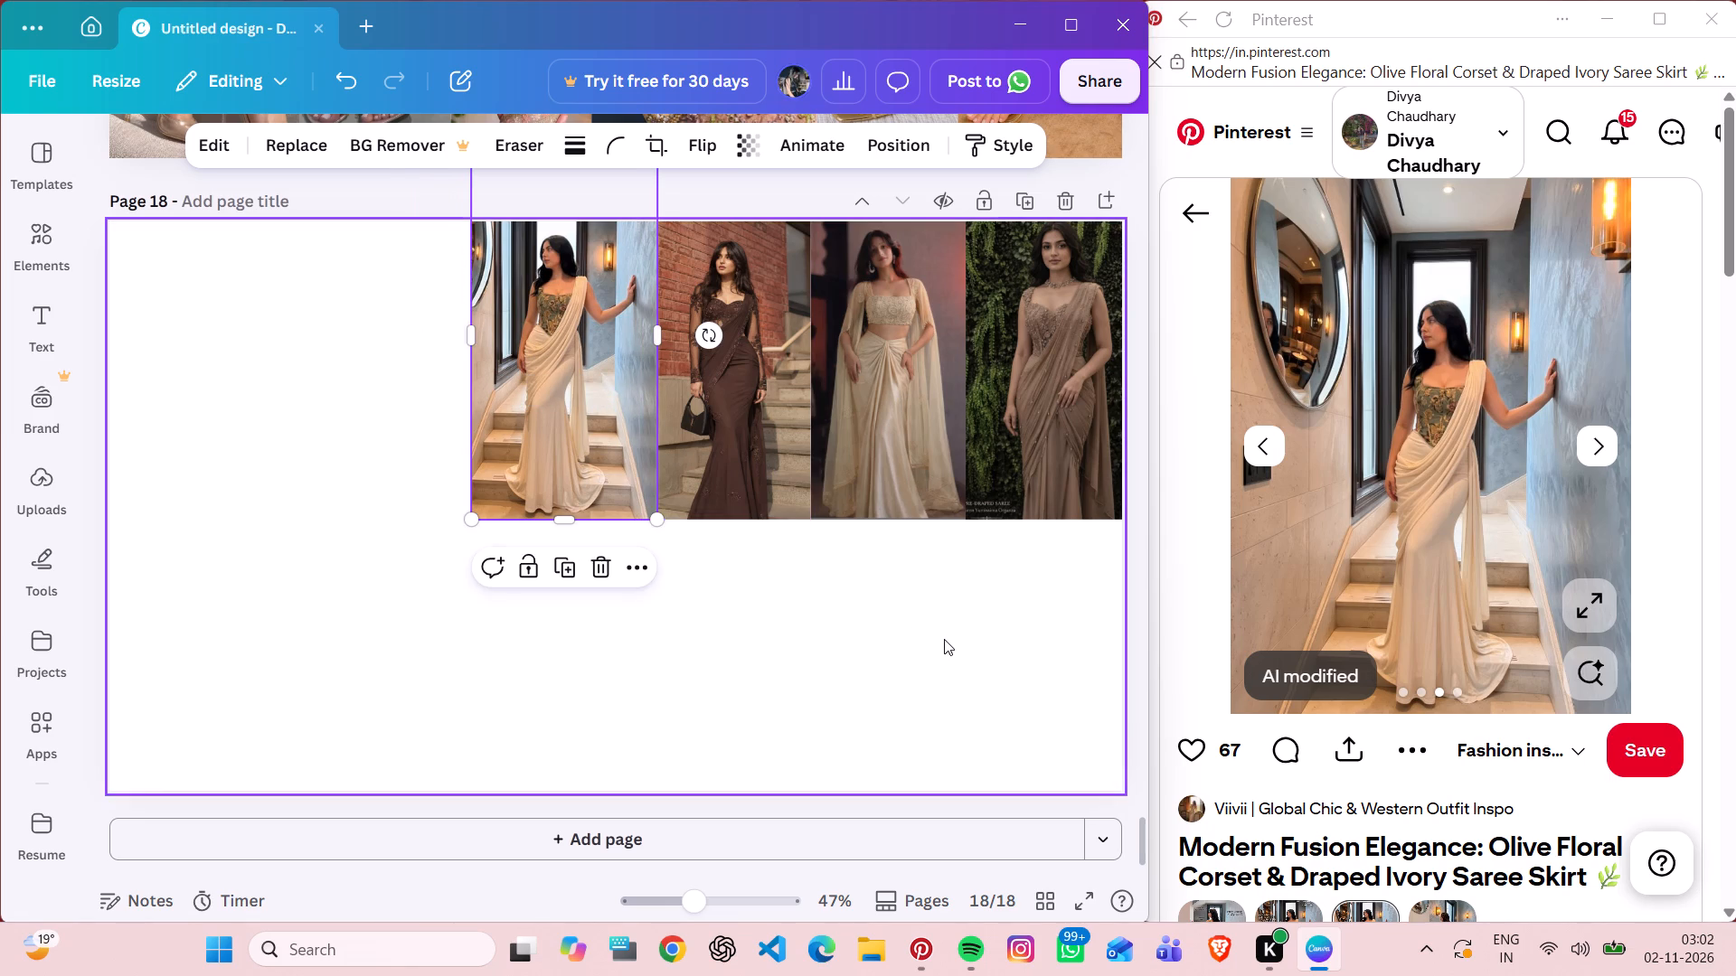
# Find the maroon luxury lycra saree pin with the mirror work blouse on Pinterest and add its photo to page 18.
pyautogui.scroll(-7, 1429, 628)
pyautogui.scroll(1, 1429, 628)
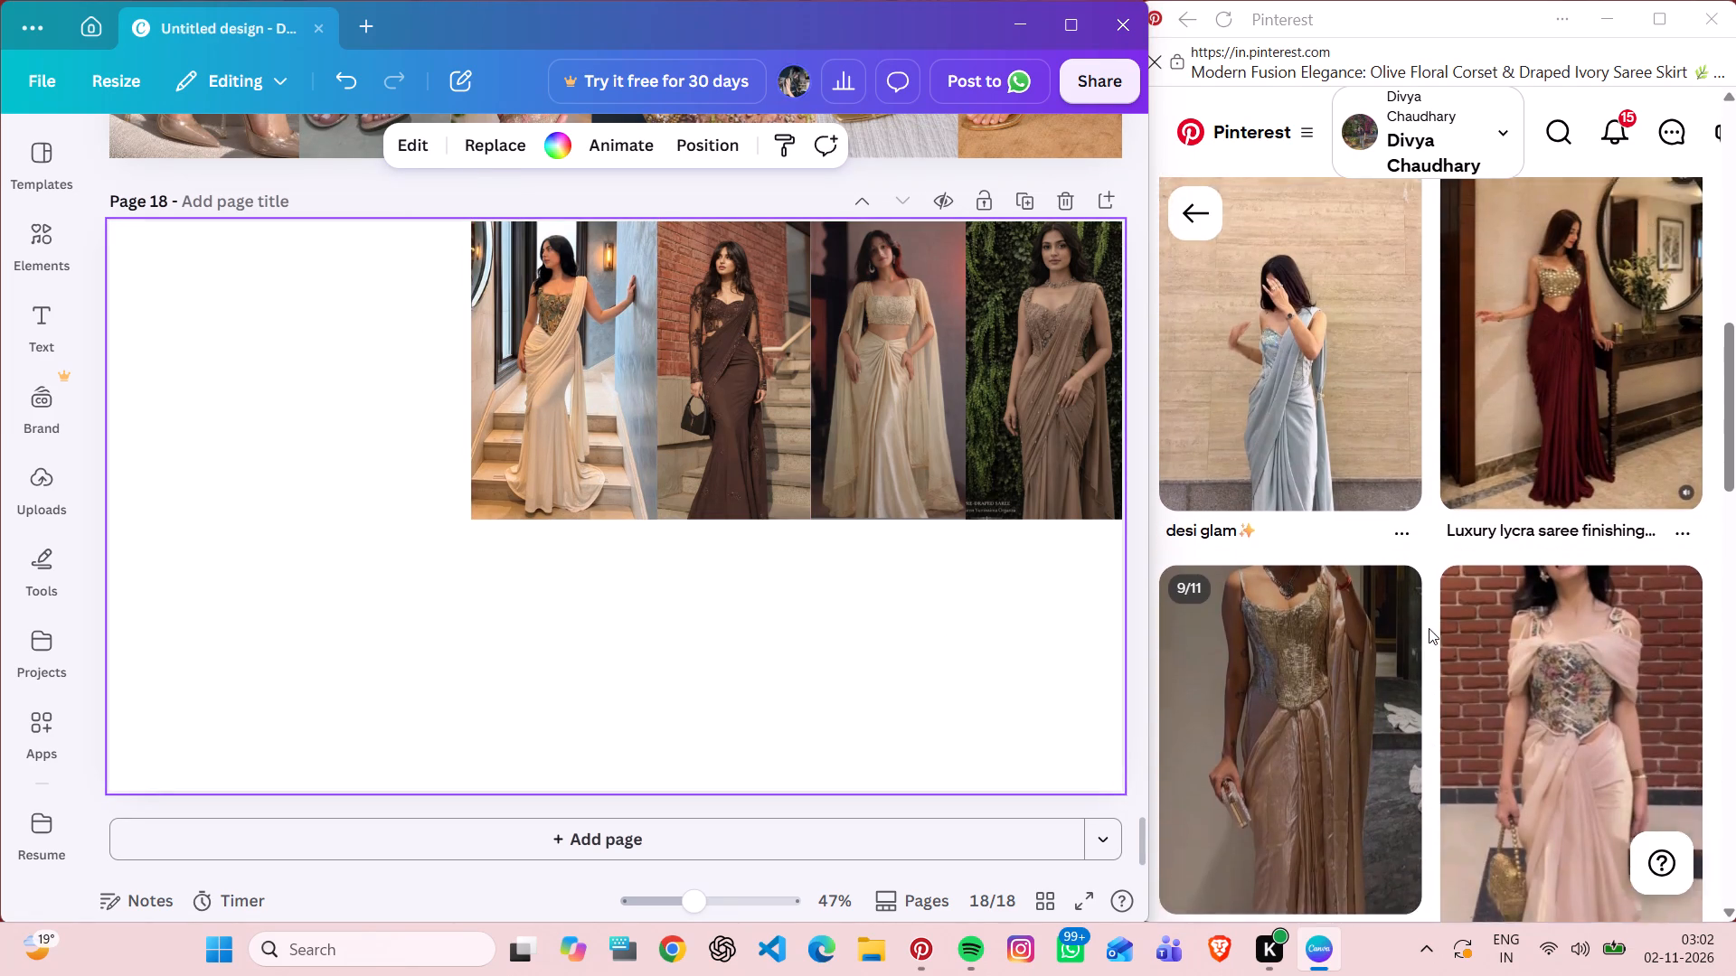
pyautogui.scroll(1, 1429, 628)
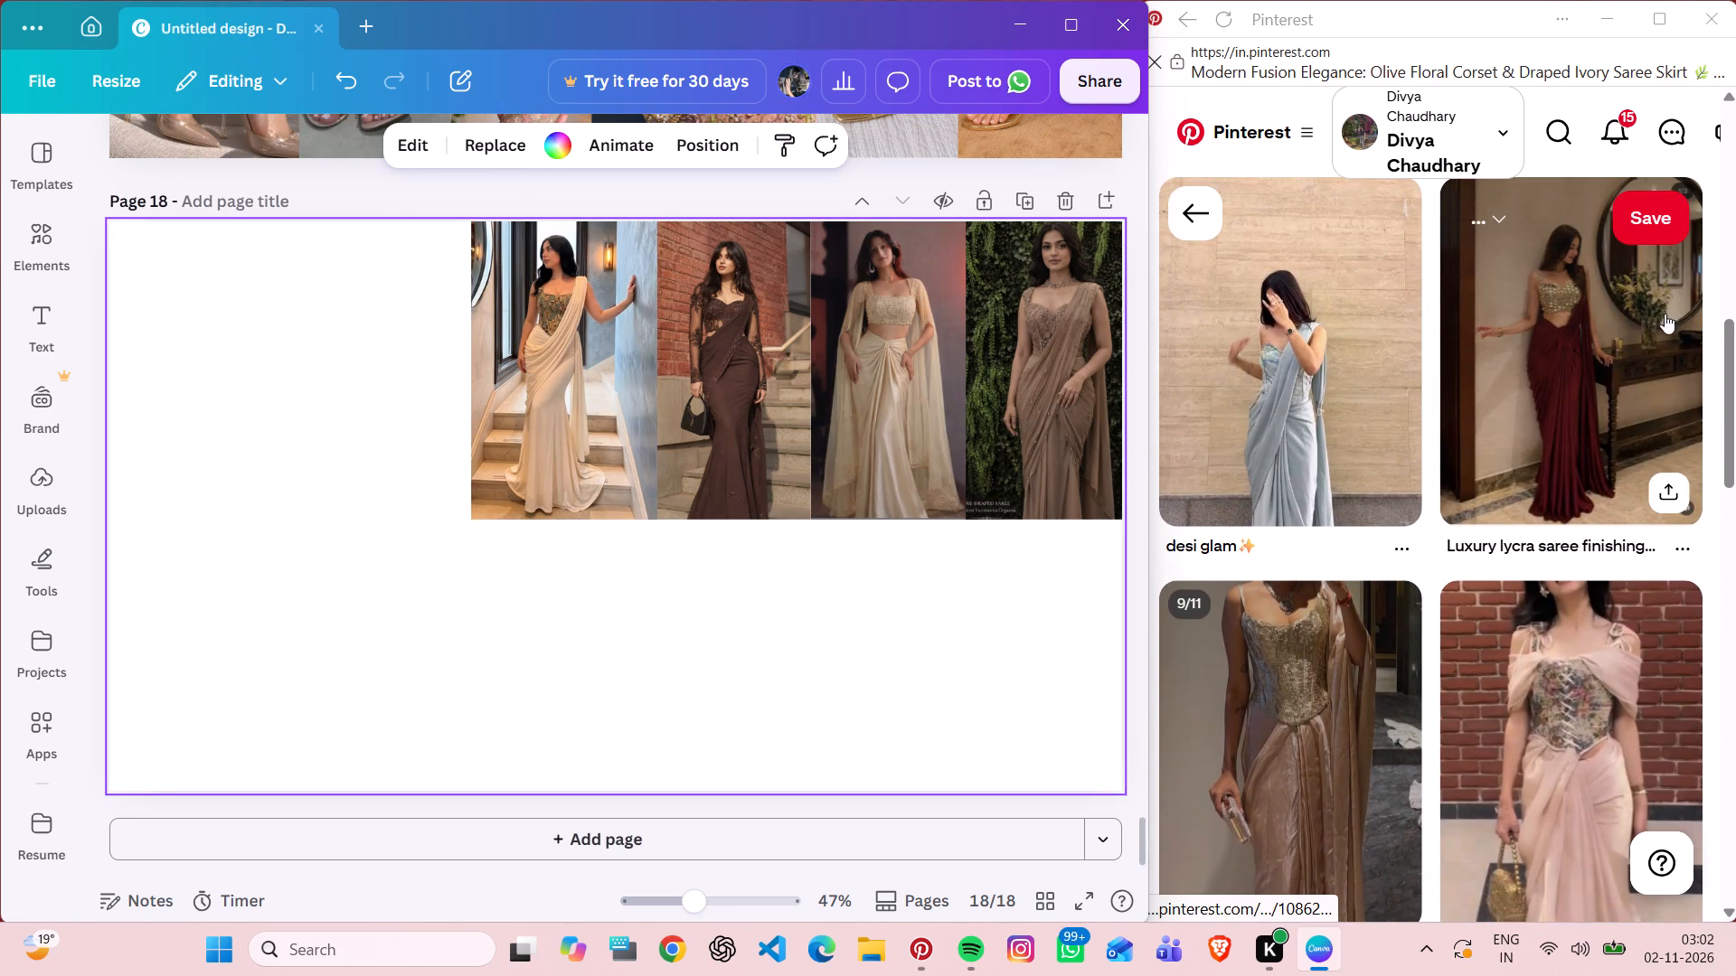
pyautogui.click(1645, 330)
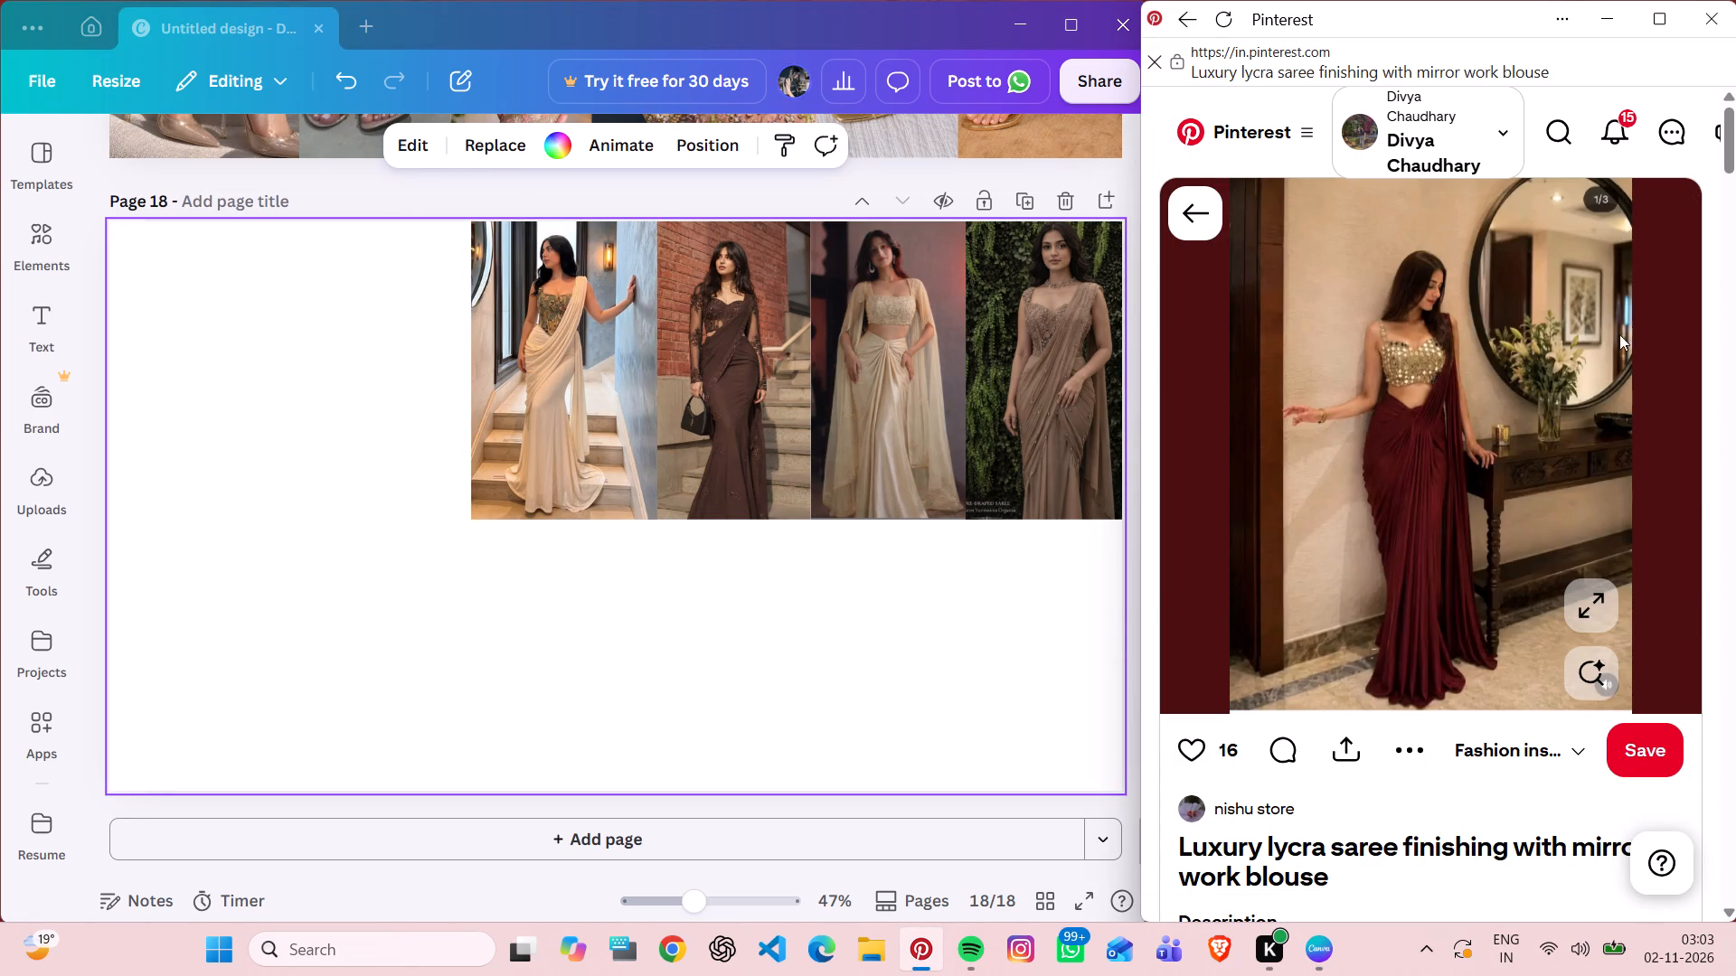
pyautogui.moveTo(1312, 501); pyautogui.dragTo(755, 602)
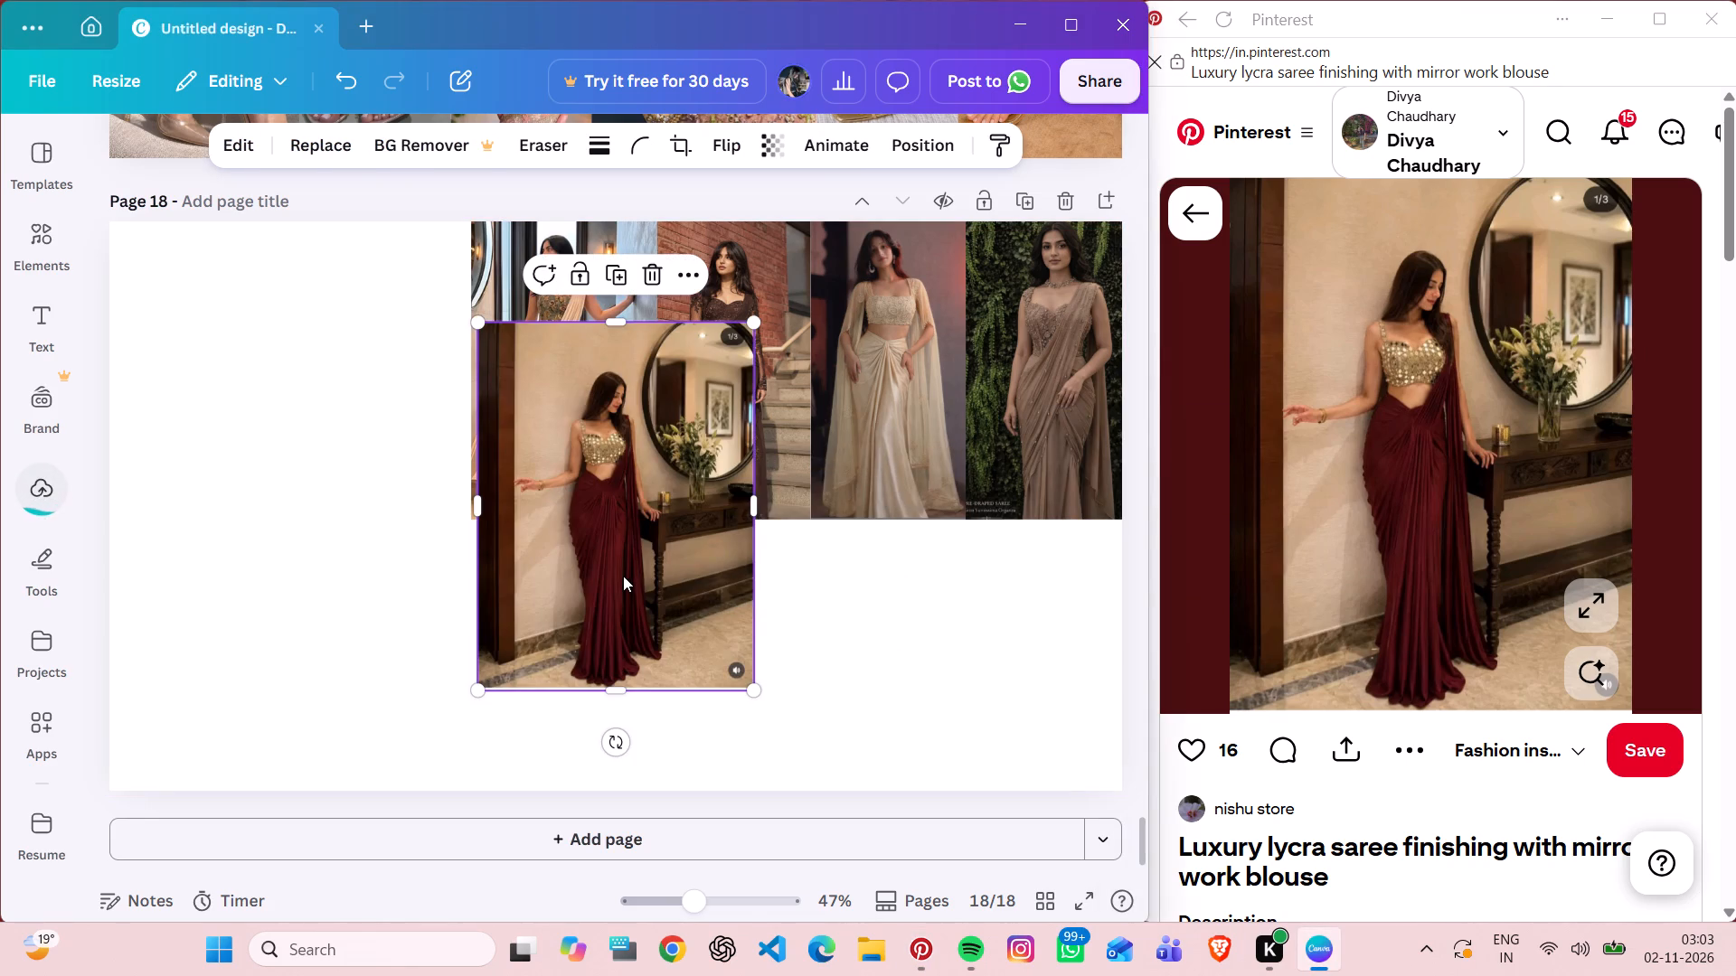
# Place the maroon saree photo at the left end of the top row, crop both its sides, and align its bottom edge with the row.
pyautogui.moveTo(623, 576); pyautogui.dragTo(417, 391)
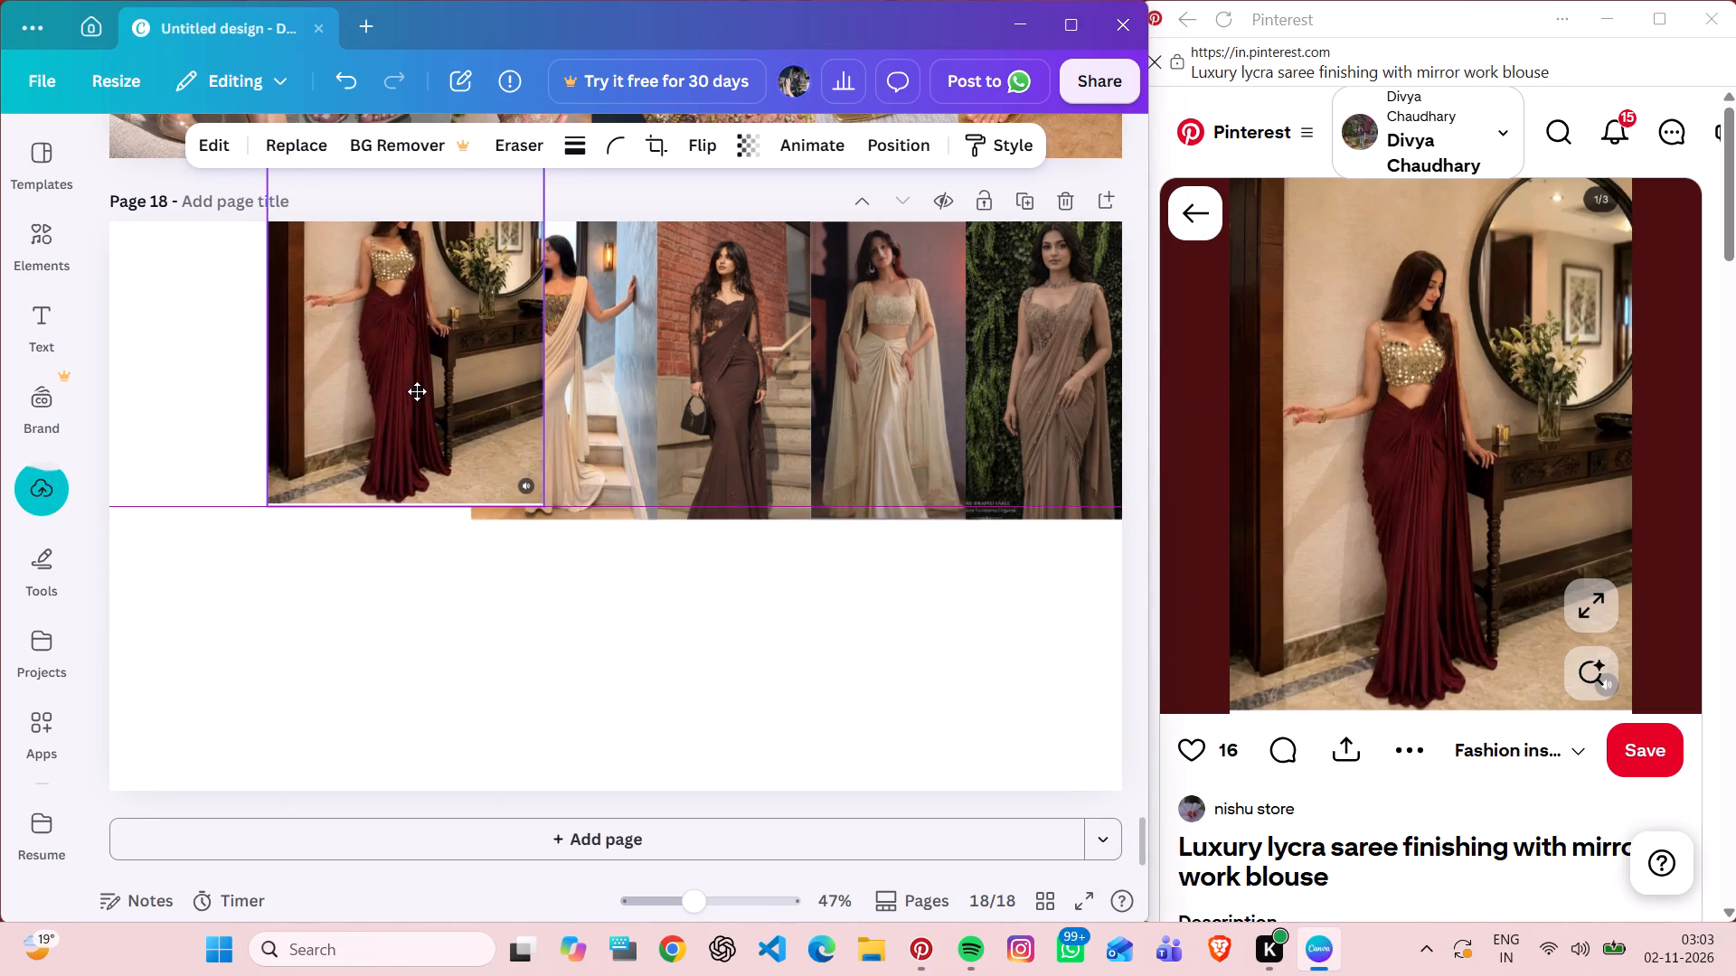
pyautogui.moveTo(417, 391); pyautogui.dragTo(420, 408)
pyautogui.moveTo(547, 333); pyautogui.dragTo(521, 339)
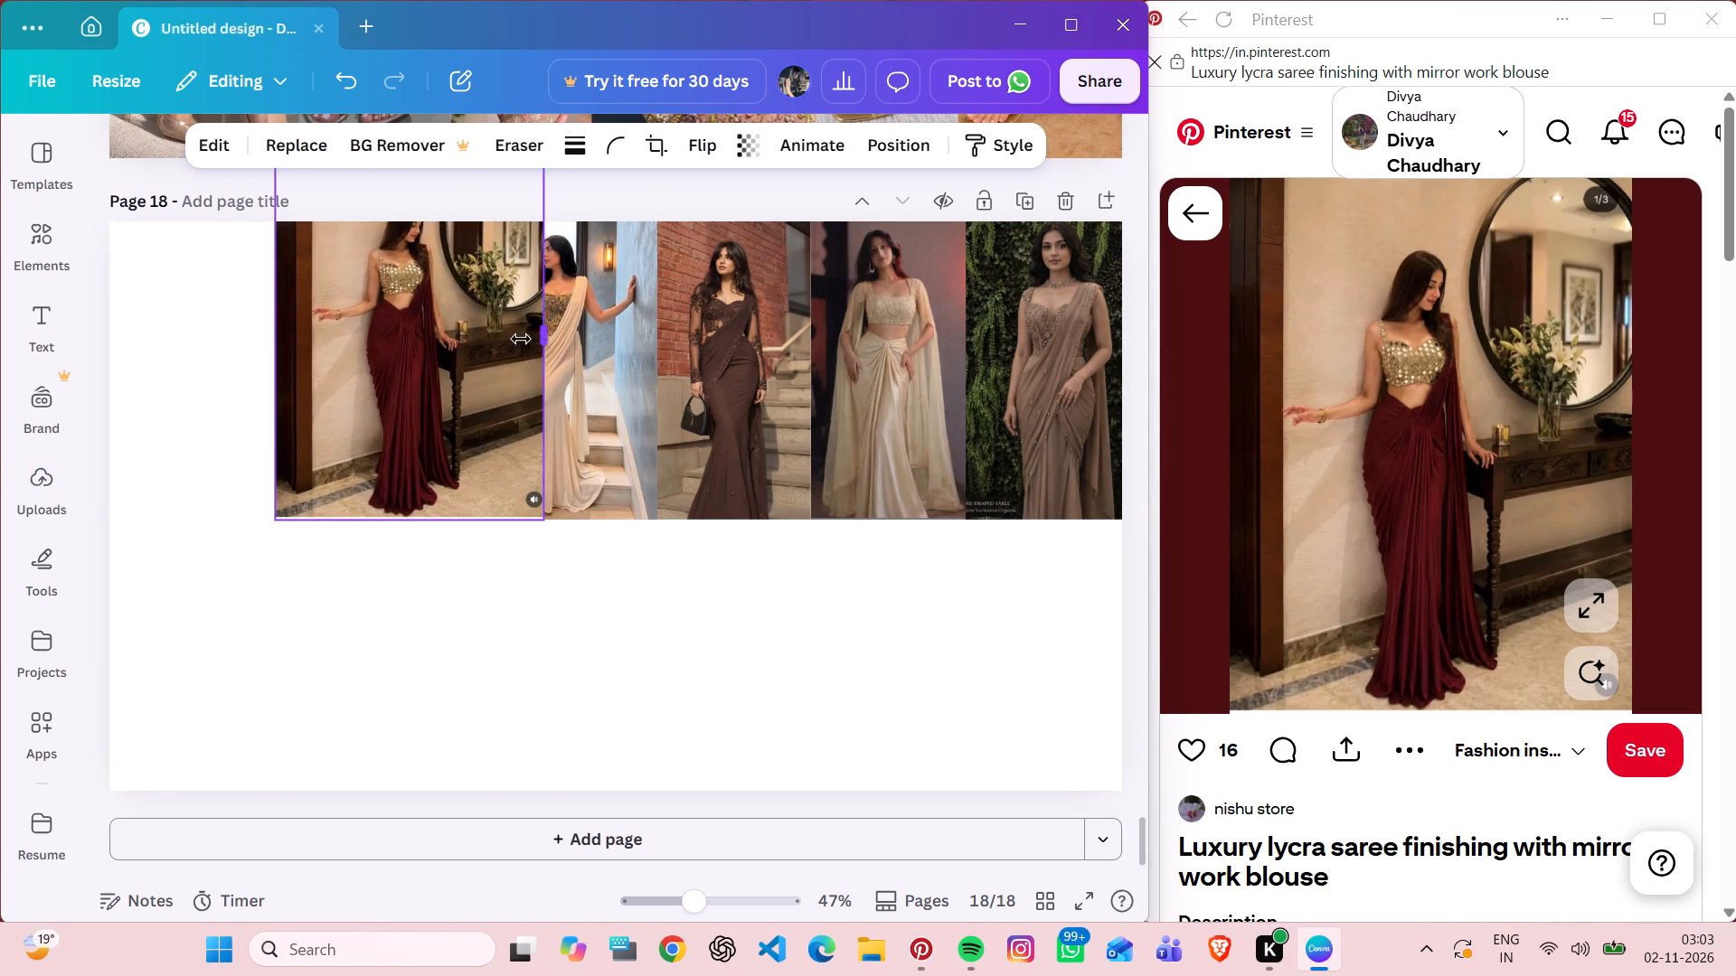
pyautogui.moveTo(521, 339); pyautogui.dragTo(490, 356)
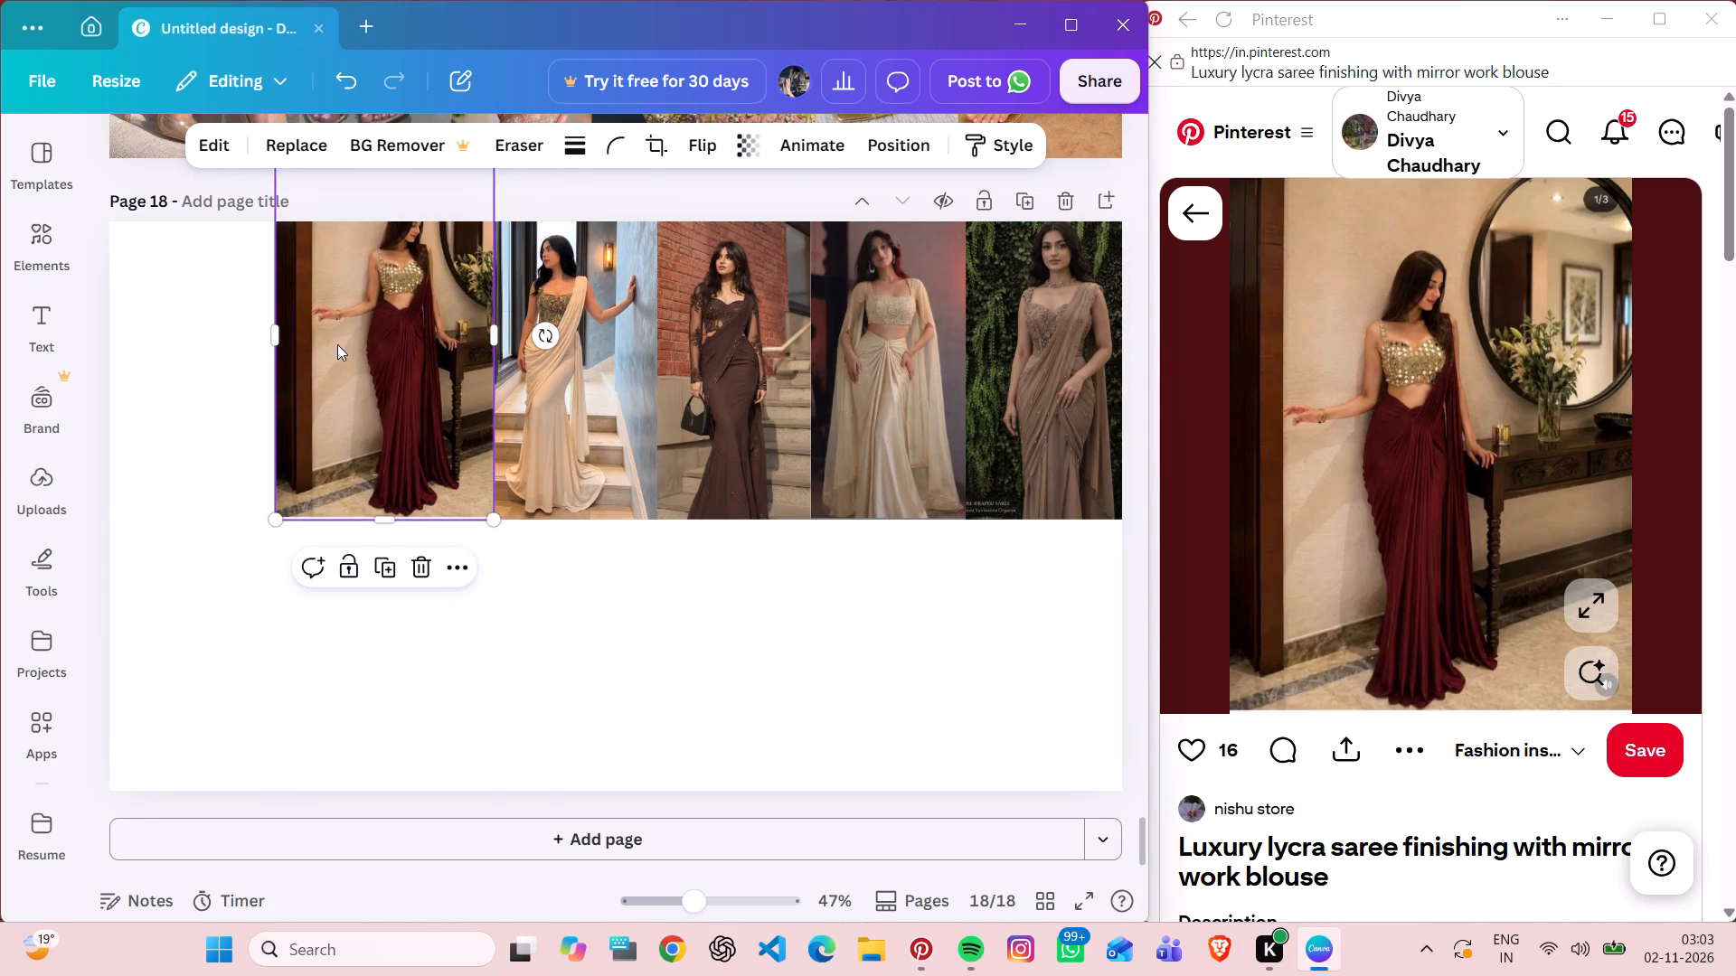
pyautogui.moveTo(273, 331); pyautogui.dragTo(299, 339)
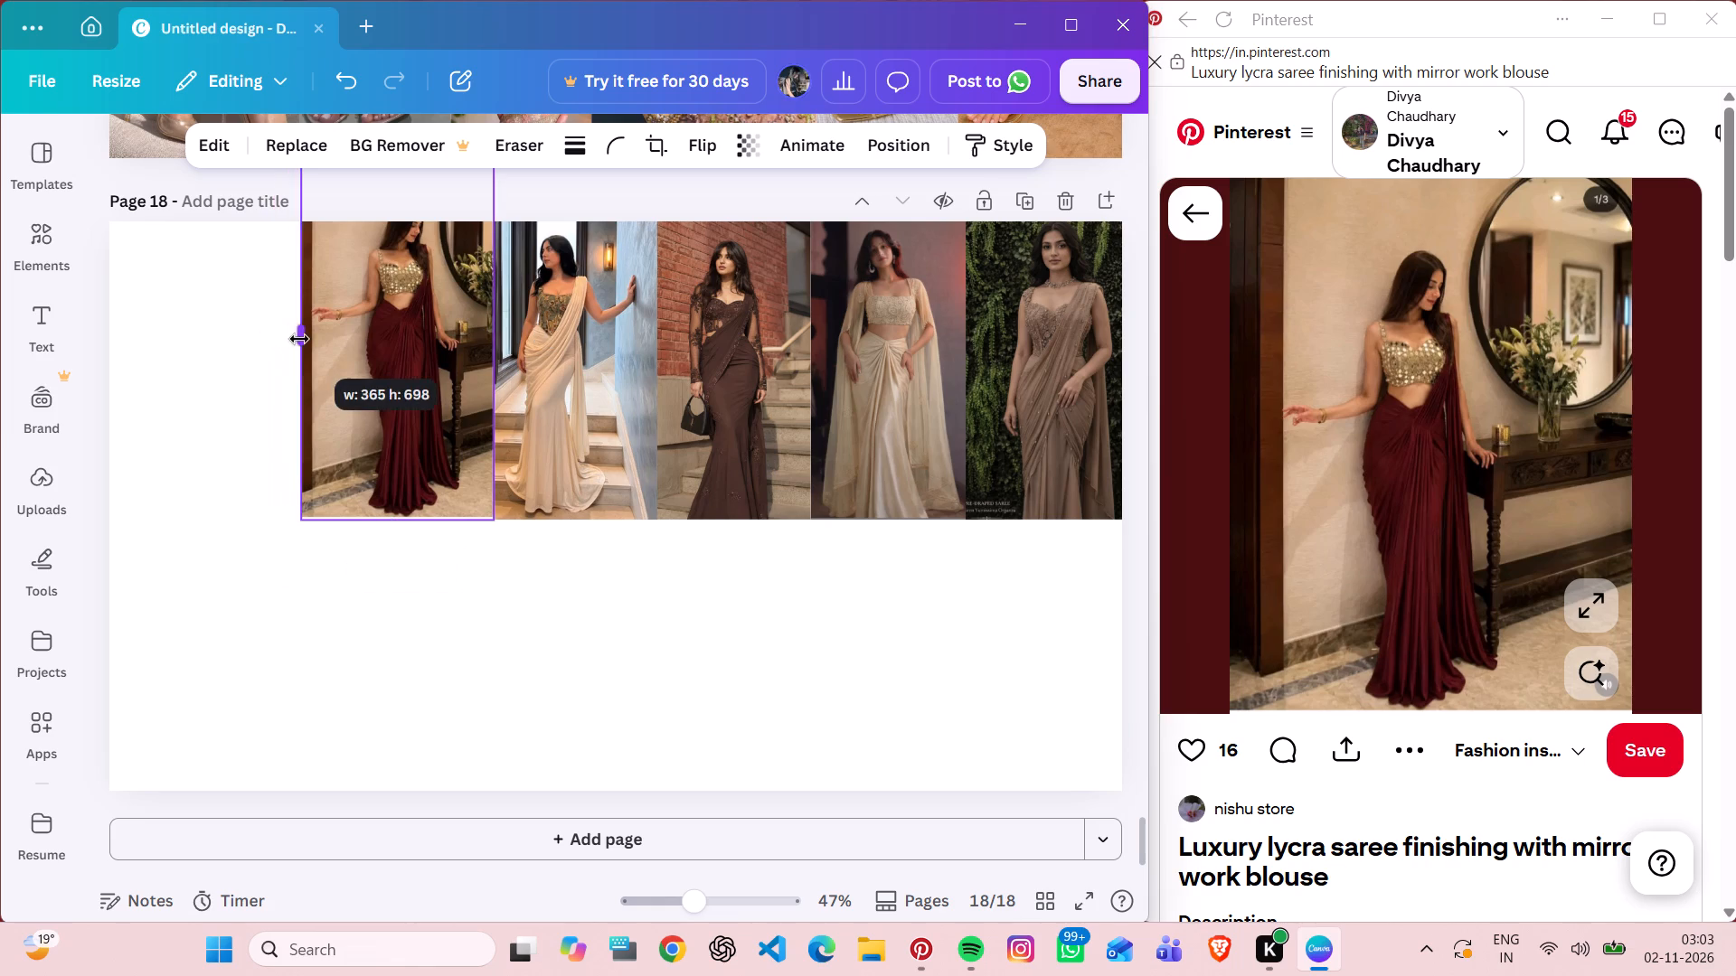
pyautogui.moveTo(299, 339); pyautogui.dragTo(343, 352)
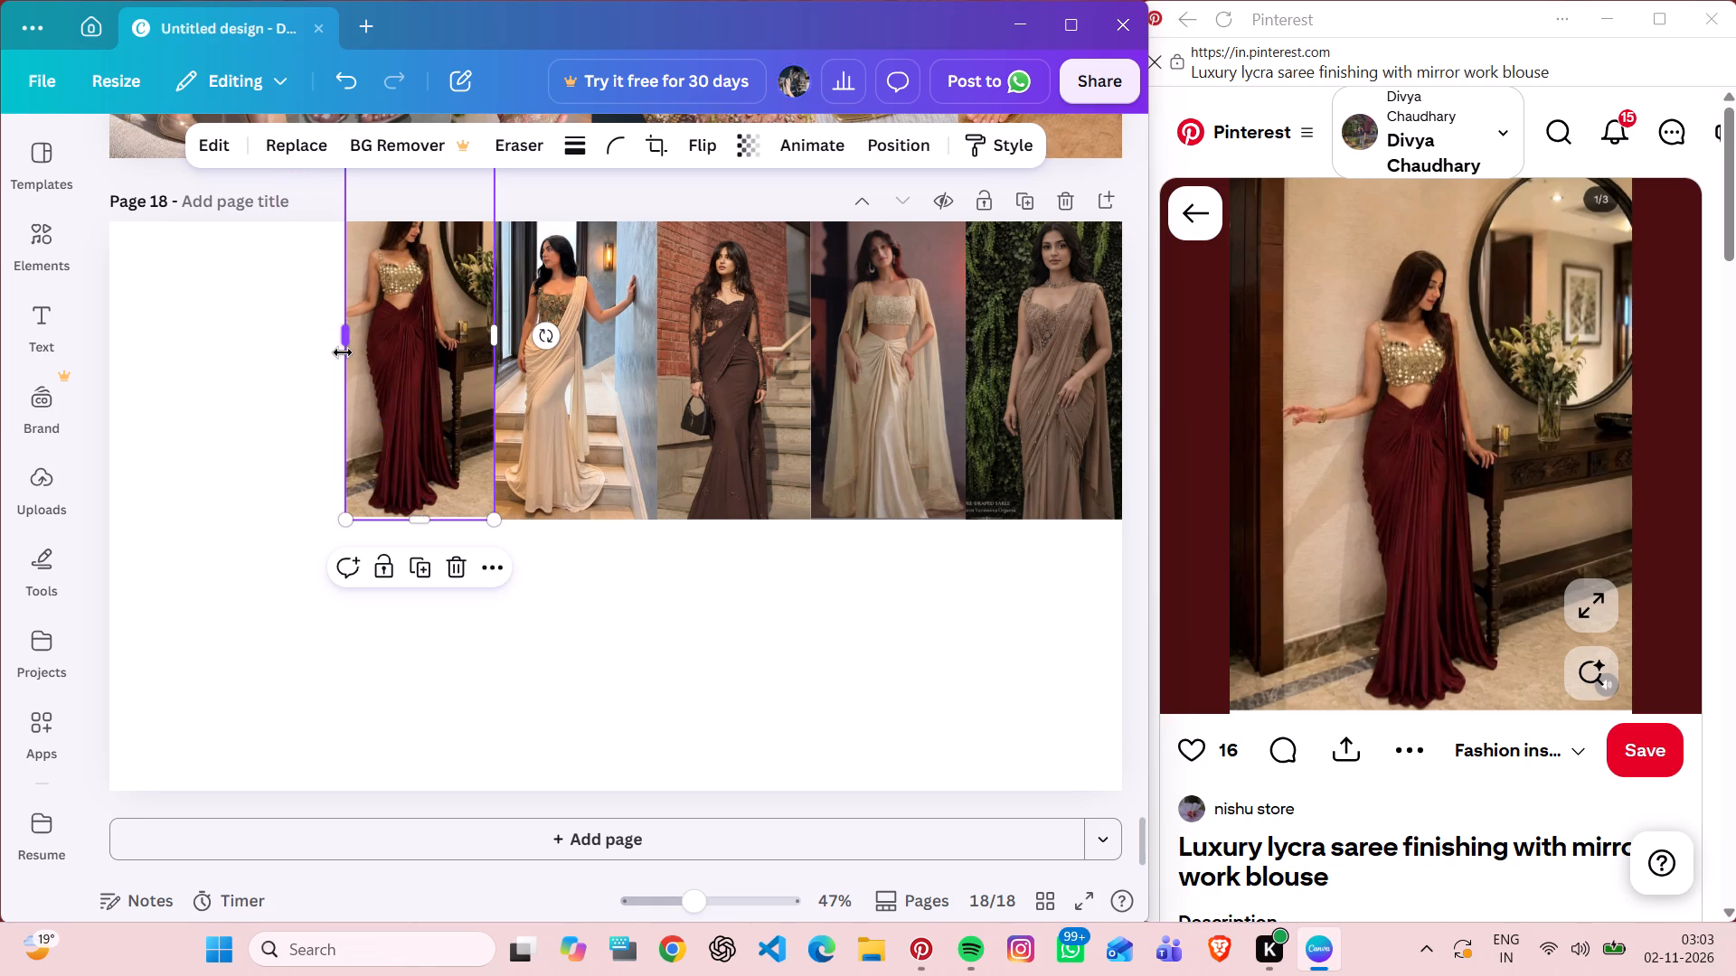
pyautogui.click(423, 527)
pyautogui.moveTo(424, 509); pyautogui.dragTo(420, 522)
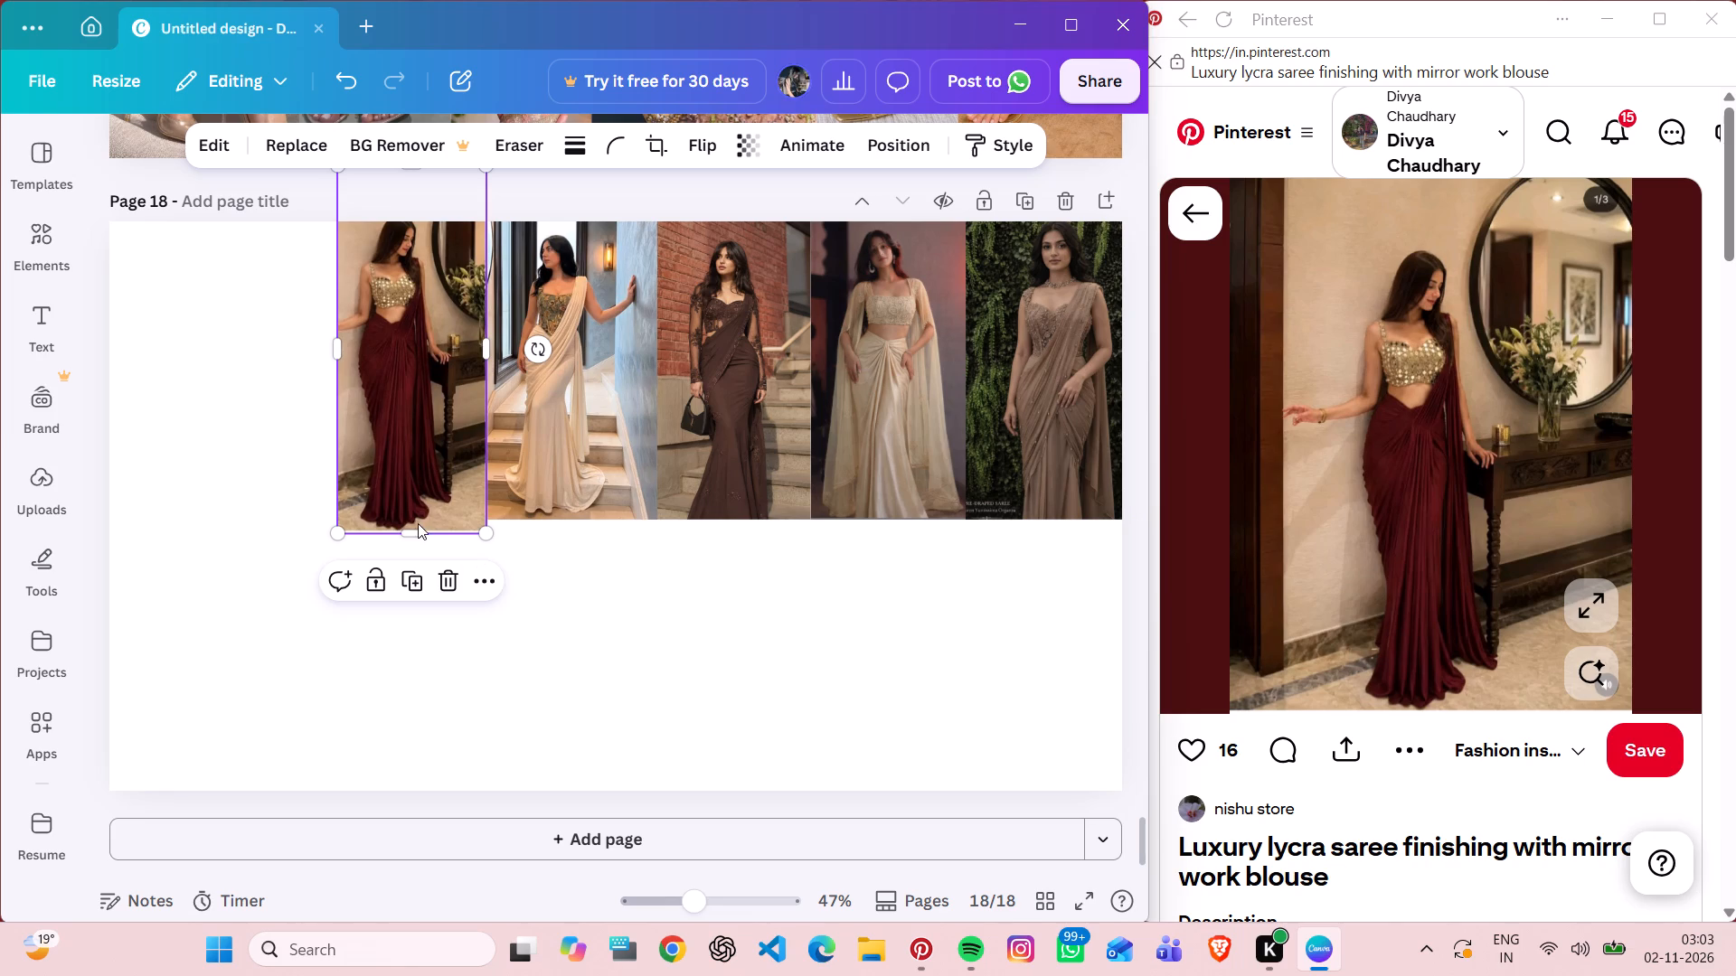
pyautogui.moveTo(413, 527); pyautogui.dragTo(413, 514)
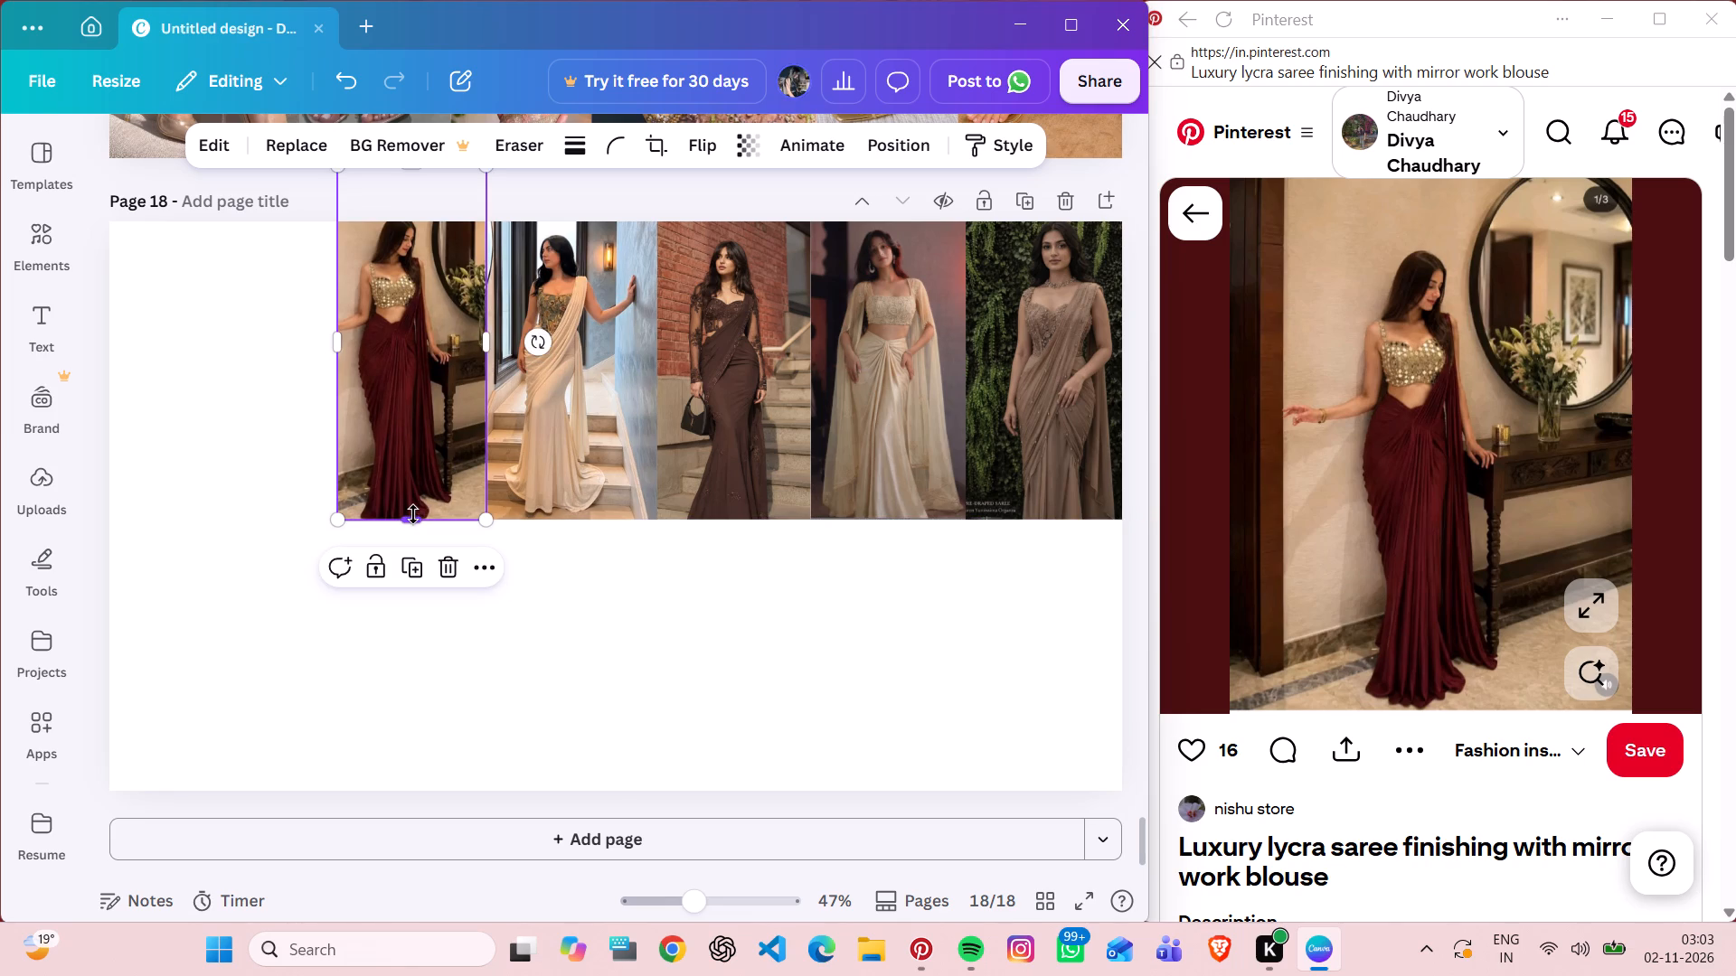
pyautogui.click(657, 587)
# Browse the related pins on Pinterest, open the ivory satin skirt set with the embellished blouse, and add its photo to page 18.
pyautogui.scroll(-3, 1259, 527)
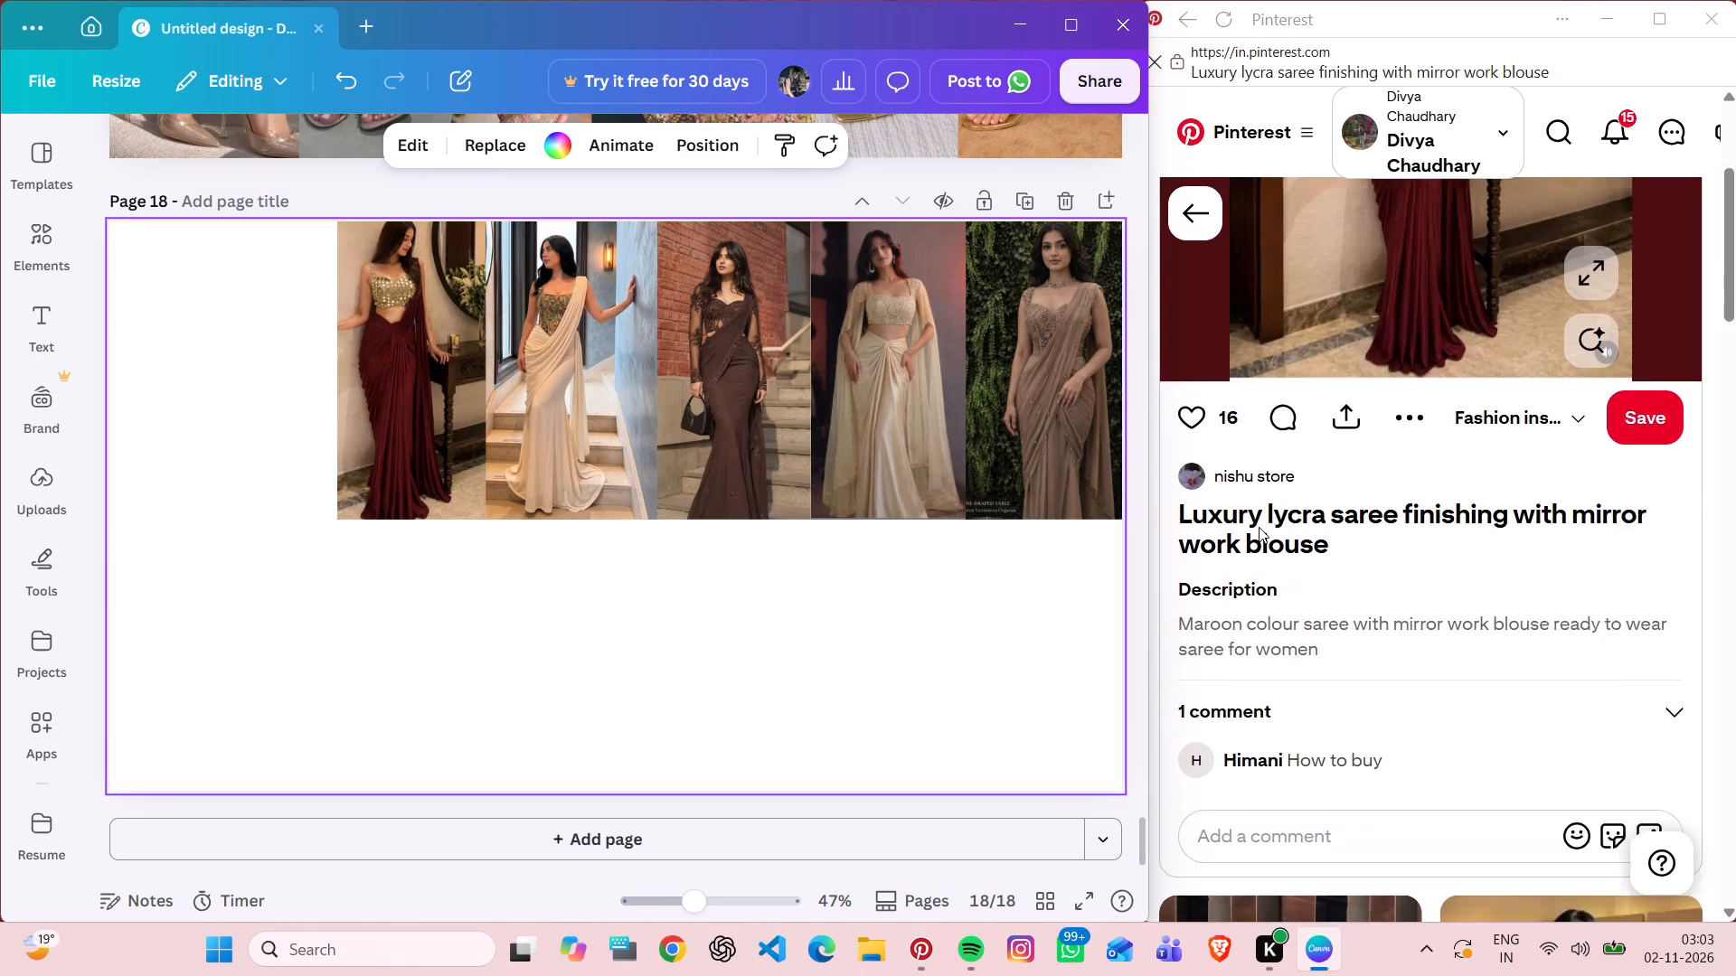
pyautogui.scroll(-3, 1259, 527)
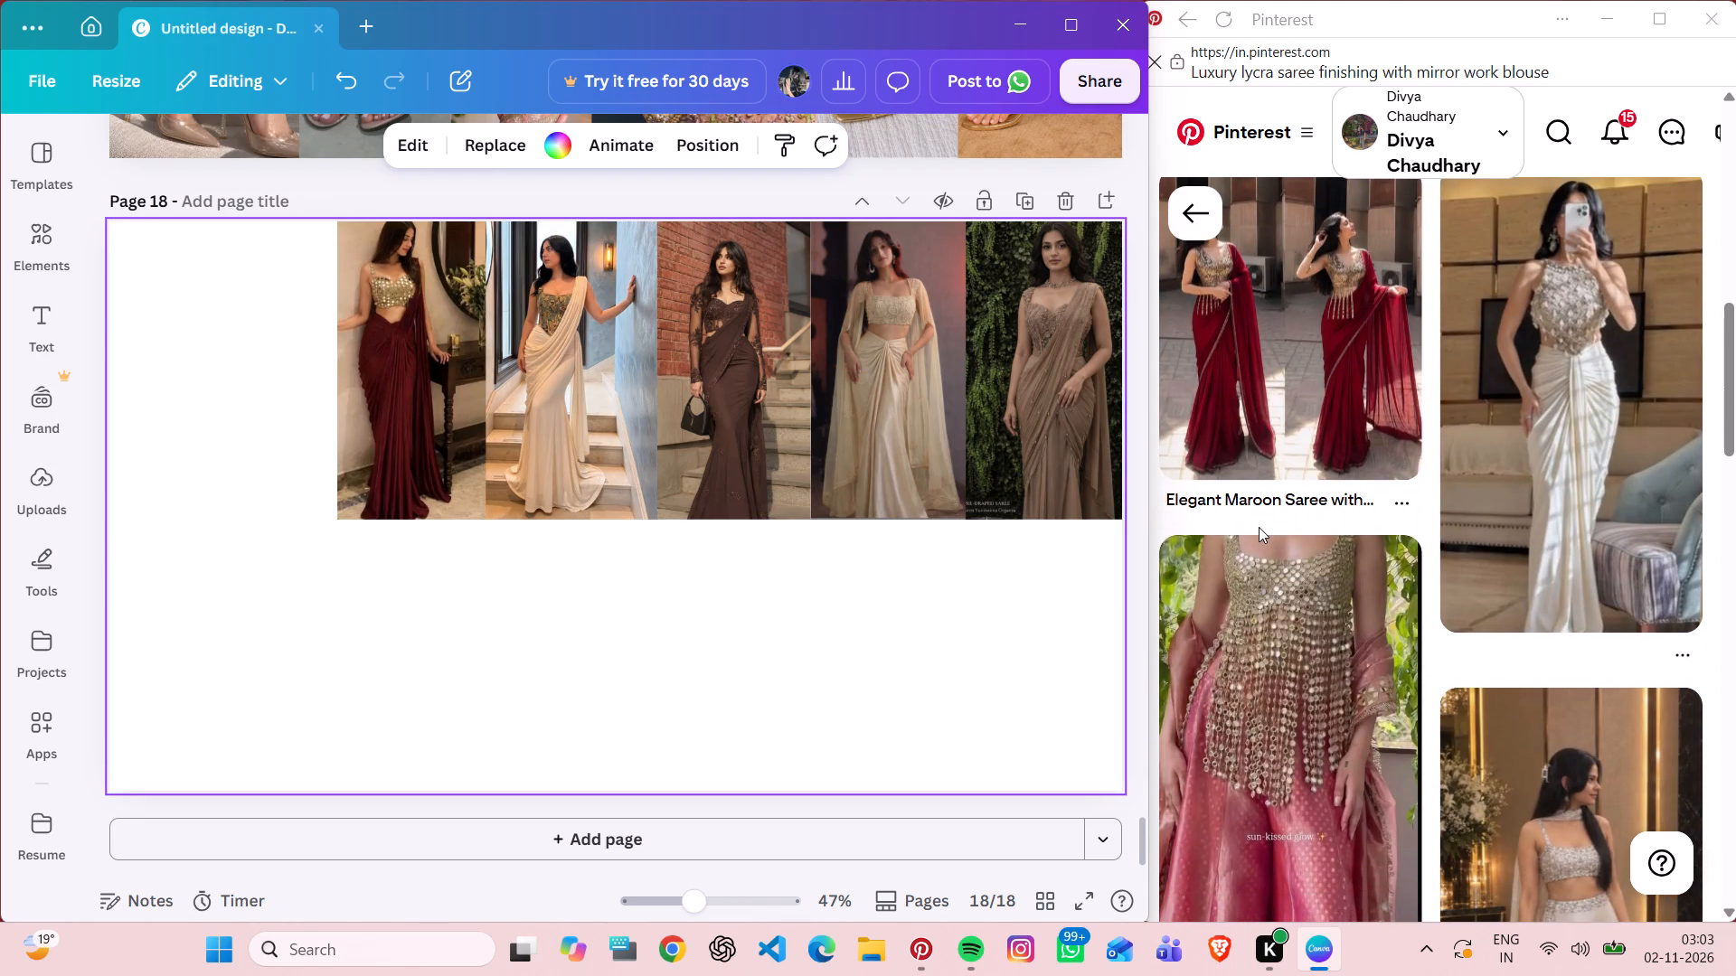
pyautogui.scroll(-5, 1259, 527)
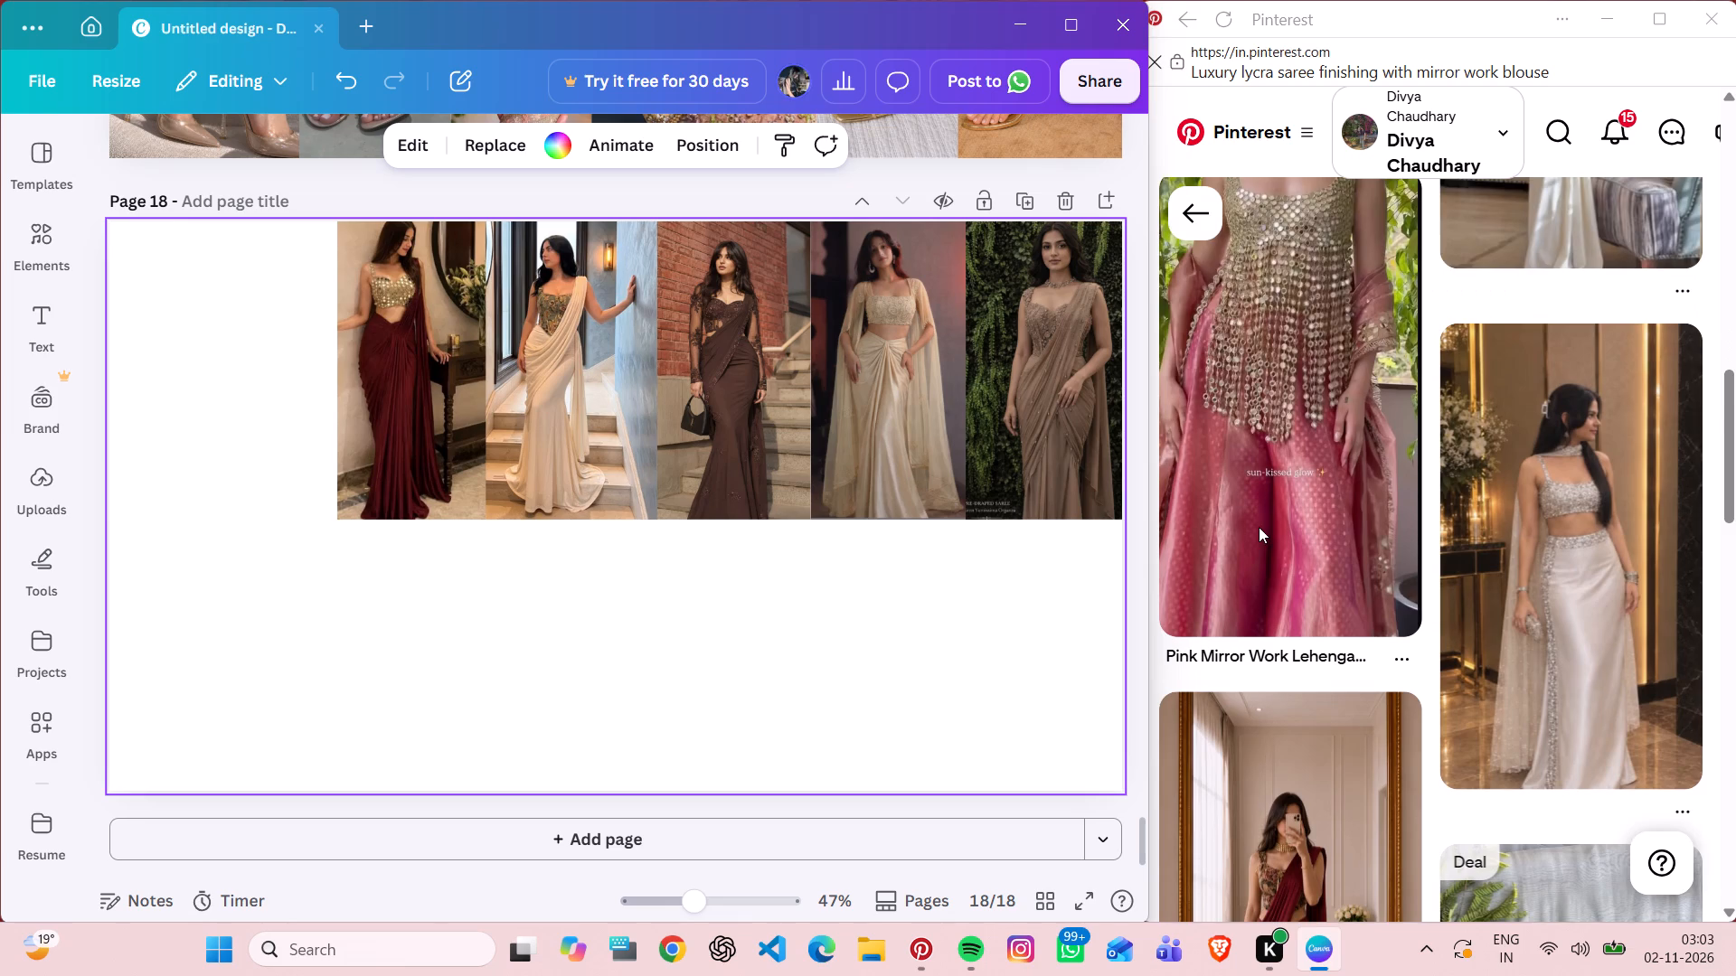
pyautogui.scroll(-3, 1259, 527)
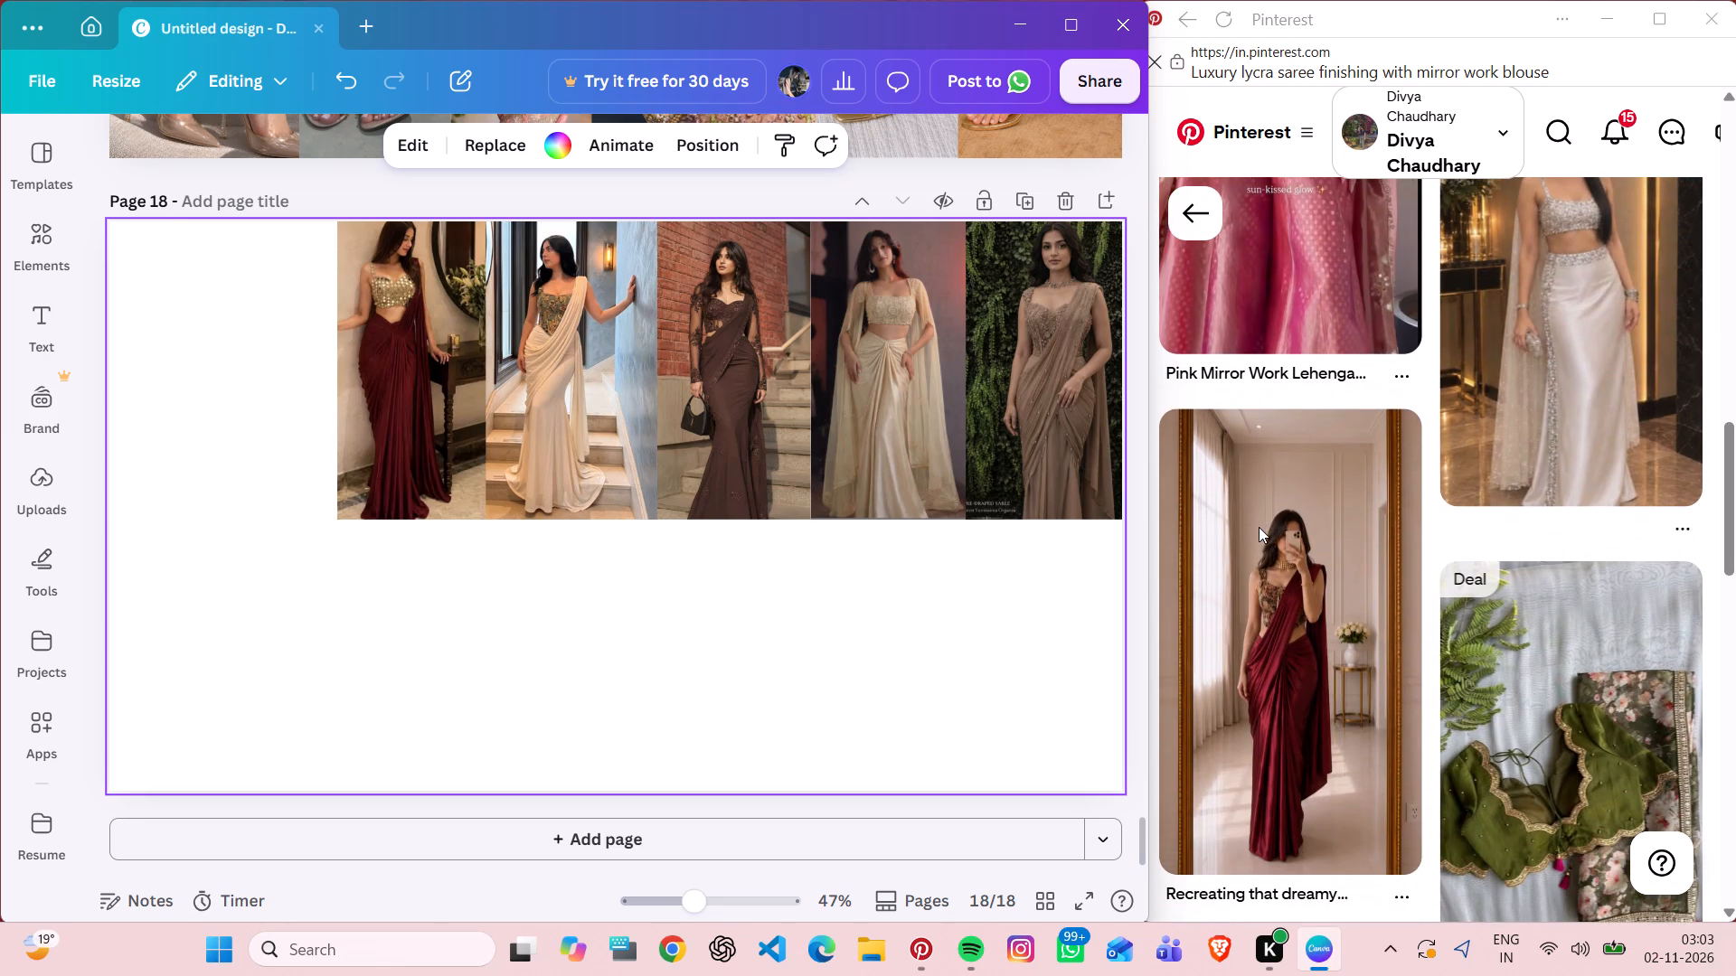
pyautogui.scroll(1, 1259, 527)
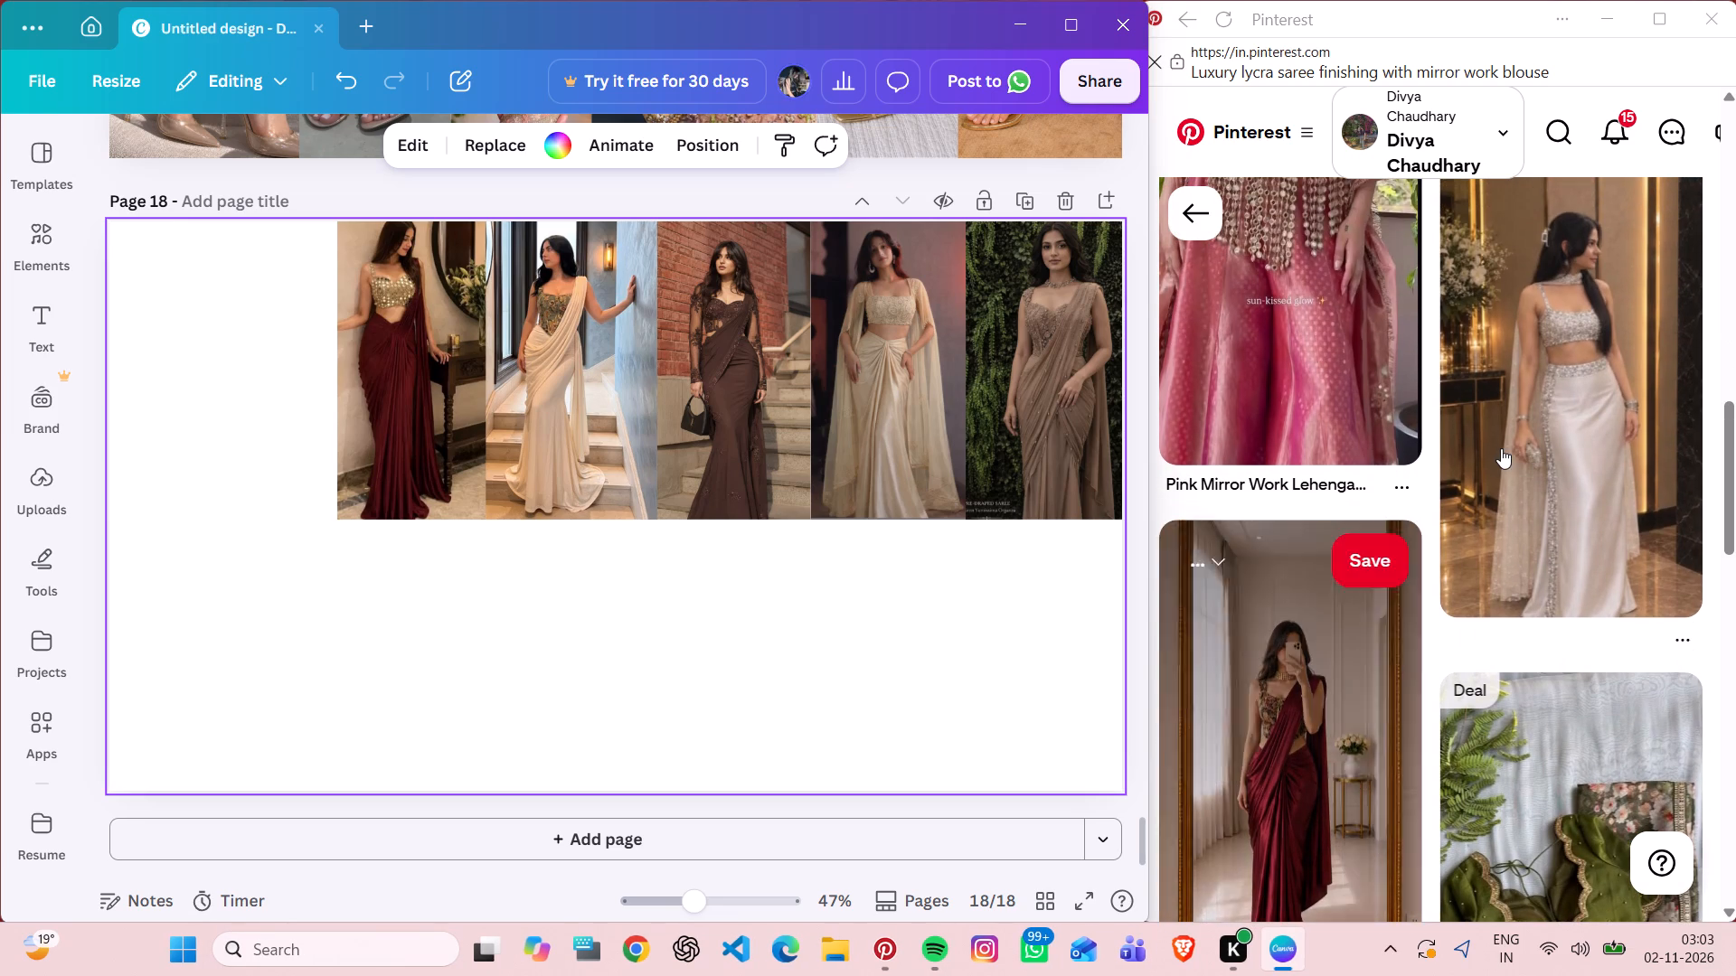
pyautogui.click(1502, 447)
pyautogui.moveTo(1418, 437); pyautogui.dragTo(788, 524)
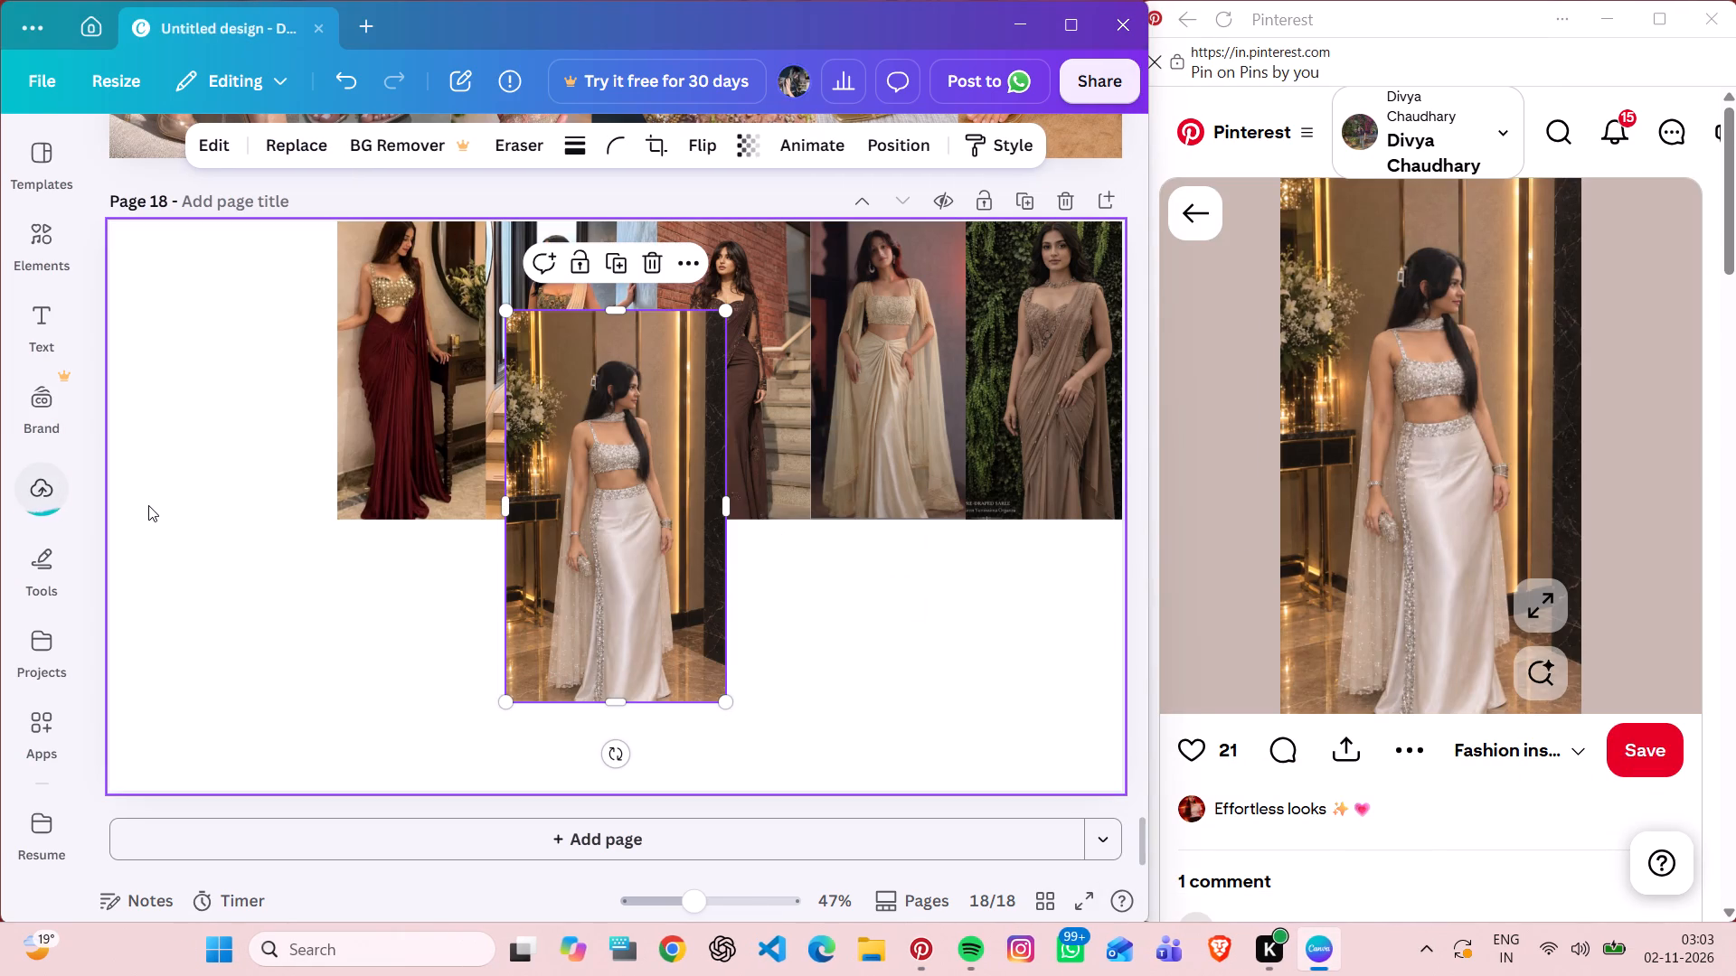
# Place the ivory satin skirt photo beside the maroon saree, scale it to about 356 × 632, and align its bottom edge with the row.
pyautogui.moveTo(571, 597); pyautogui.dragTo(196, 420)
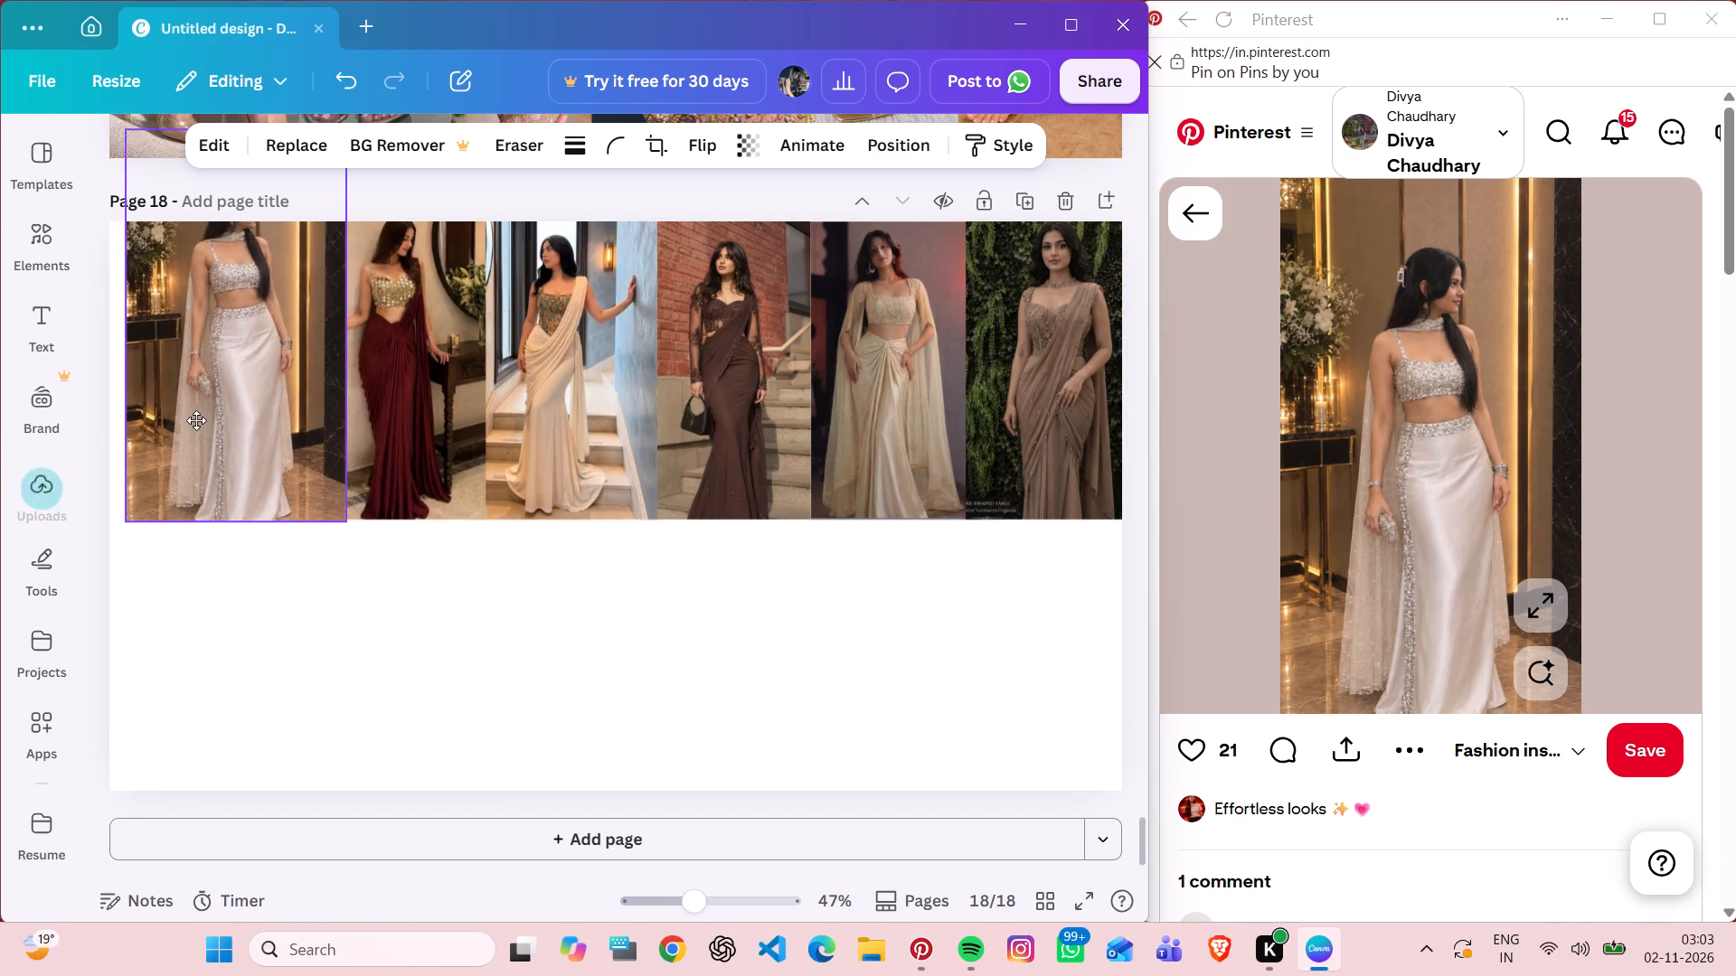
pyautogui.moveTo(196, 420); pyautogui.dragTo(205, 459)
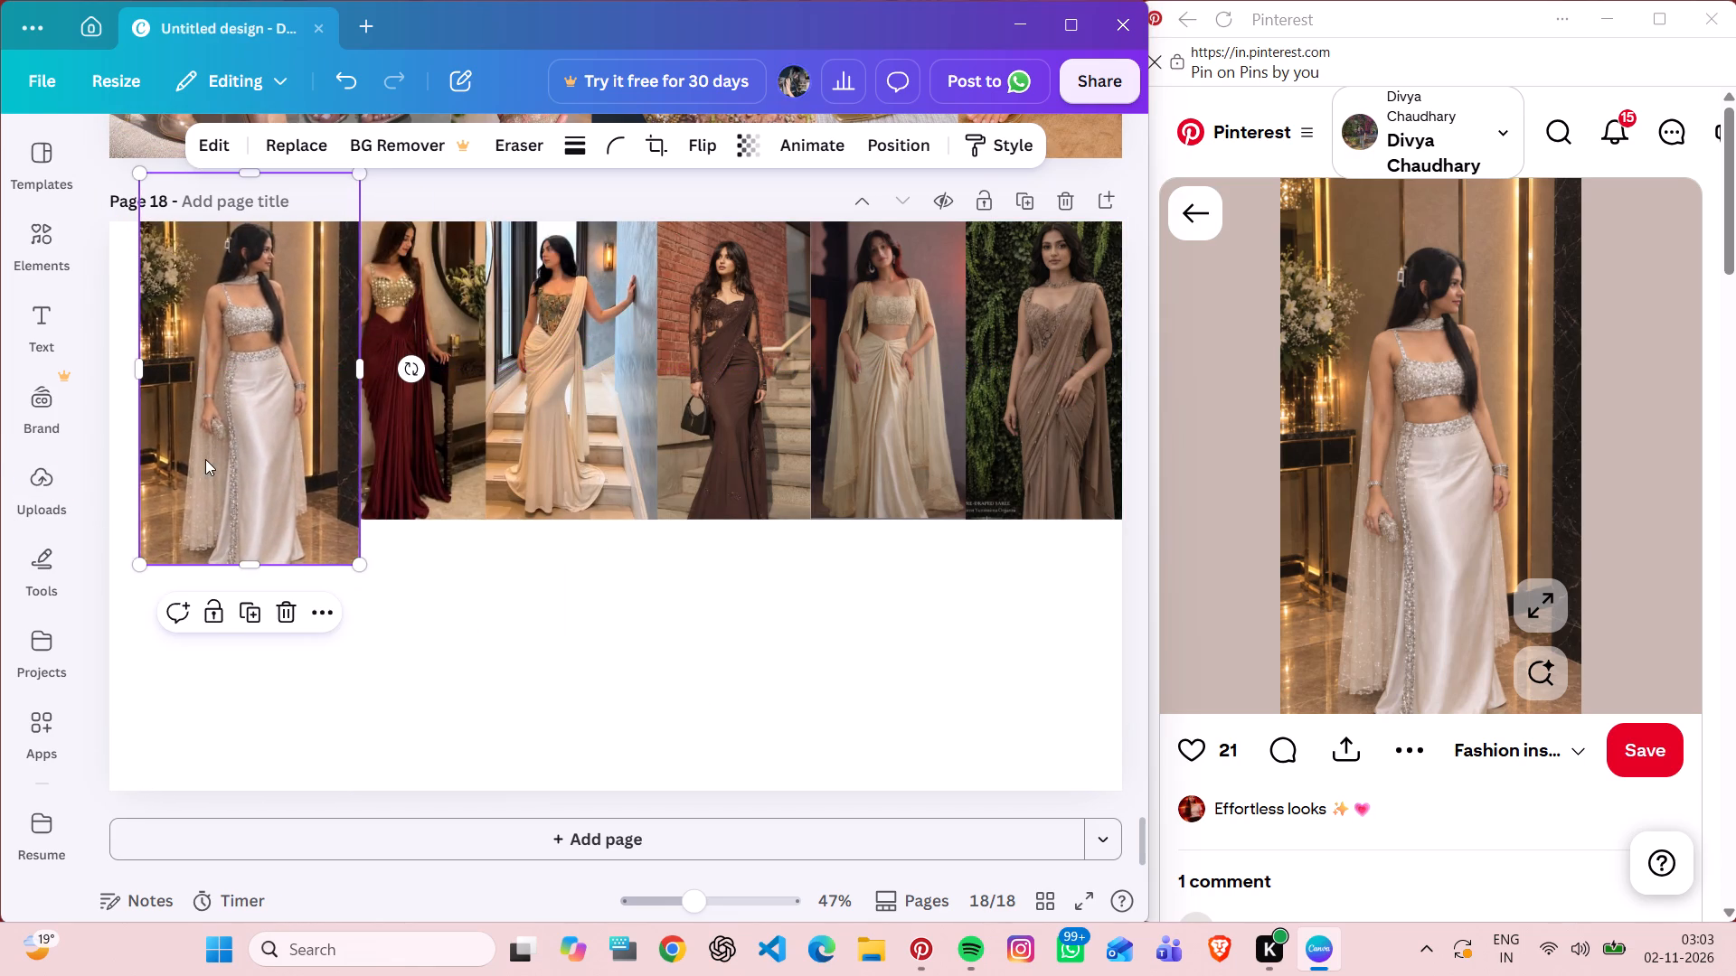
pyautogui.moveTo(356, 562); pyautogui.dragTo(319, 513)
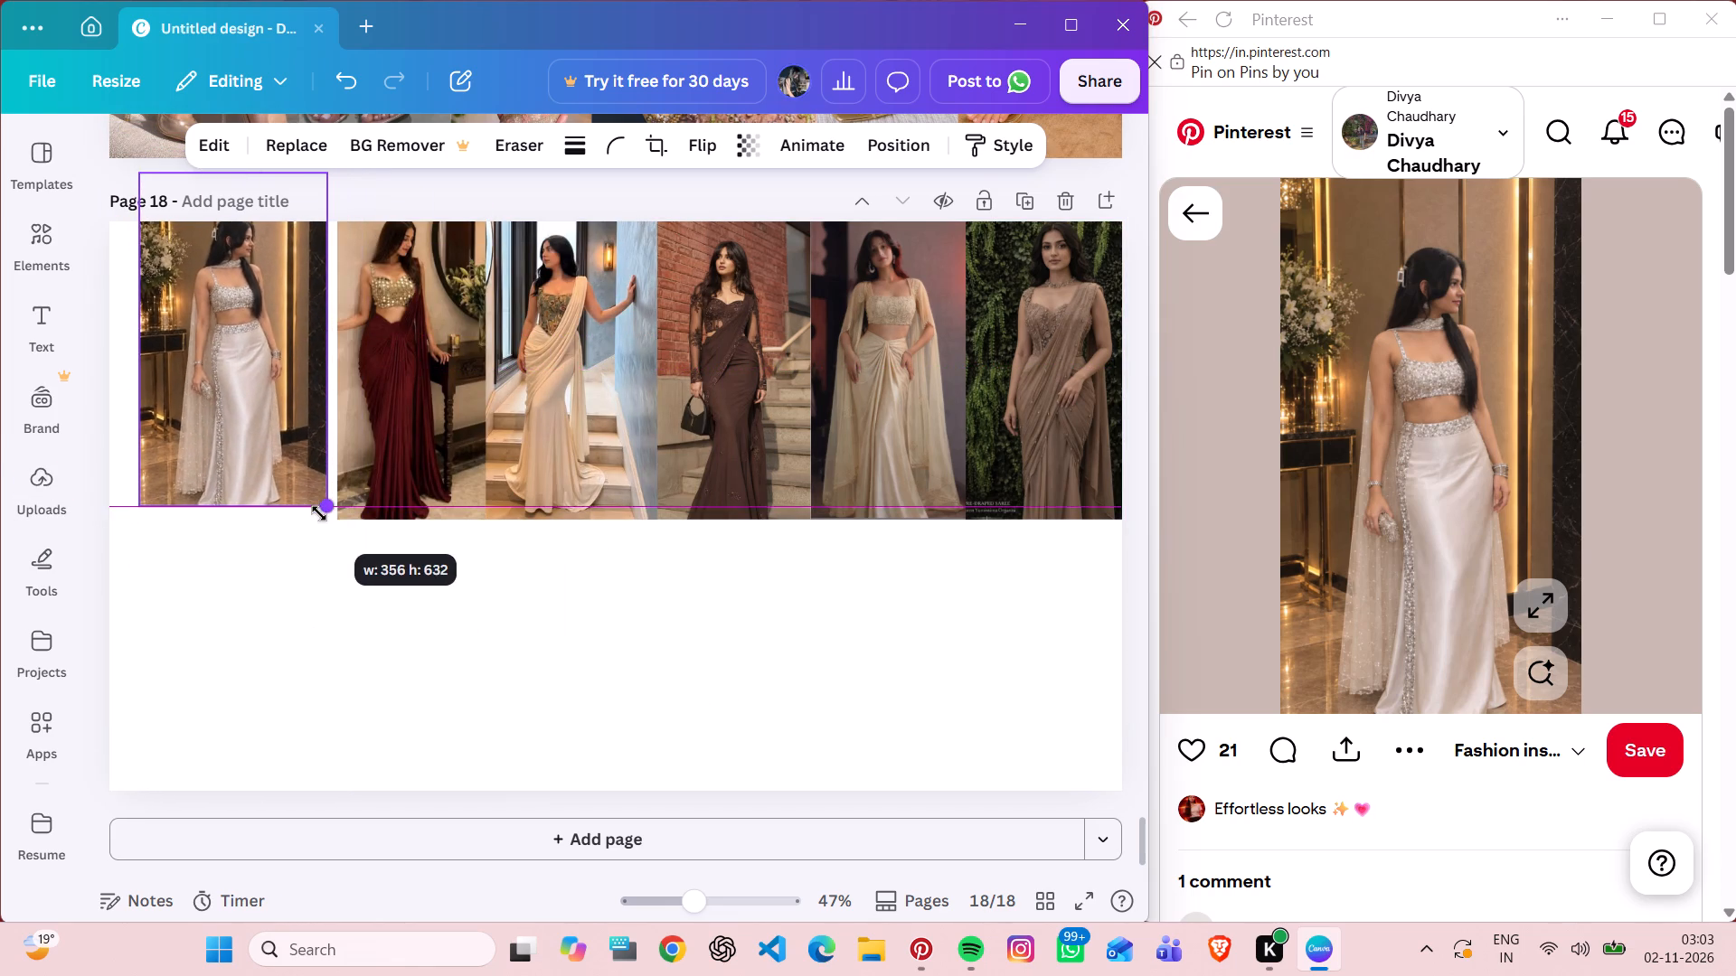
pyautogui.moveTo(319, 513); pyautogui.dragTo(325, 521)
pyautogui.moveTo(325, 521); pyautogui.dragTo(316, 516)
pyautogui.moveTo(269, 413); pyautogui.dragTo(312, 425)
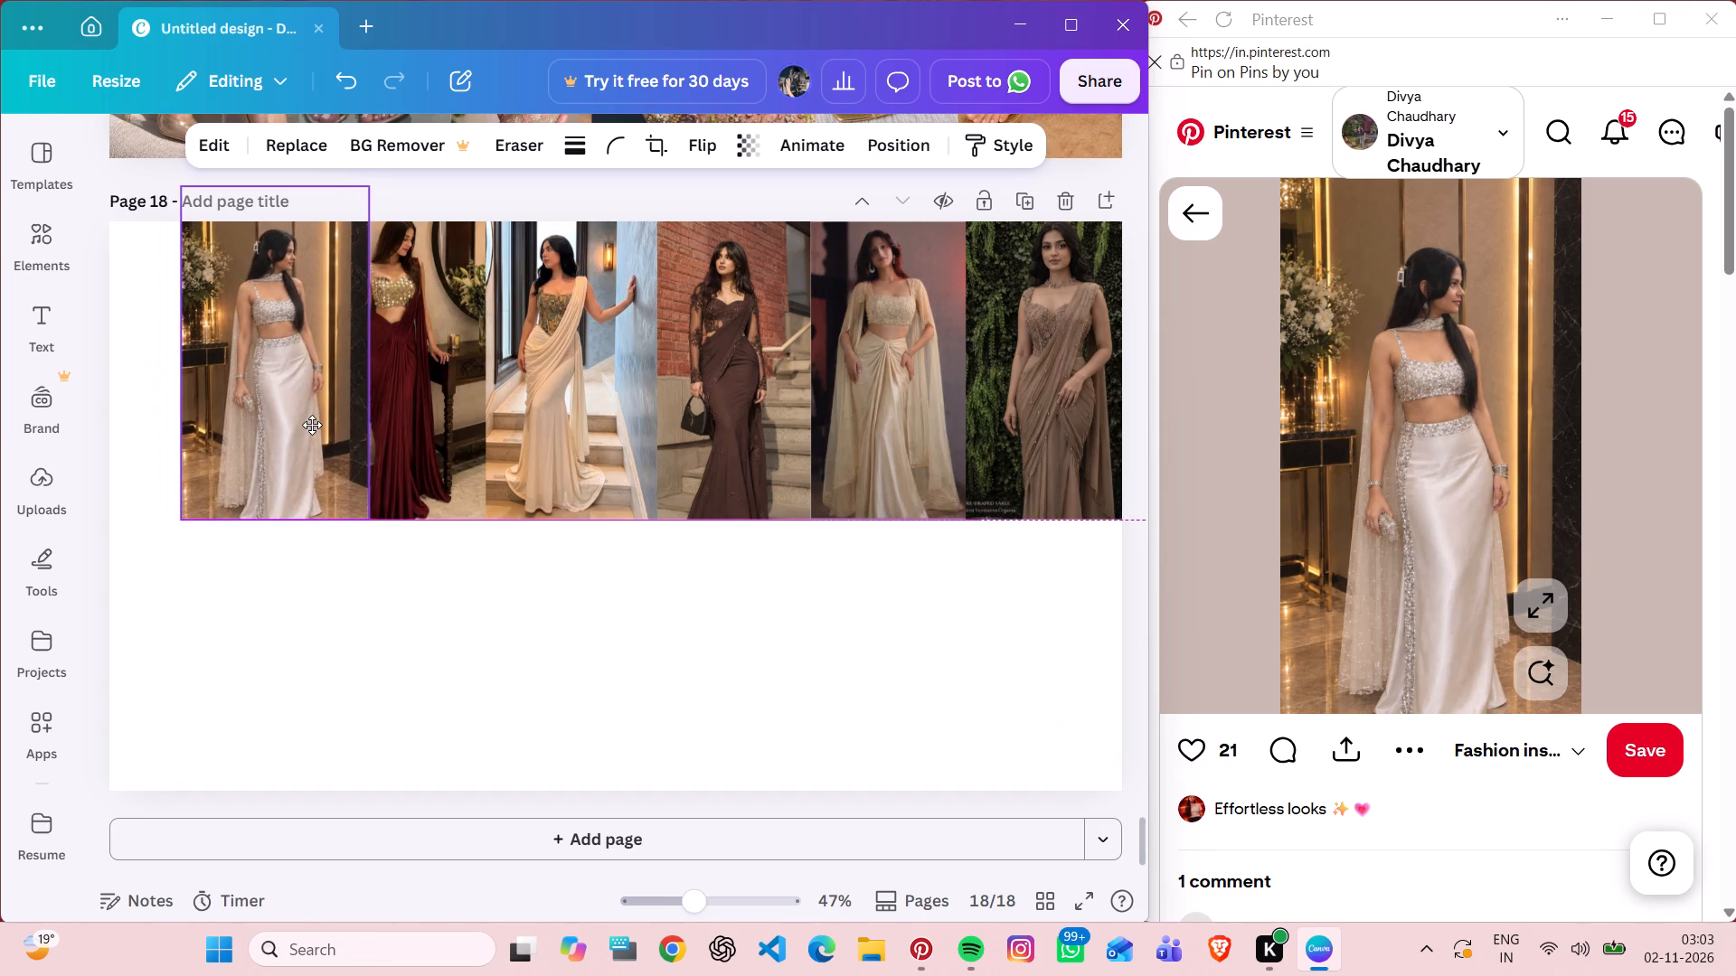
pyautogui.moveTo(312, 425); pyautogui.dragTo(313, 425)
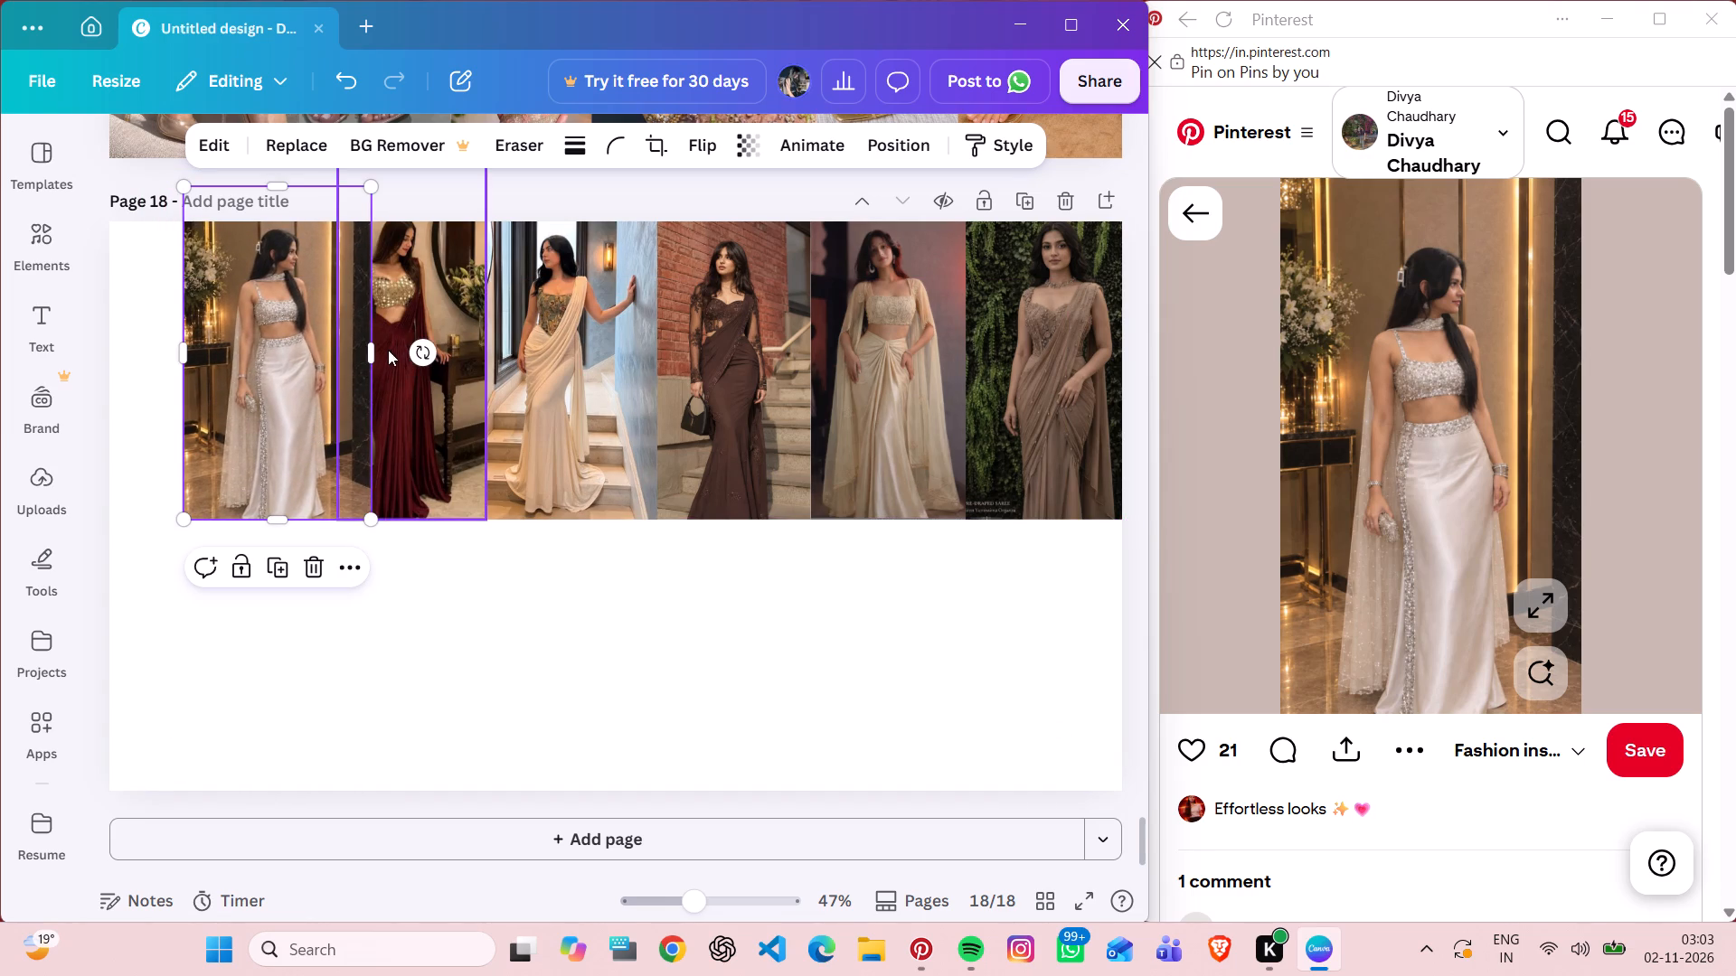
# Crop both sides of the ivory satin skirt photo closer to the figure and set it against the maroon saree photo.
pyautogui.moveTo(376, 350); pyautogui.dragTo(352, 362)
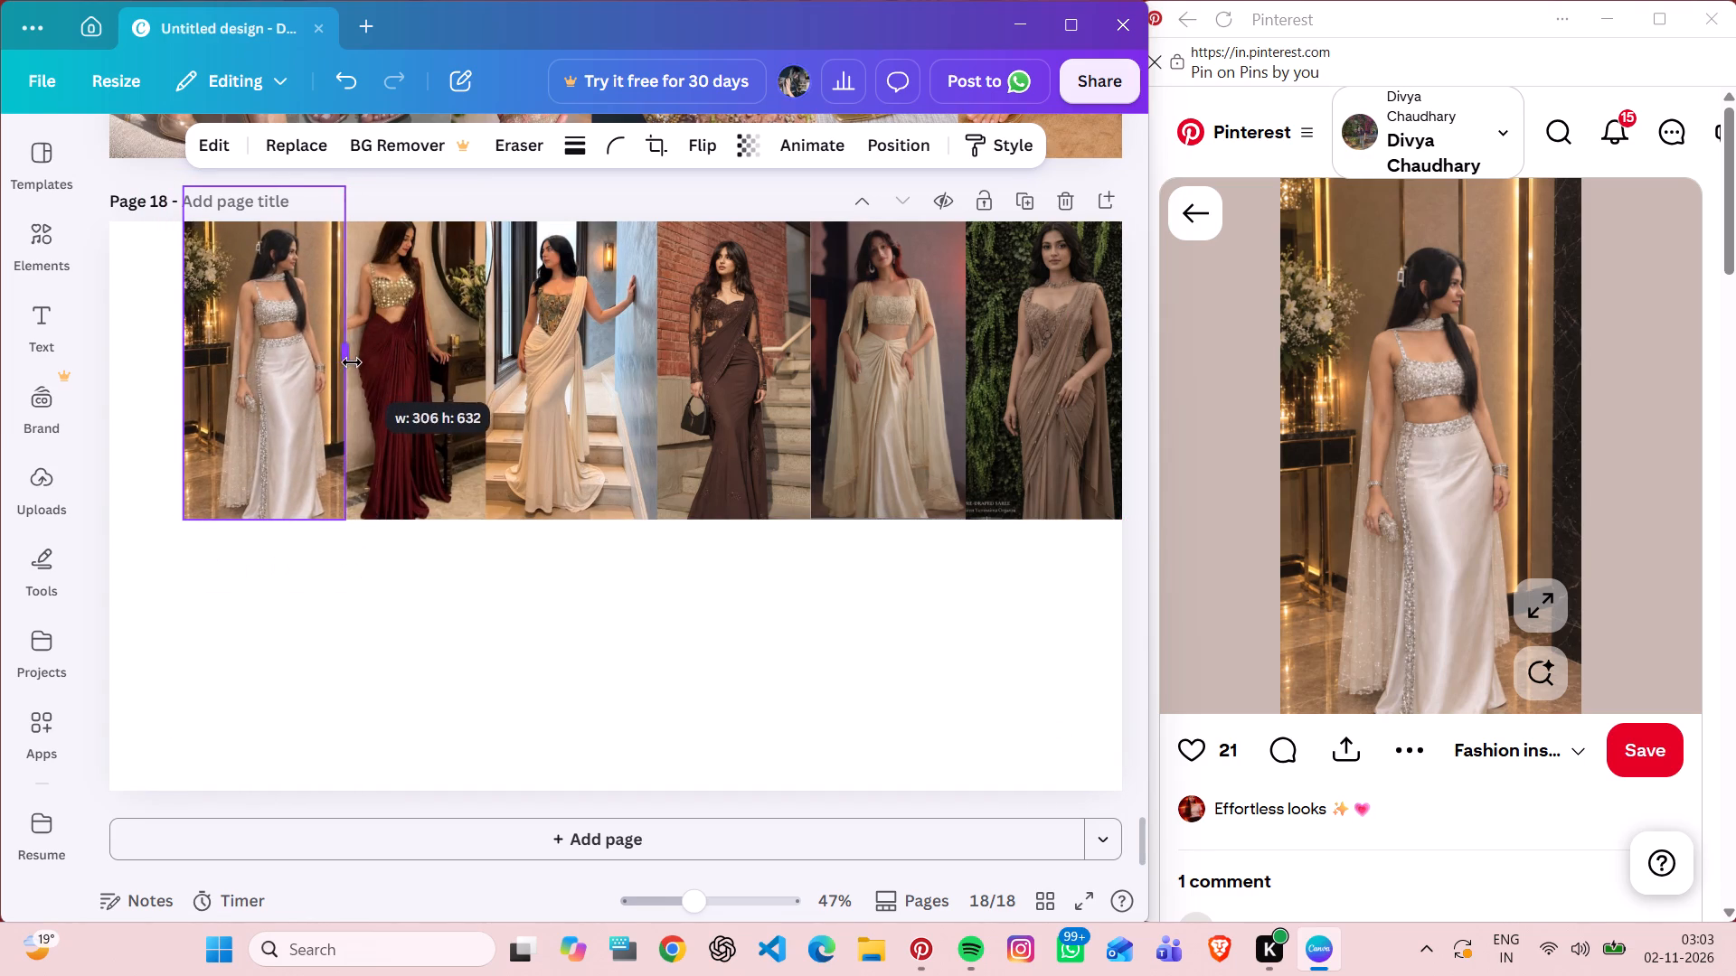
pyautogui.moveTo(352, 362); pyautogui.dragTo(354, 362)
pyautogui.moveTo(189, 359); pyautogui.dragTo(203, 361)
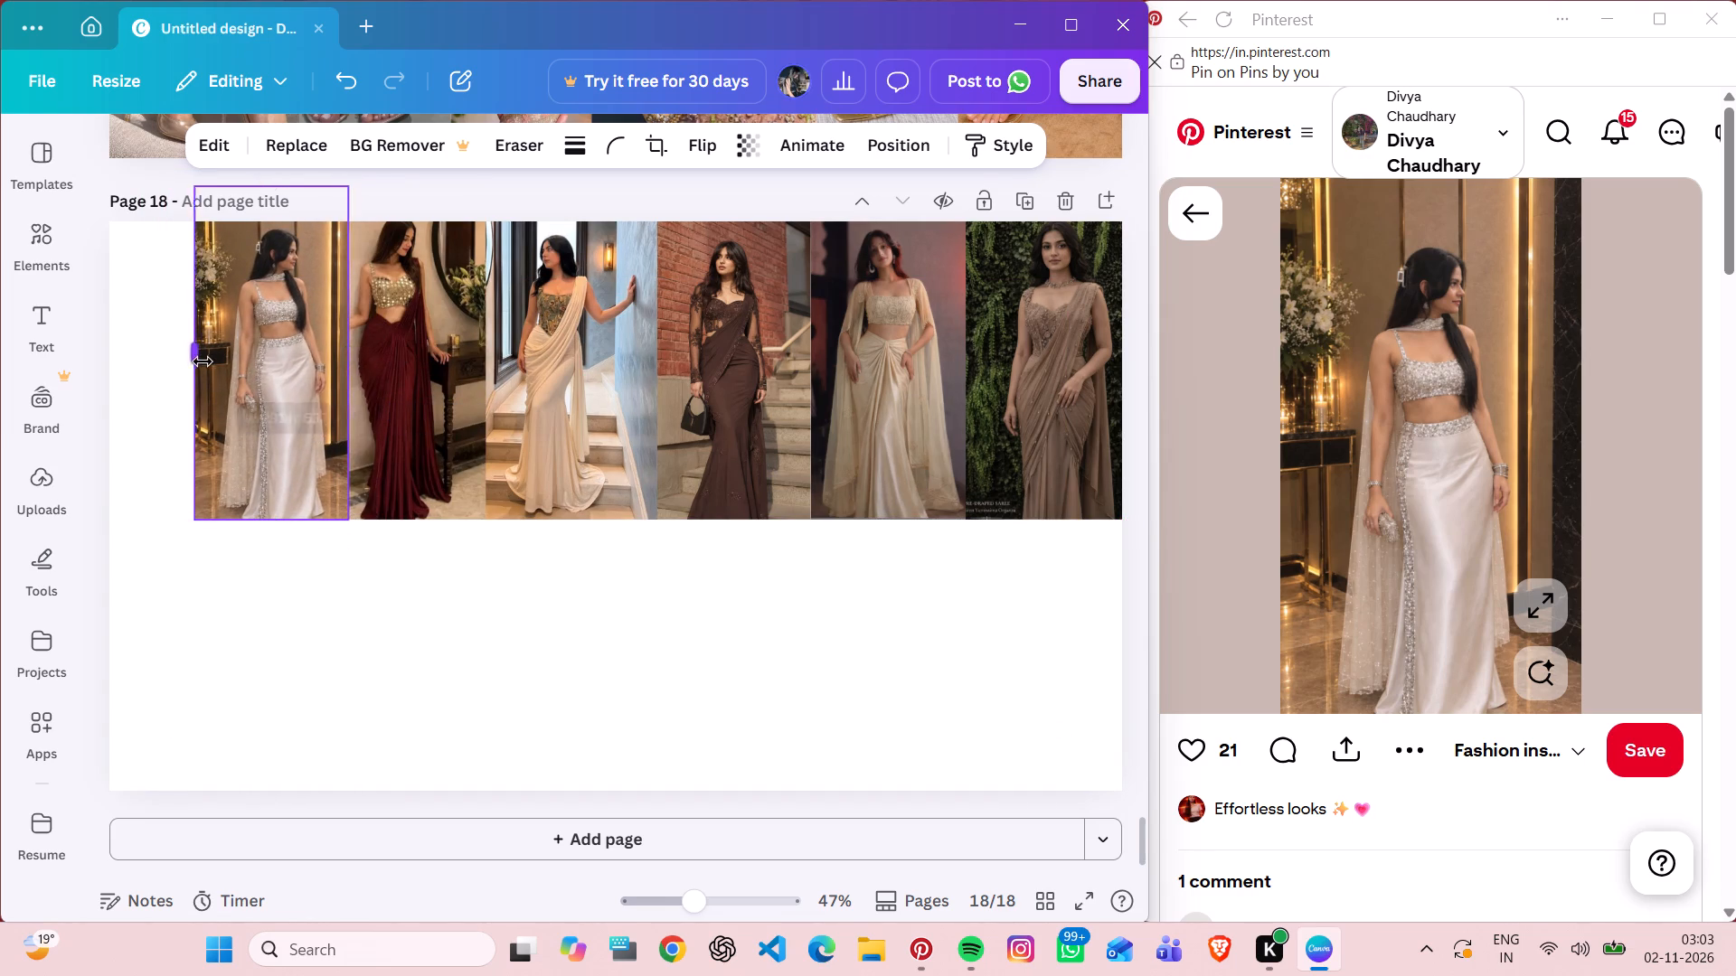
pyautogui.moveTo(203, 361); pyautogui.dragTo(209, 362)
pyautogui.moveTo(274, 355); pyautogui.dragTo(284, 353)
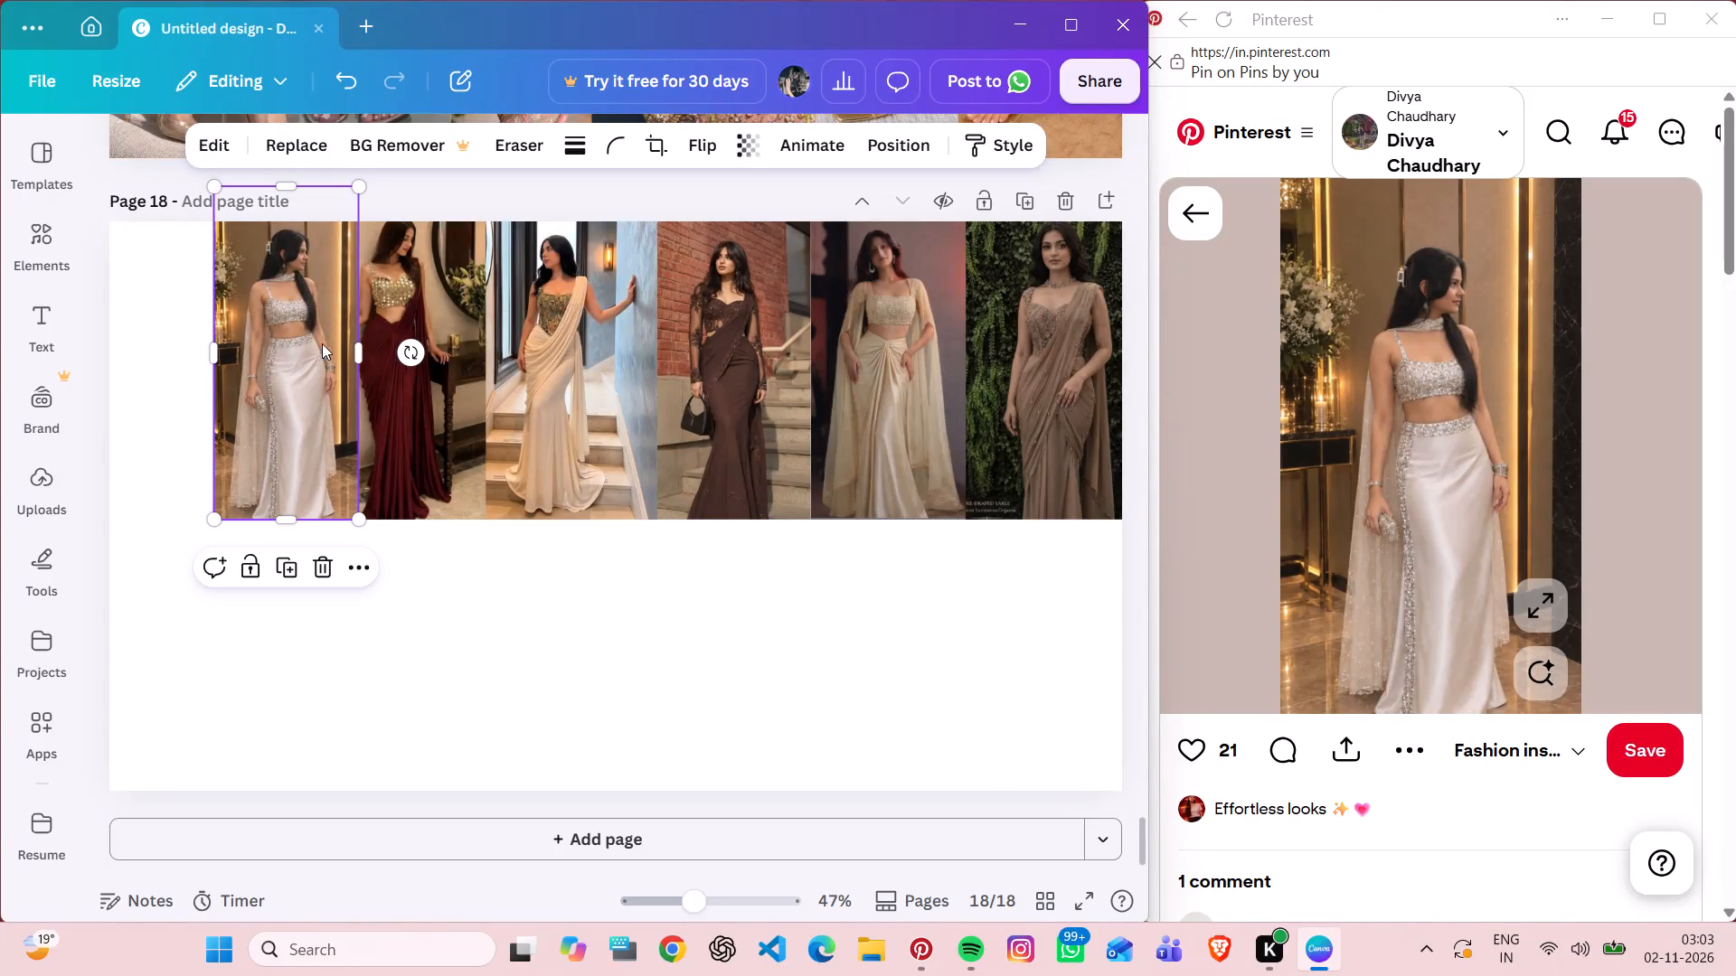
pyautogui.moveTo(354, 350); pyautogui.dragTo(342, 361)
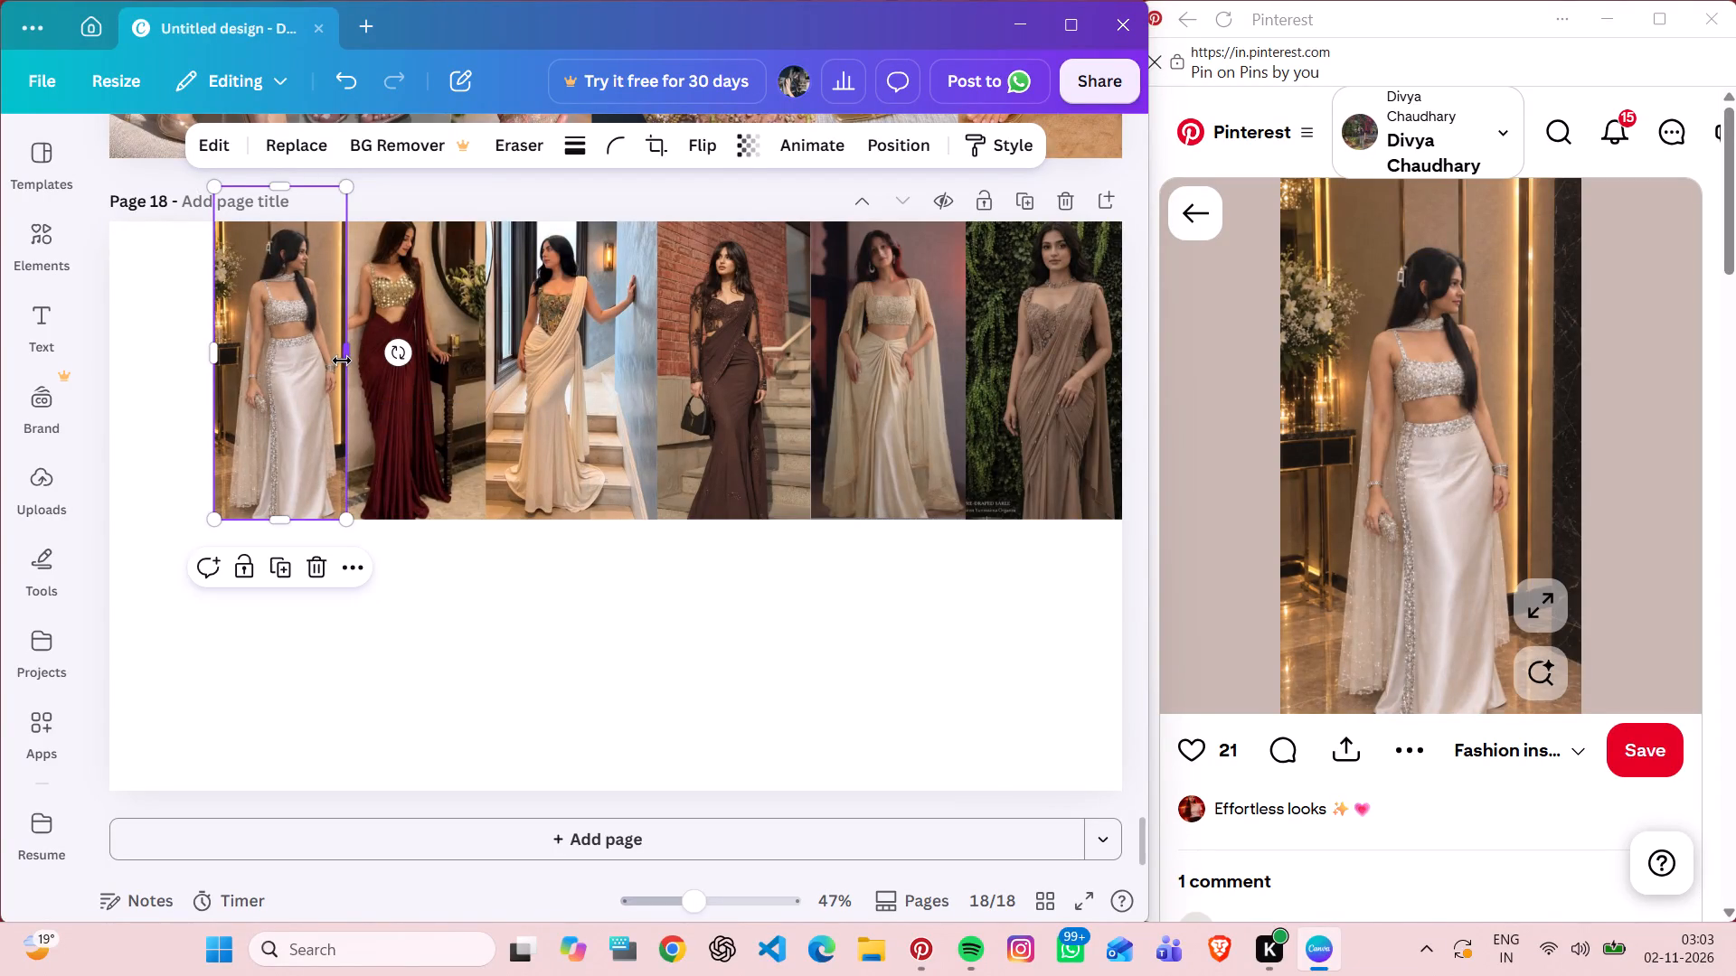
pyautogui.click(571, 654)
# Browse the related pins on Pinterest, open the "Sangeet night/ party lehenga" pin, and add its photo to page 18.
pyautogui.scroll(-5, 1351, 558)
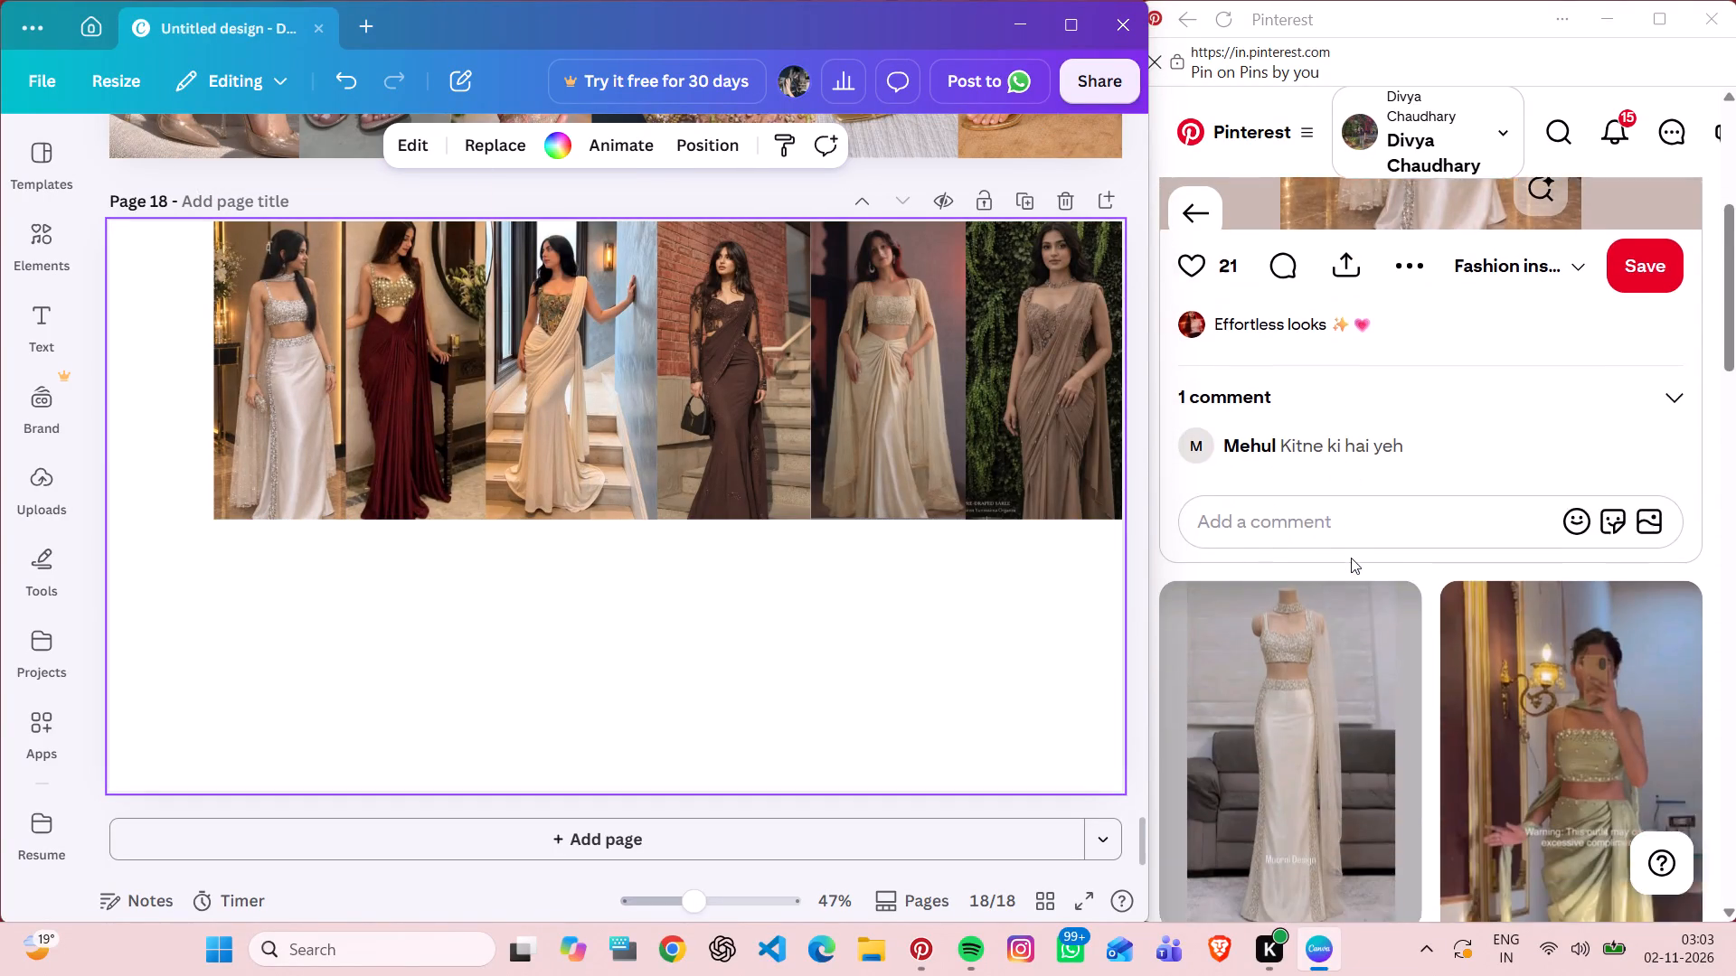
pyautogui.scroll(-4, 1351, 558)
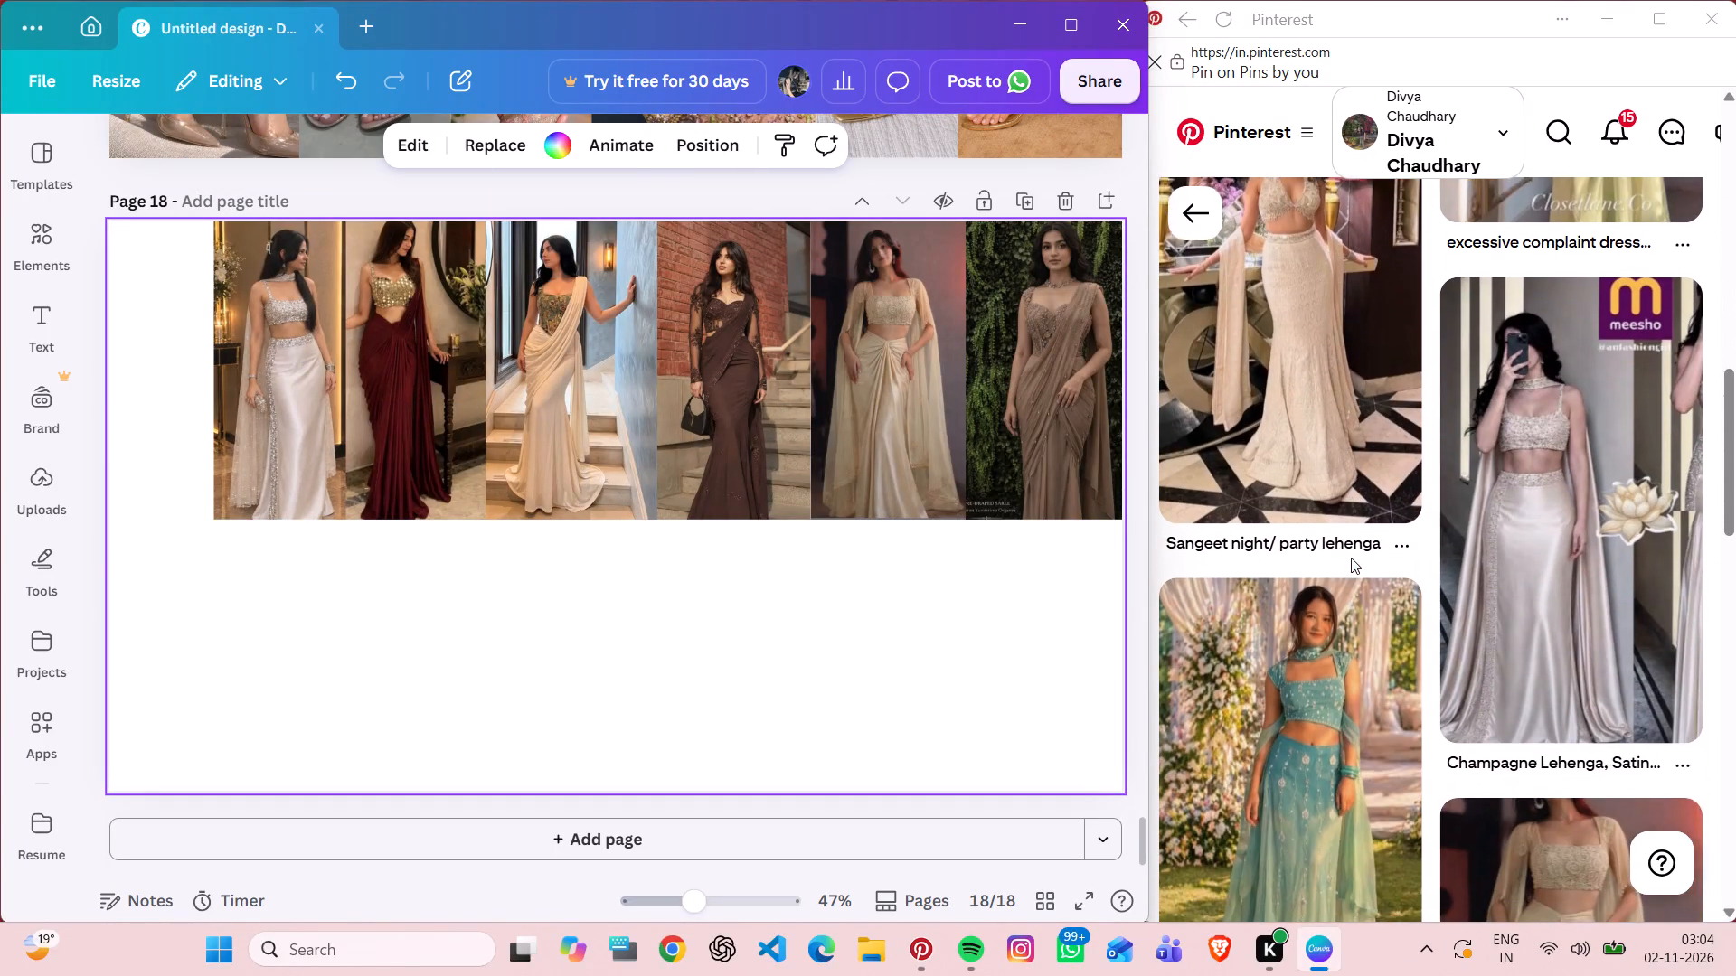
pyautogui.scroll(1, 1351, 558)
pyautogui.click(1203, 380)
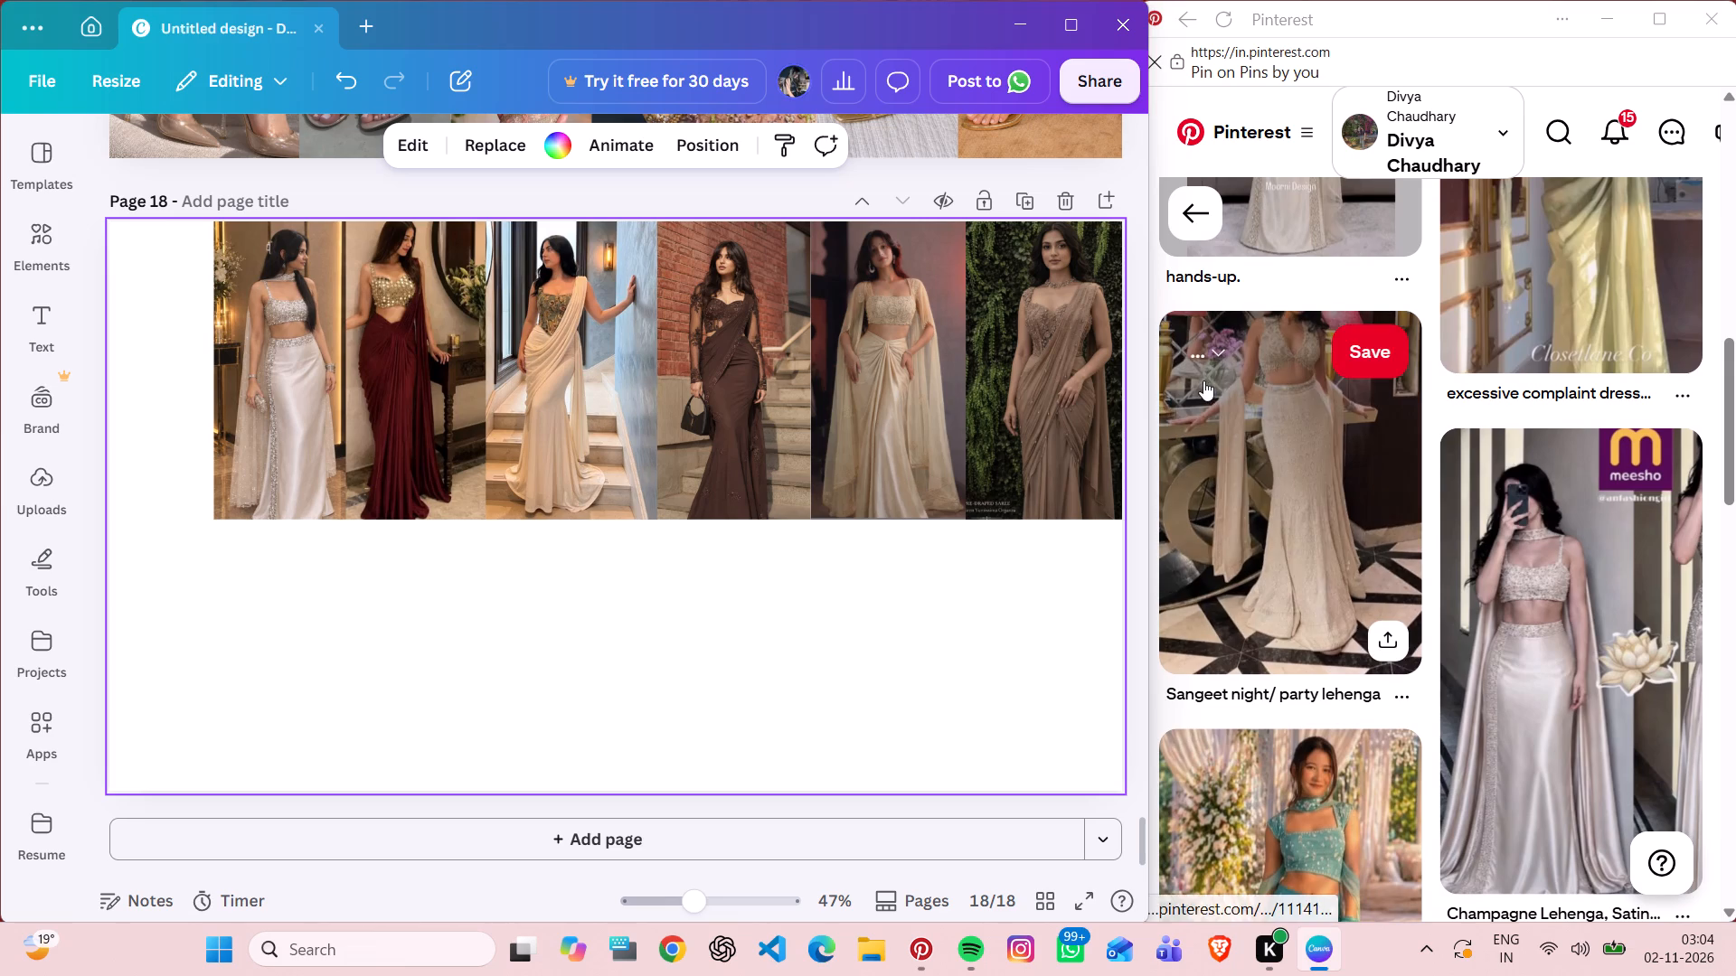
pyautogui.moveTo(1453, 490); pyautogui.dragTo(1014, 531)
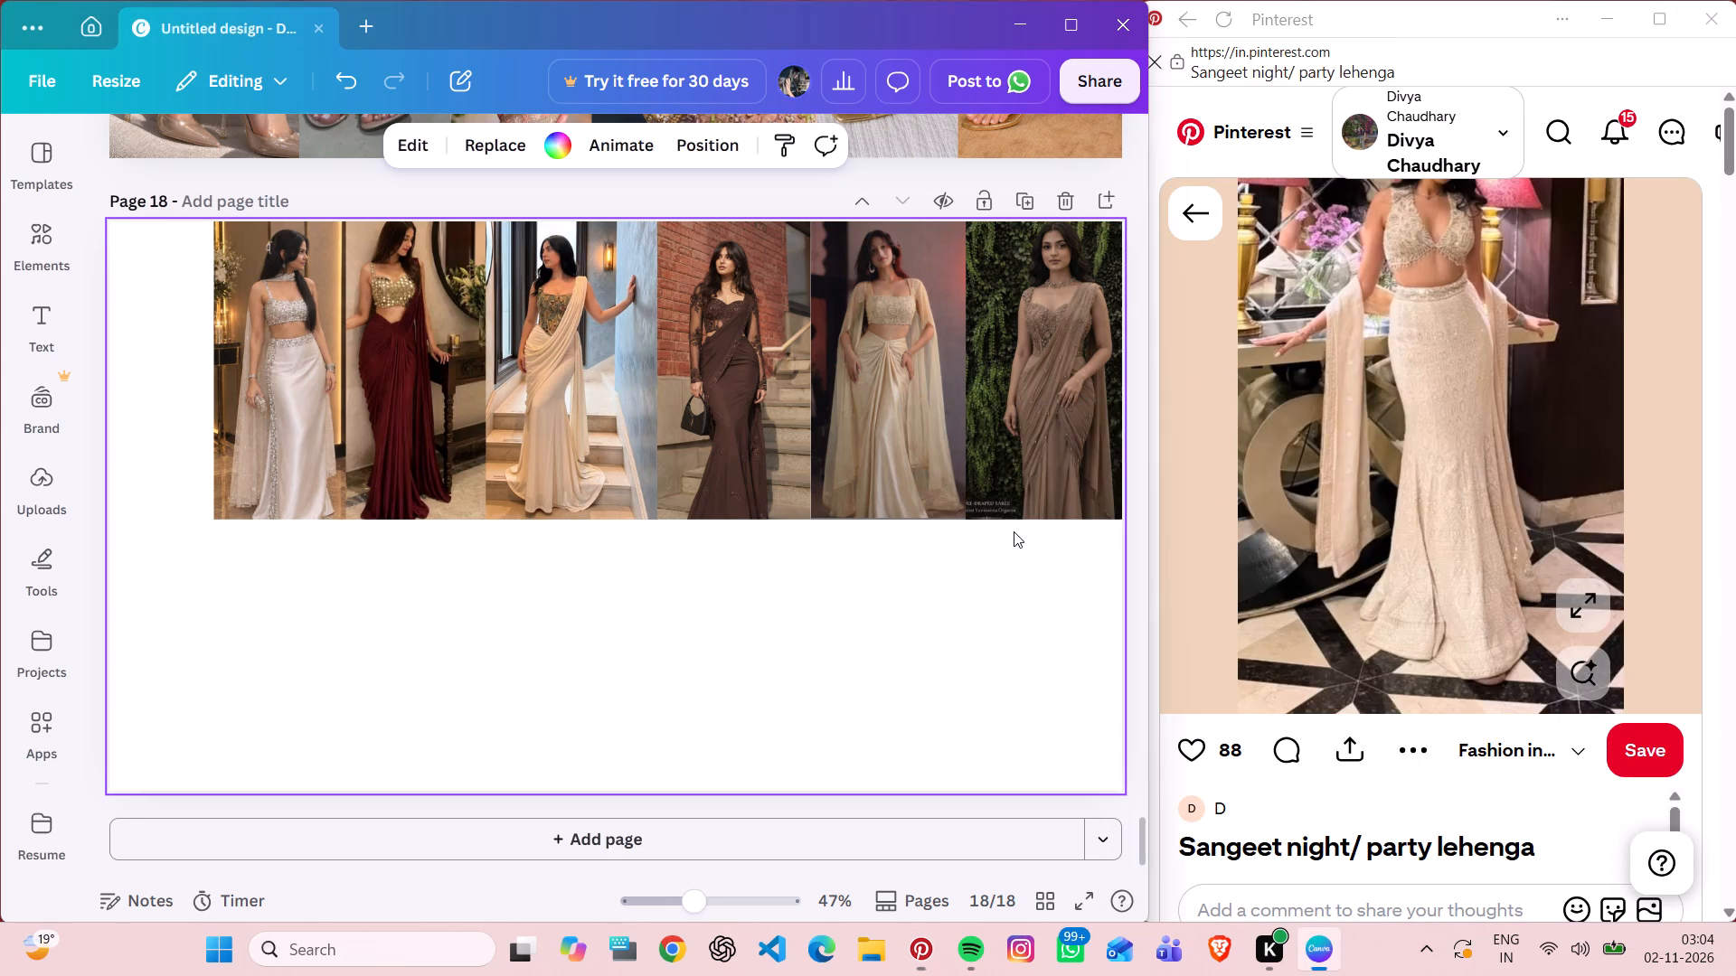
# Crop both sides of the party lehenga photo, place it in the page's top-left corner, and scale it to the row's height.
pyautogui.moveTo(484, 504); pyautogui.dragTo(529, 507)
pyautogui.moveTo(750, 512); pyautogui.dragTo(736, 514)
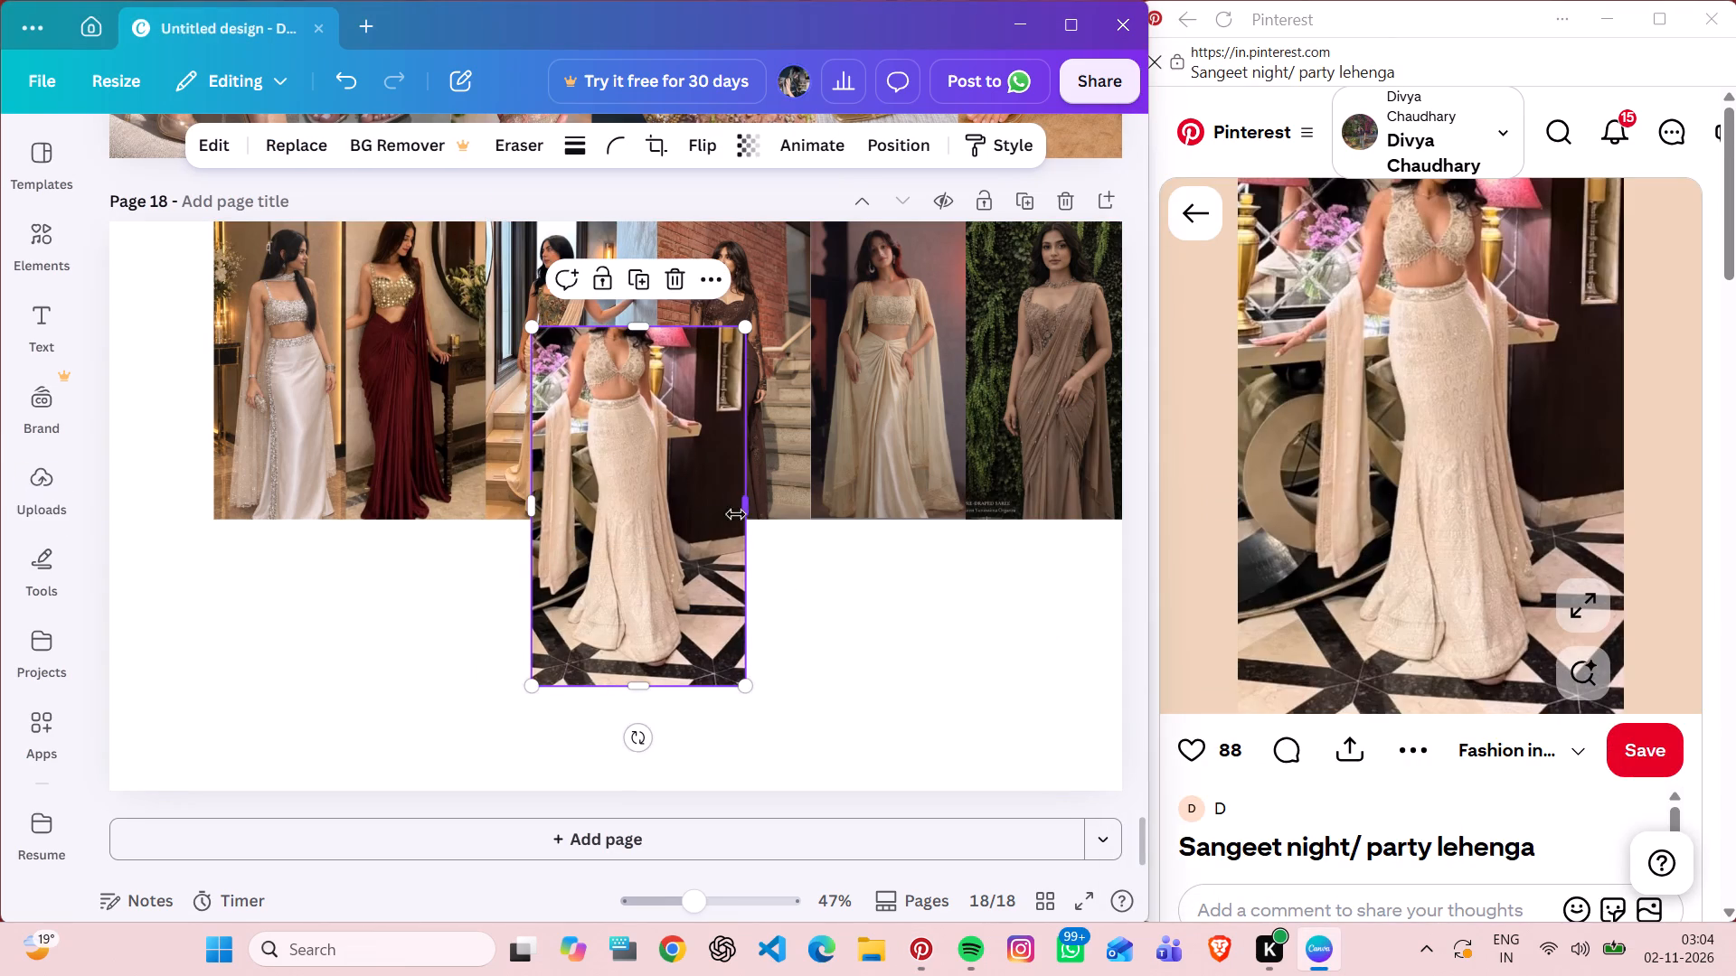
pyautogui.moveTo(736, 514); pyautogui.dragTo(708, 521)
pyautogui.moveTo(657, 506); pyautogui.dragTo(378, 436)
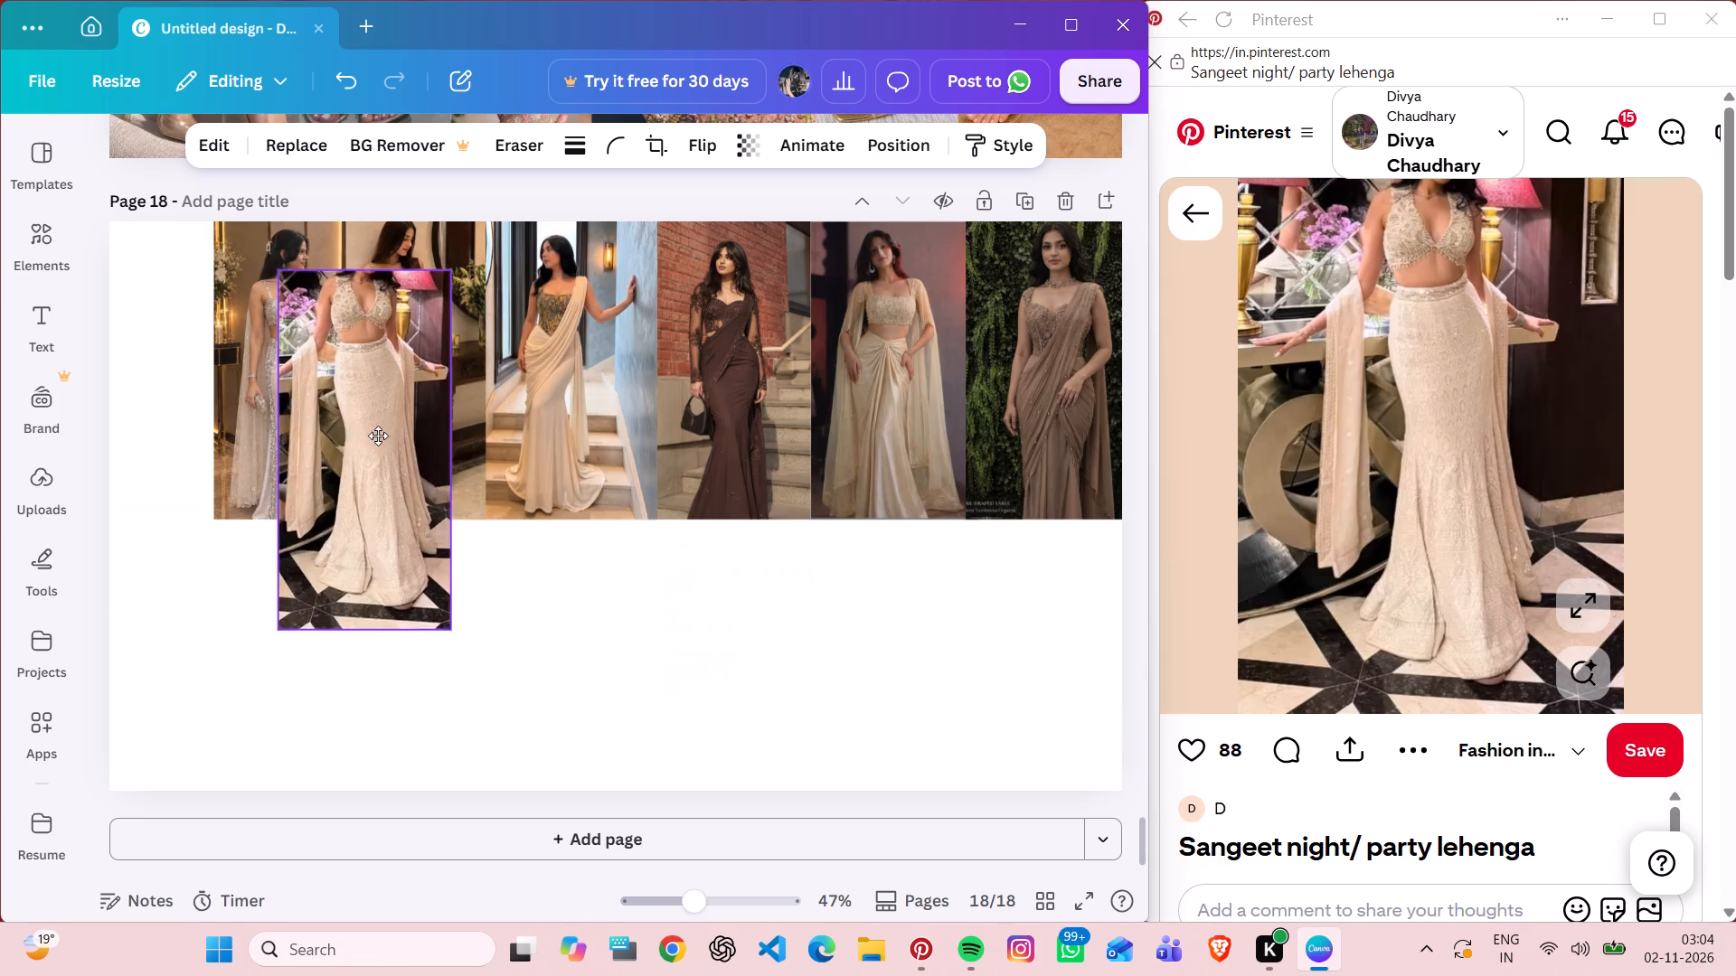
pyautogui.moveTo(378, 436); pyautogui.dragTo(241, 396)
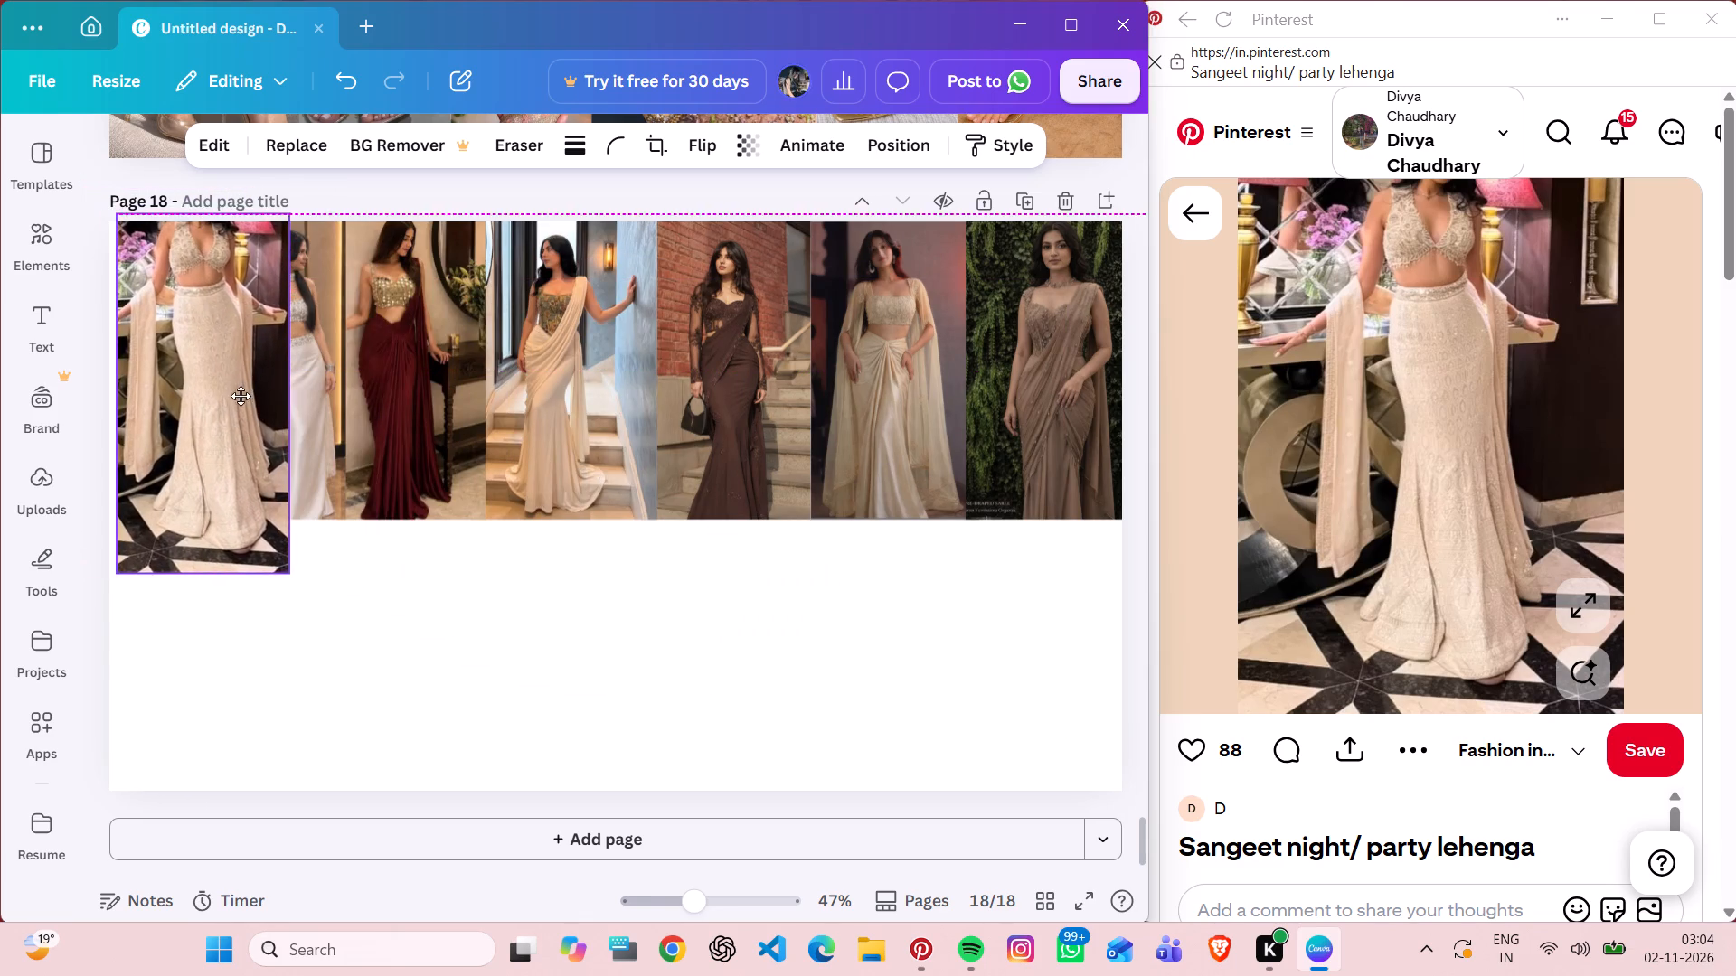
pyautogui.moveTo(241, 396); pyautogui.dragTo(235, 399)
pyautogui.moveTo(282, 579); pyautogui.dragTo(266, 556)
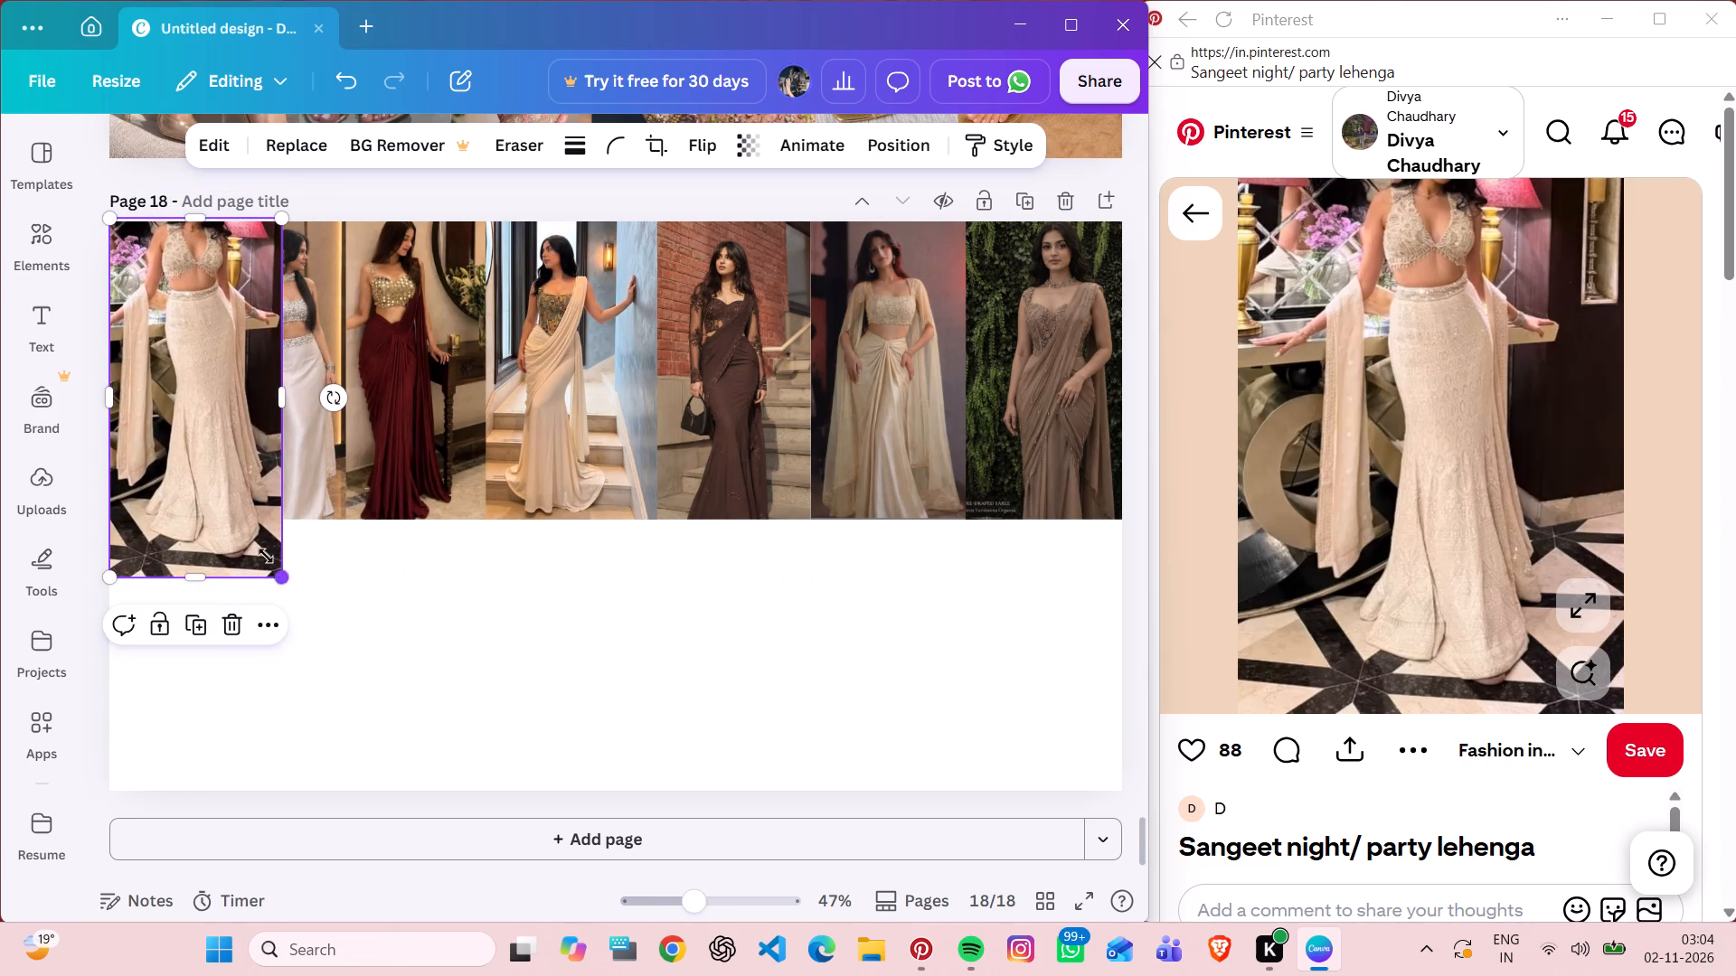
pyautogui.moveTo(266, 556); pyautogui.dragTo(239, 529)
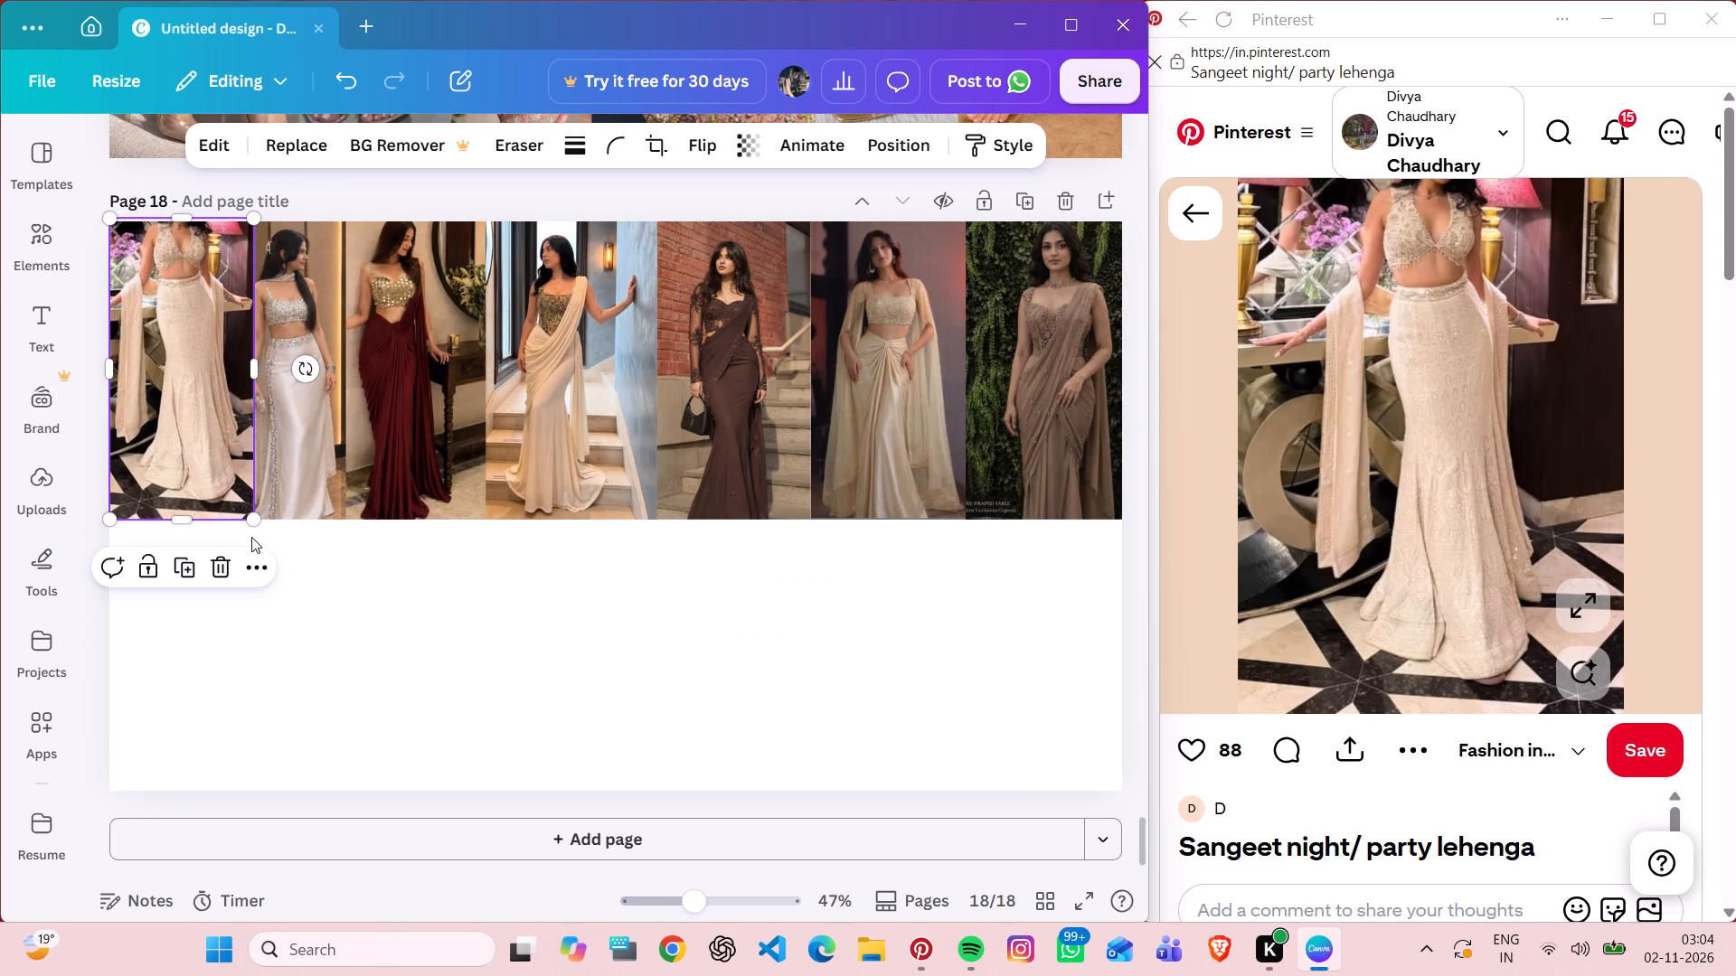
pyautogui.moveTo(210, 460); pyautogui.dragTo(198, 468)
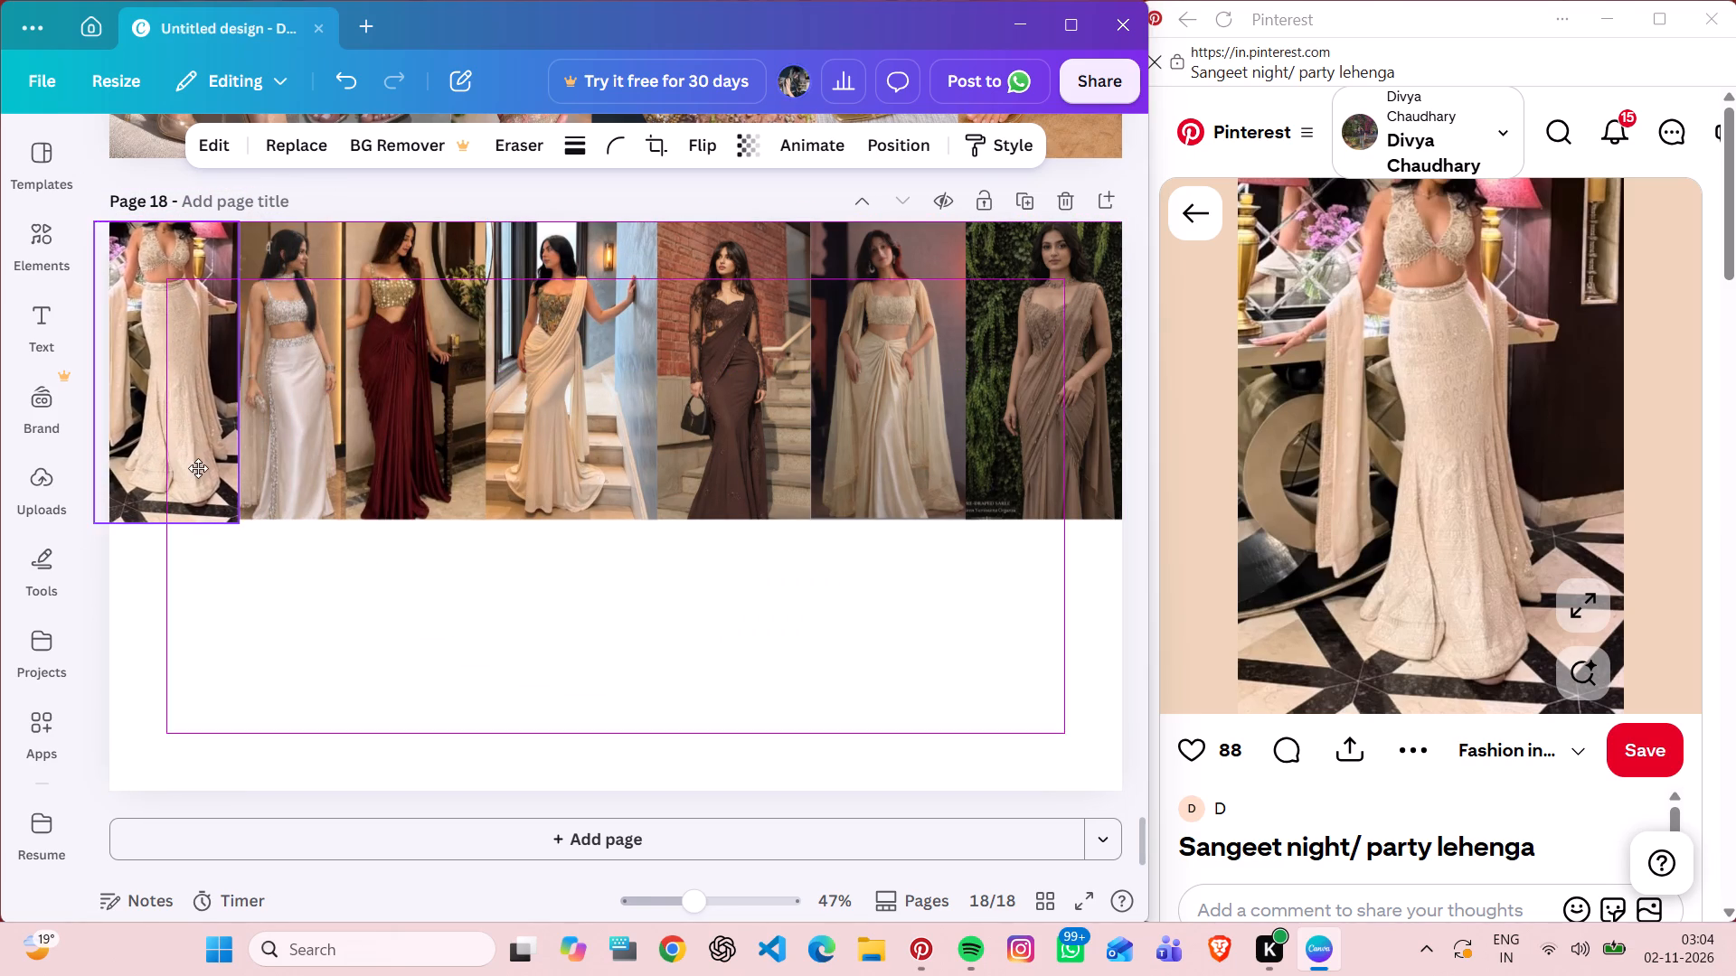
pyautogui.moveTo(198, 468); pyautogui.dragTo(203, 470)
pyautogui.moveTo(250, 515); pyautogui.dragTo(250, 514)
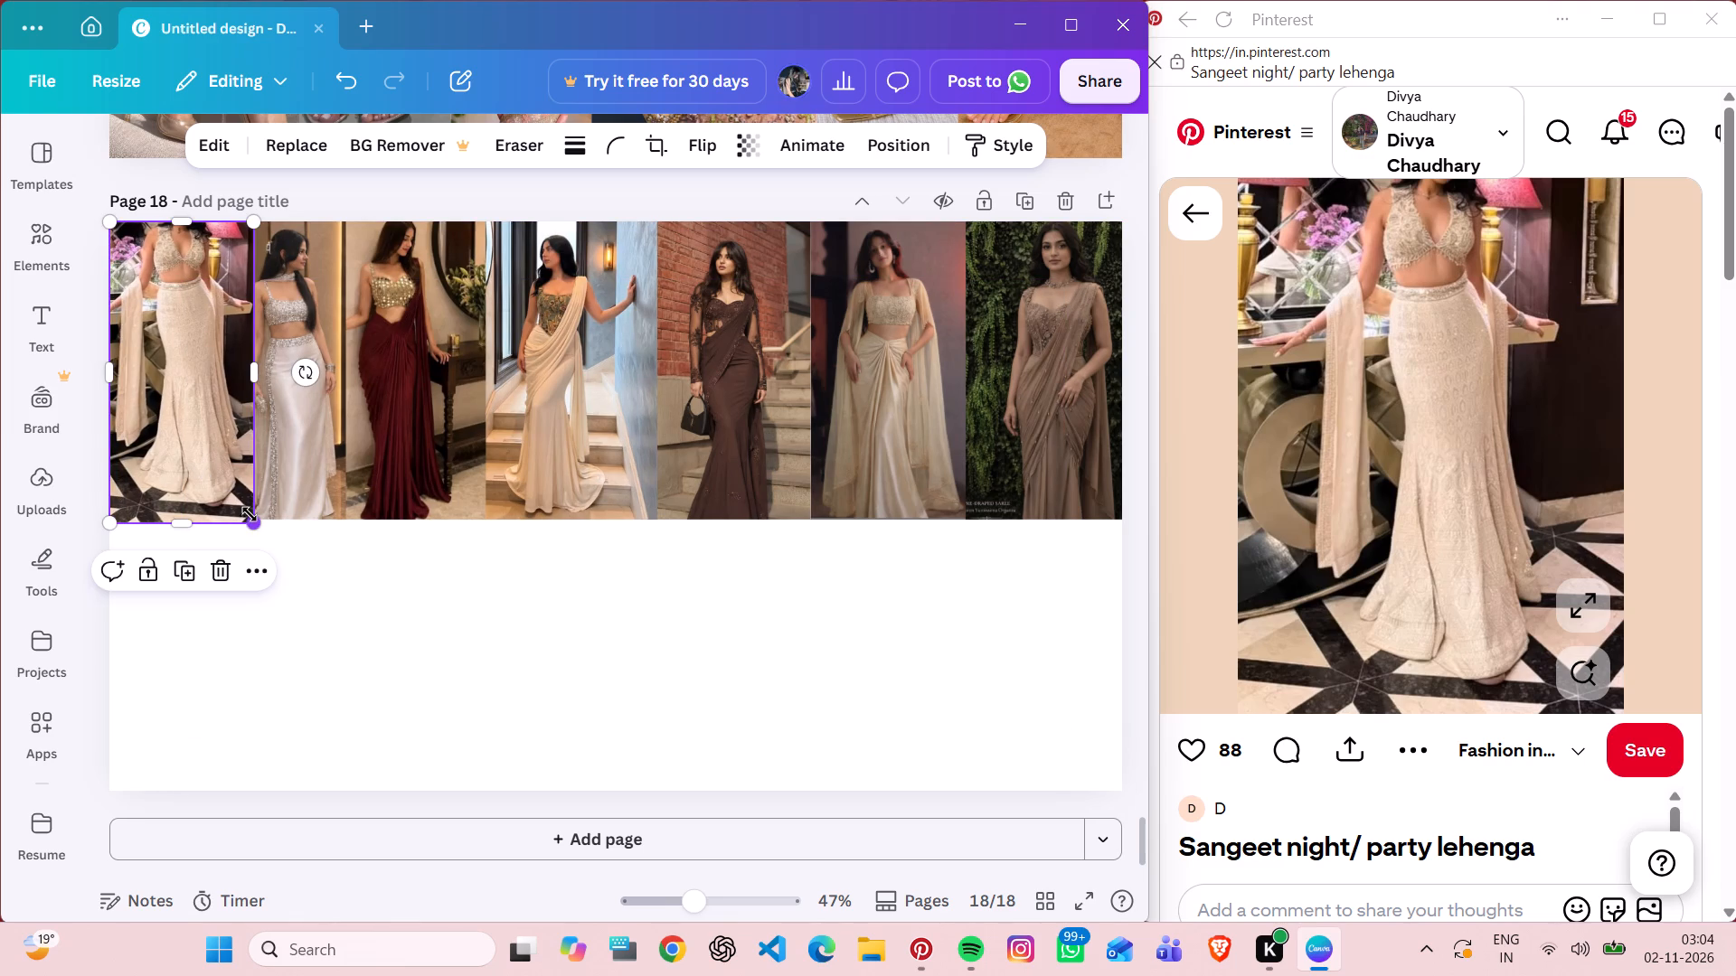
pyautogui.moveTo(250, 514); pyautogui.dragTo(240, 515)
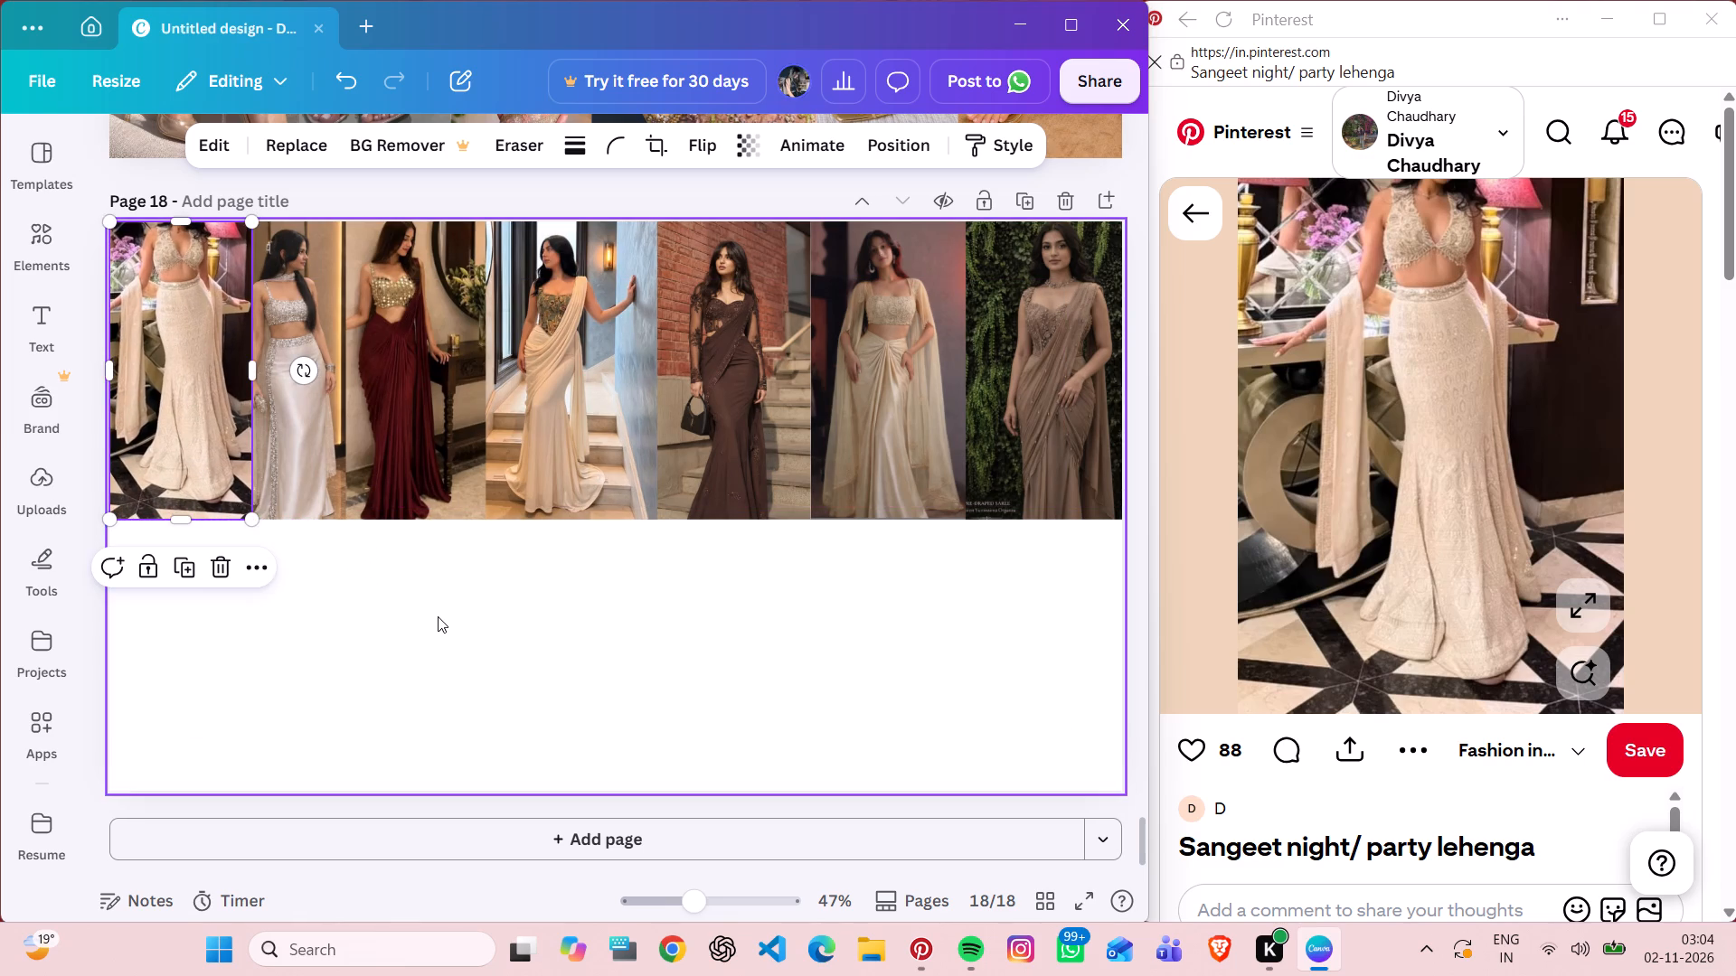
pyautogui.click(438, 616)
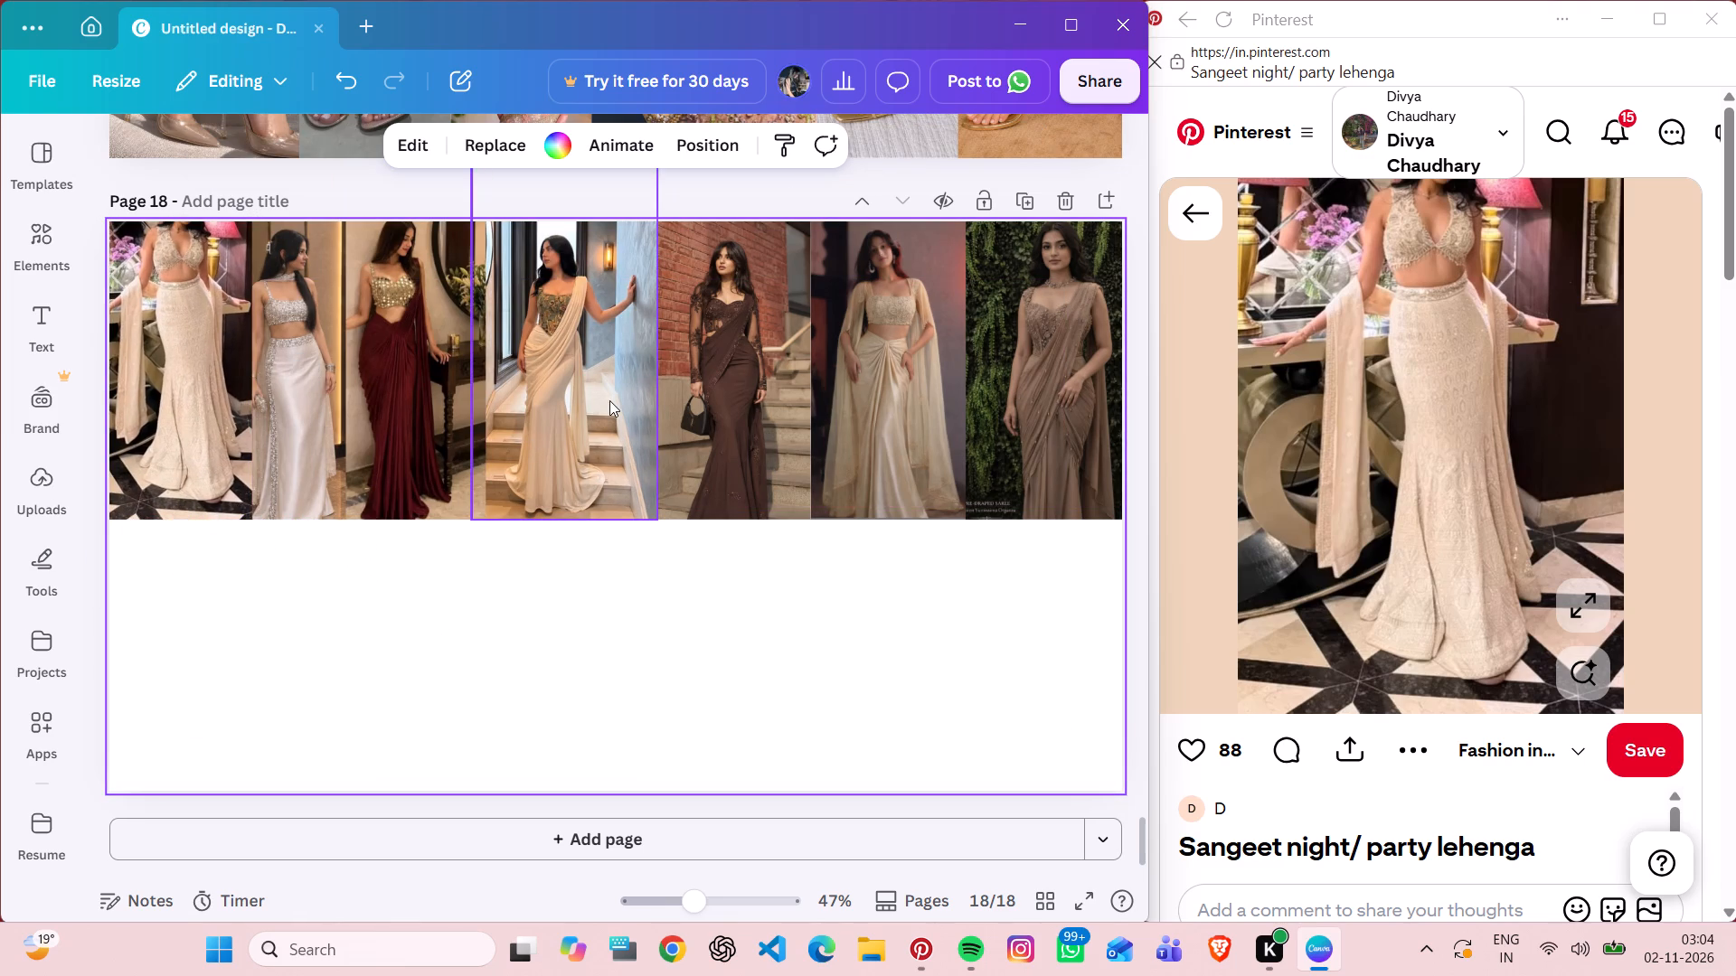
# Shift the ivory saree photo toward the dark brown saree and crop its right side to about 327 wide.
pyautogui.moveTo(600, 395); pyautogui.dragTo(623, 393)
pyautogui.moveTo(684, 343); pyautogui.dragTo(667, 354)
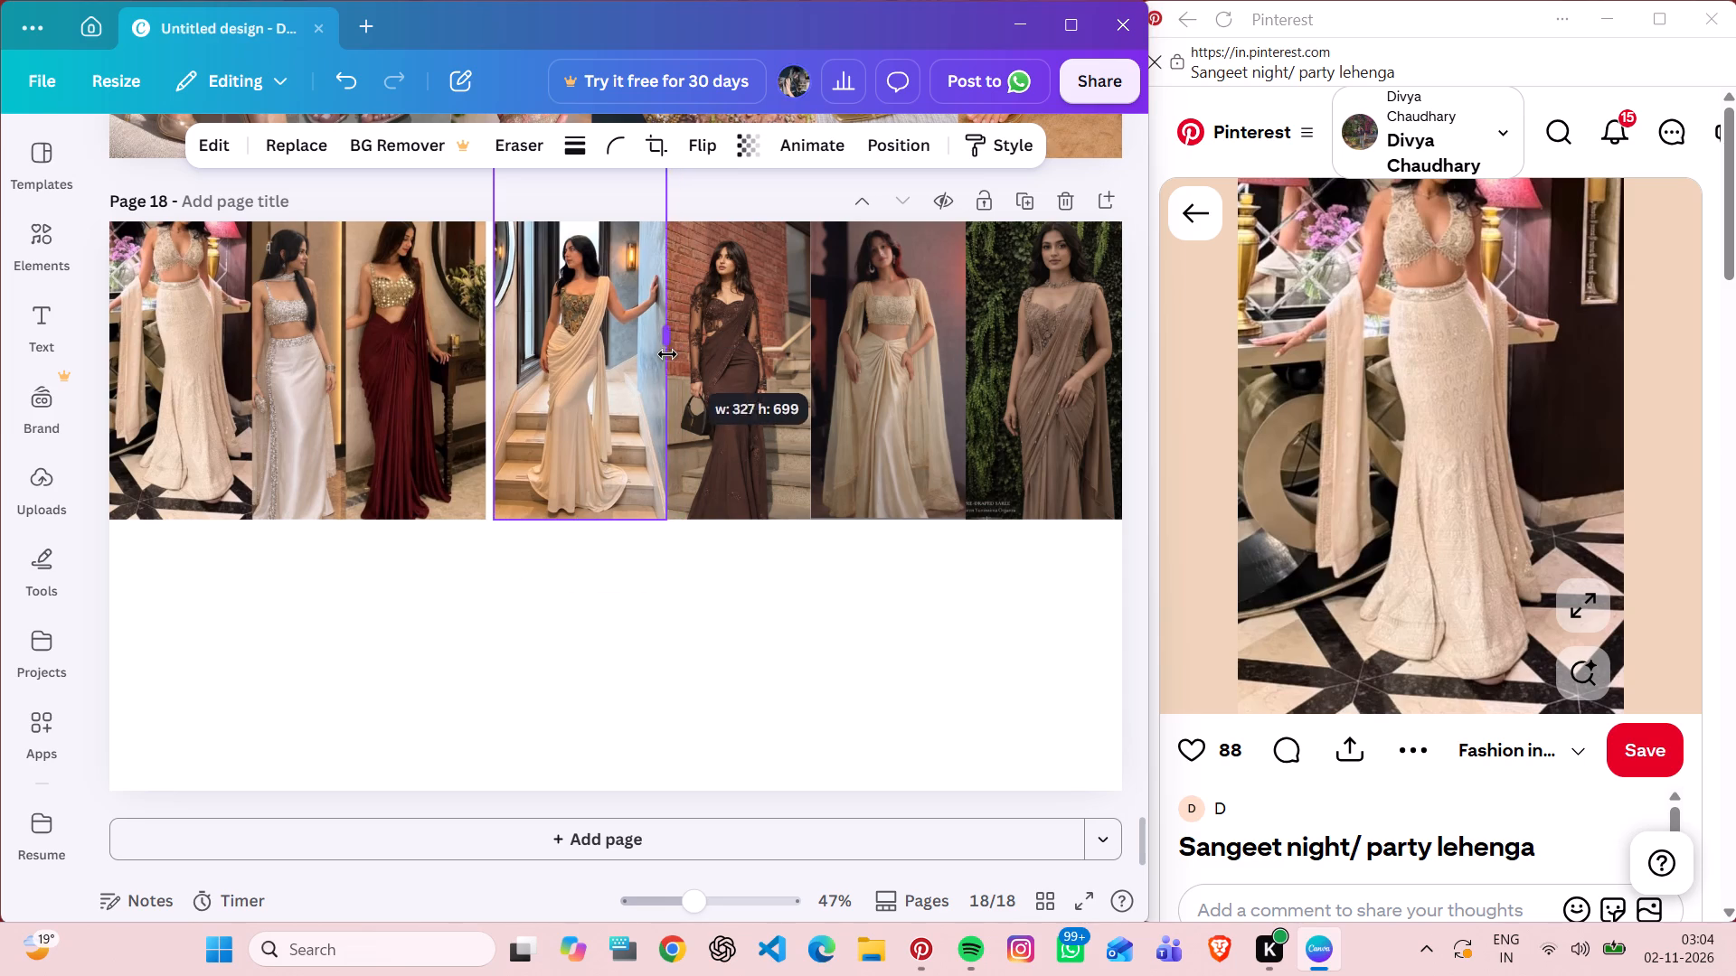
pyautogui.moveTo(667, 354); pyautogui.dragTo(666, 356)
pyautogui.moveTo(601, 354); pyautogui.dragTo(618, 352)
# Shift the maroon saree, satin skirt and party lehenga photos rightward to even out the row, and extend the lehenga's left side past the page edge.
pyautogui.moveTo(452, 368); pyautogui.dragTo(486, 365)
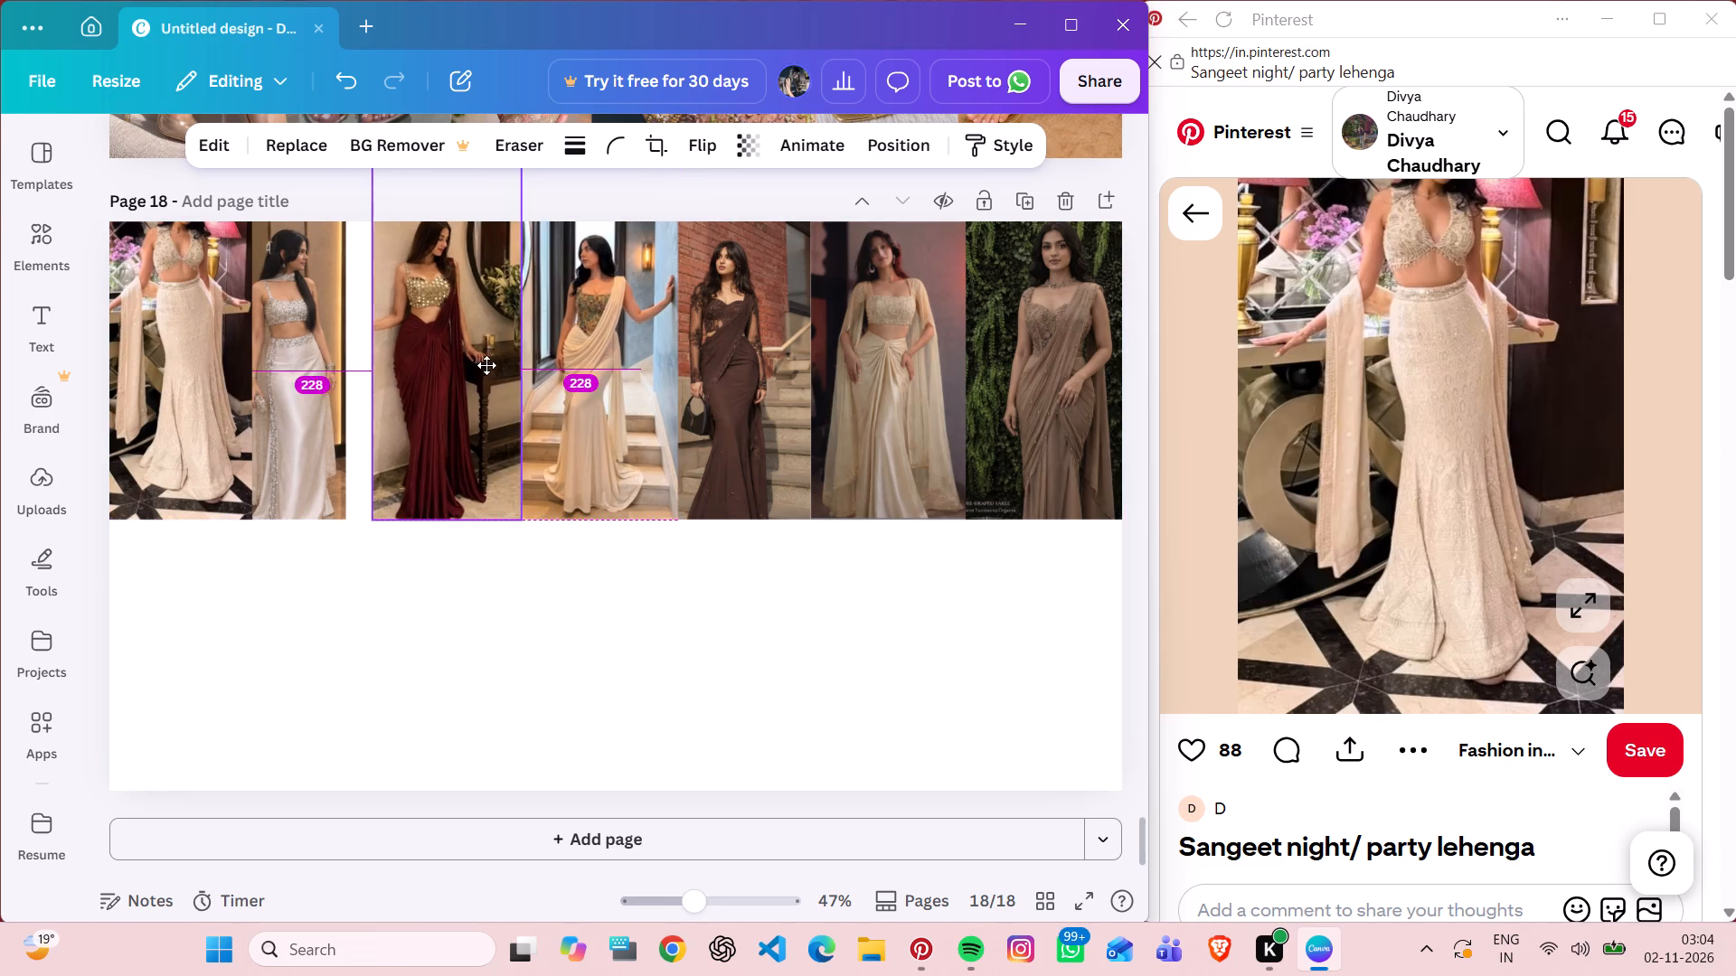
pyautogui.moveTo(486, 365); pyautogui.dragTo(511, 368)
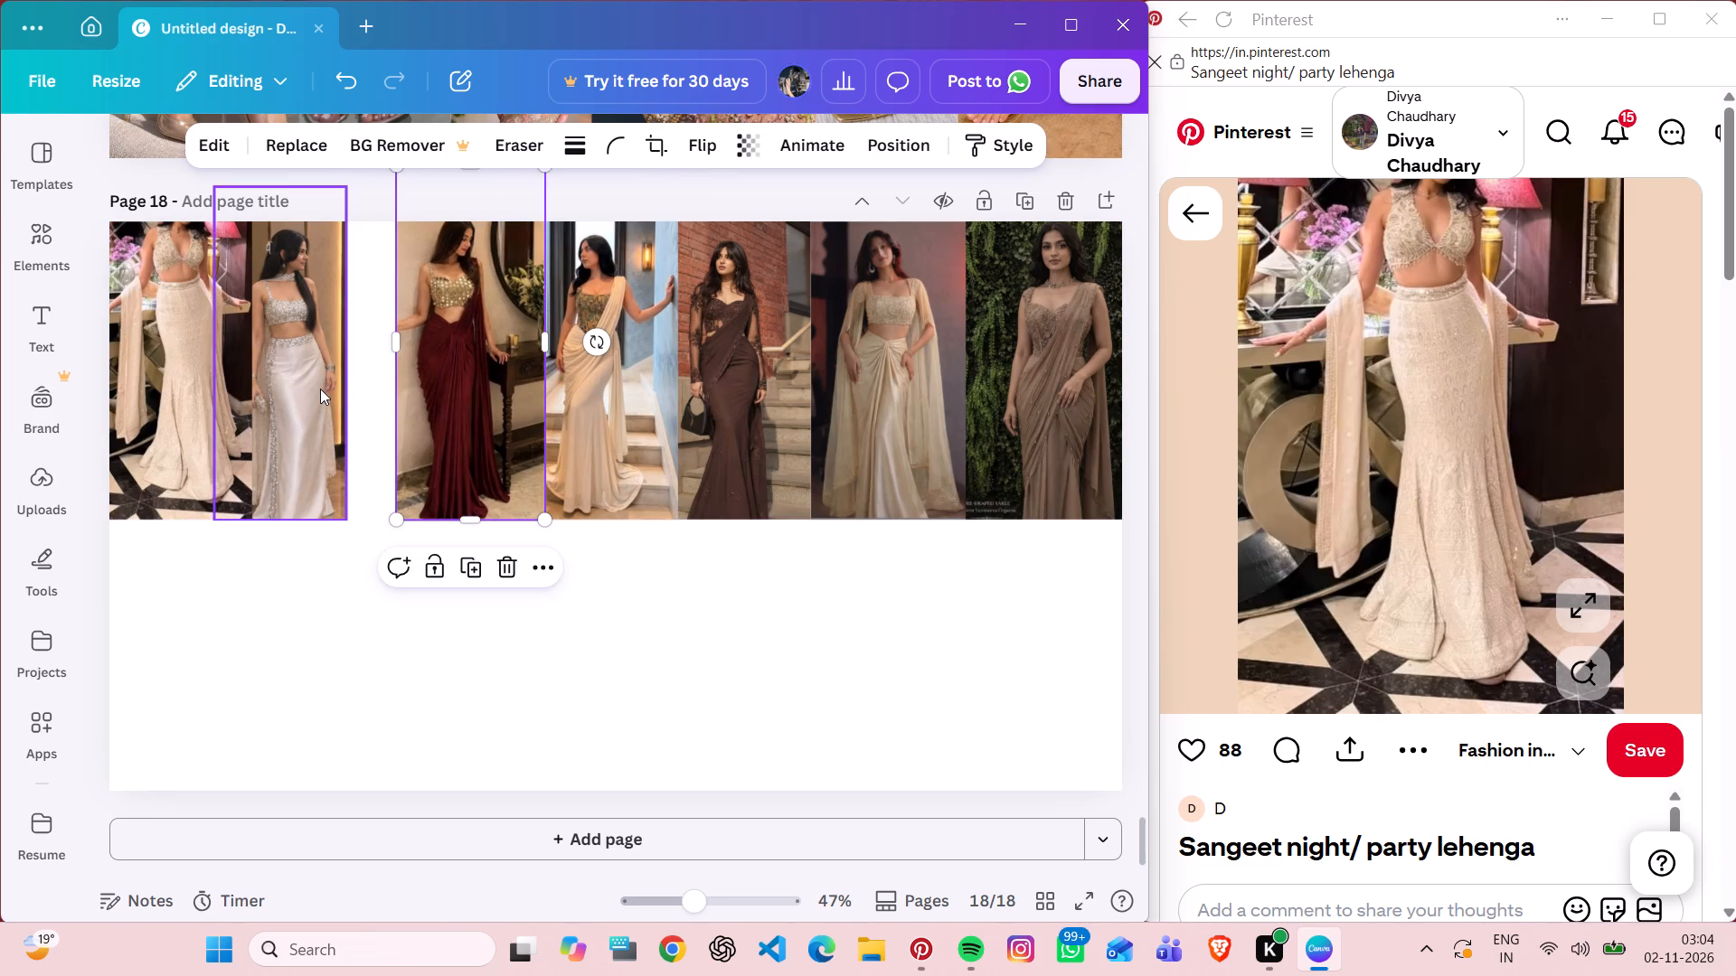
pyautogui.moveTo(320, 389); pyautogui.dragTo(373, 388)
pyautogui.moveTo(226, 405); pyautogui.dragTo(240, 409)
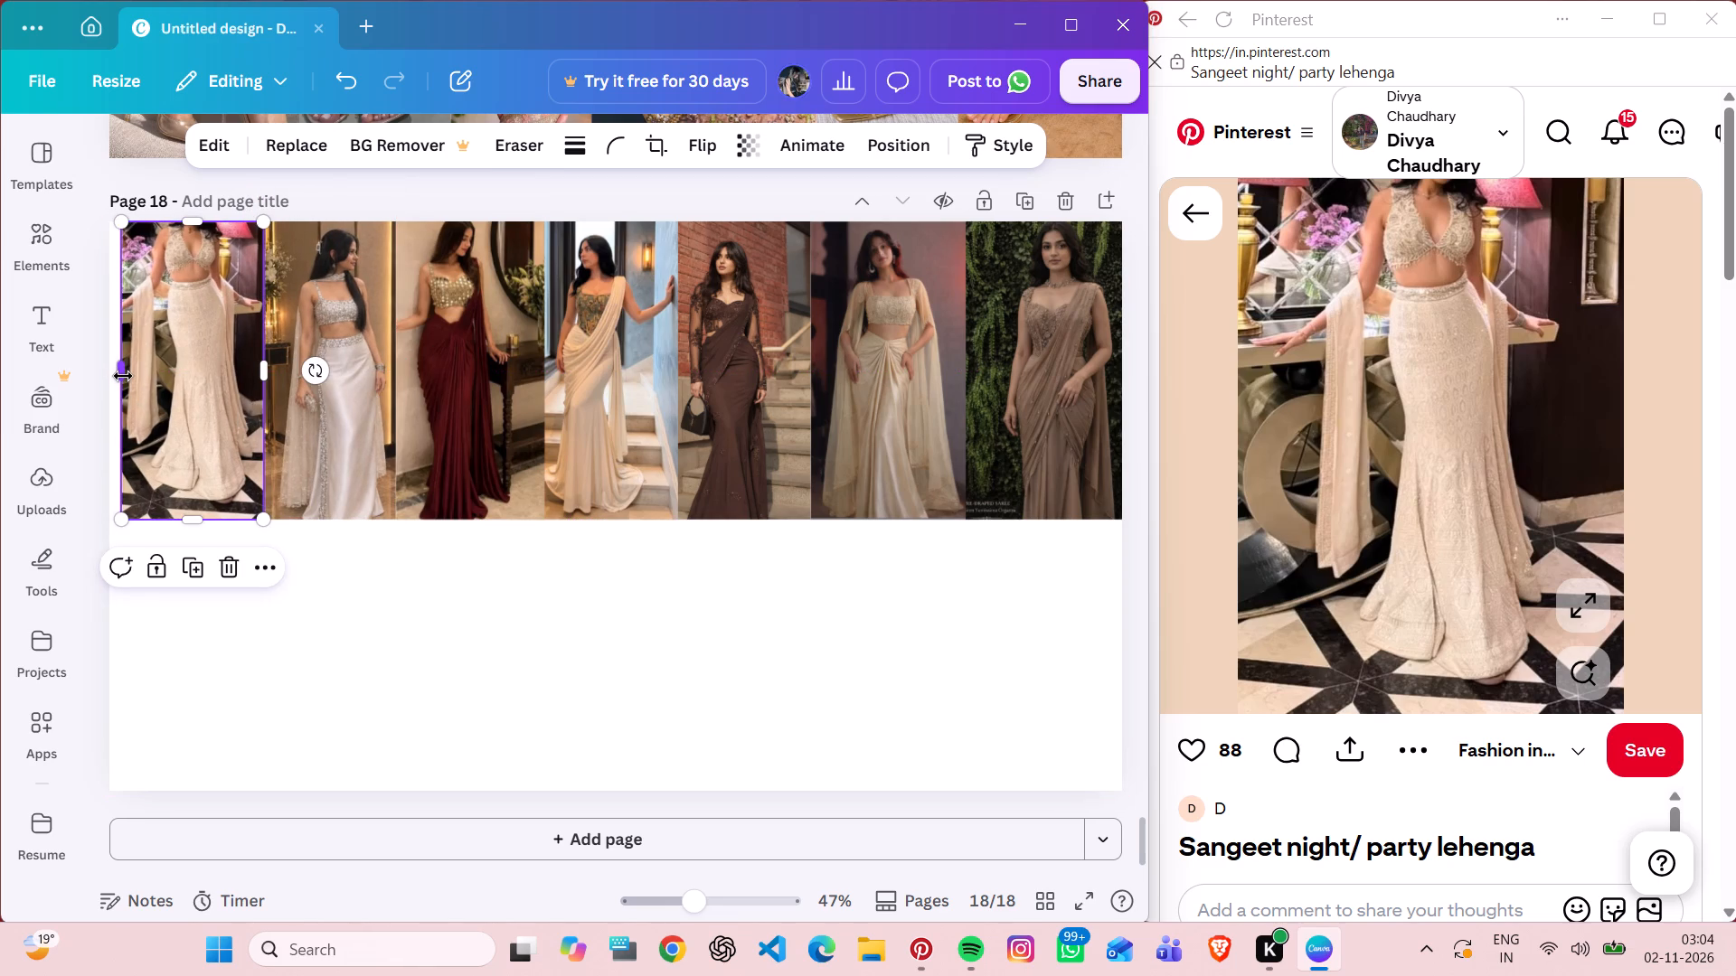
pyautogui.moveTo(123, 376); pyautogui.dragTo(99, 381)
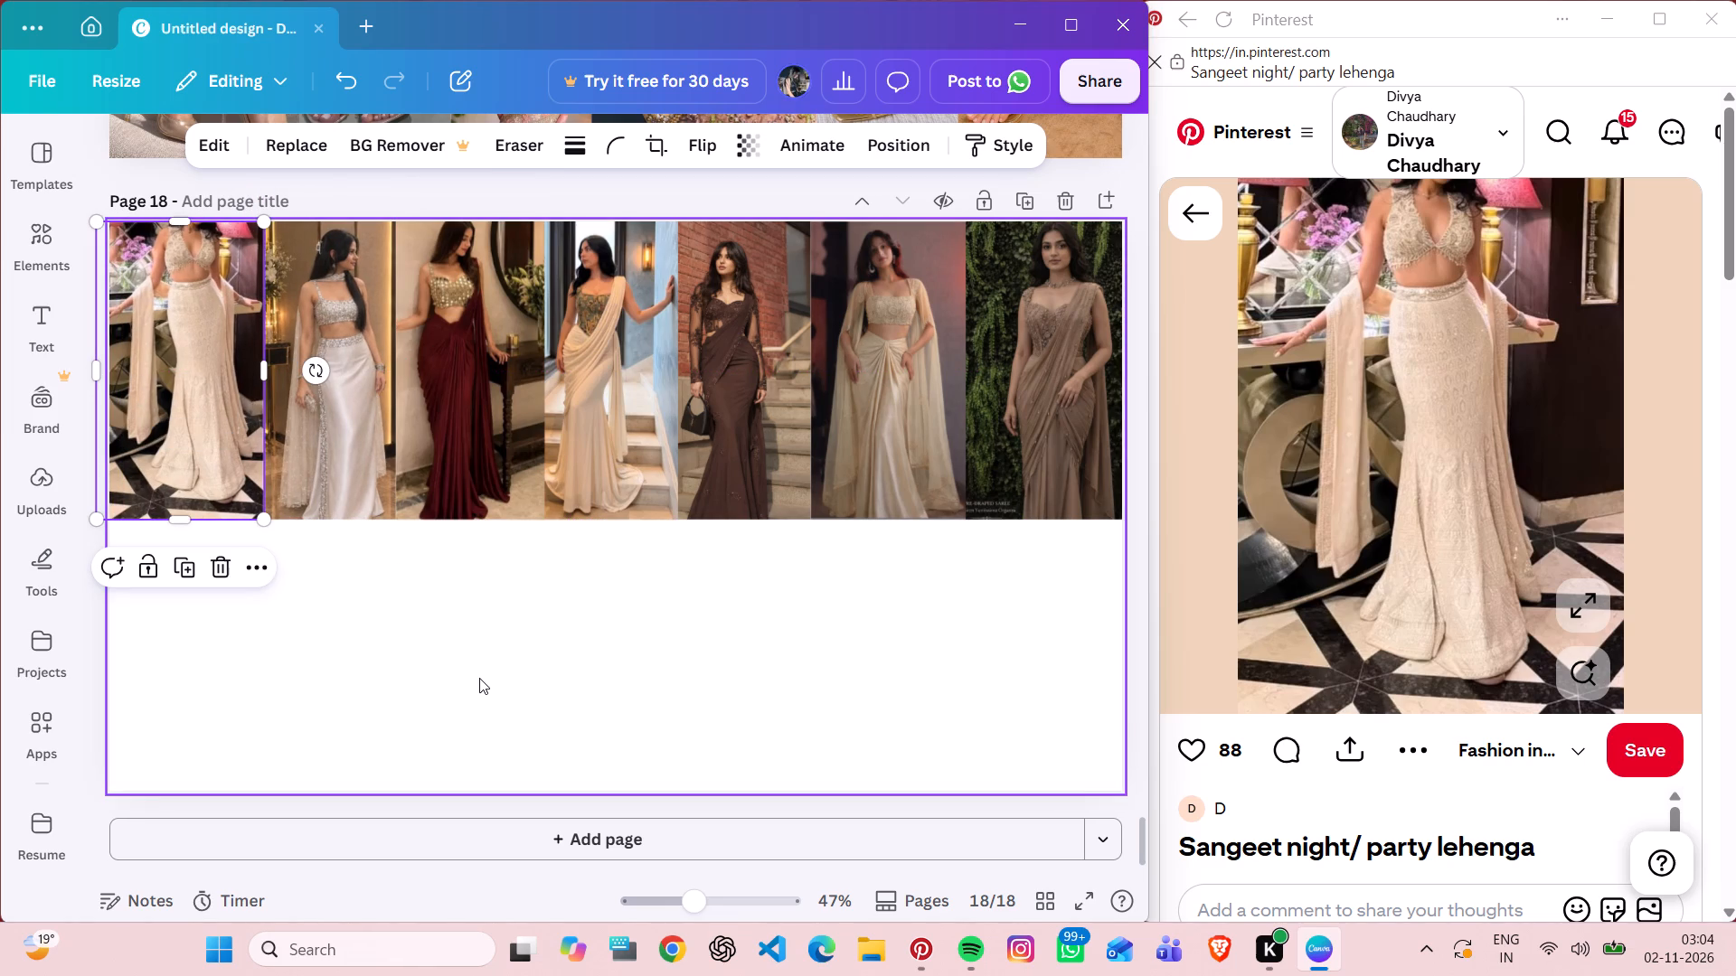
pyautogui.click(479, 678)
# Browse the related pins on Pinterest, open the "elegance in every stich" bridal ensemble pin, and add its photo to page 18.
pyautogui.scroll(-2, 1344, 626)
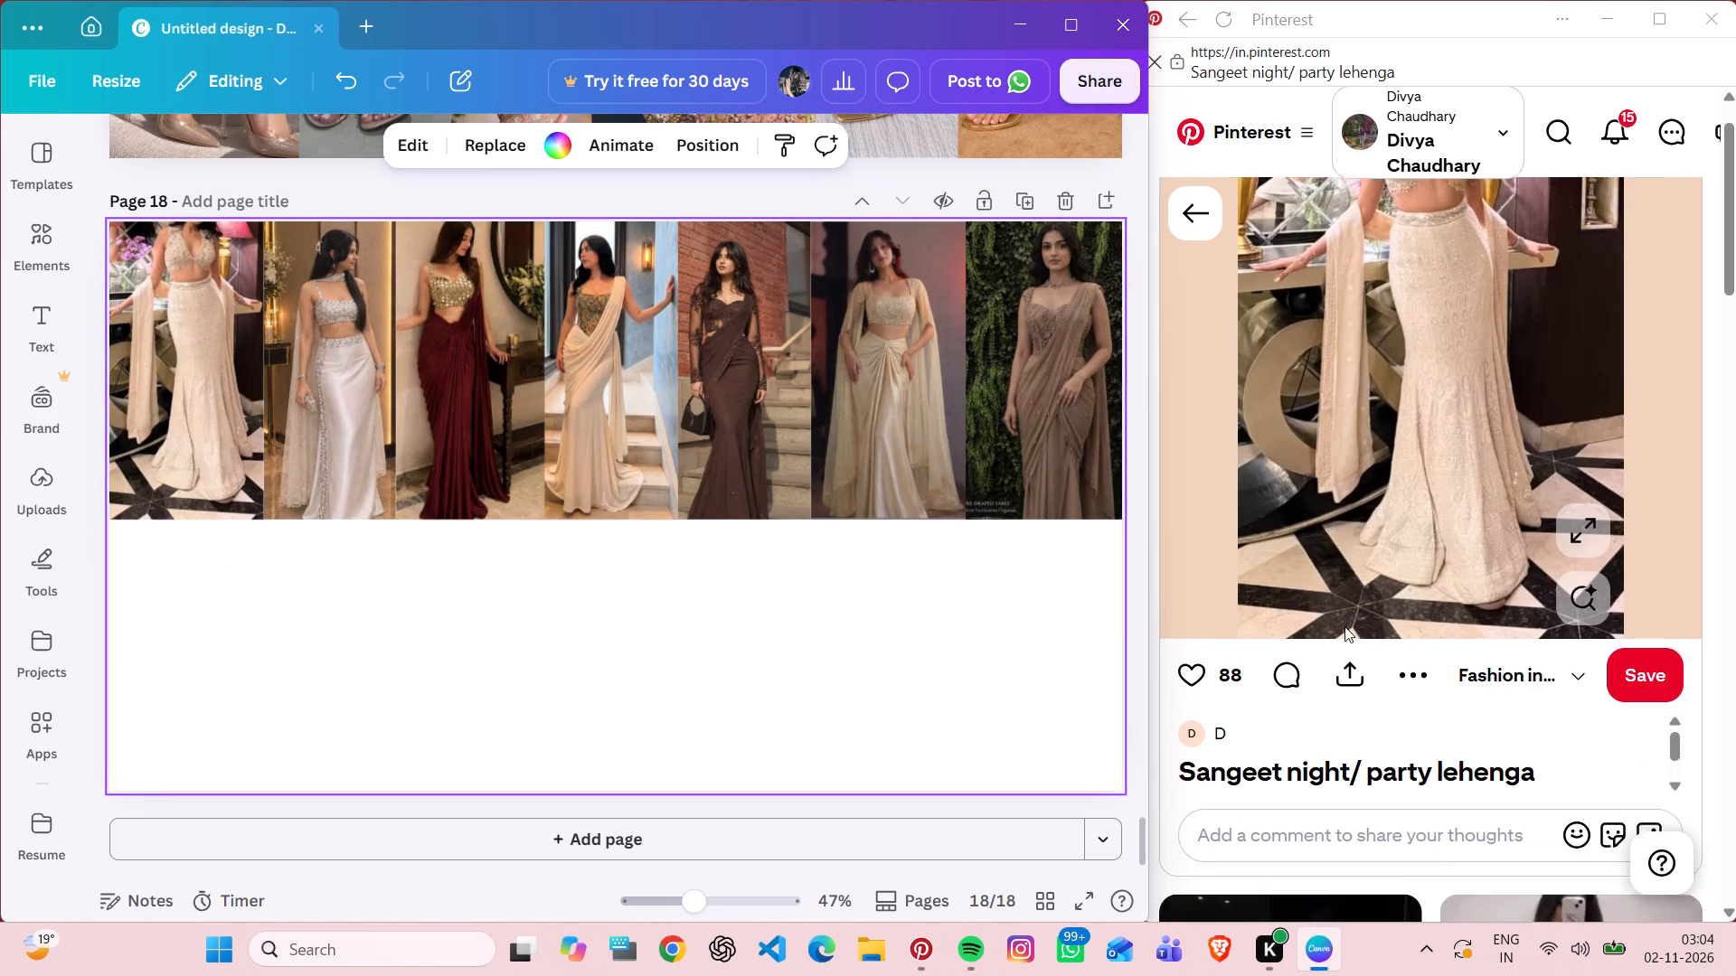
pyautogui.scroll(-5, 1344, 626)
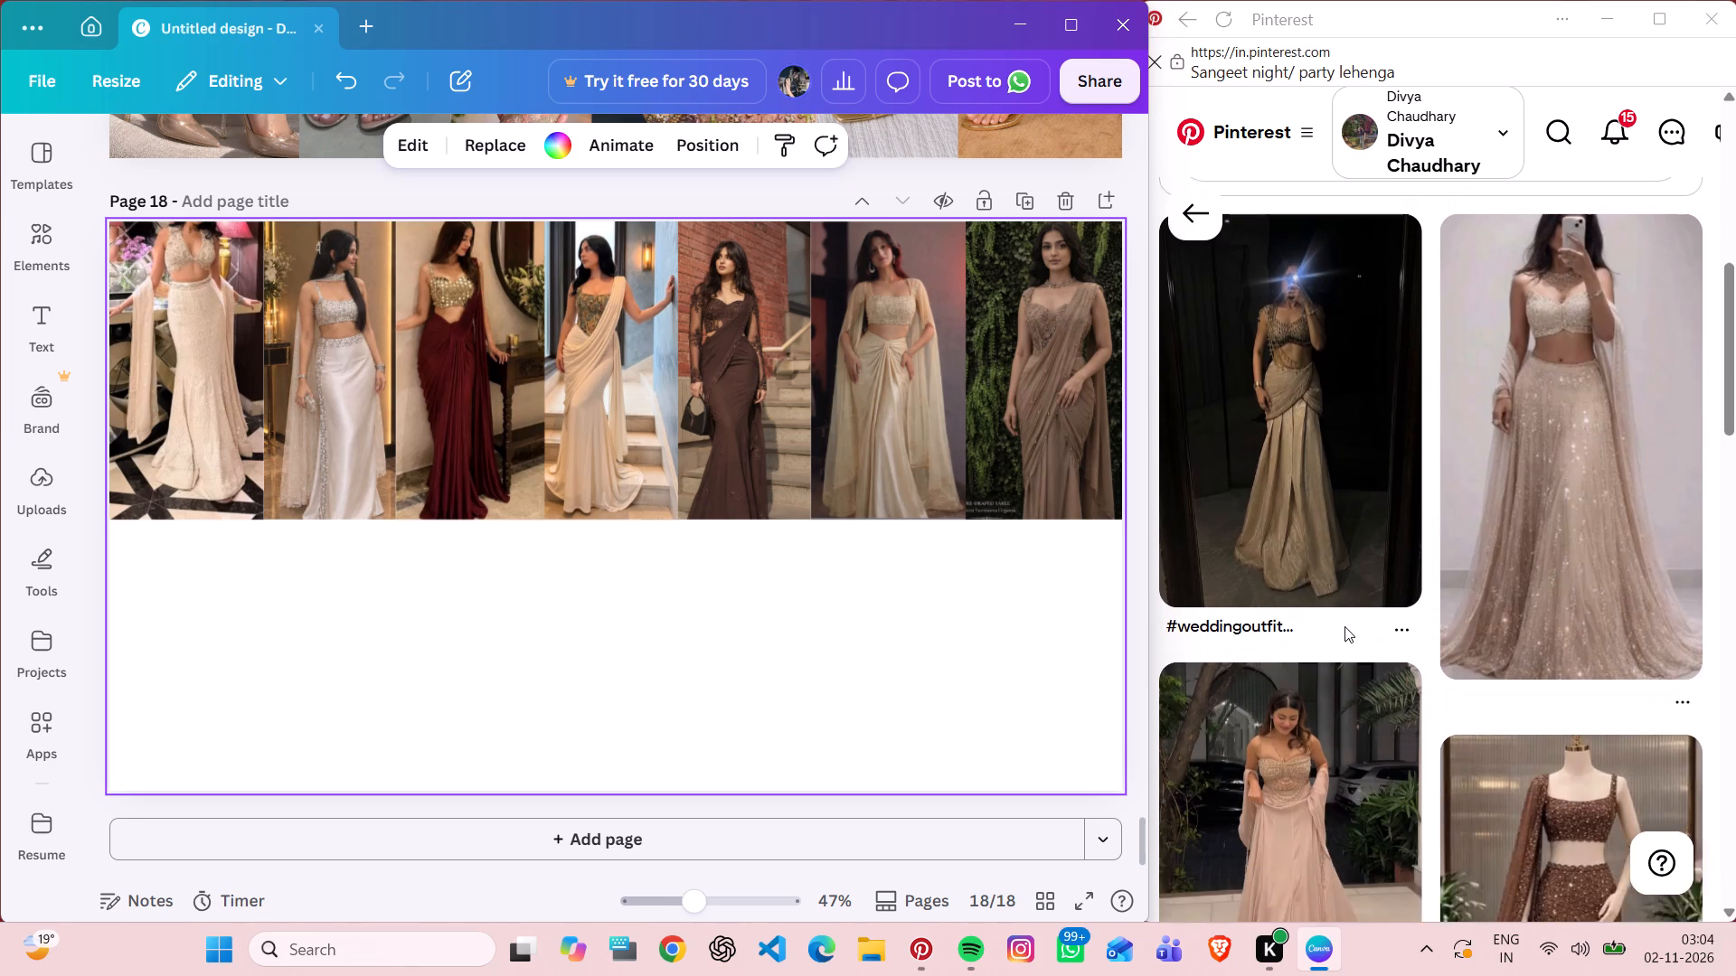
pyautogui.scroll(-4, 1344, 626)
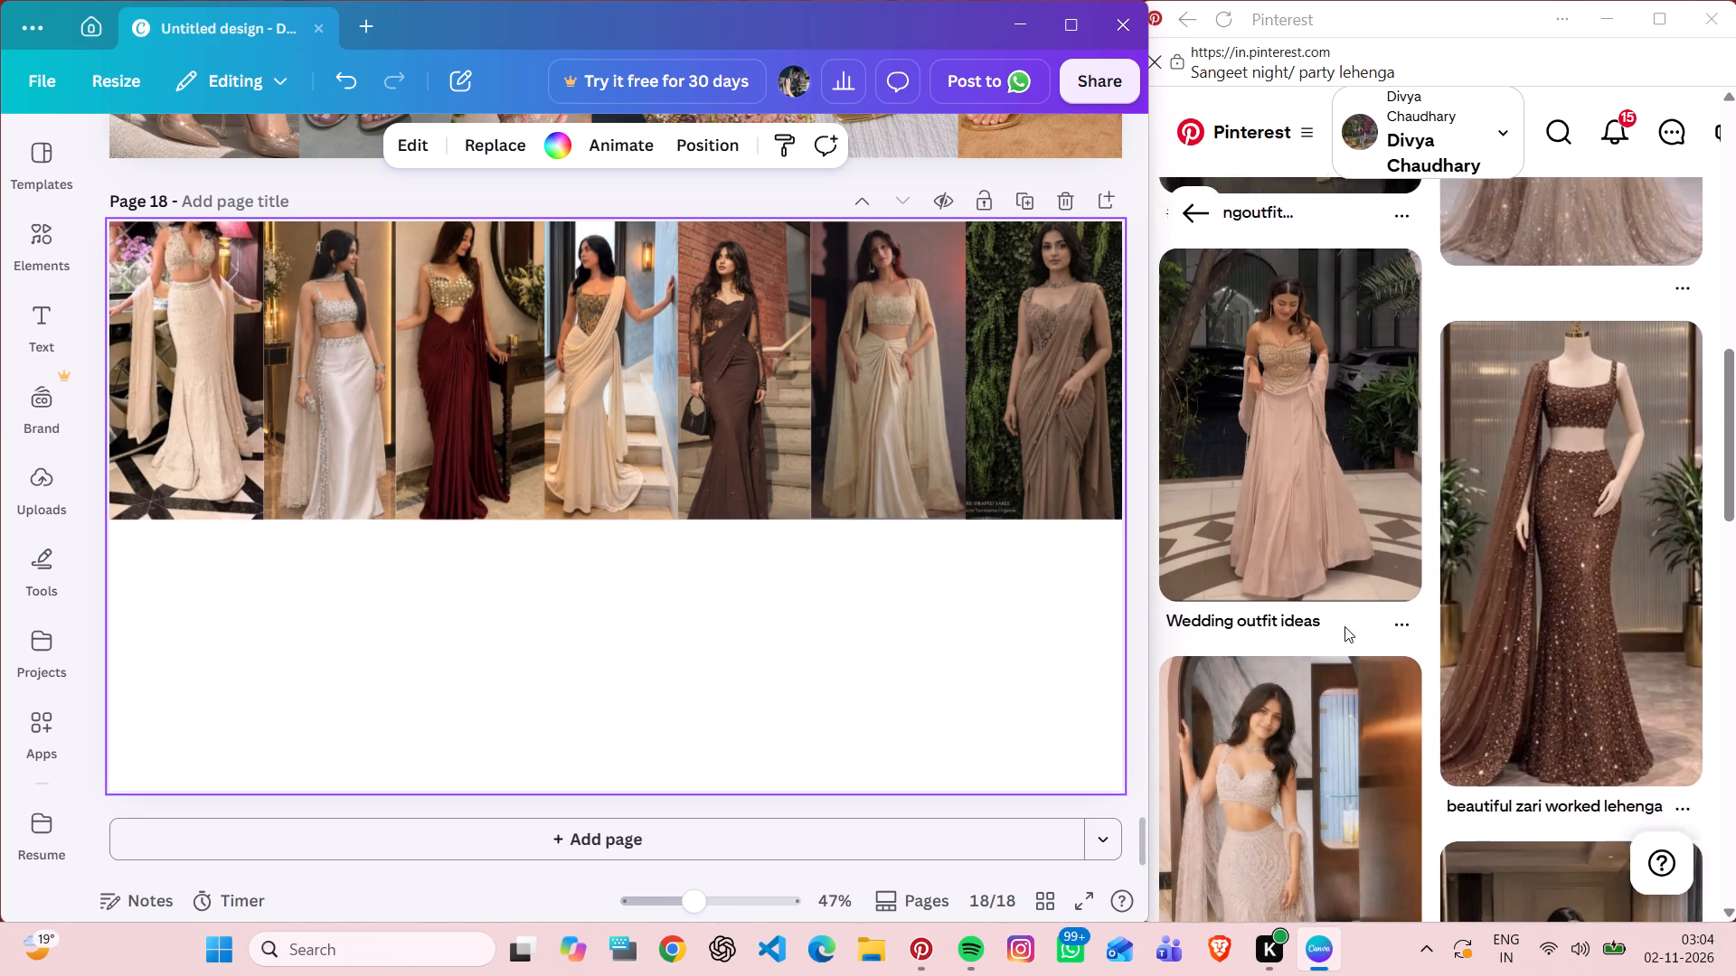
pyautogui.scroll(-5, 1344, 626)
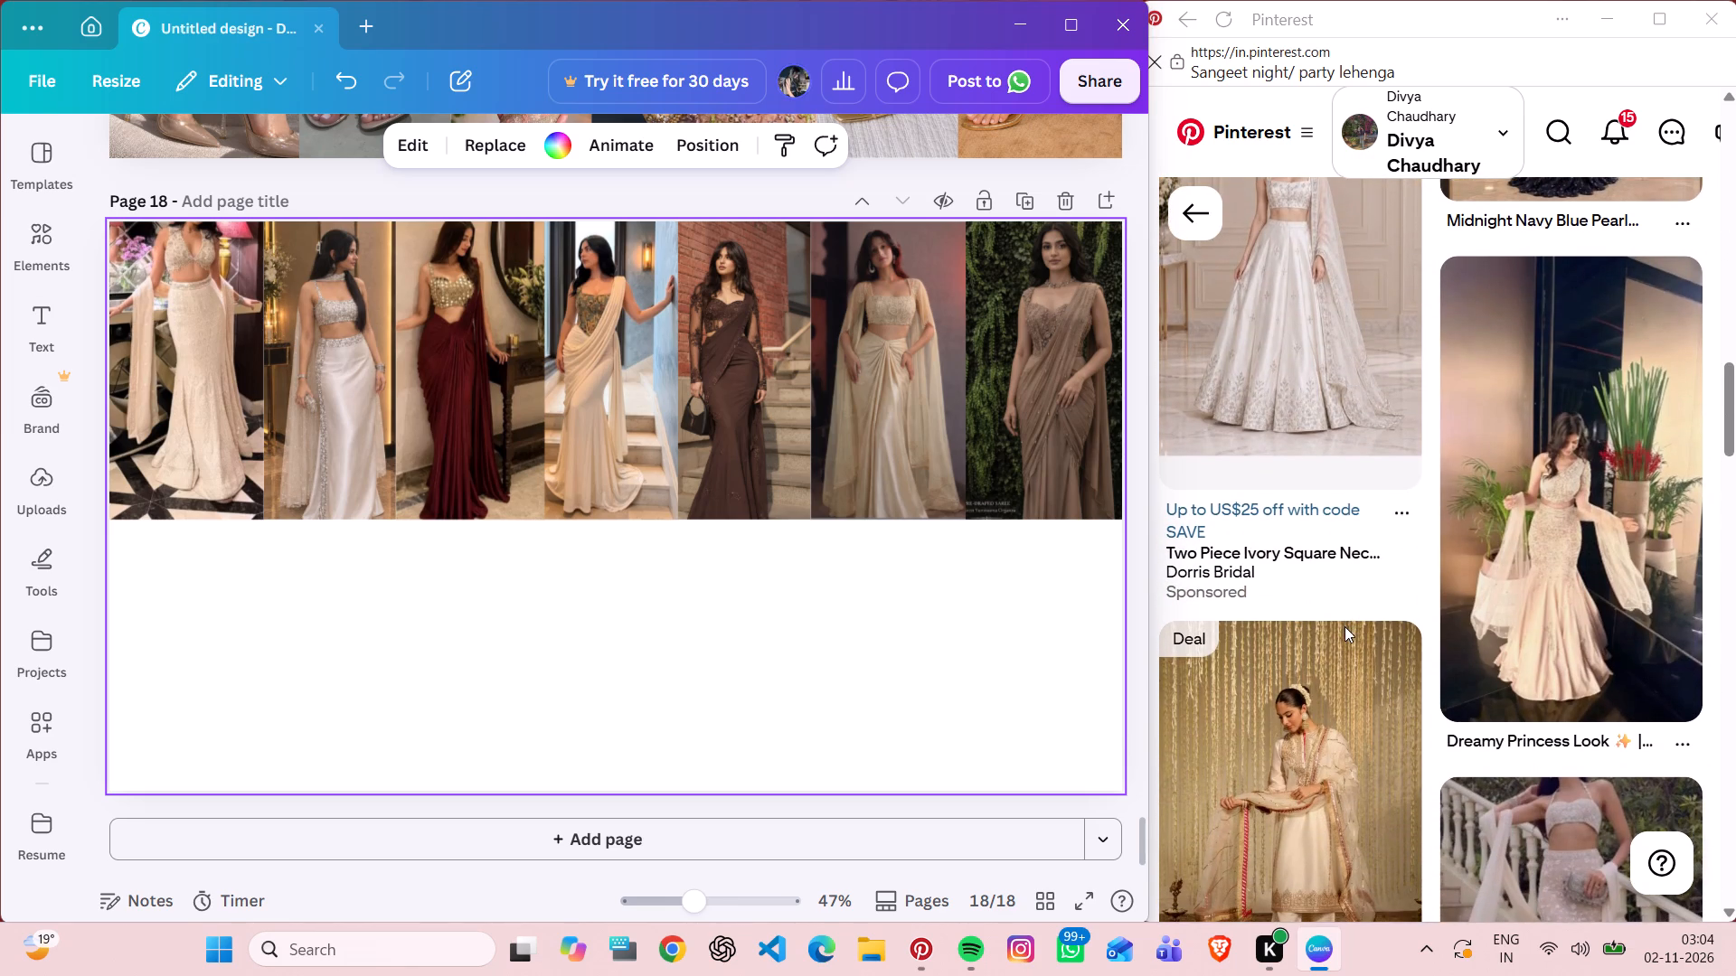
pyautogui.scroll(-2, 1344, 626)
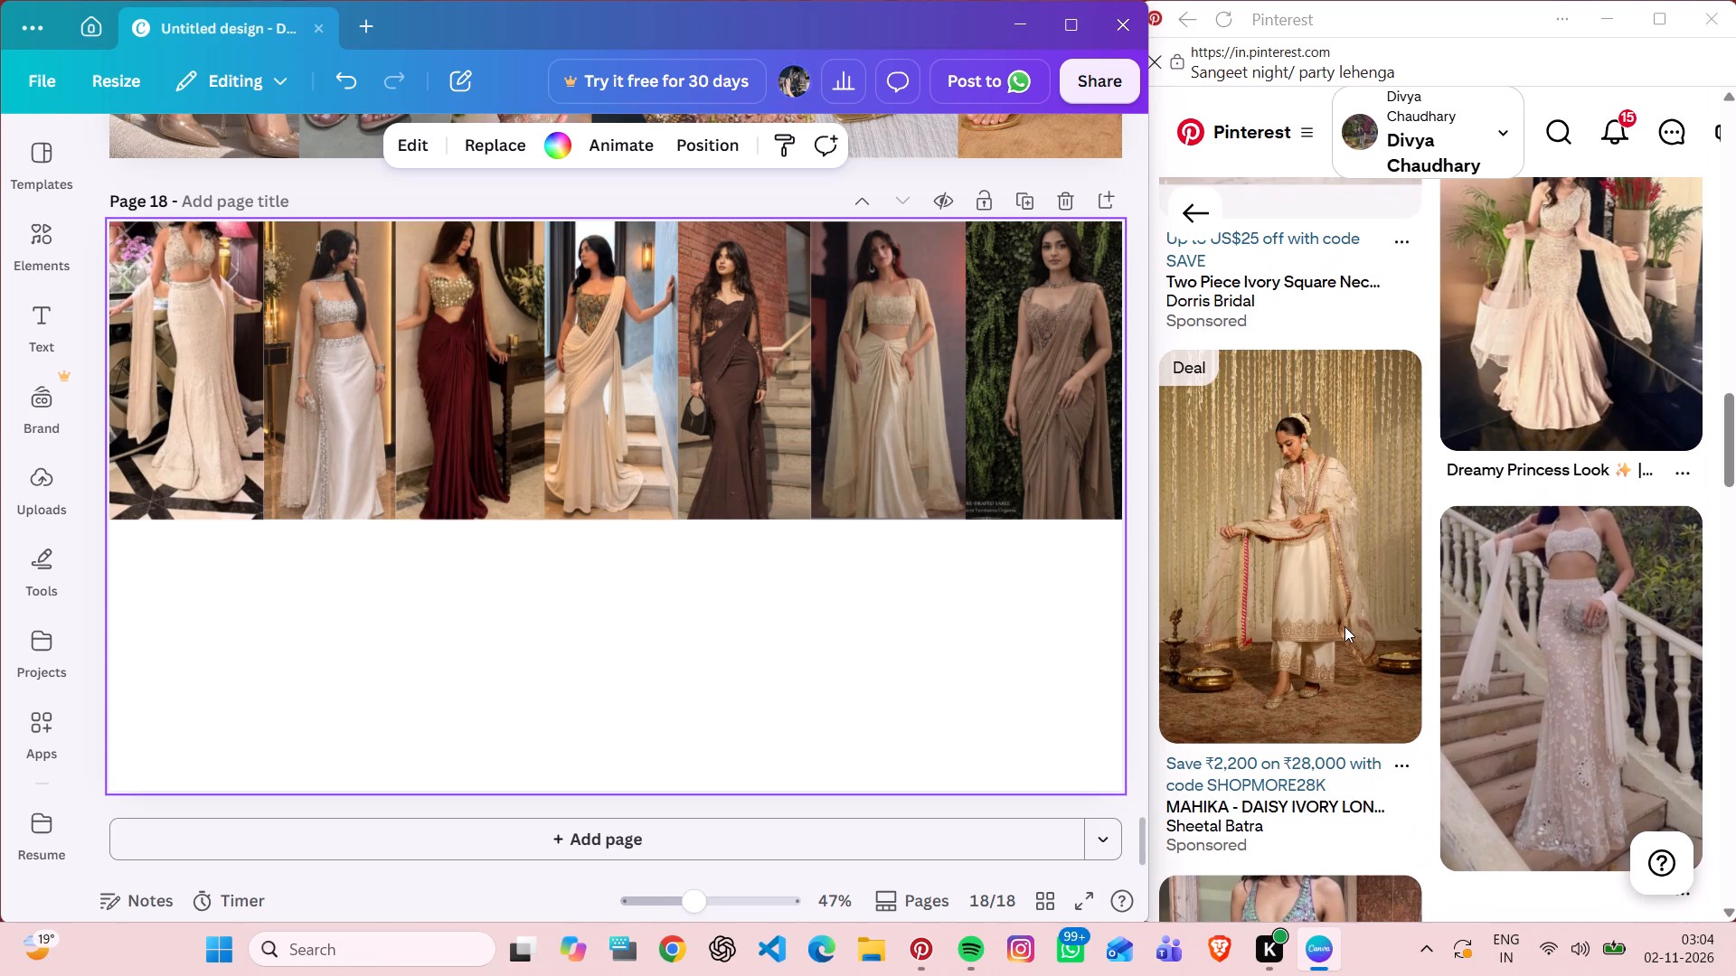
pyautogui.scroll(-8, 1344, 626)
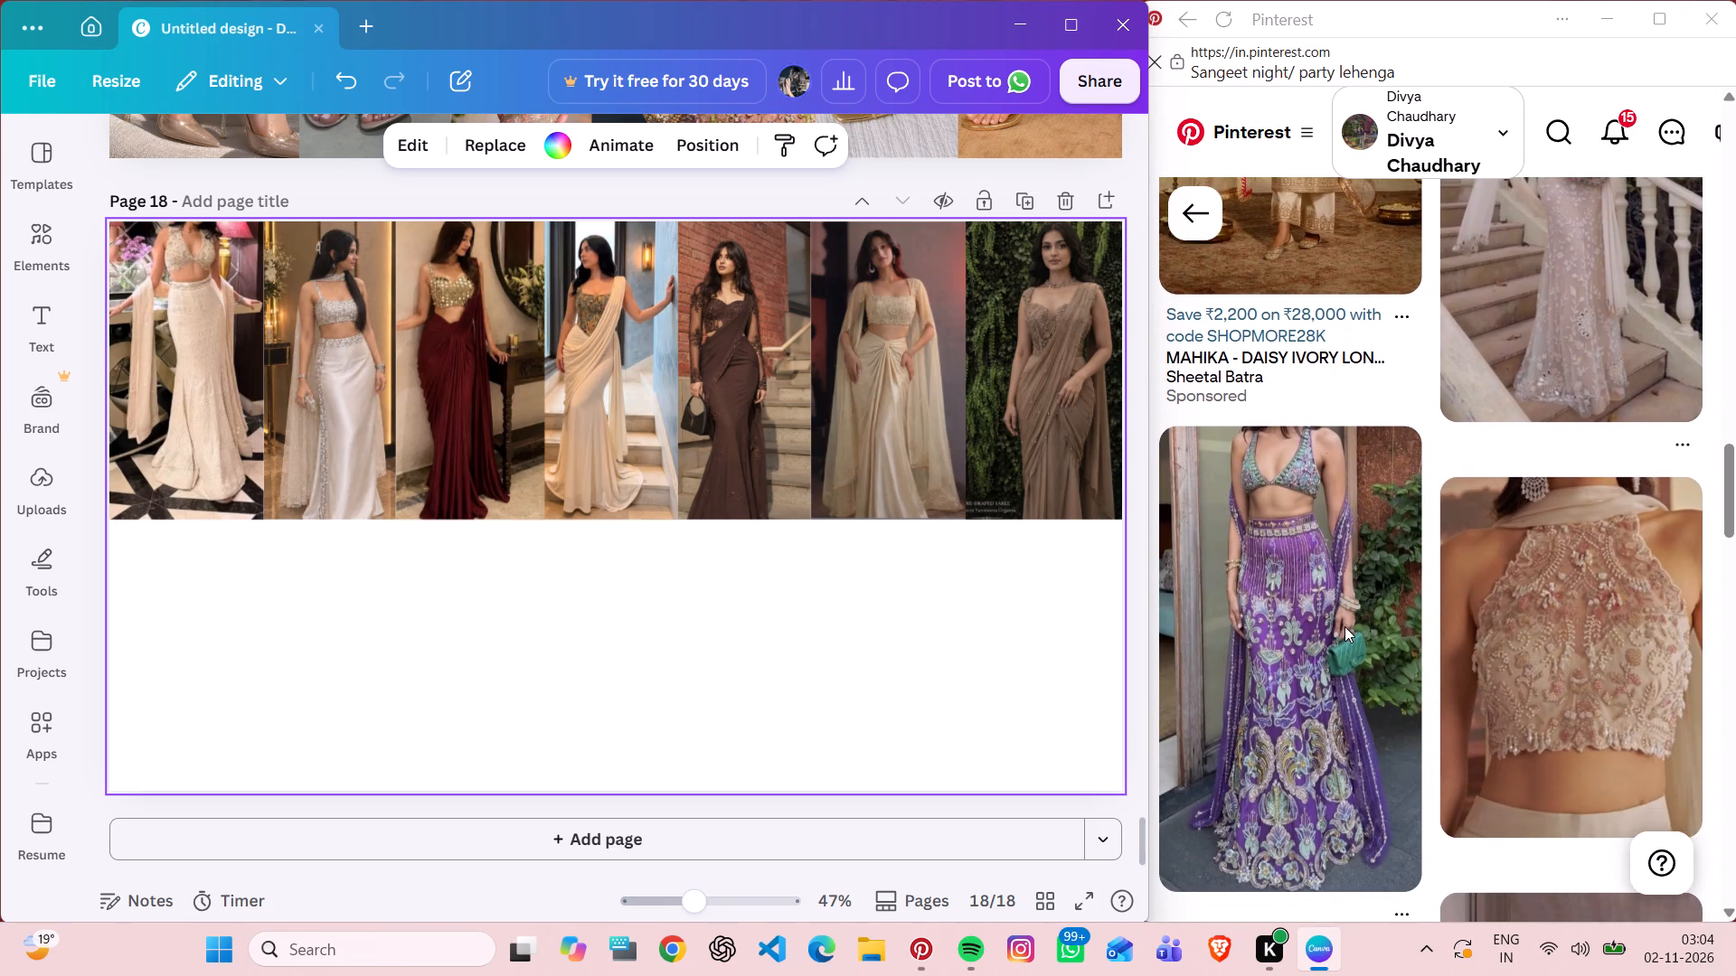
pyautogui.scroll(-2, 1344, 626)
pyautogui.scroll(2, 1344, 626)
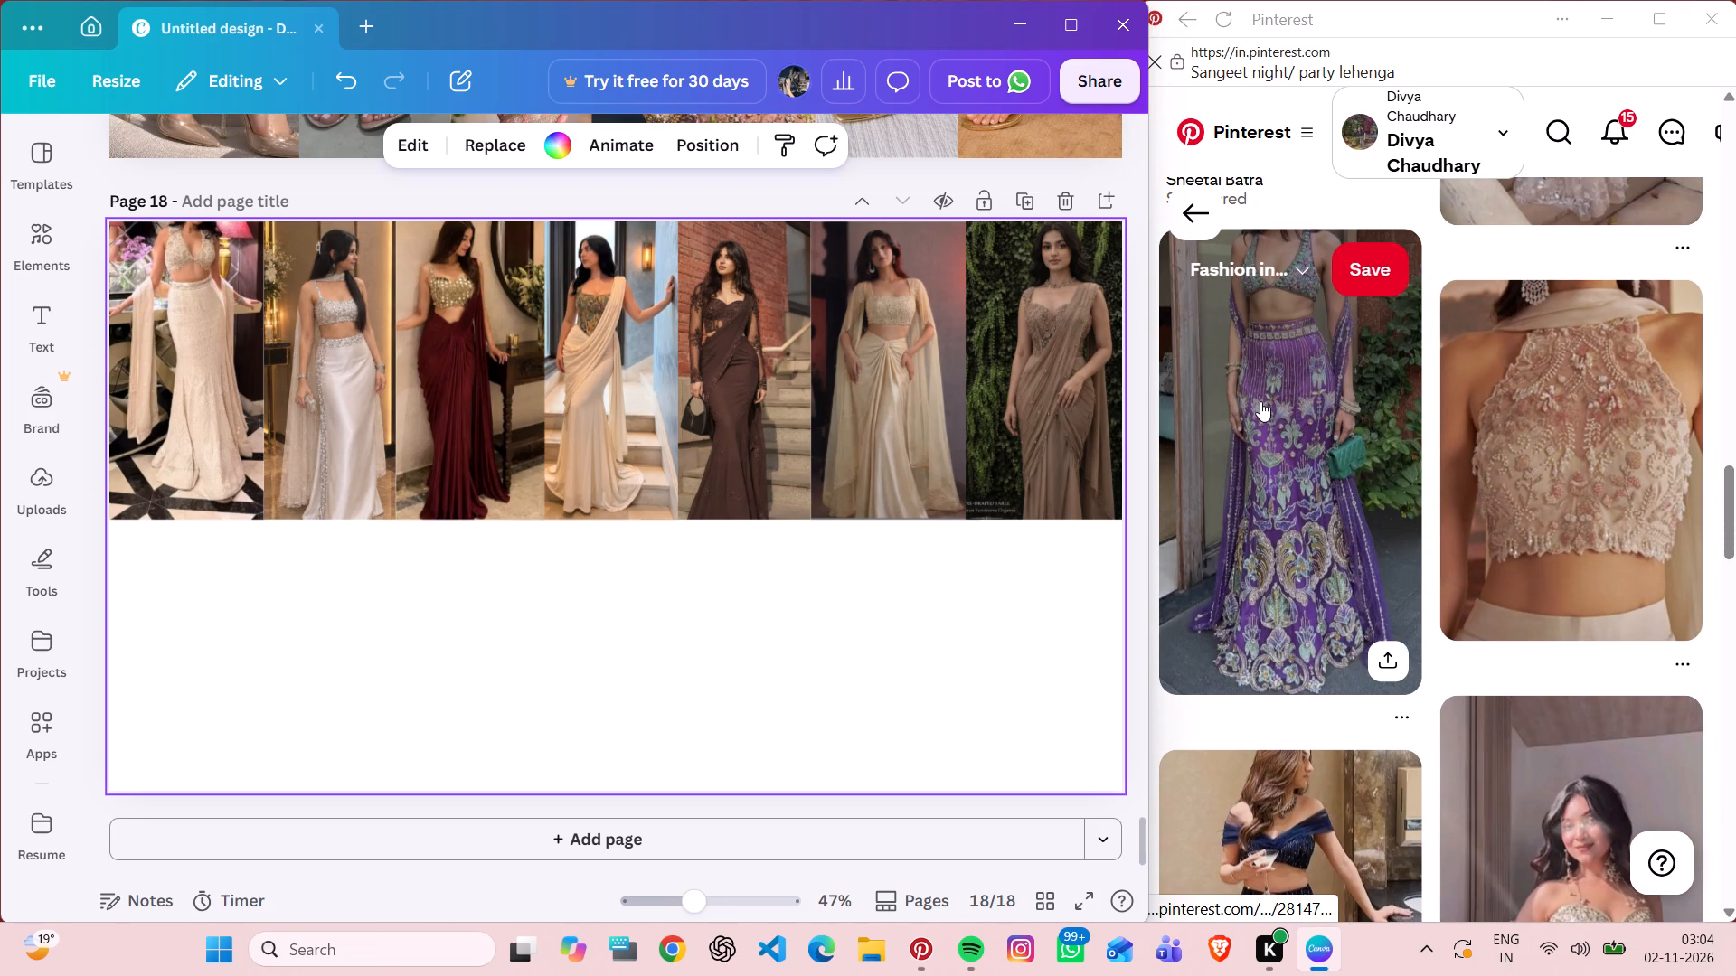
pyautogui.scroll(-7, 1260, 401)
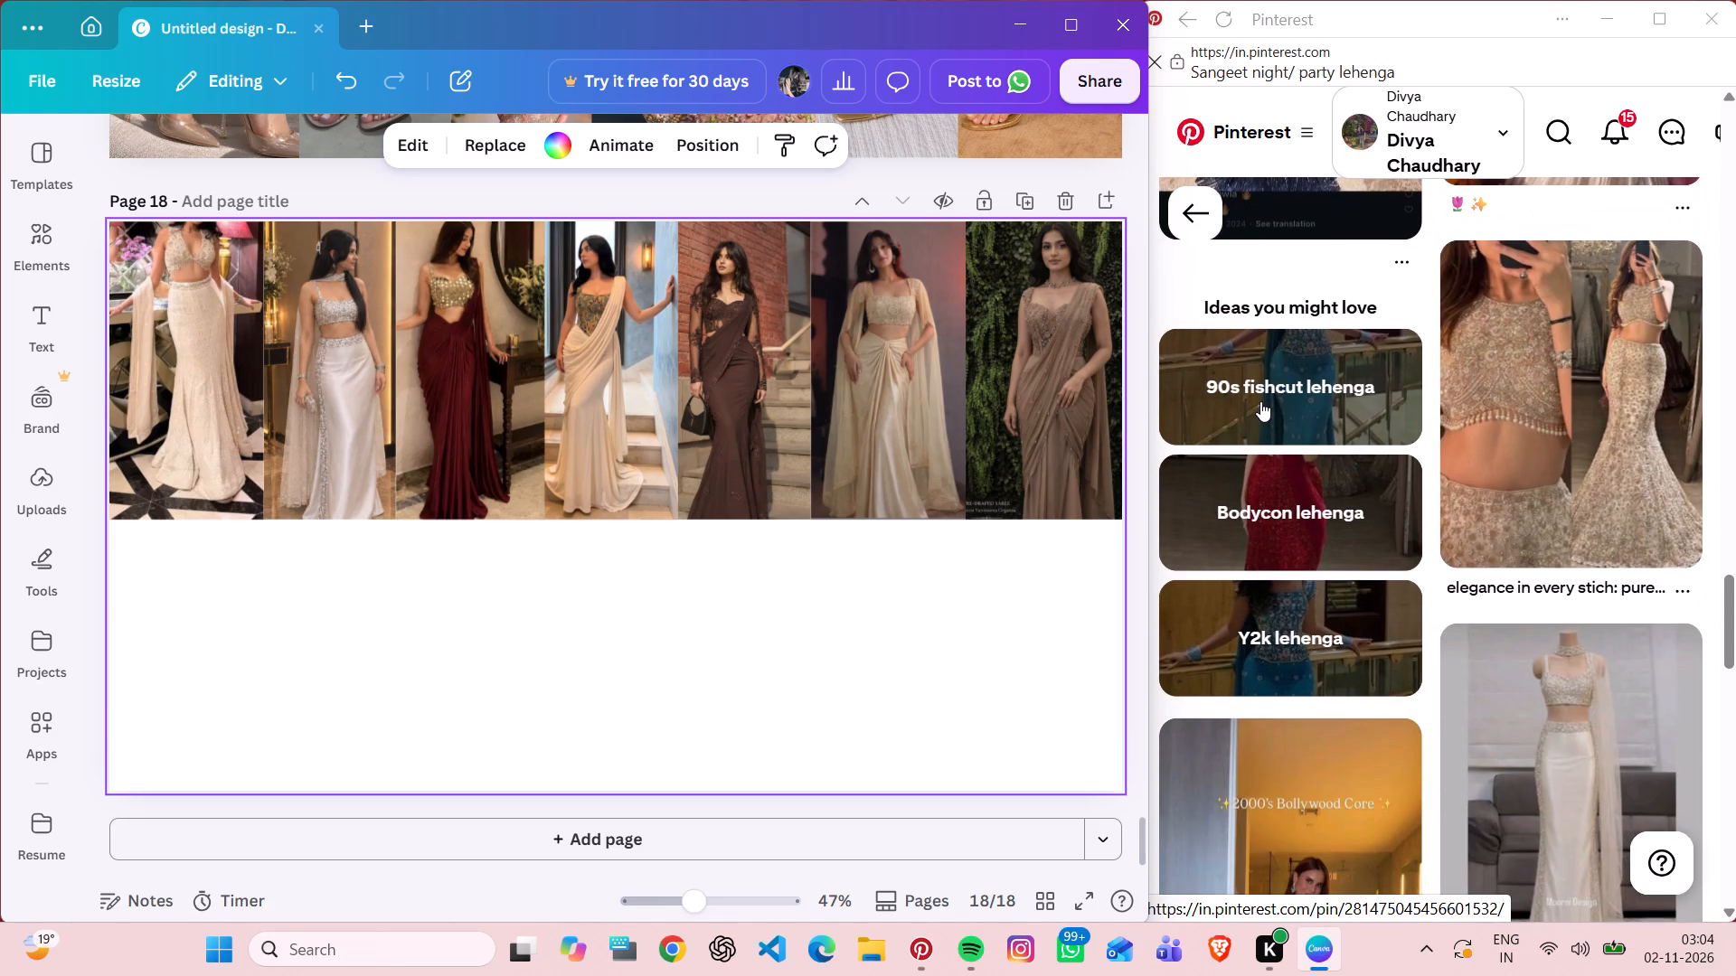
pyautogui.click(1627, 432)
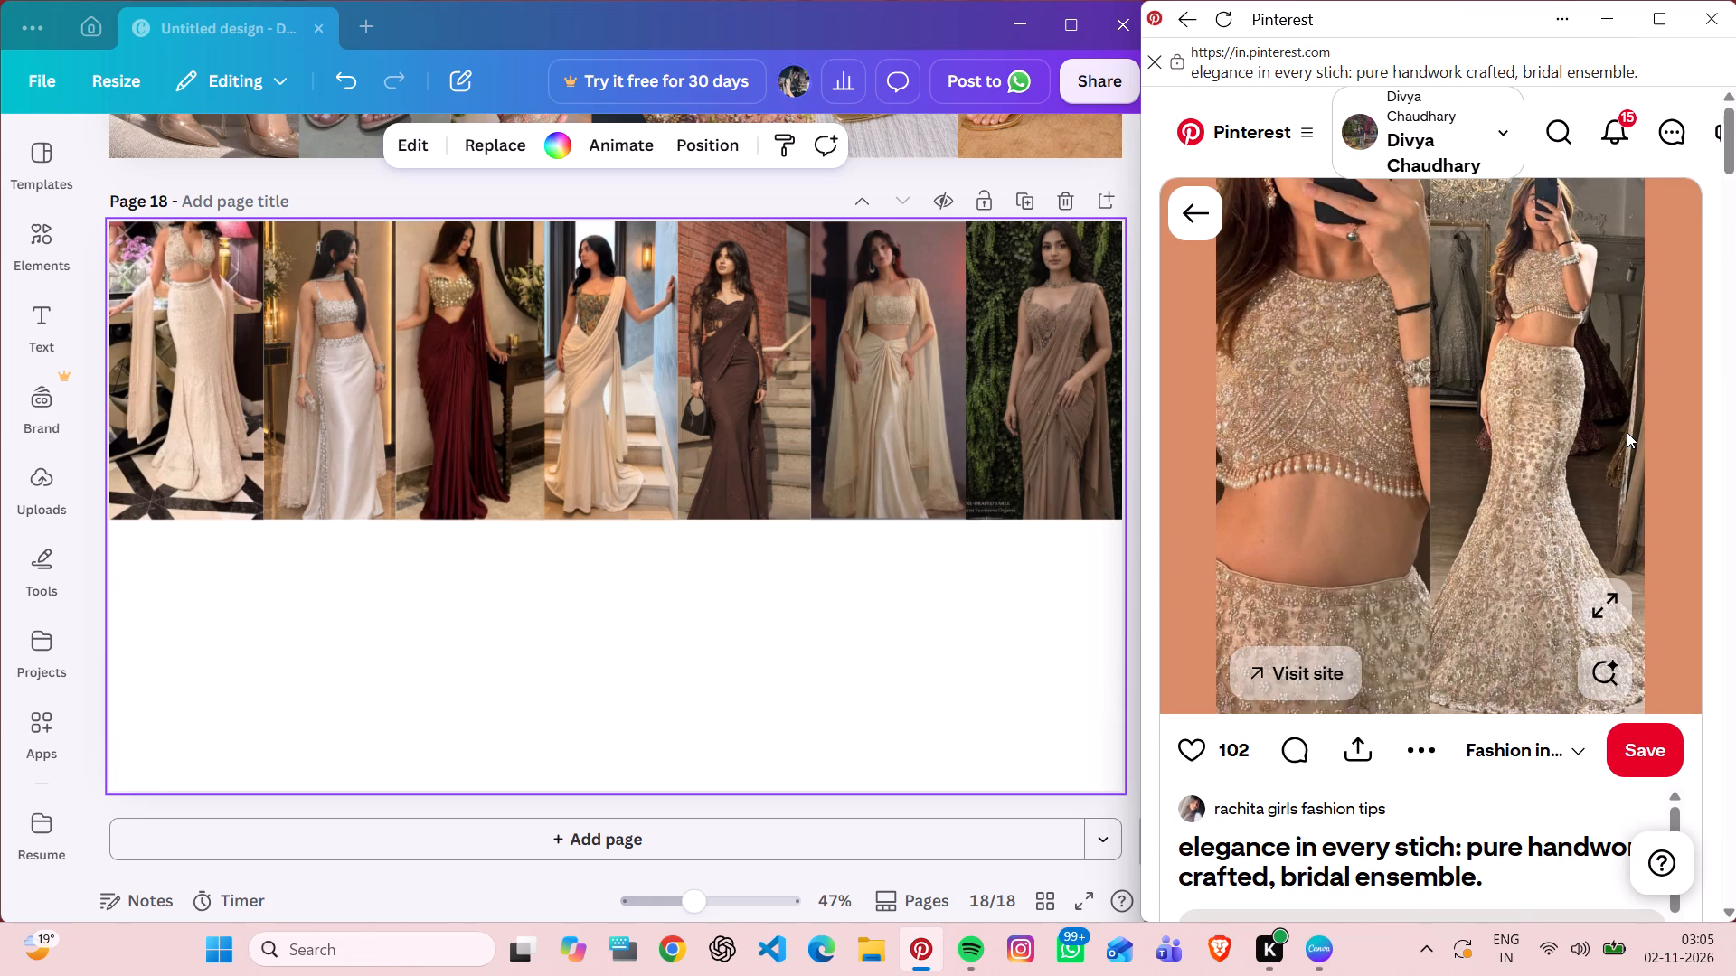
pyautogui.moveTo(1439, 425); pyautogui.dragTo(979, 646)
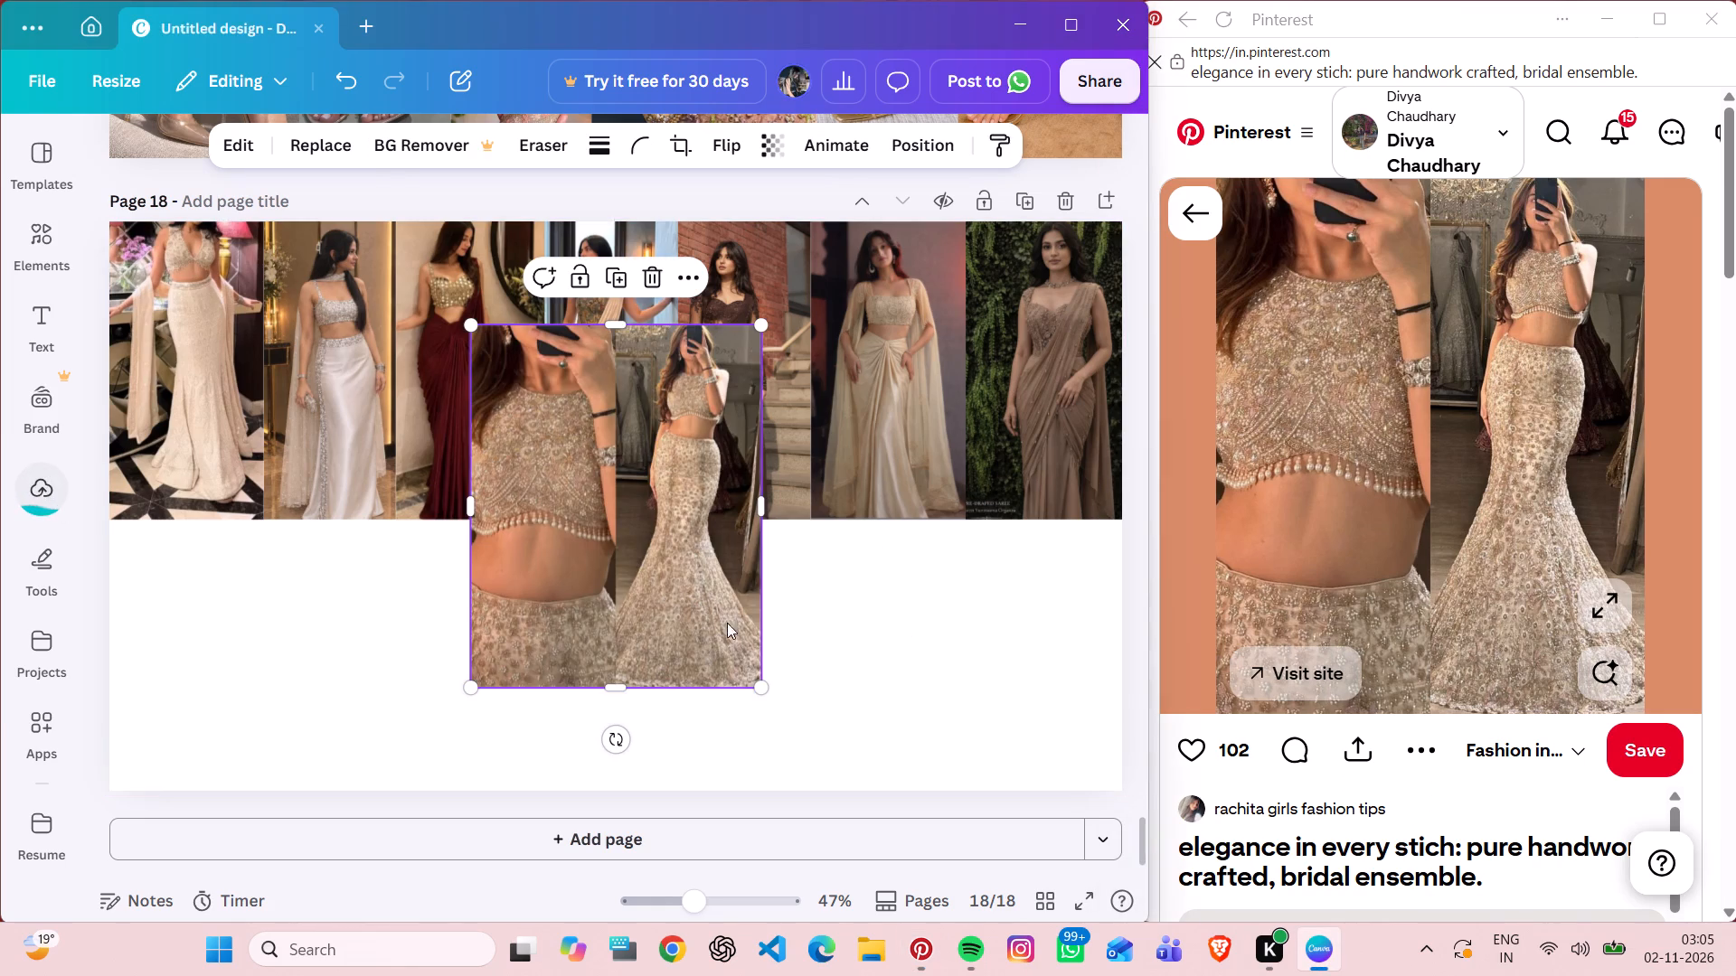
# Place the beige embroidered lehenga photo in page 18's bottom-right corner and scale it down to fit below the top row.
pyautogui.moveTo(588, 602); pyautogui.dragTo(928, 706)
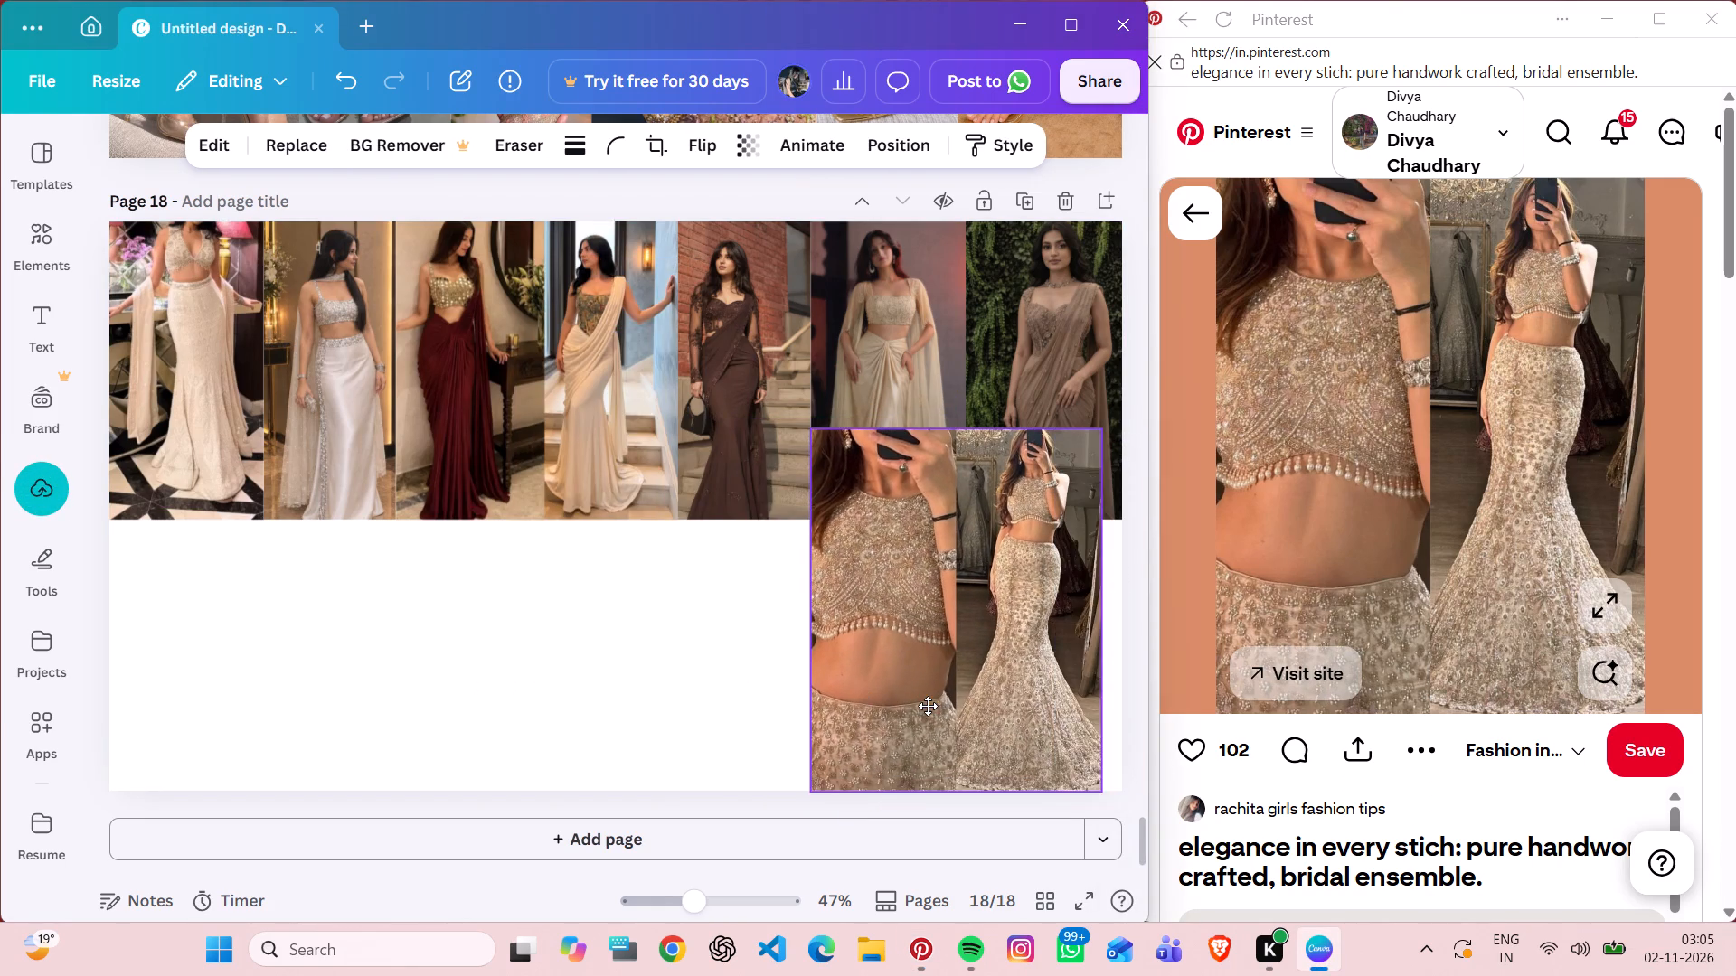
pyautogui.moveTo(928, 706); pyautogui.dragTo(950, 704)
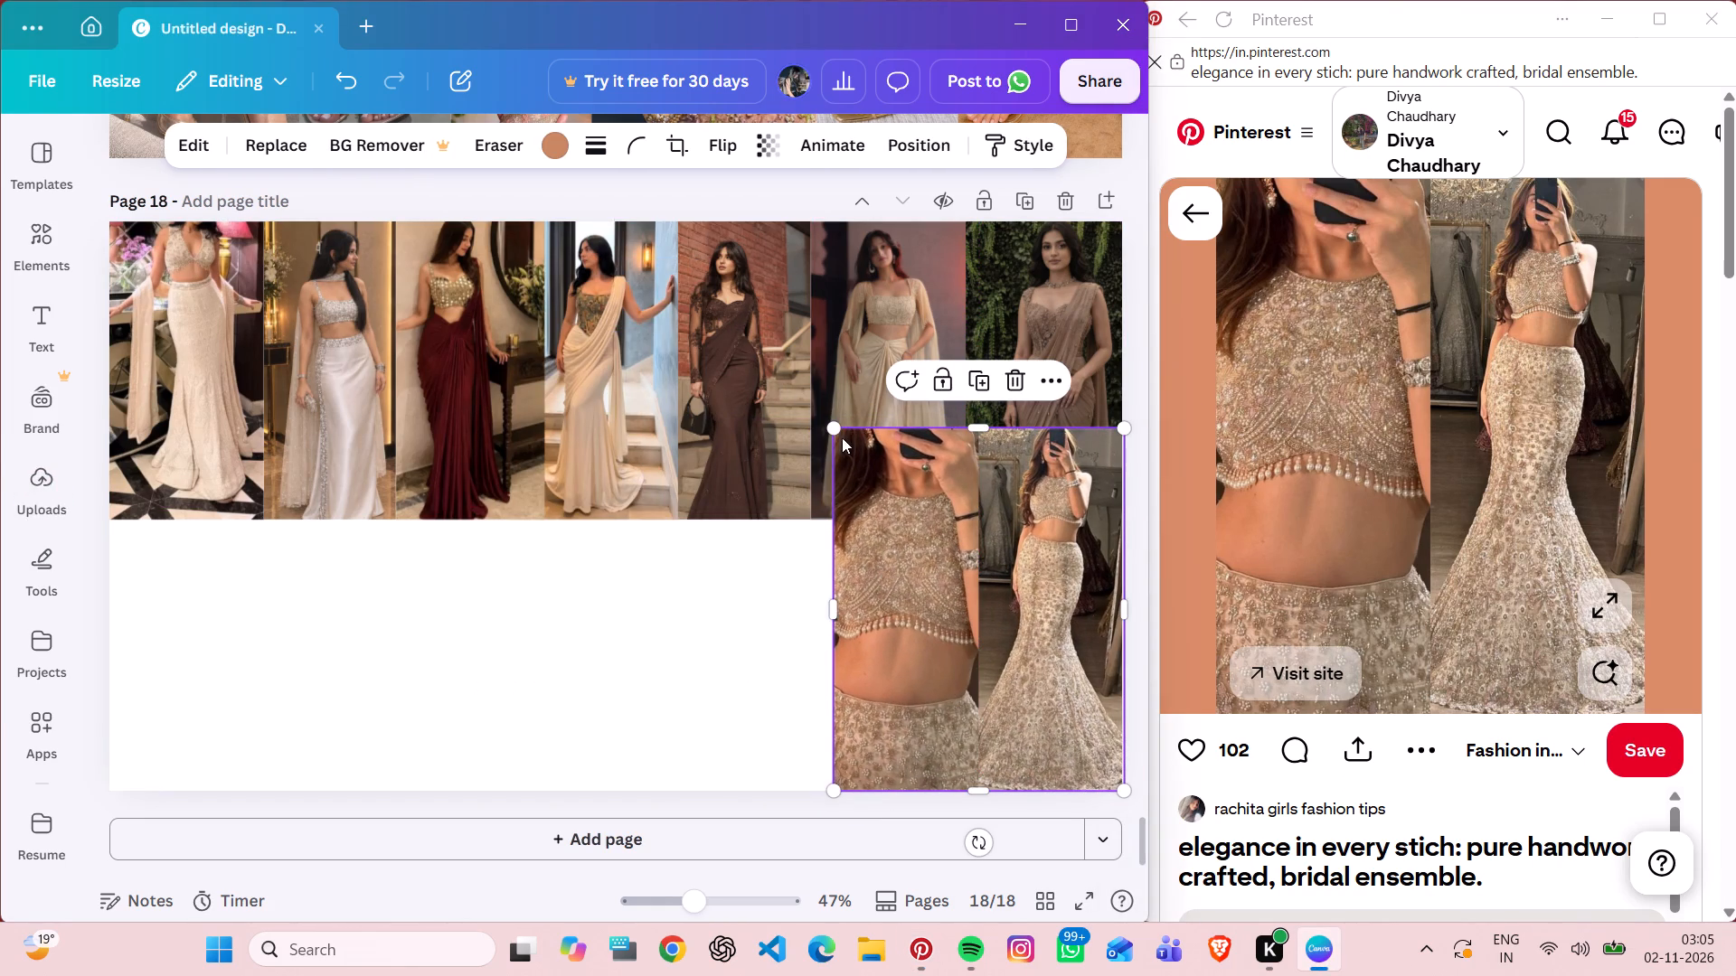
pyautogui.moveTo(835, 431); pyautogui.dragTo(878, 546)
# Browse further related pins, open the "Desi diva" pin, and add its navy outfit photo to page 18.
pyautogui.scroll(-12, 1404, 595)
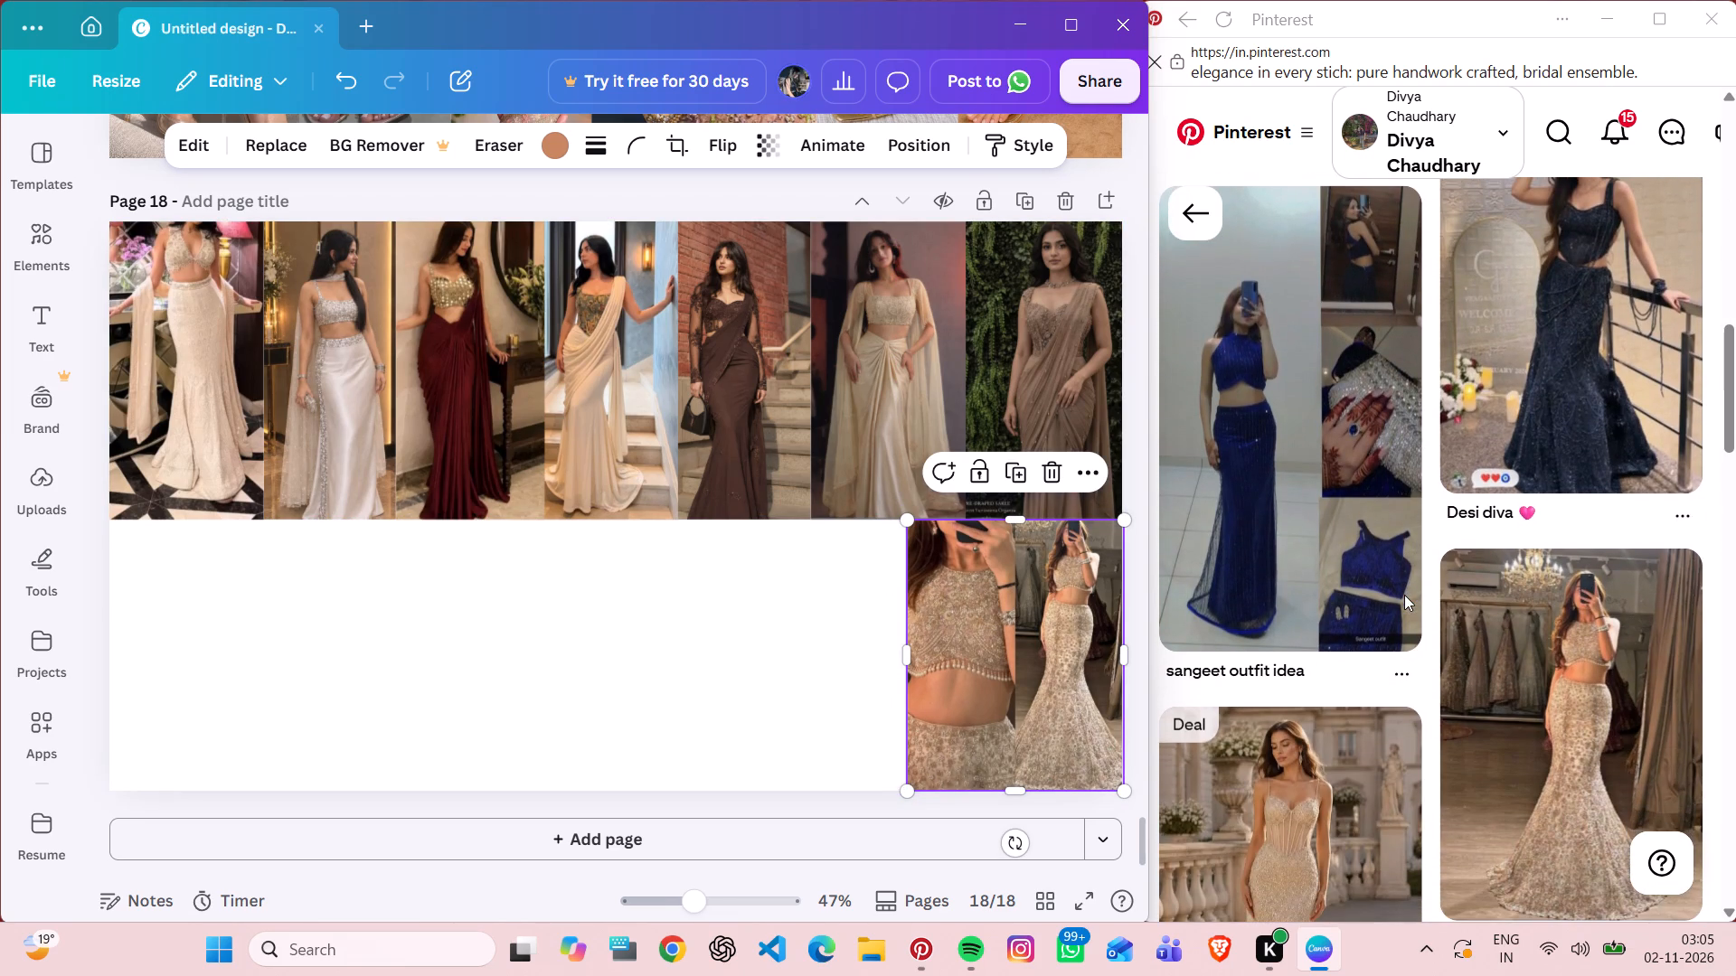
pyautogui.click(1577, 451)
pyautogui.moveTo(1395, 429); pyautogui.dragTo(798, 541)
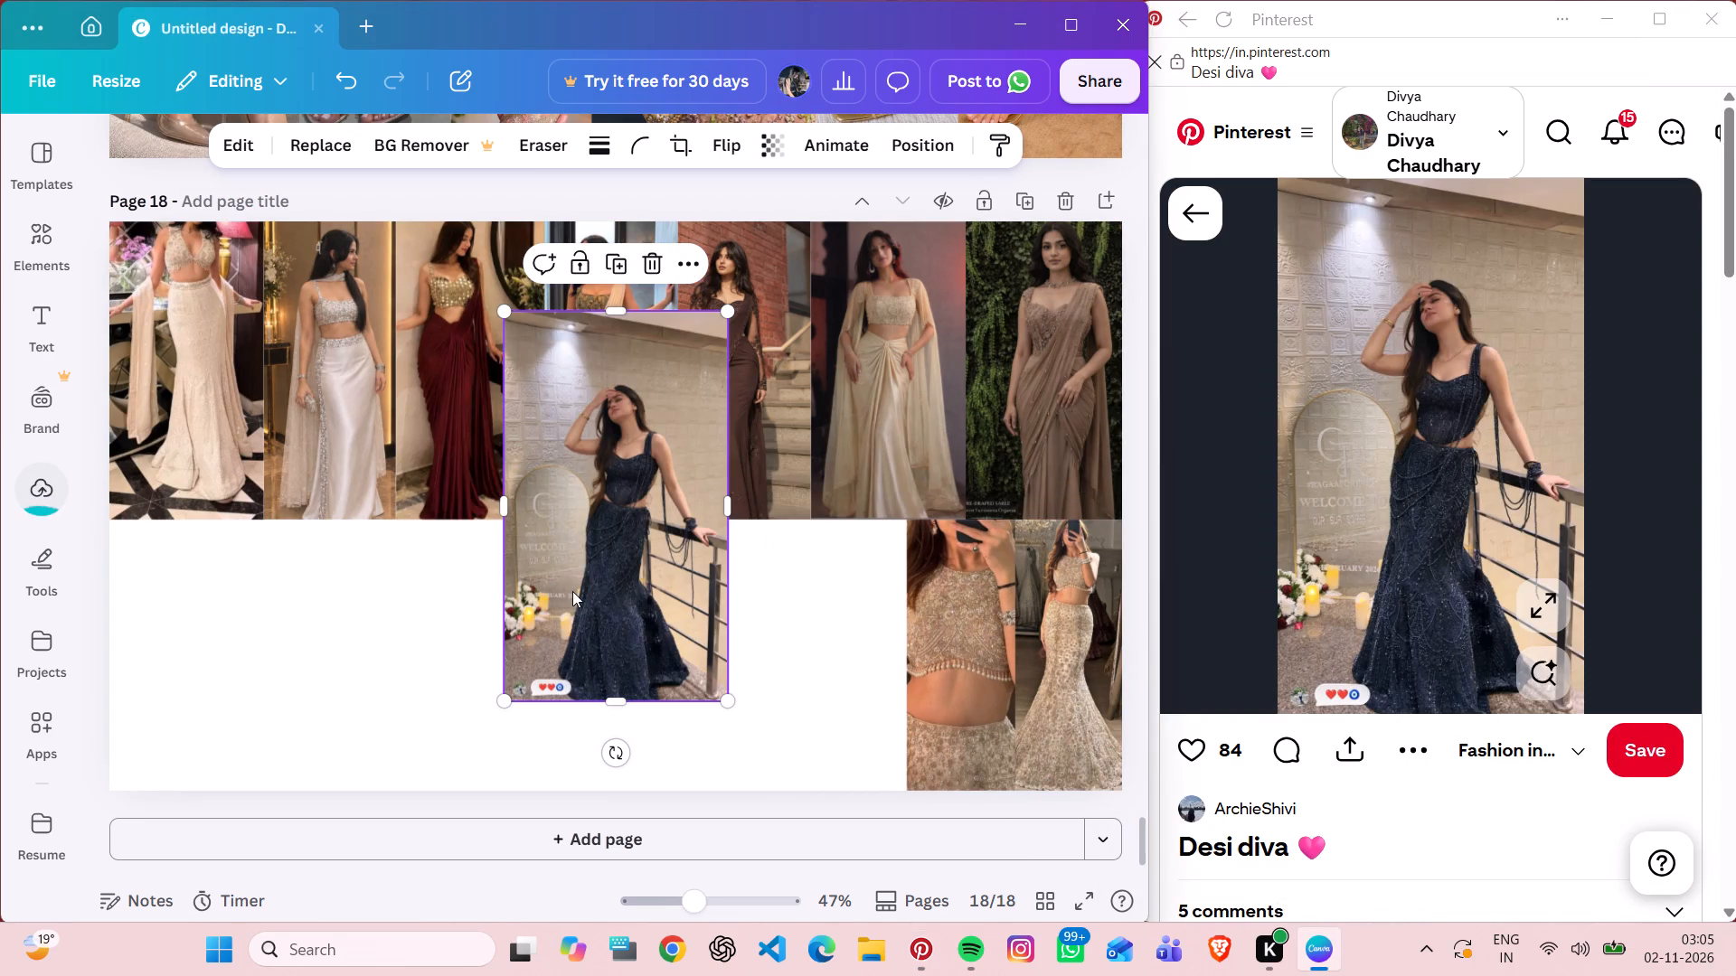
# Place the navy outfit photo against the beige lehenga photo's left side and scale it to the bottom row's height.
pyautogui.moveTo(572, 591); pyautogui.dragTo(753, 685)
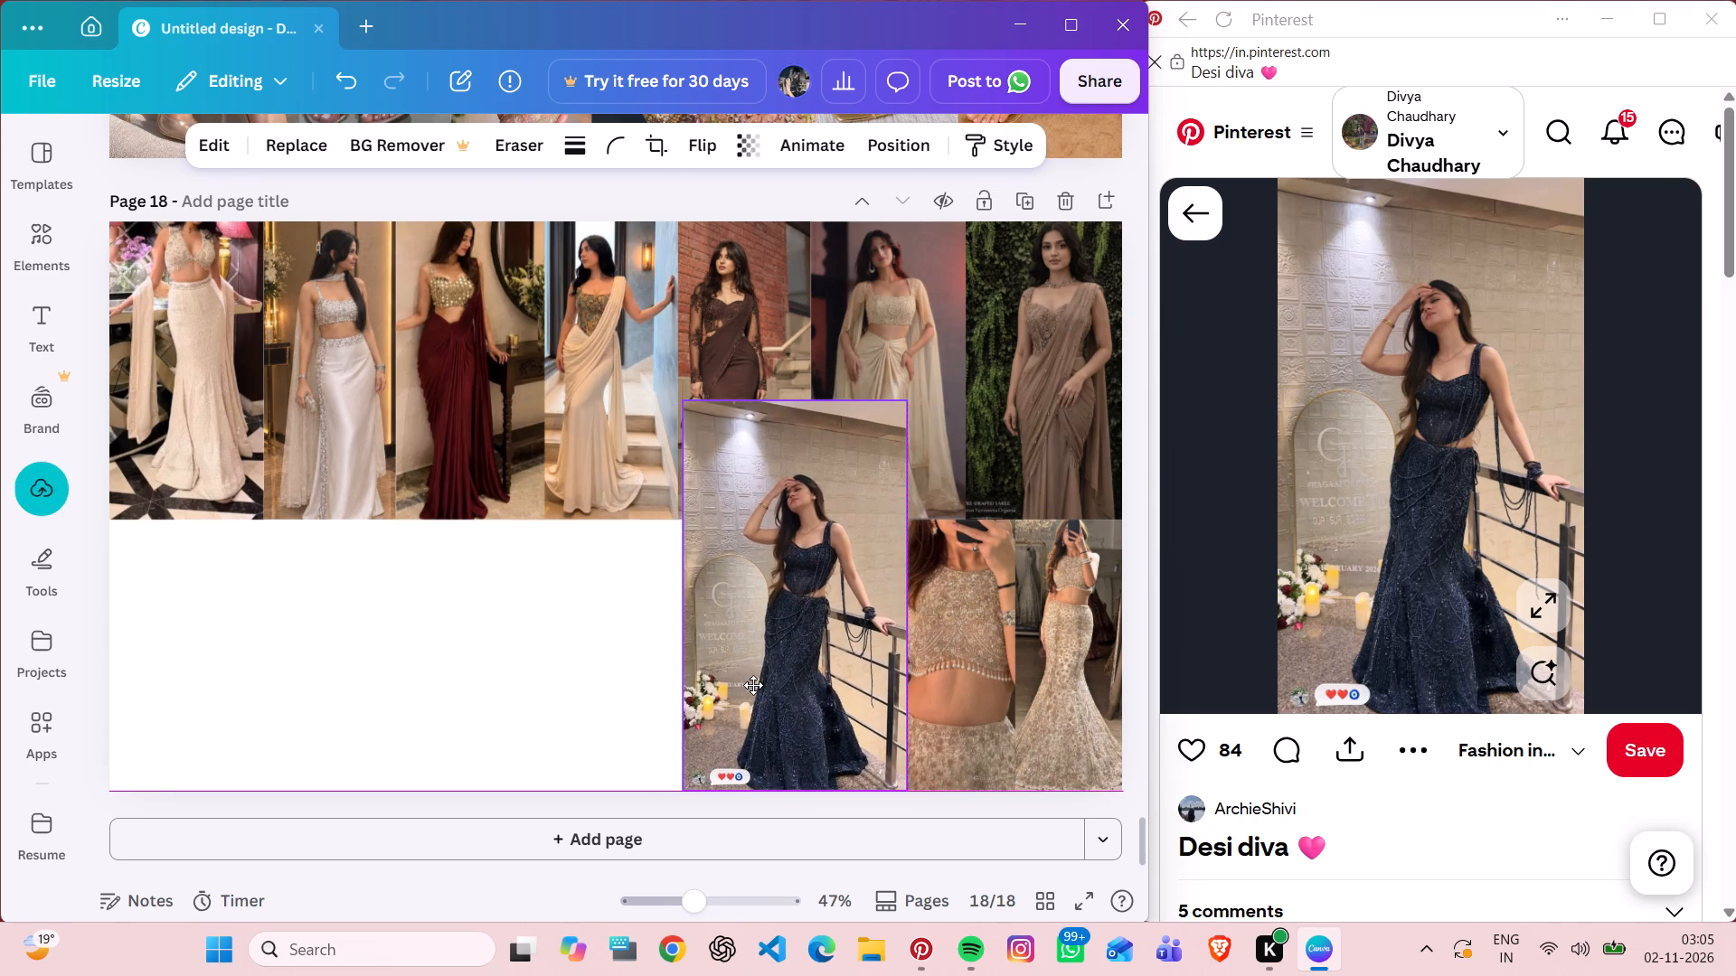
pyautogui.moveTo(753, 685); pyautogui.dragTo(753, 684)
pyautogui.moveTo(685, 403); pyautogui.dragTo(715, 504)
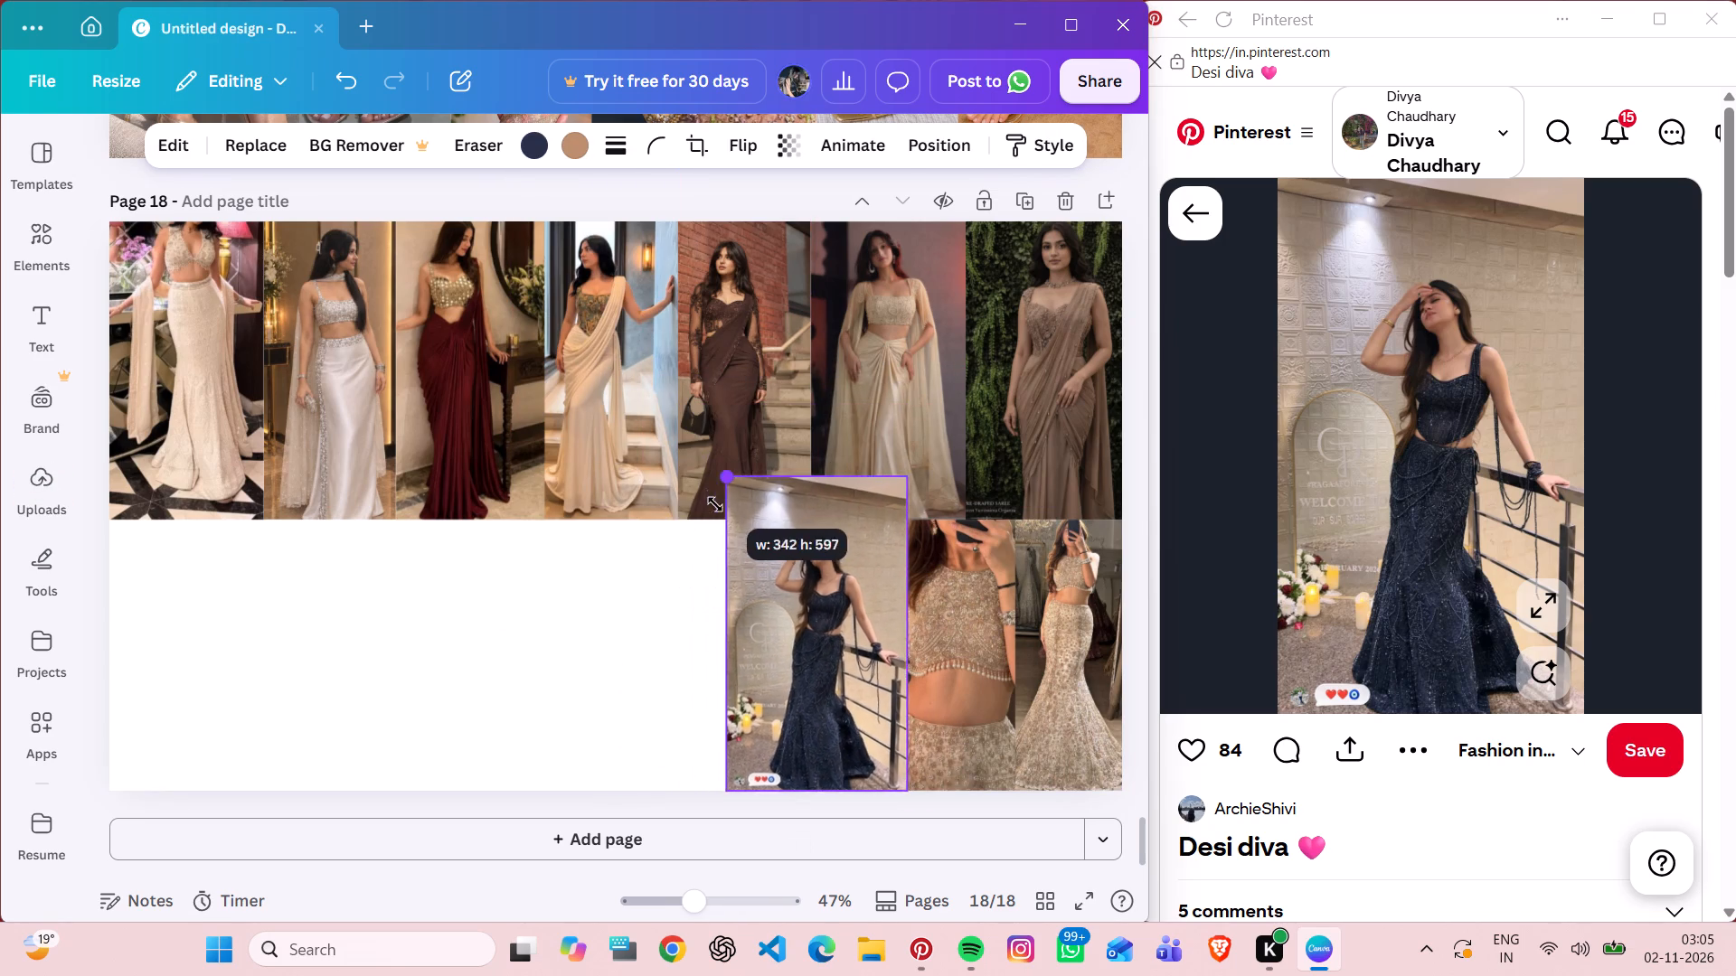
pyautogui.moveTo(715, 504); pyautogui.dragTo(727, 541)
# Browse the pins related to "Desi diva", open the white strapless outfit night pin, and add its photo to page 18.
pyautogui.scroll(-5, 1411, 601)
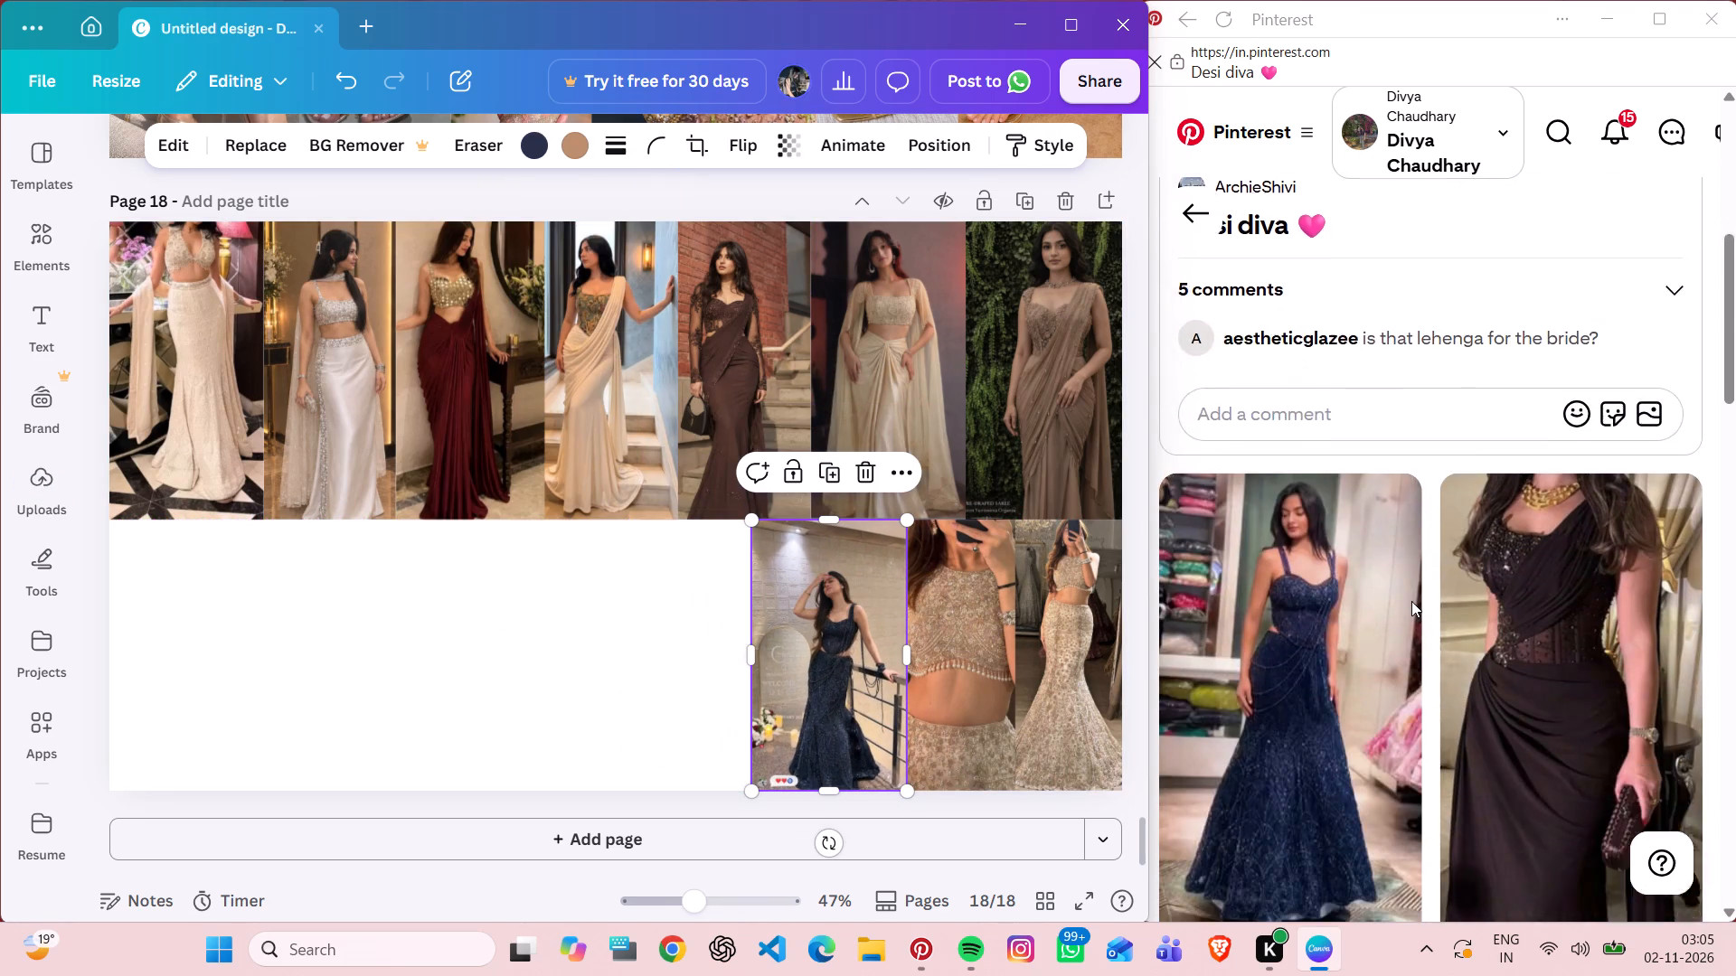
pyautogui.scroll(-5, 1411, 601)
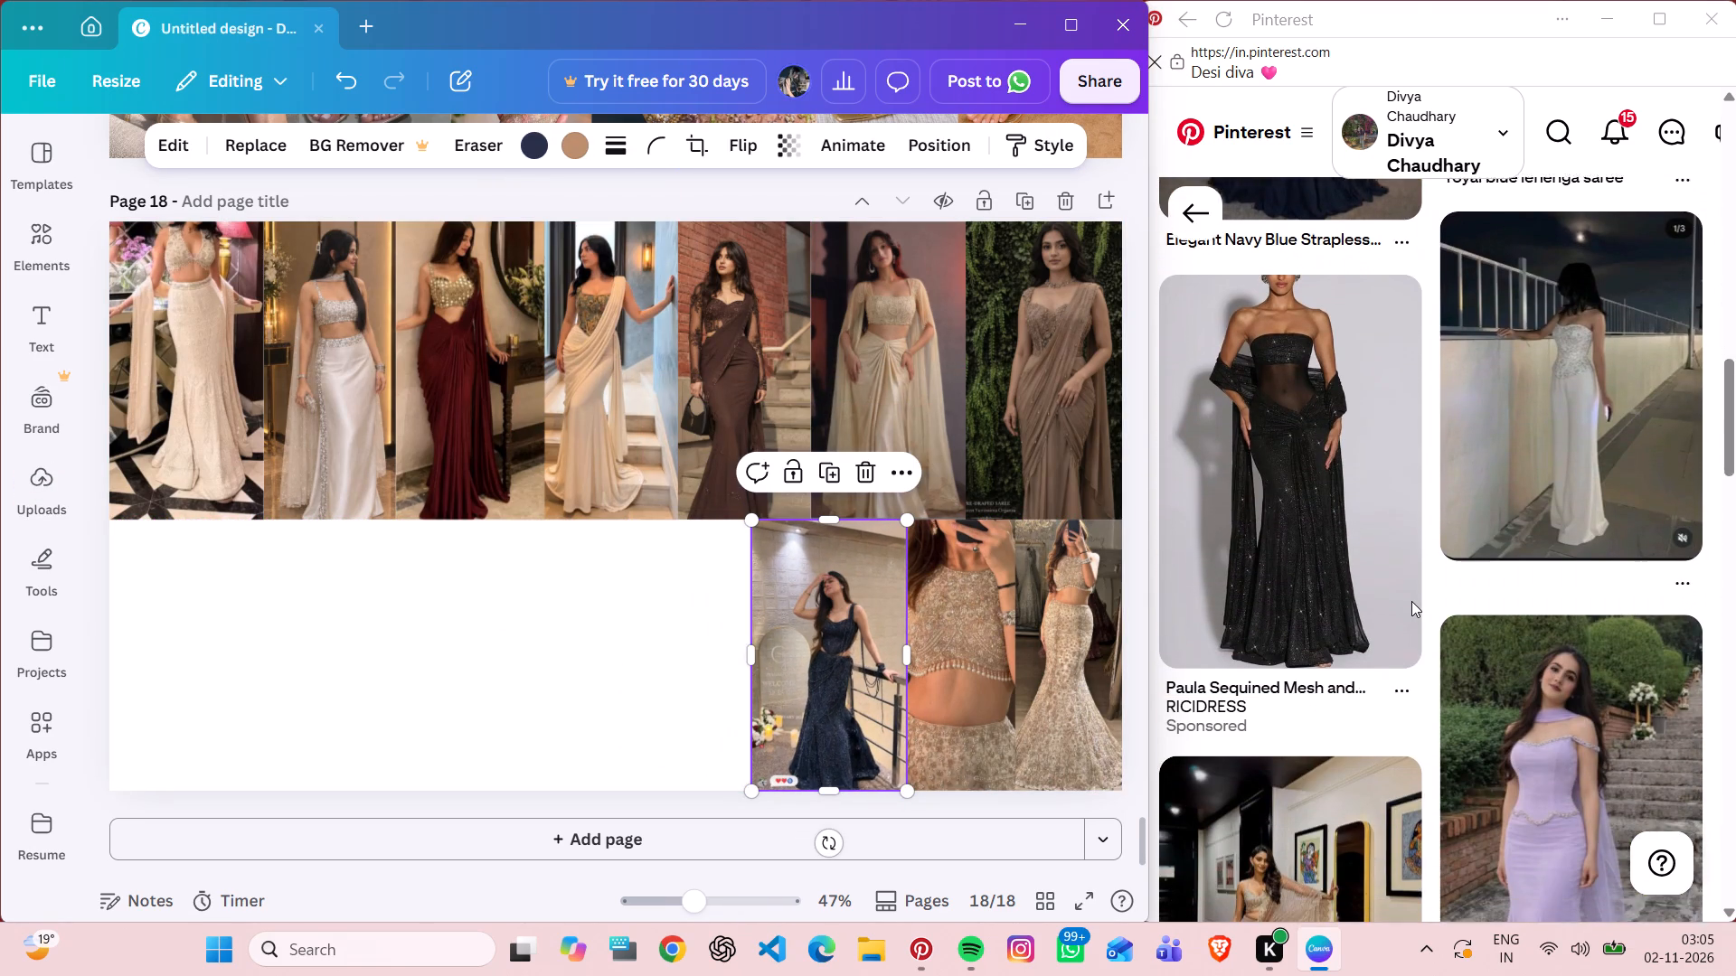
pyautogui.click(1572, 446)
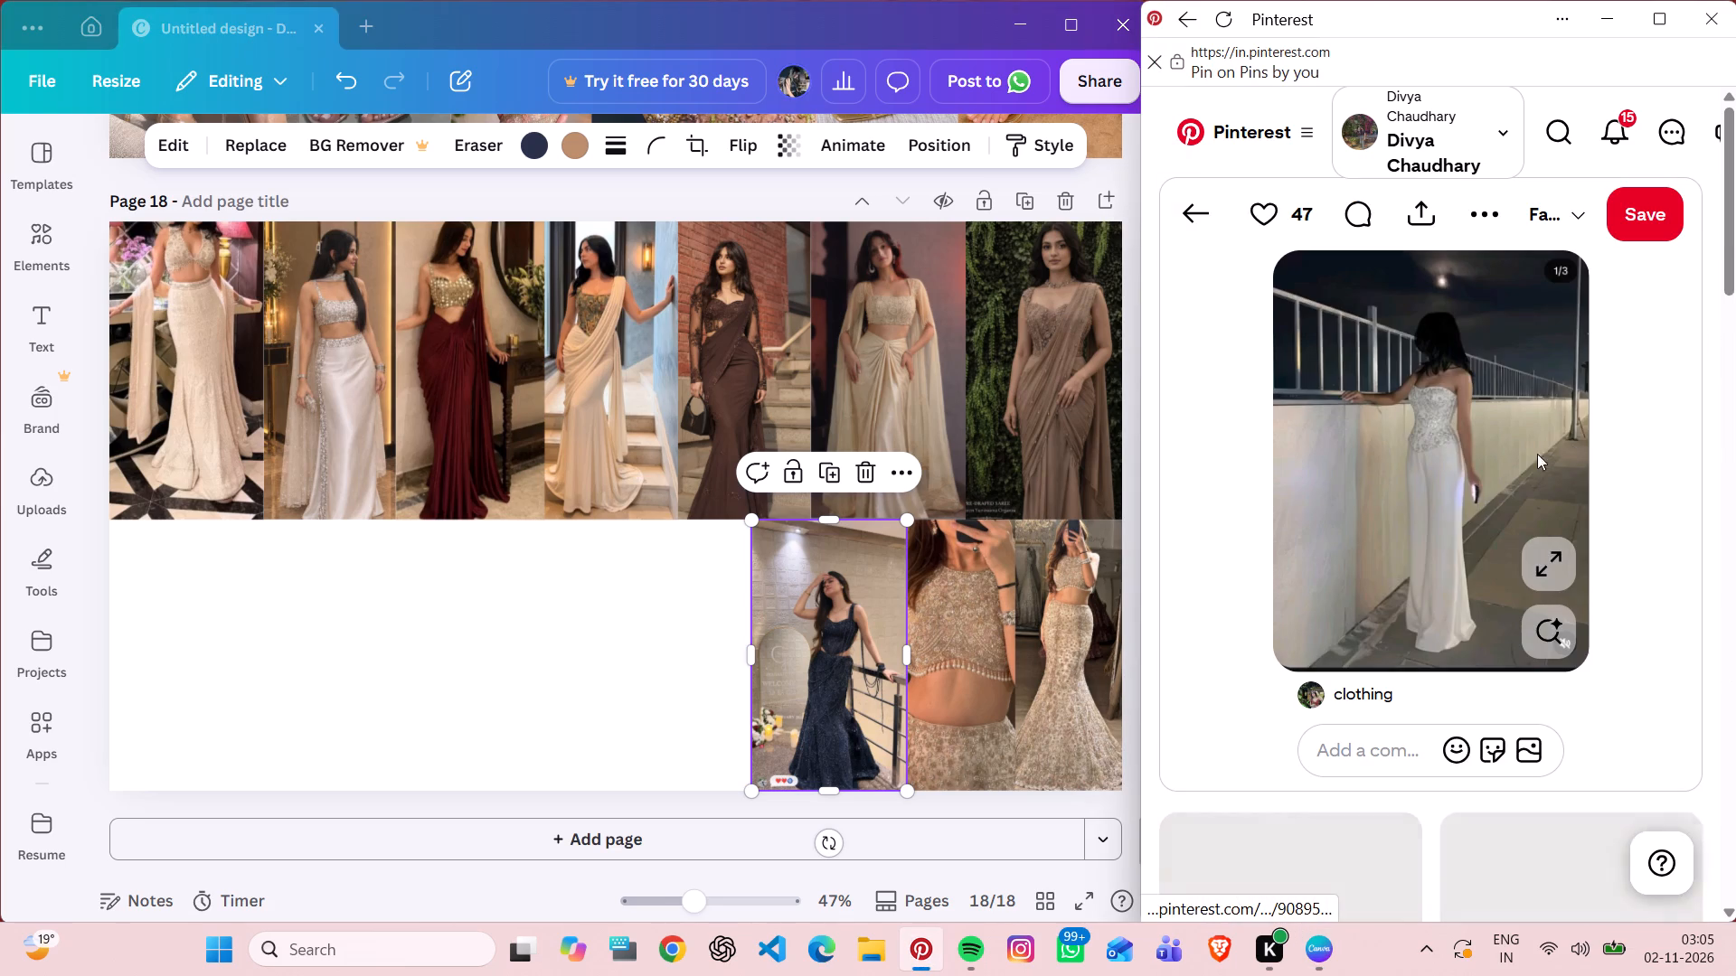
pyautogui.moveTo(1340, 484); pyautogui.dragTo(773, 559)
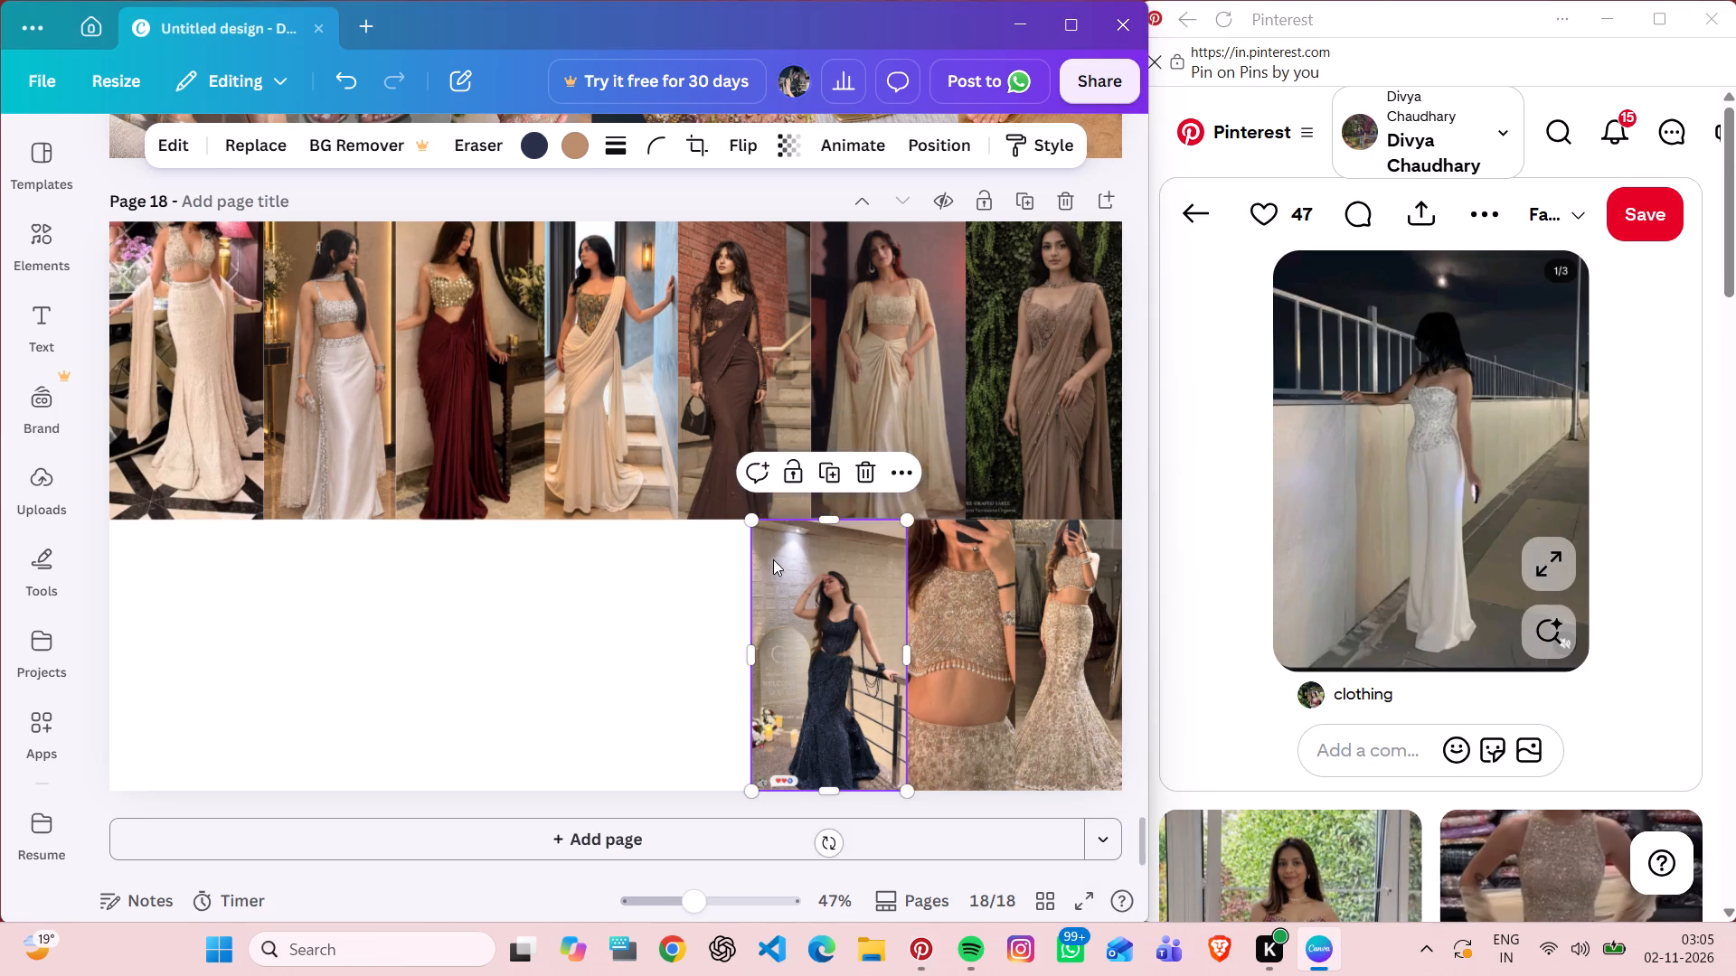
# Crop the white outfit photo's right side, overlap it onto the navy photo's left edge, and scale it to the bottom row's height.
pyautogui.moveTo(610, 549); pyautogui.dragTo(676, 659)
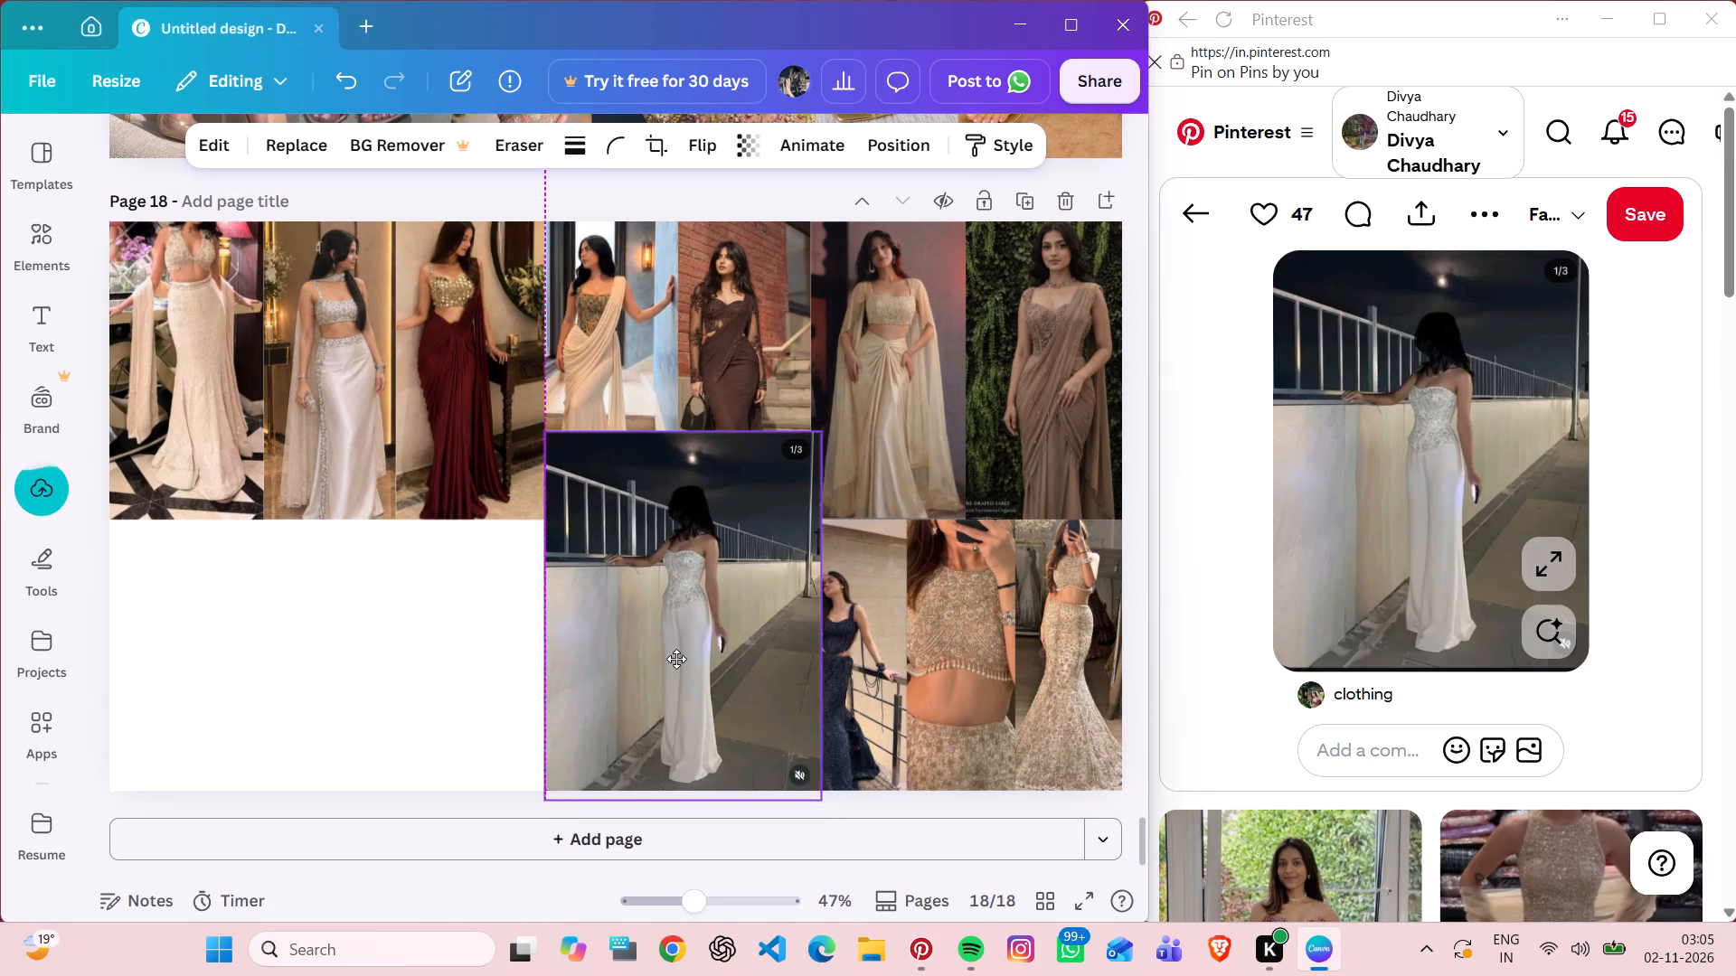
pyautogui.moveTo(676, 659); pyautogui.dragTo(667, 657)
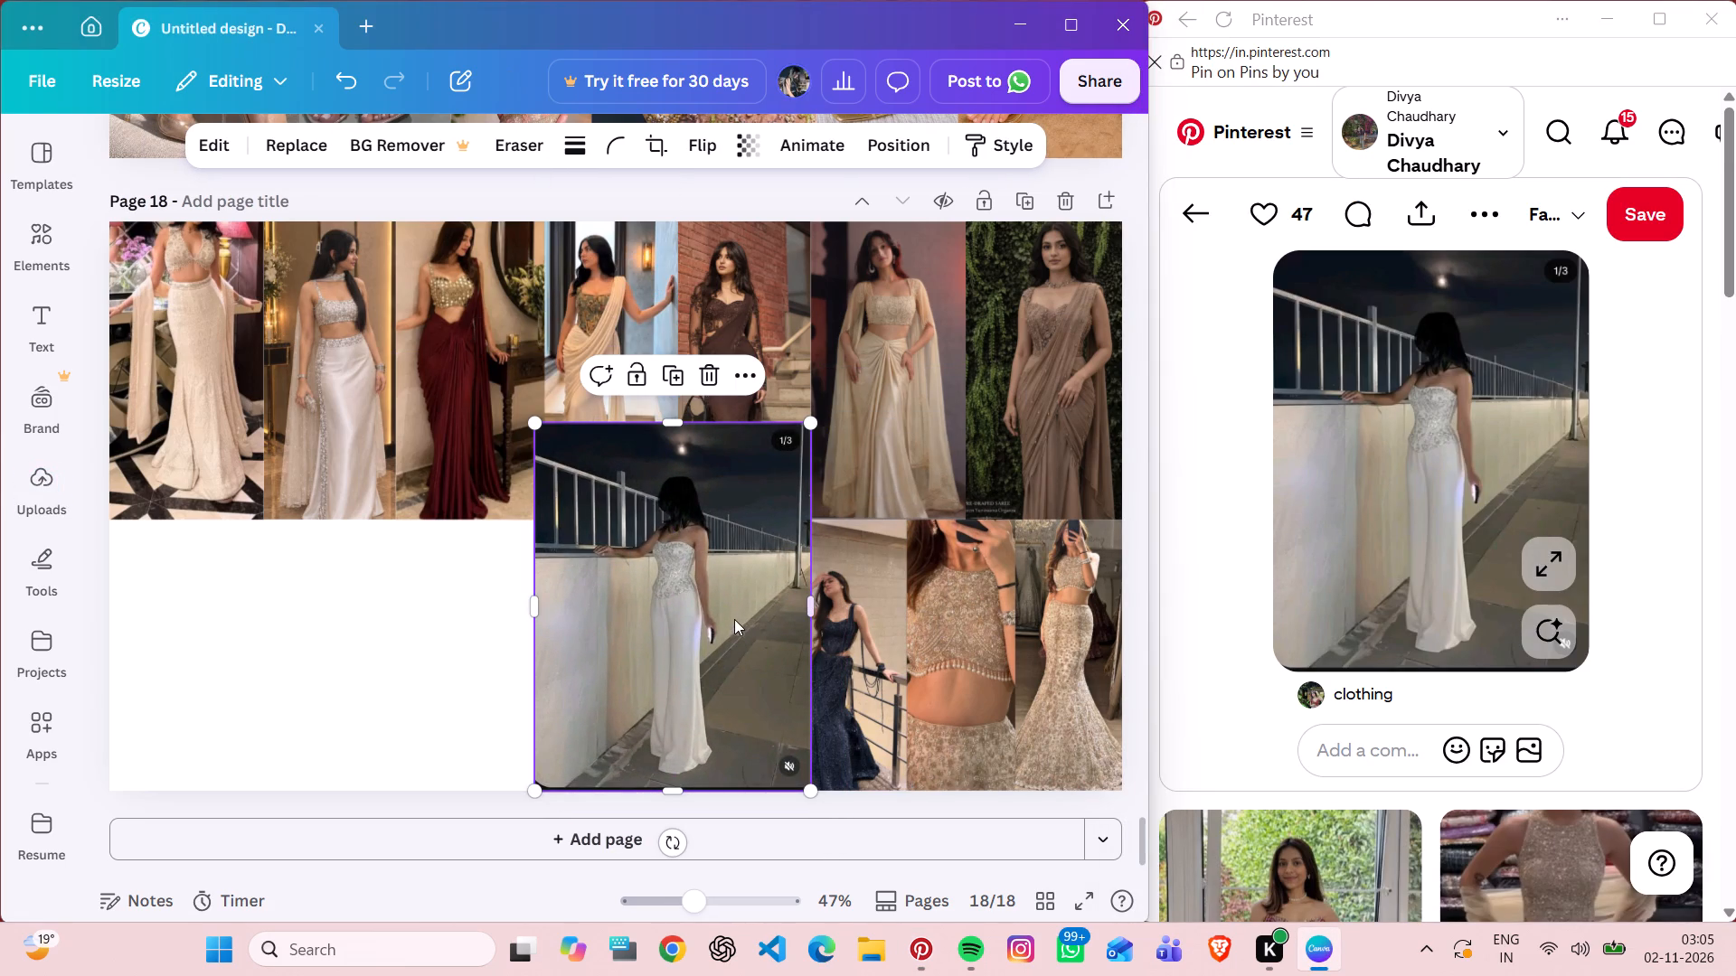
pyautogui.moveTo(810, 600); pyautogui.dragTo(740, 627)
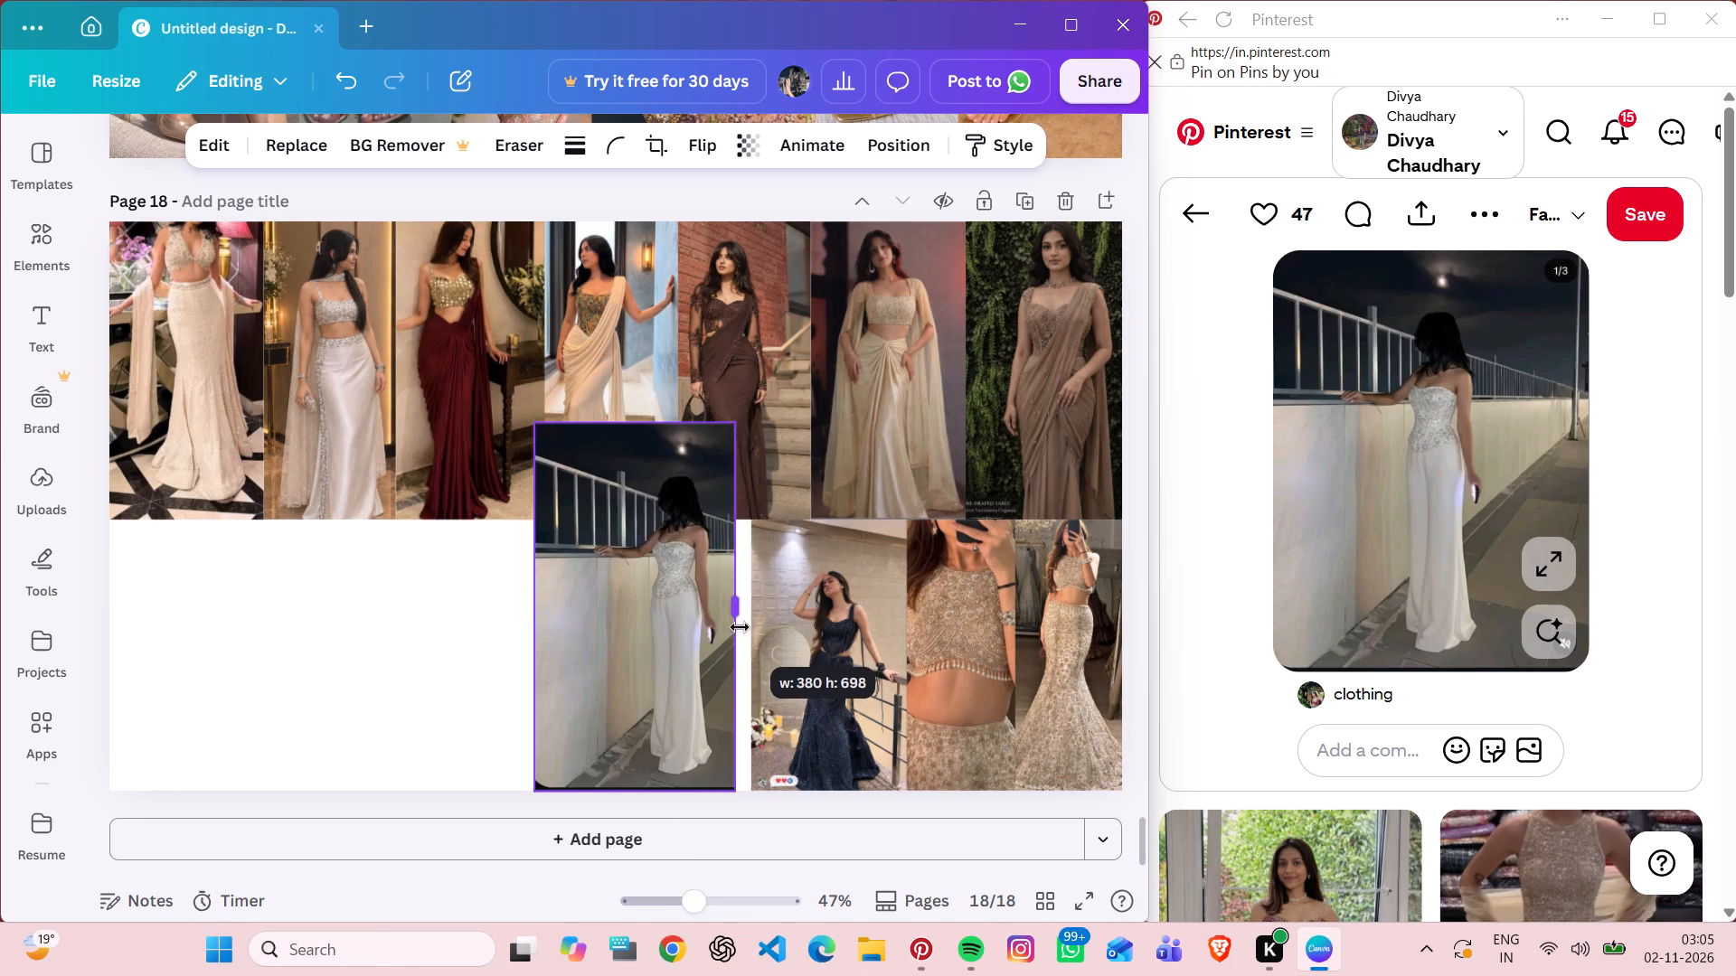
pyautogui.moveTo(740, 627); pyautogui.dragTo(748, 629)
pyautogui.moveTo(675, 605); pyautogui.dragTo(705, 605)
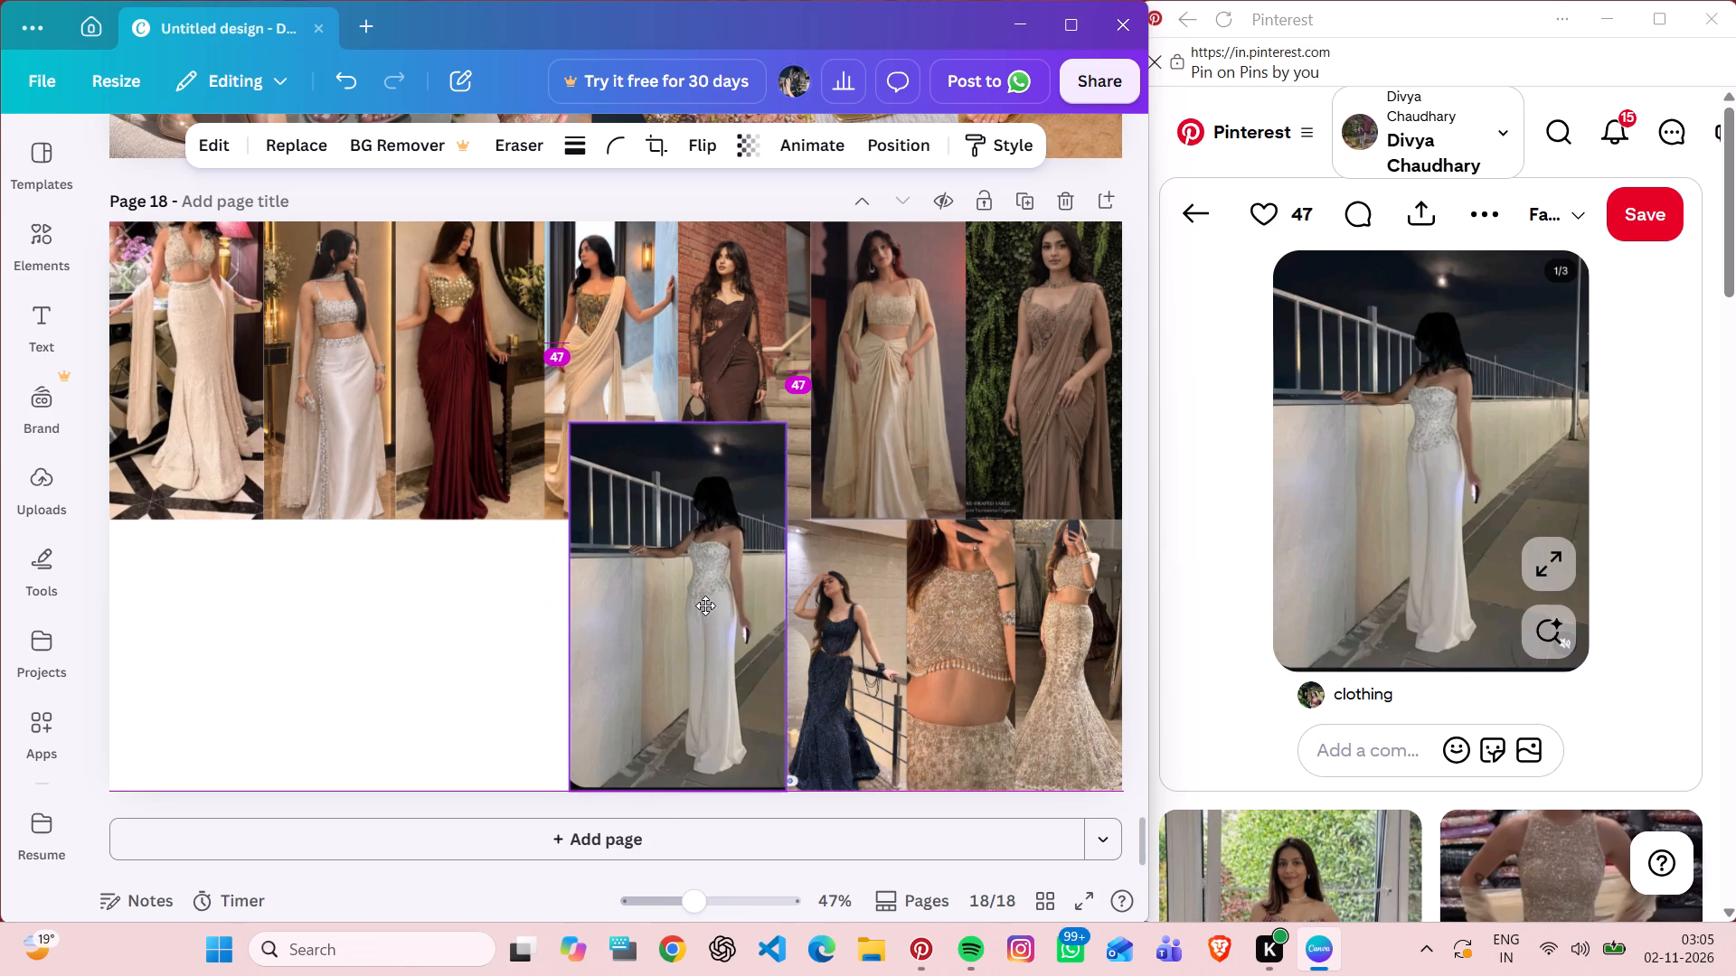
pyautogui.moveTo(705, 605); pyautogui.dragTo(702, 605)
pyautogui.moveTo(565, 427); pyautogui.dragTo(606, 536)
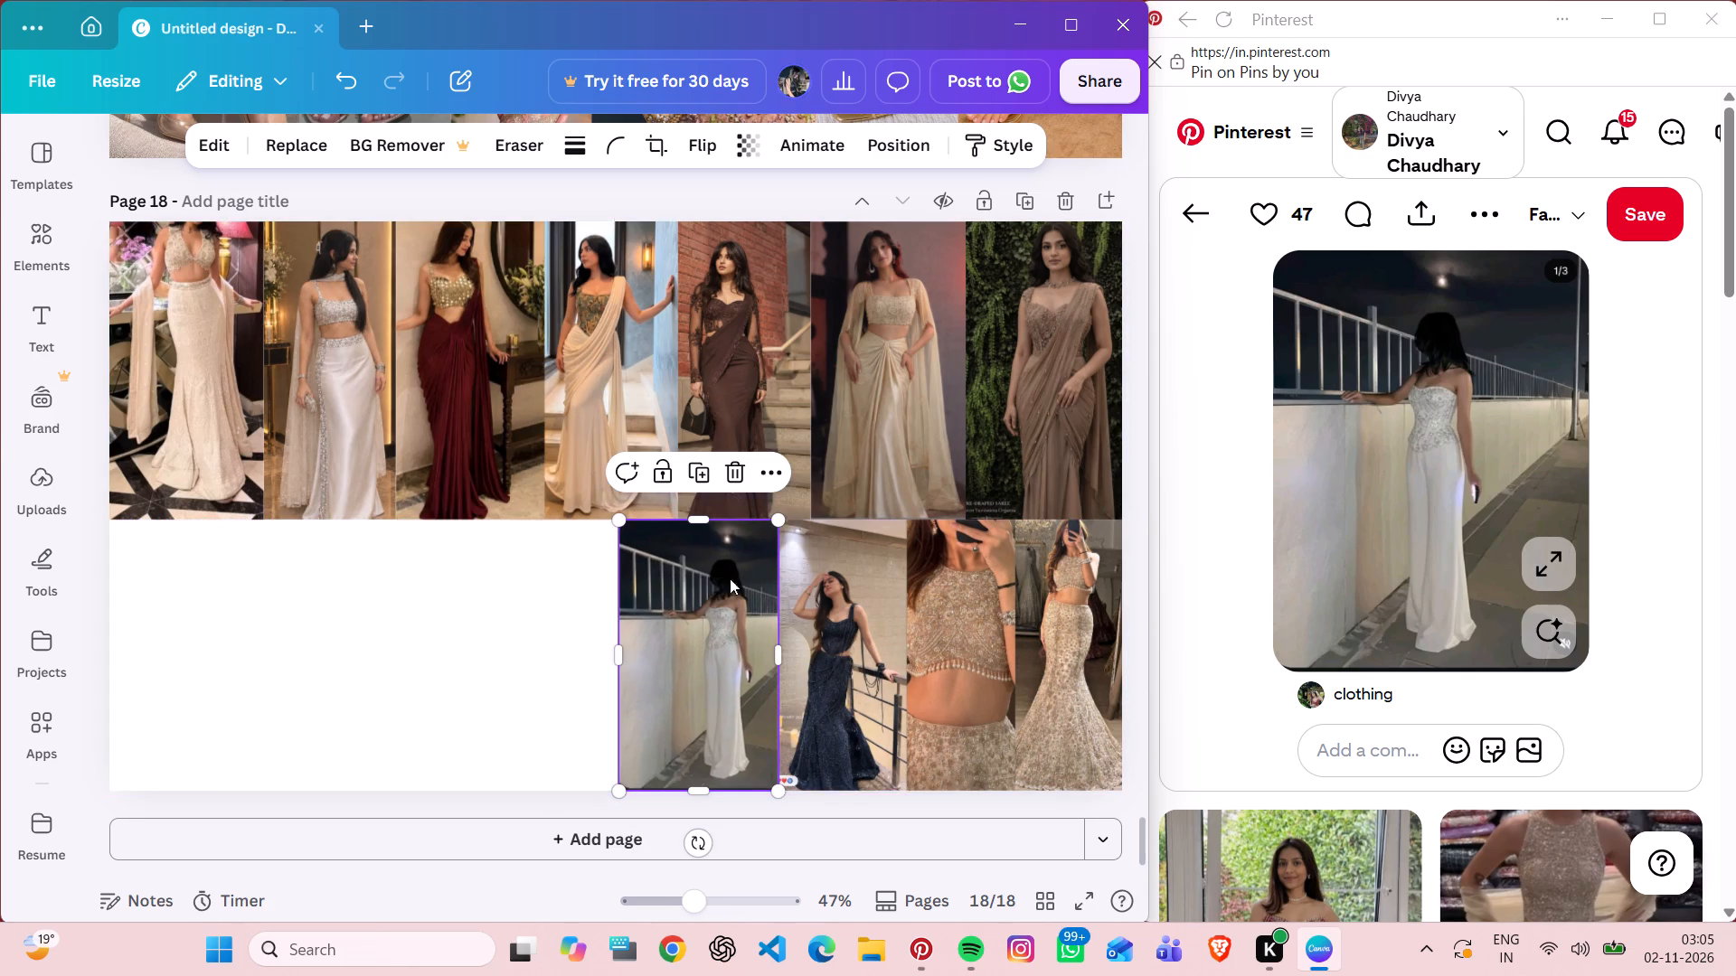
# Browse the pins related to the white outfit for more looks and open the "Tube sharara set" idea.
pyautogui.scroll(-4, 1333, 621)
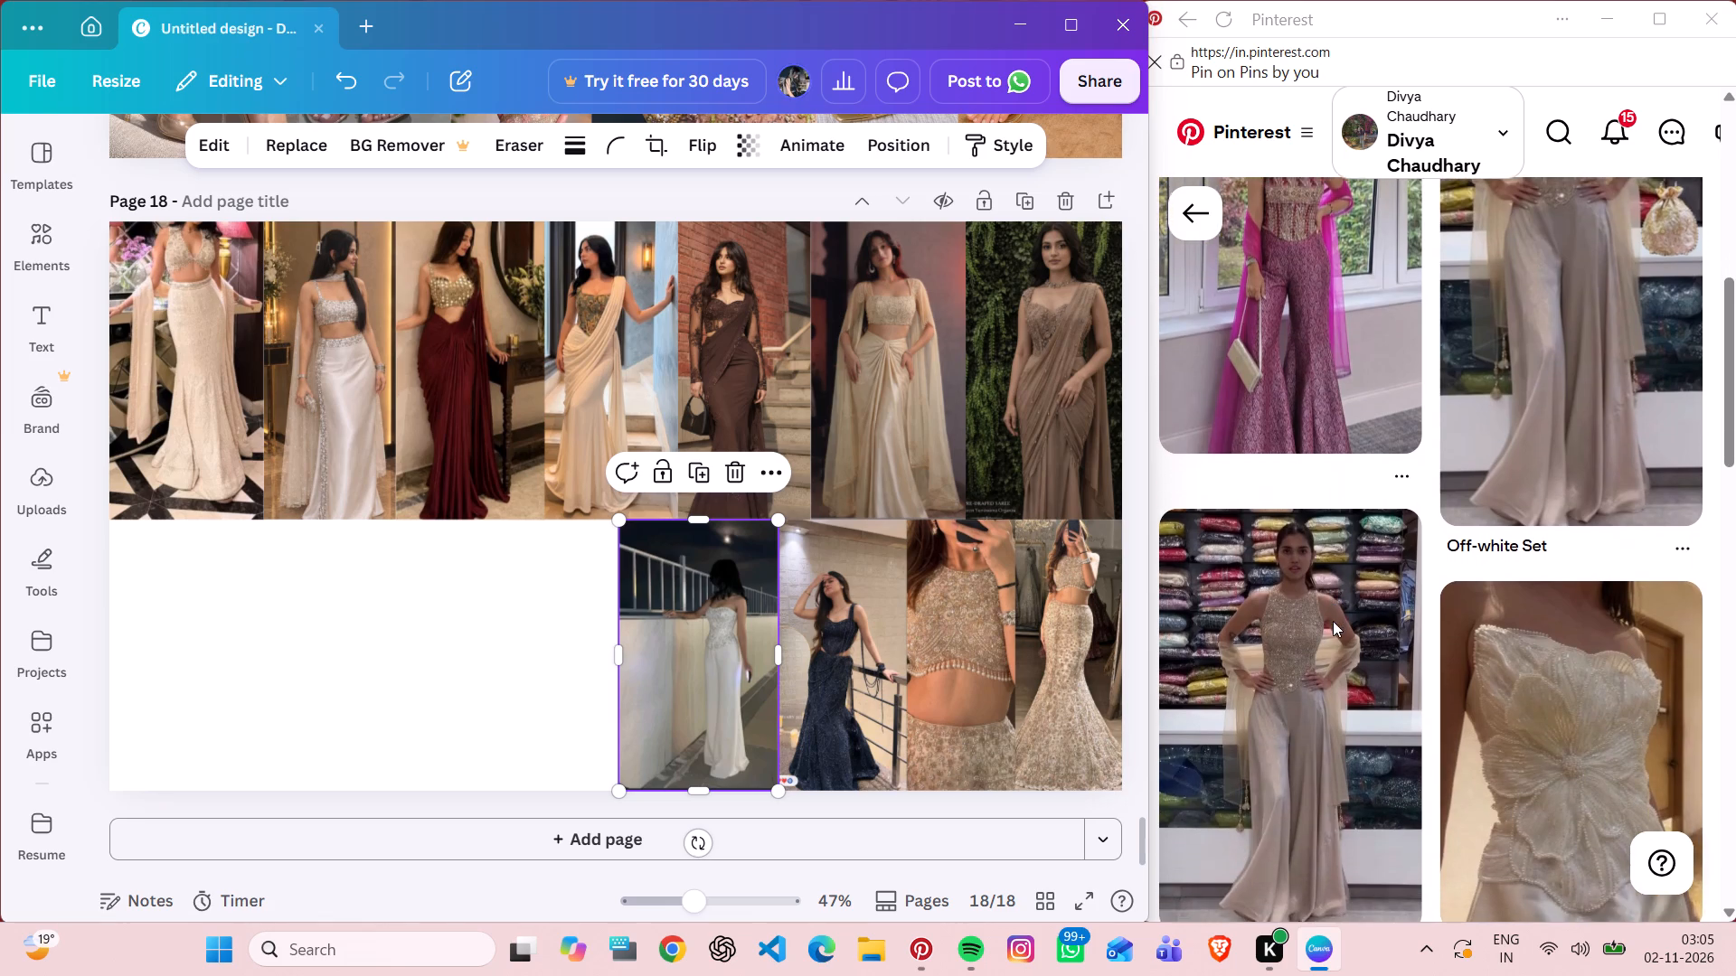
pyautogui.scroll(-6, 1333, 621)
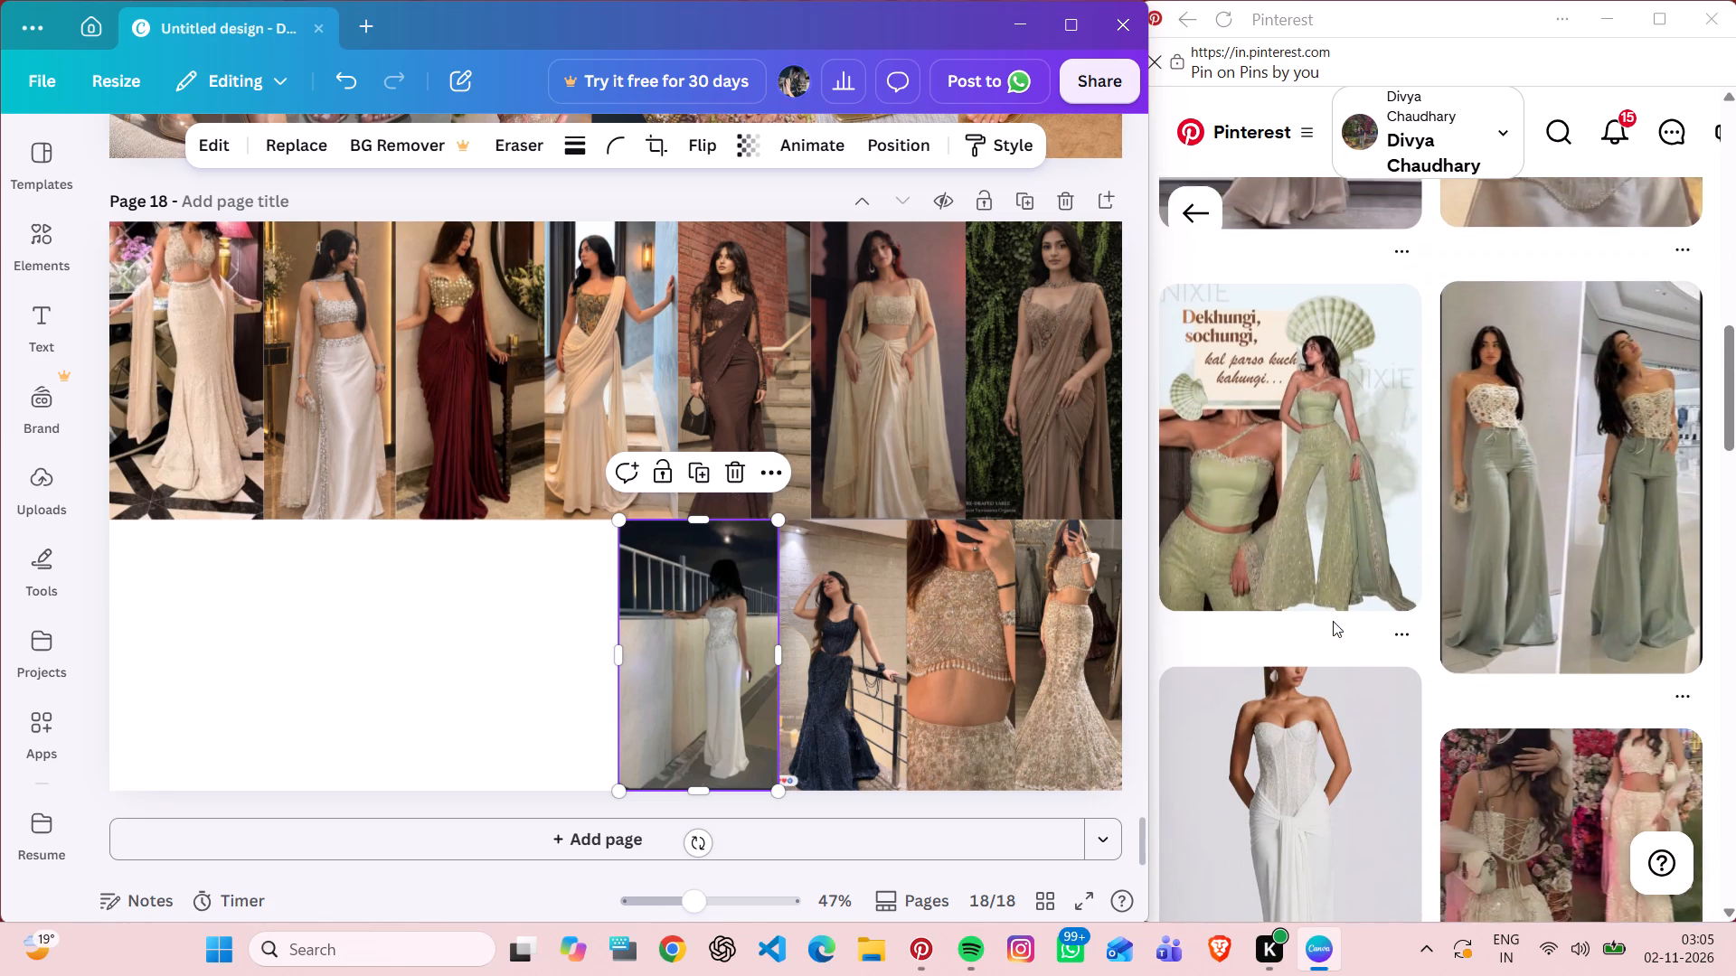
pyautogui.scroll(-6, 1333, 621)
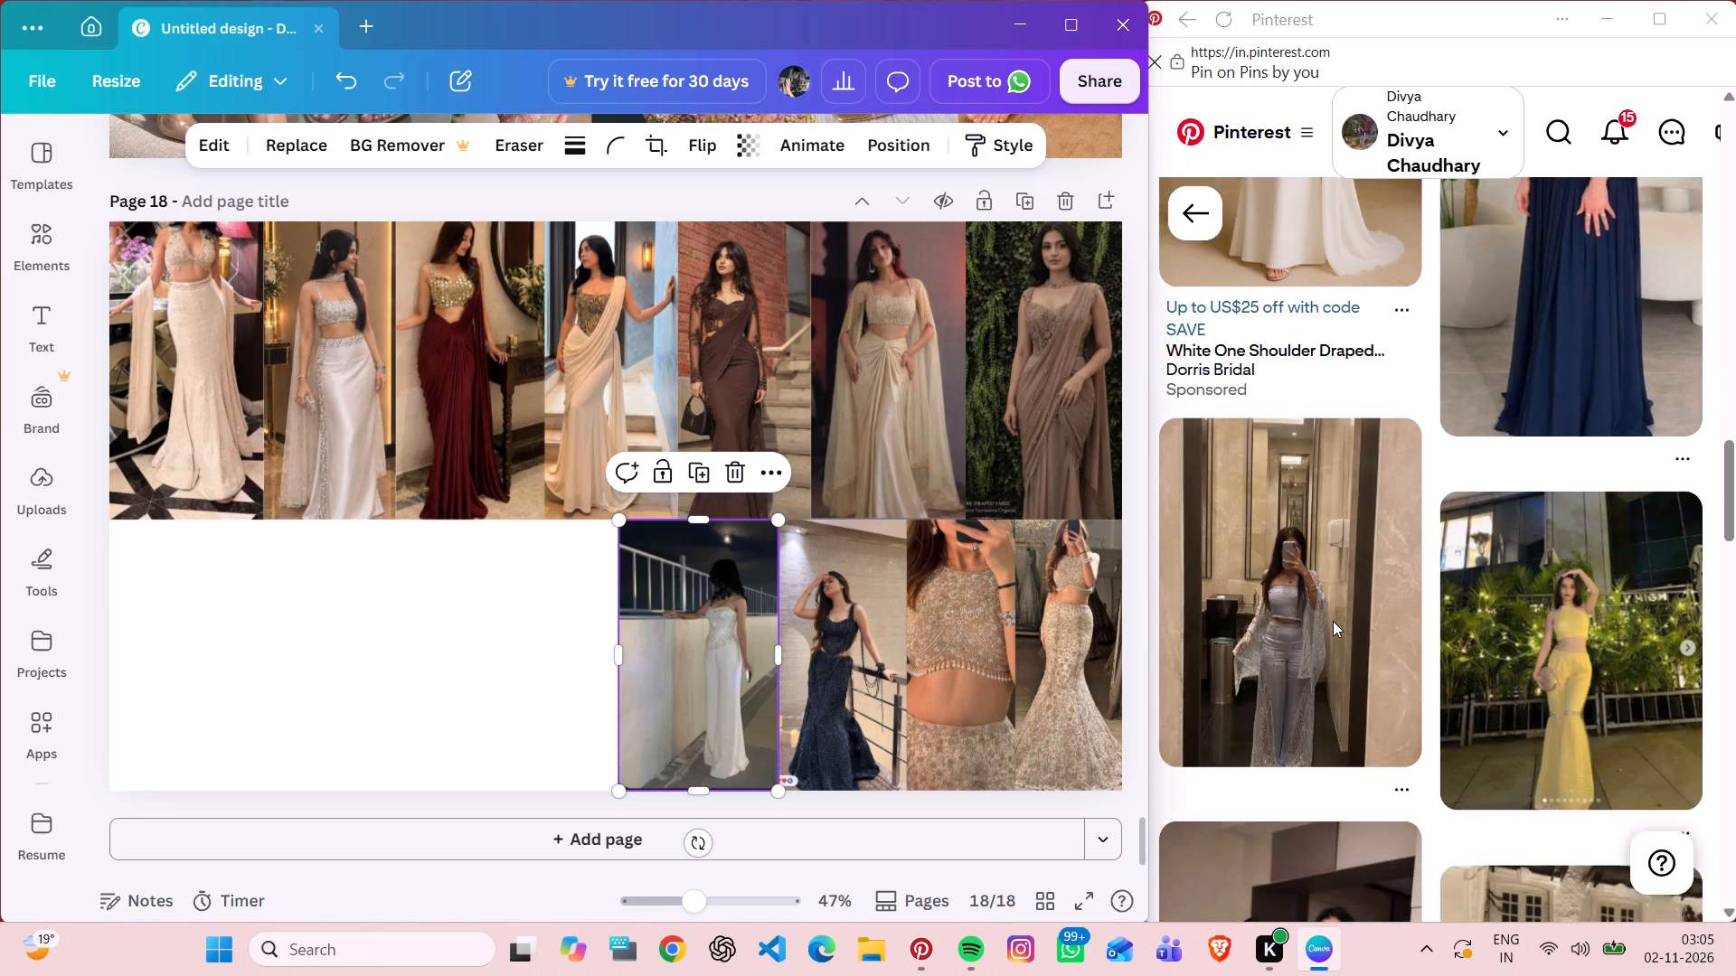
pyautogui.scroll(-2, 1333, 621)
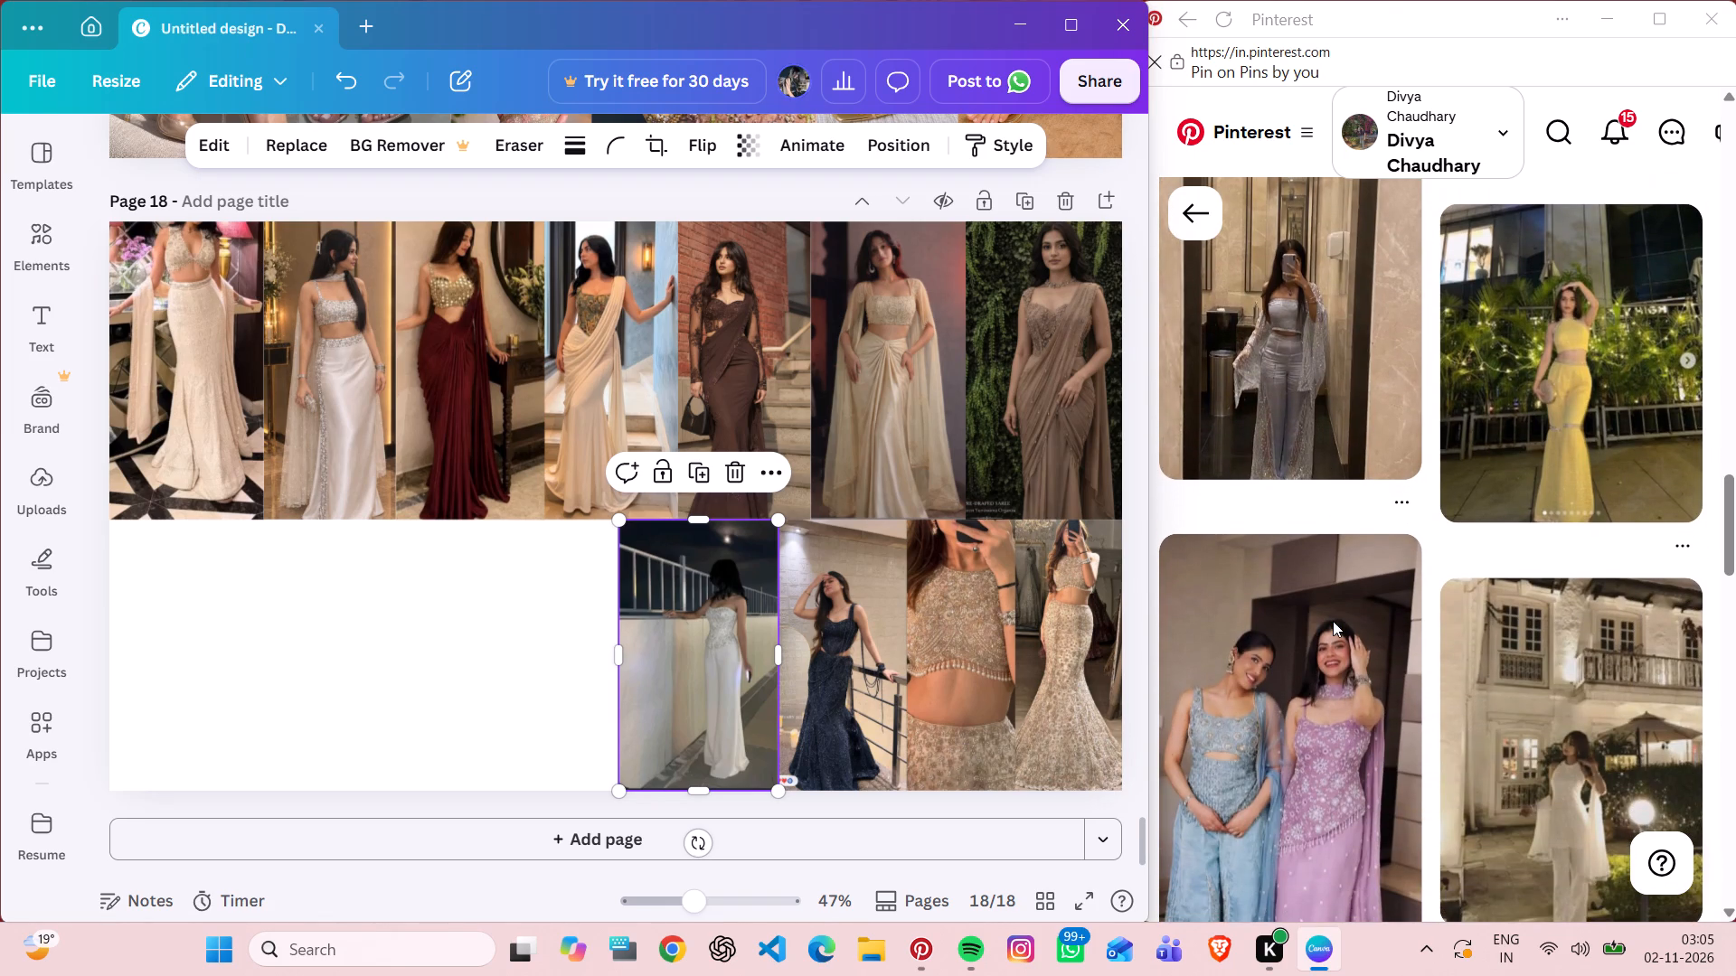
pyautogui.scroll(-2, 1333, 621)
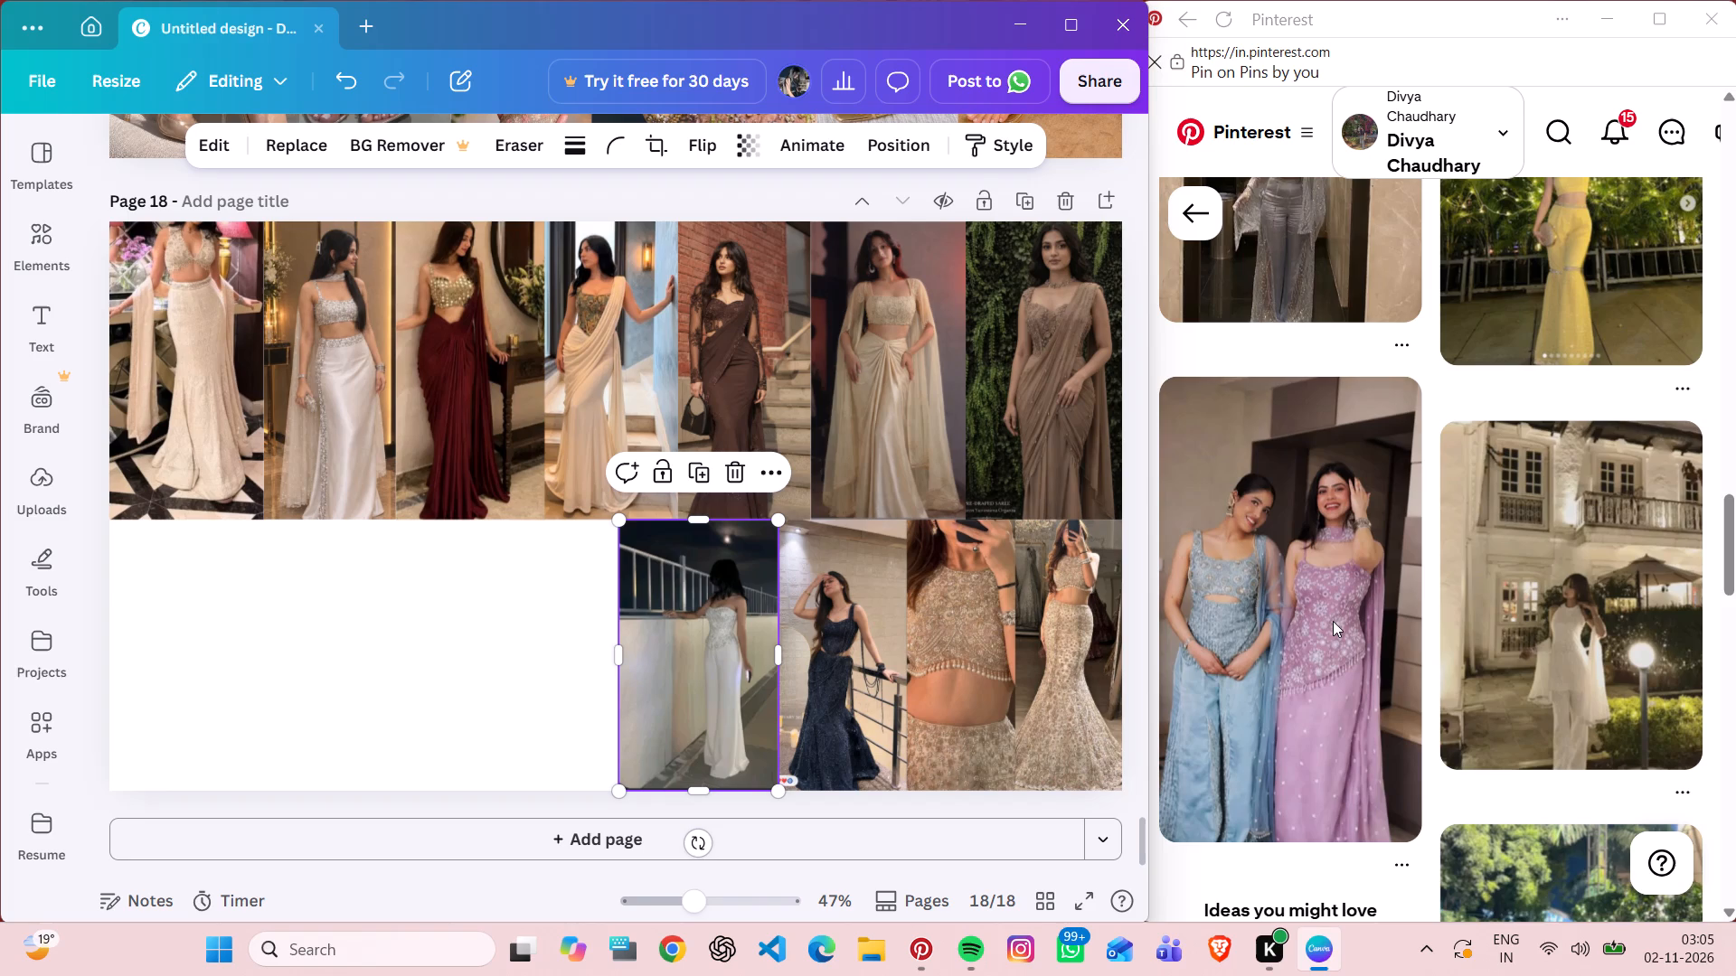
pyautogui.scroll(-4, 1333, 621)
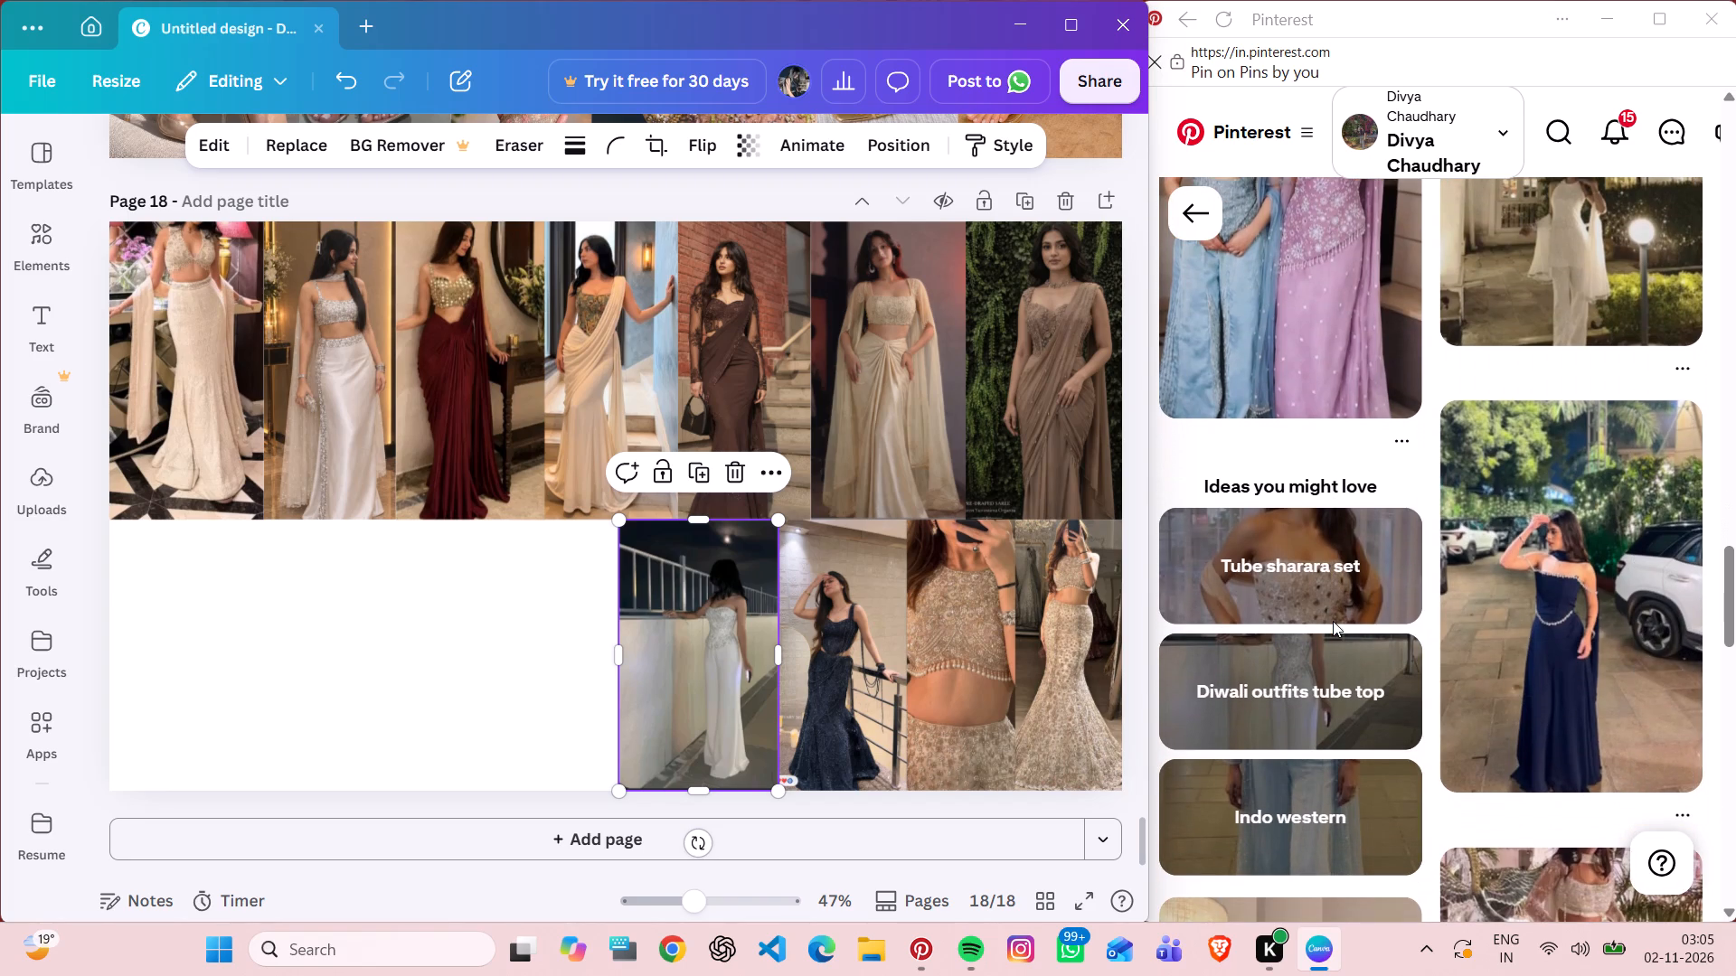
pyautogui.scroll(-1, 1333, 621)
pyautogui.click(1307, 543)
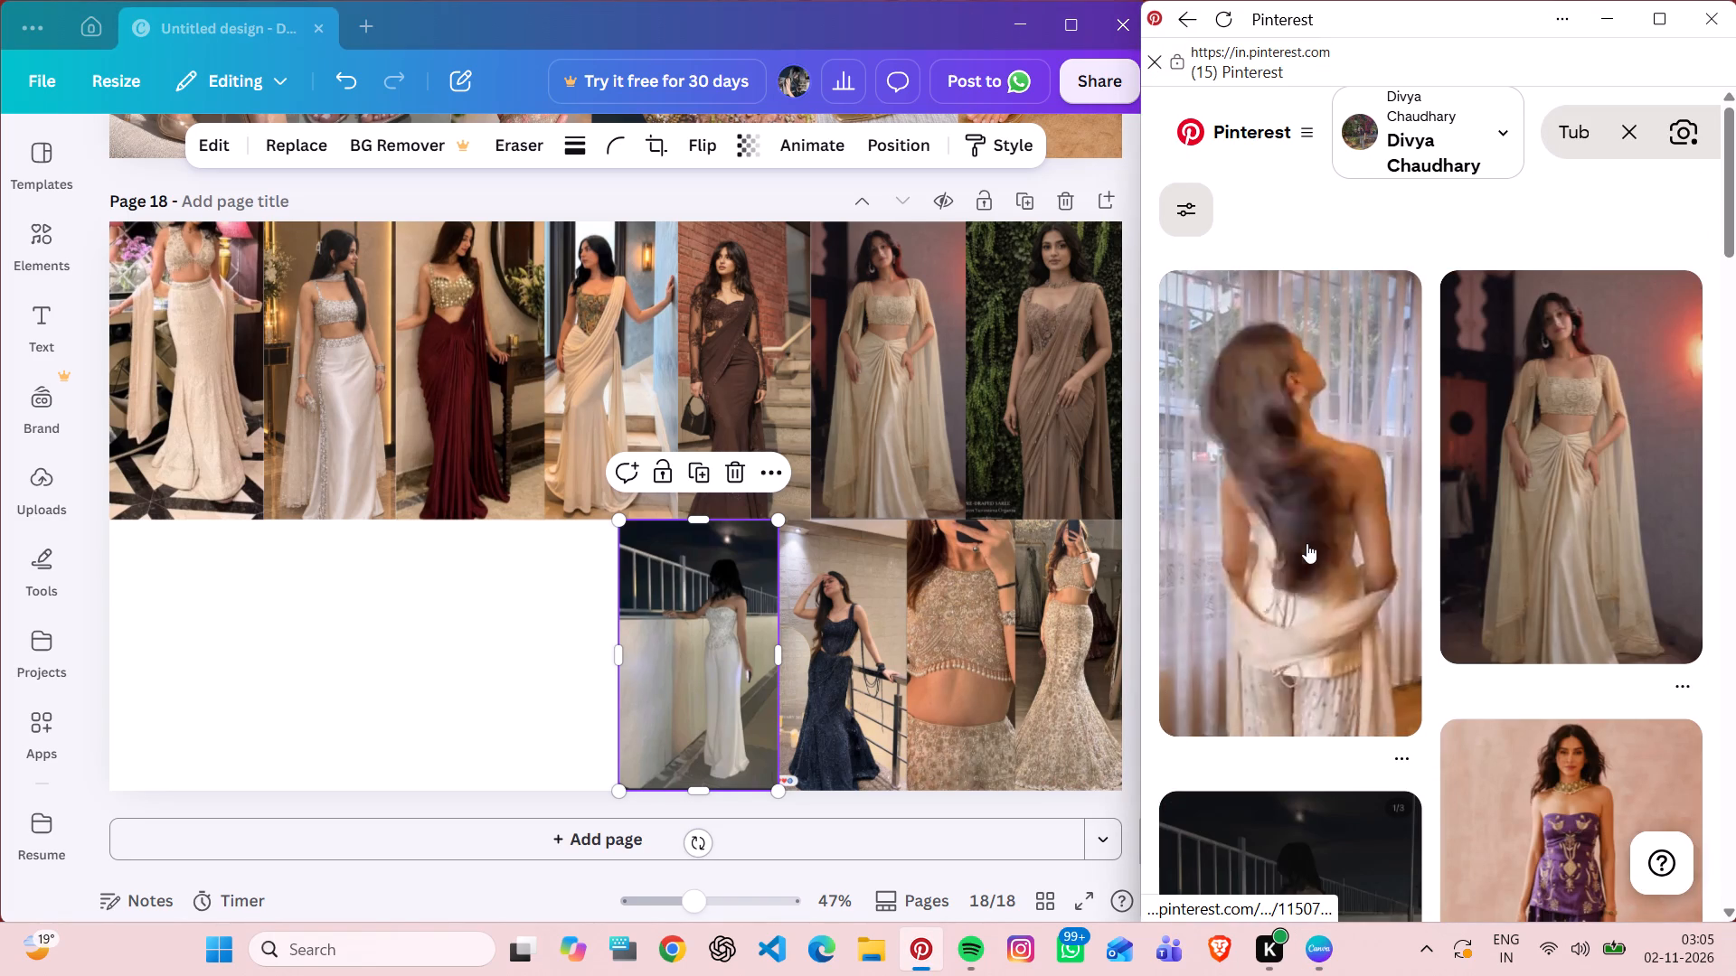
# Browse the tube sharara set results, open the pink strapless lace sharara pin, and add its photo to page 18.
pyautogui.scroll(-8, 1307, 543)
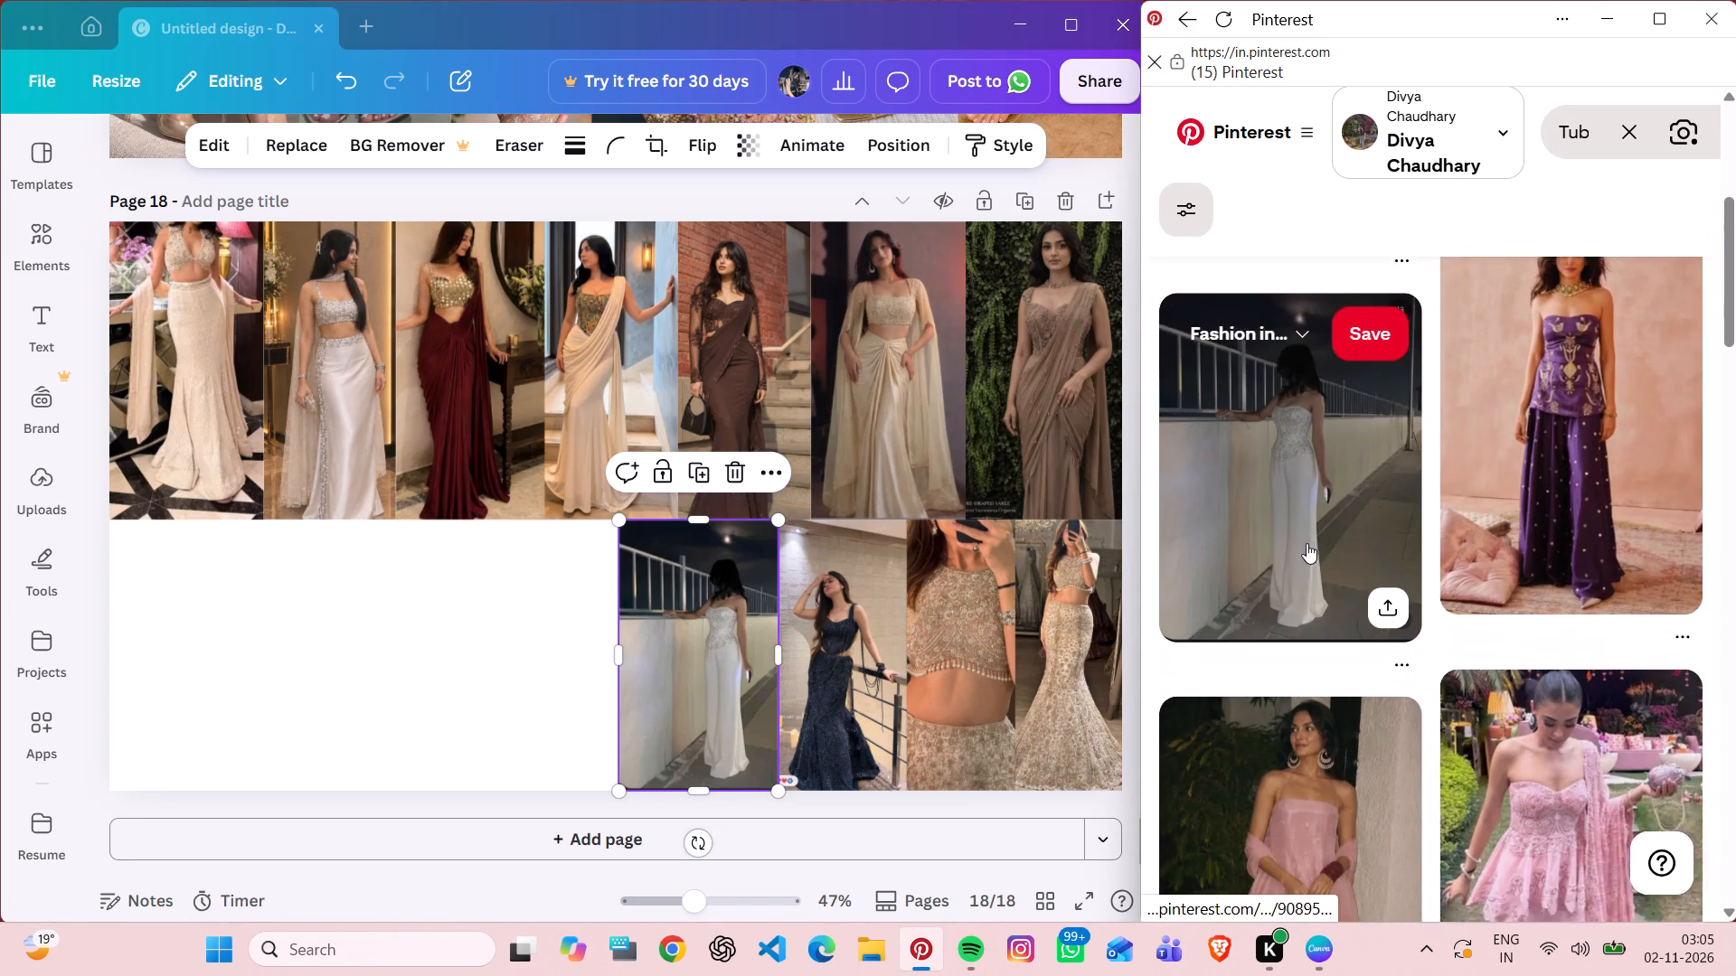
pyautogui.scroll(-3, 1305, 527)
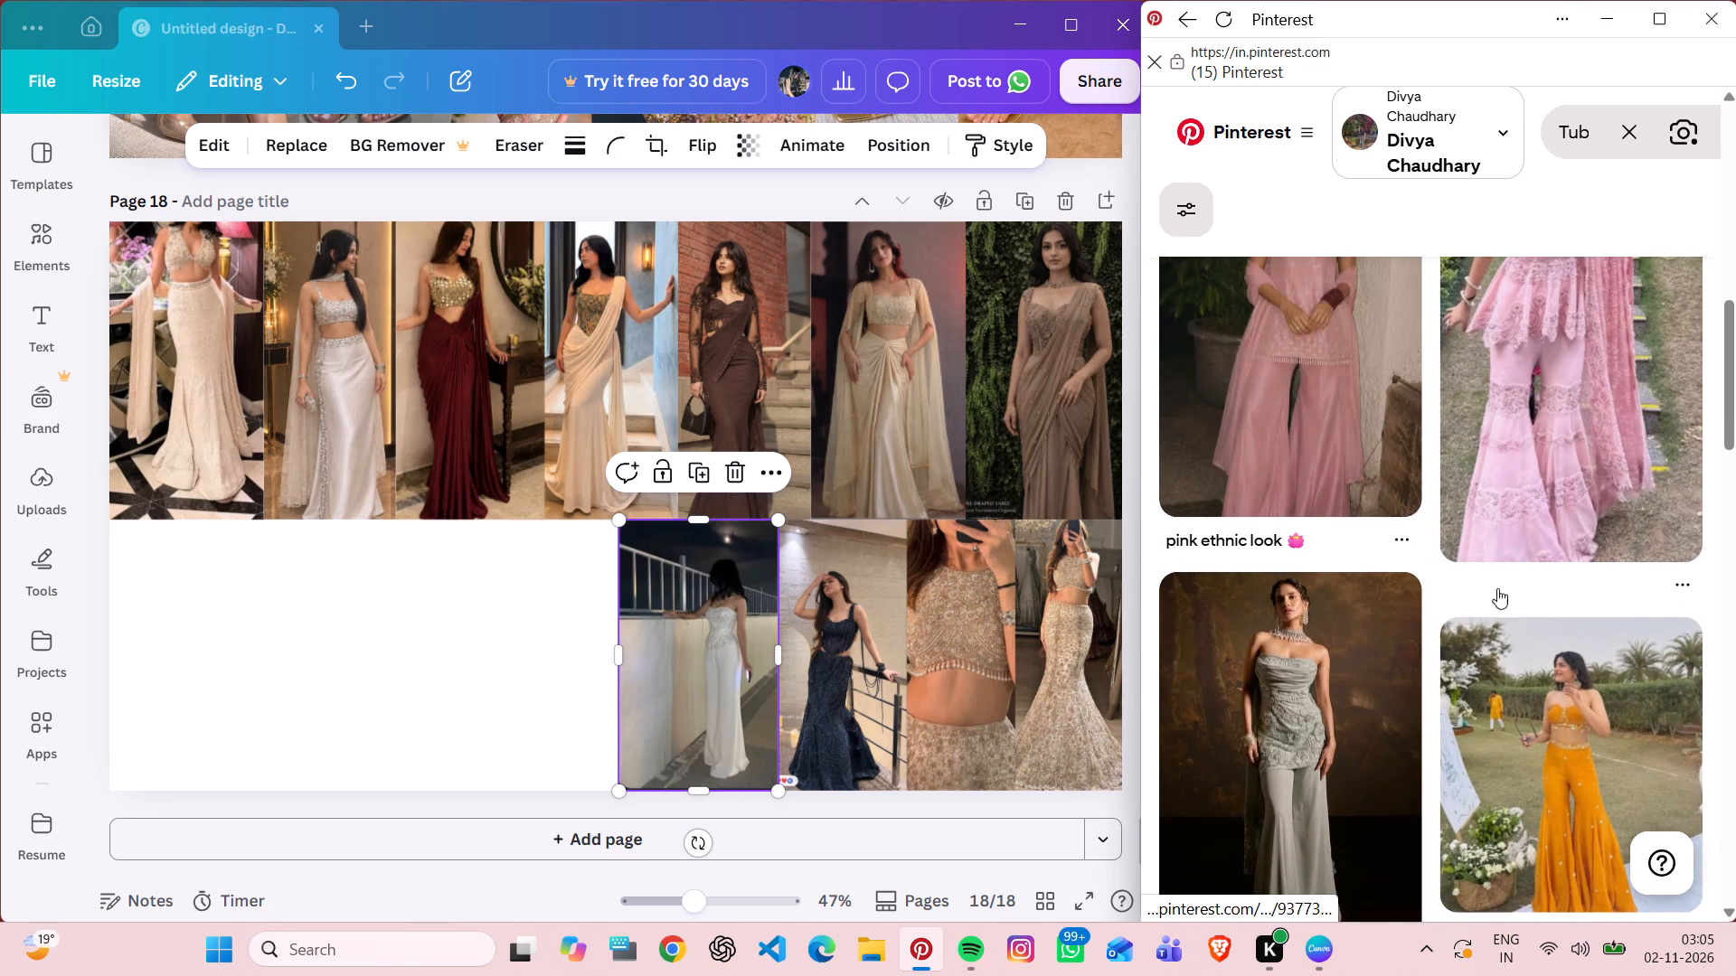
pyautogui.scroll(2, 1227, 559)
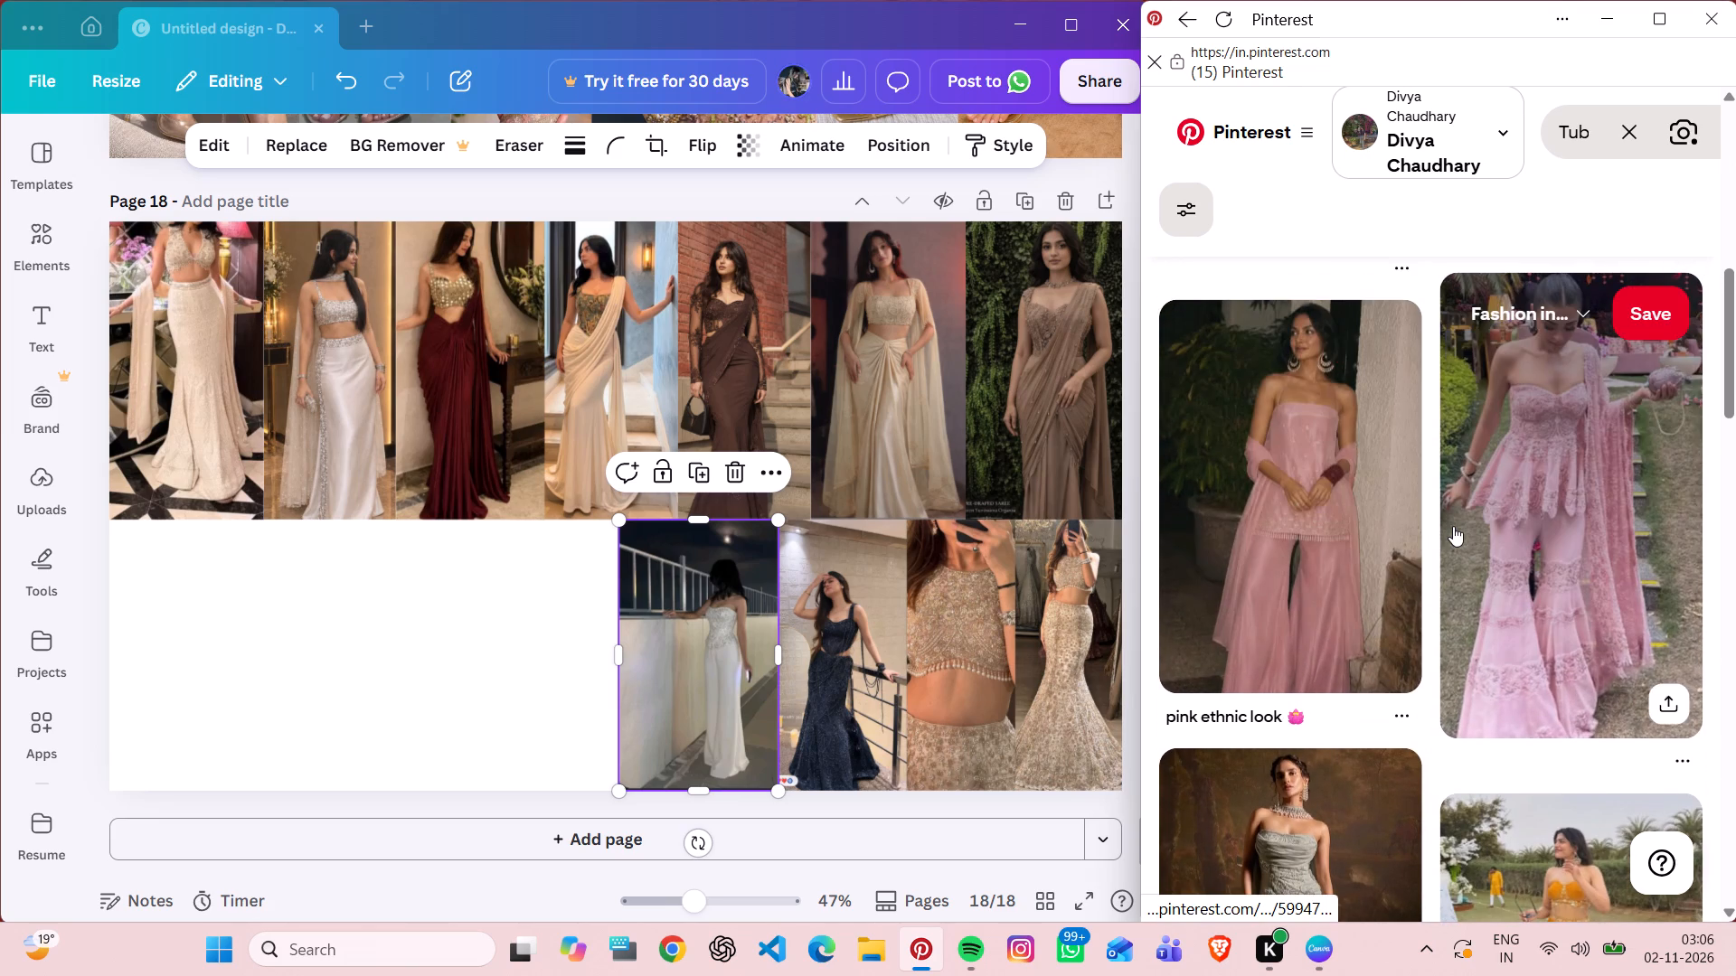
pyautogui.click(1453, 526)
pyautogui.moveTo(1413, 503); pyautogui.dragTo(695, 558)
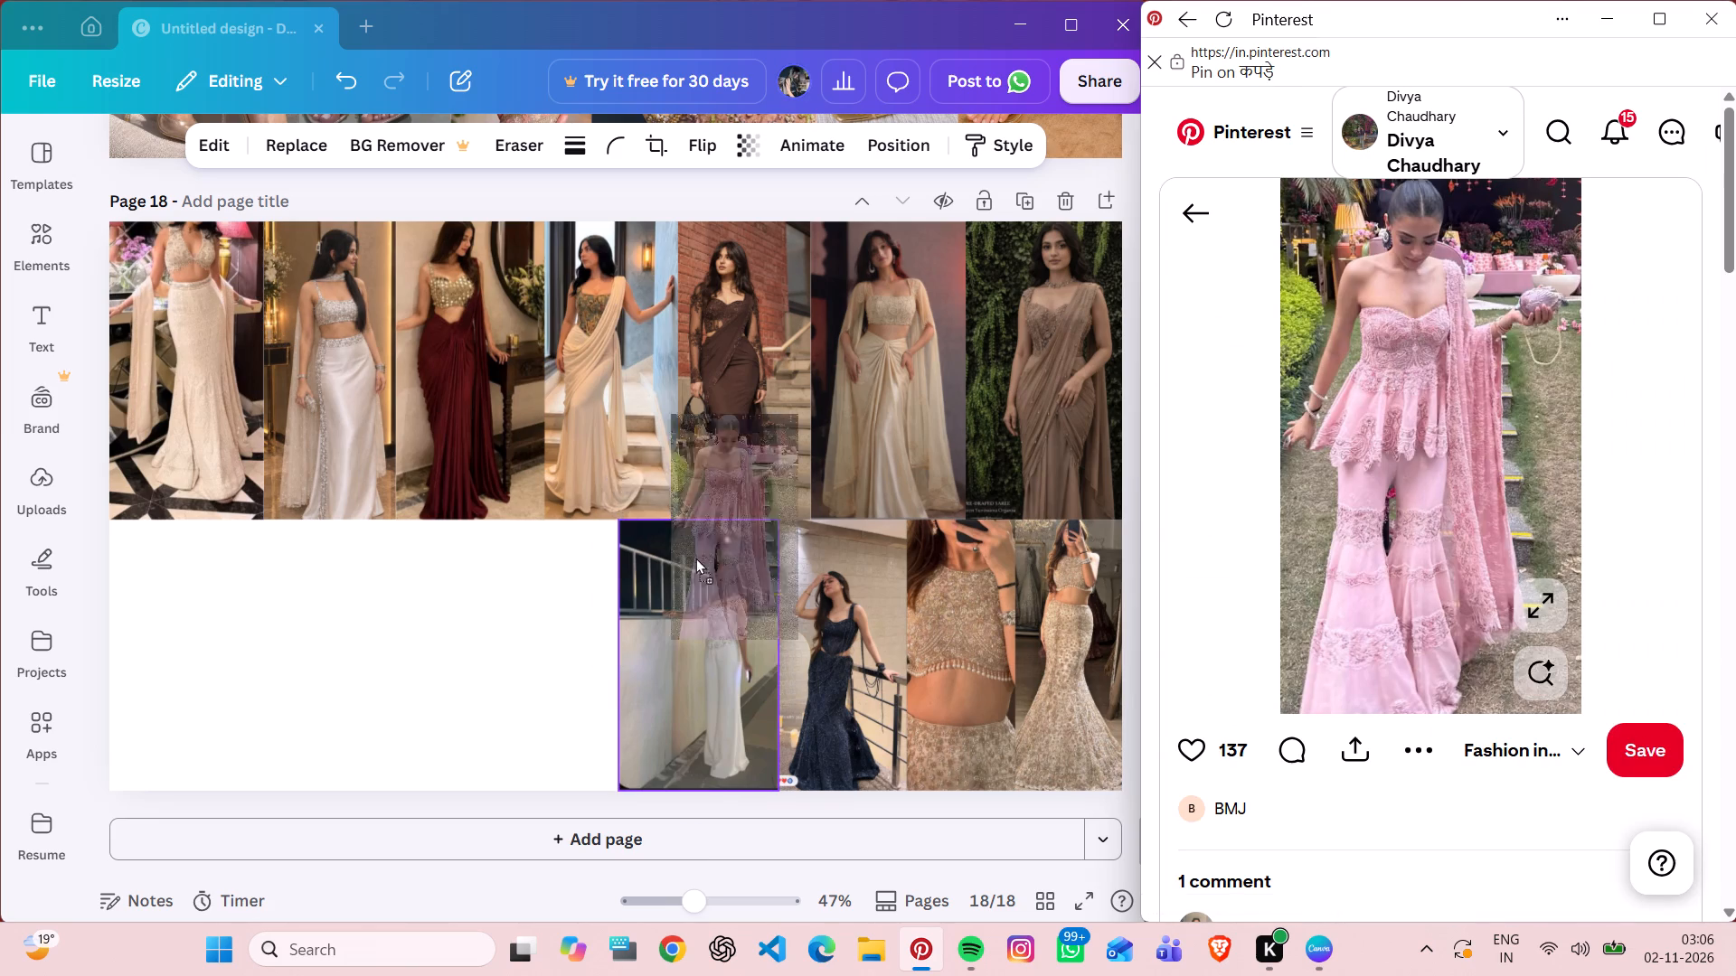
pyautogui.moveTo(695, 558); pyautogui.dragTo(608, 600)
# Scale the pink sharara photo to the bottom row's height and overlap it onto the white outfit photo's left edge.
pyautogui.moveTo(618, 480); pyautogui.dragTo(580, 567)
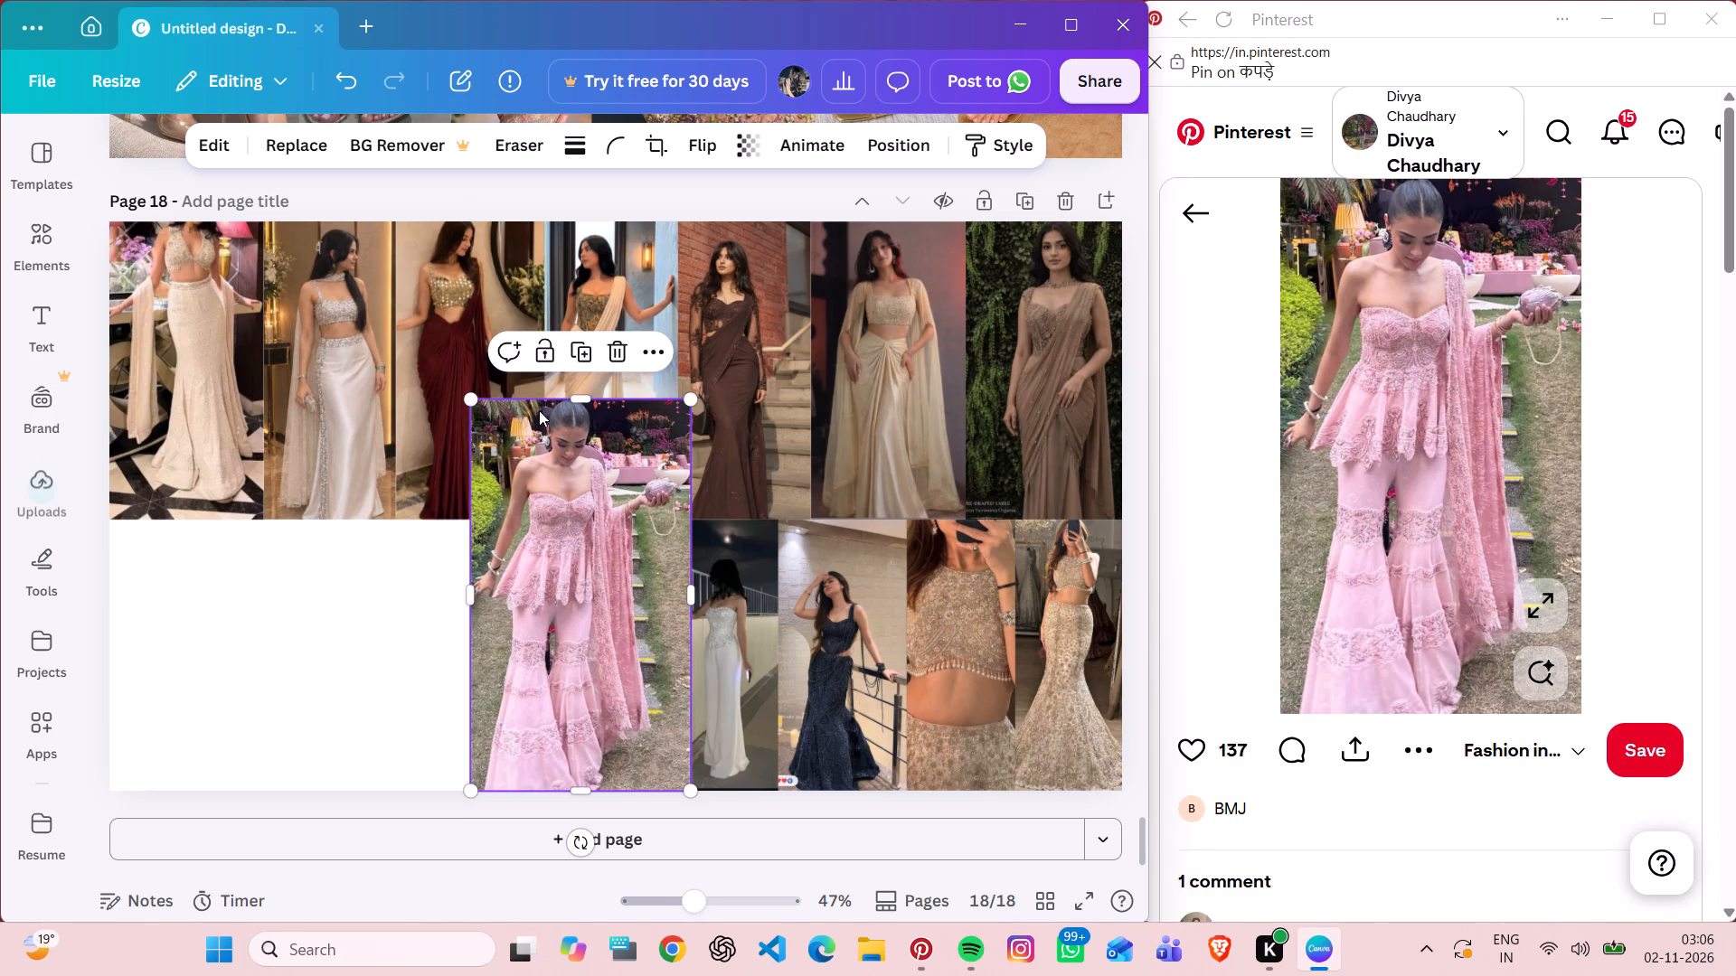
pyautogui.moveTo(475, 408); pyautogui.dragTo(519, 513)
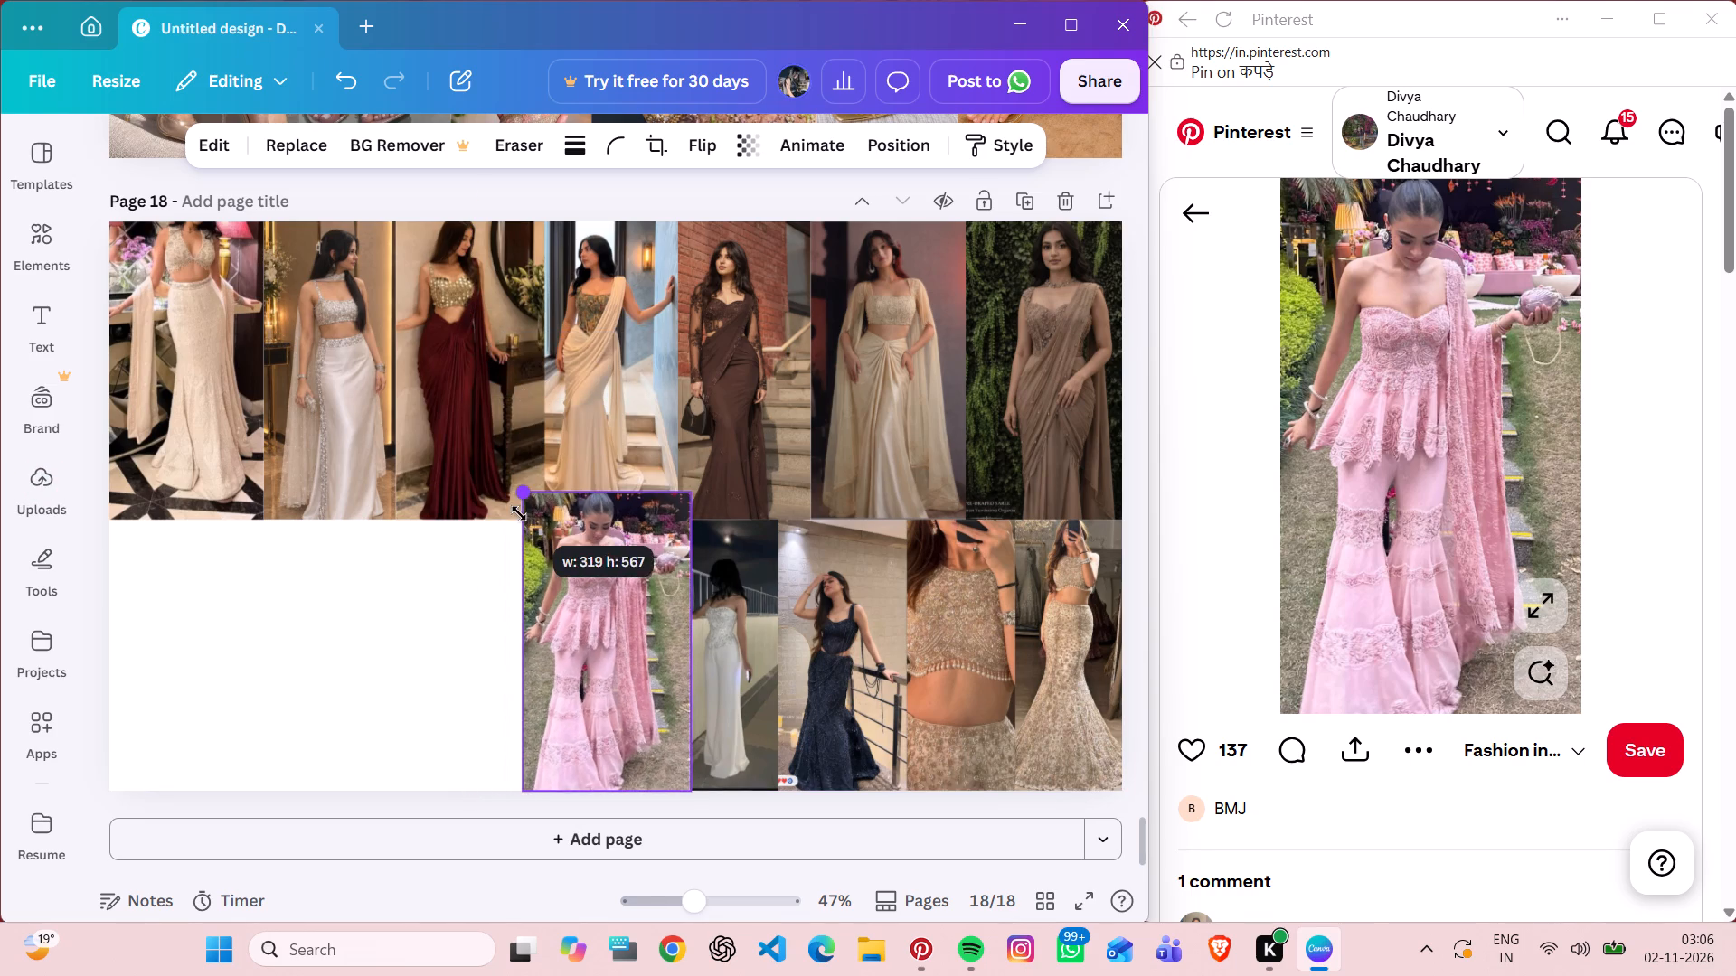
pyautogui.moveTo(519, 513); pyautogui.dragTo(522, 538)
pyautogui.moveTo(618, 571); pyautogui.dragTo(590, 571)
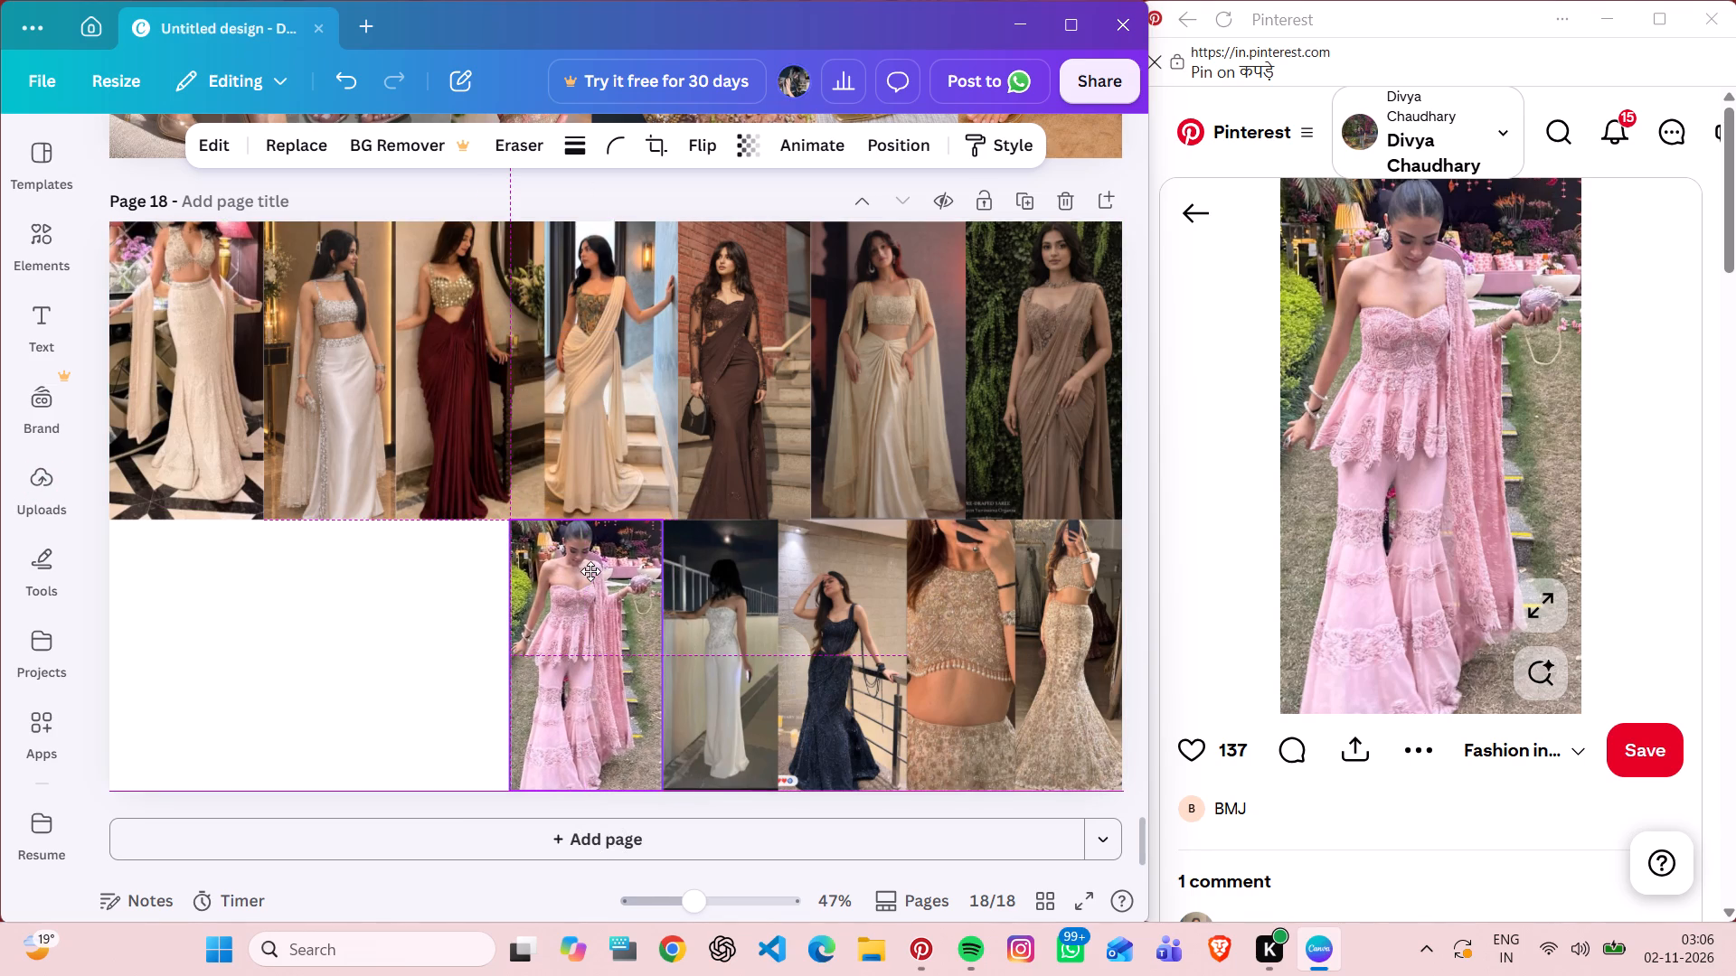
pyautogui.moveTo(590, 571); pyautogui.dragTo(592, 571)
# Browse the pins related to the pink sharara, open the yellow peplum-and-flared-pants pin, and add its photo to page 18.
pyautogui.scroll(-6, 1694, 632)
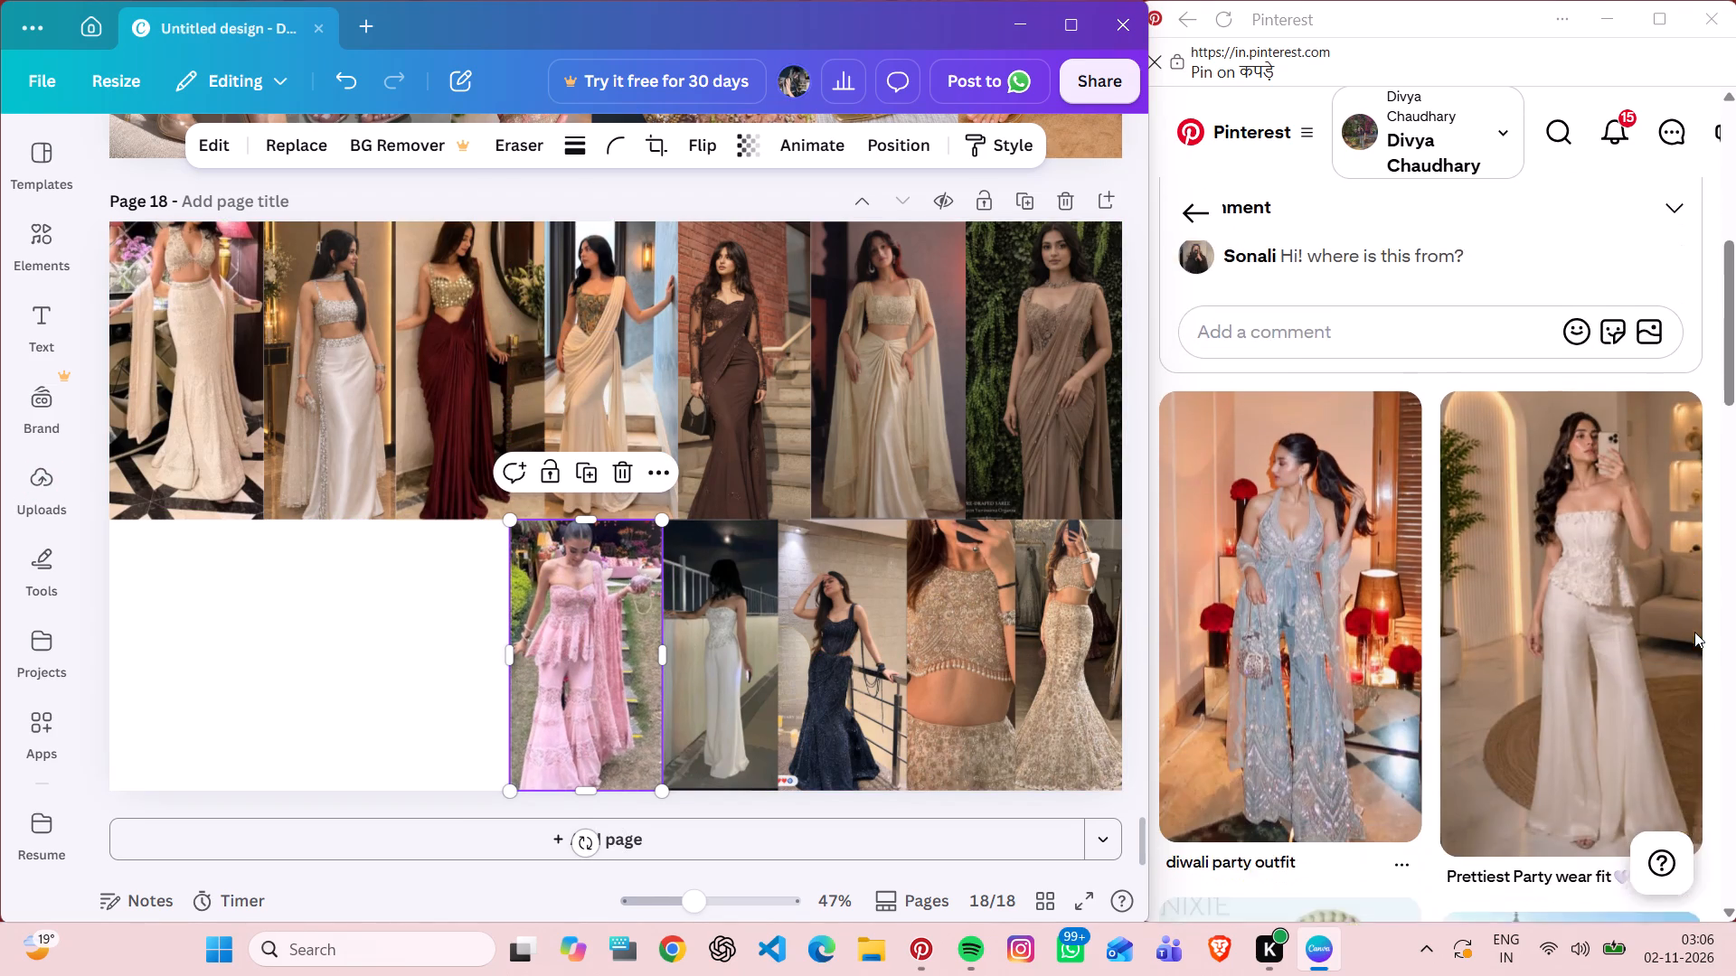
pyautogui.scroll(-5, 1694, 632)
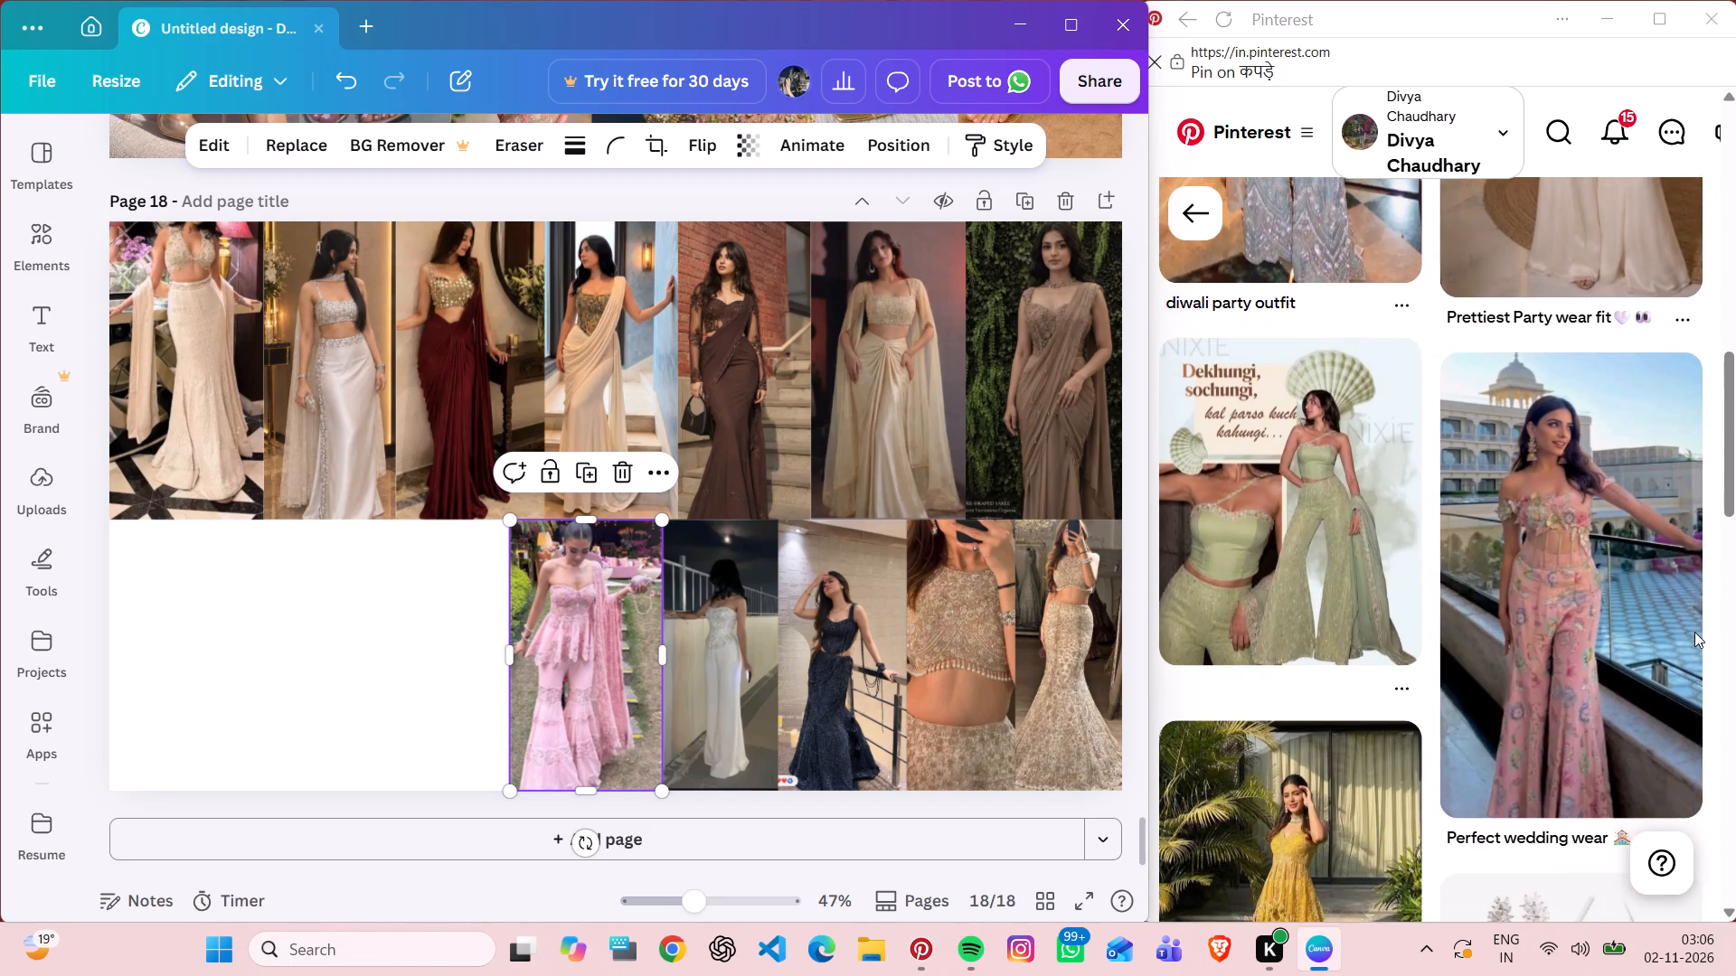
pyautogui.scroll(-2, 1694, 632)
pyautogui.scroll(2, 1694, 632)
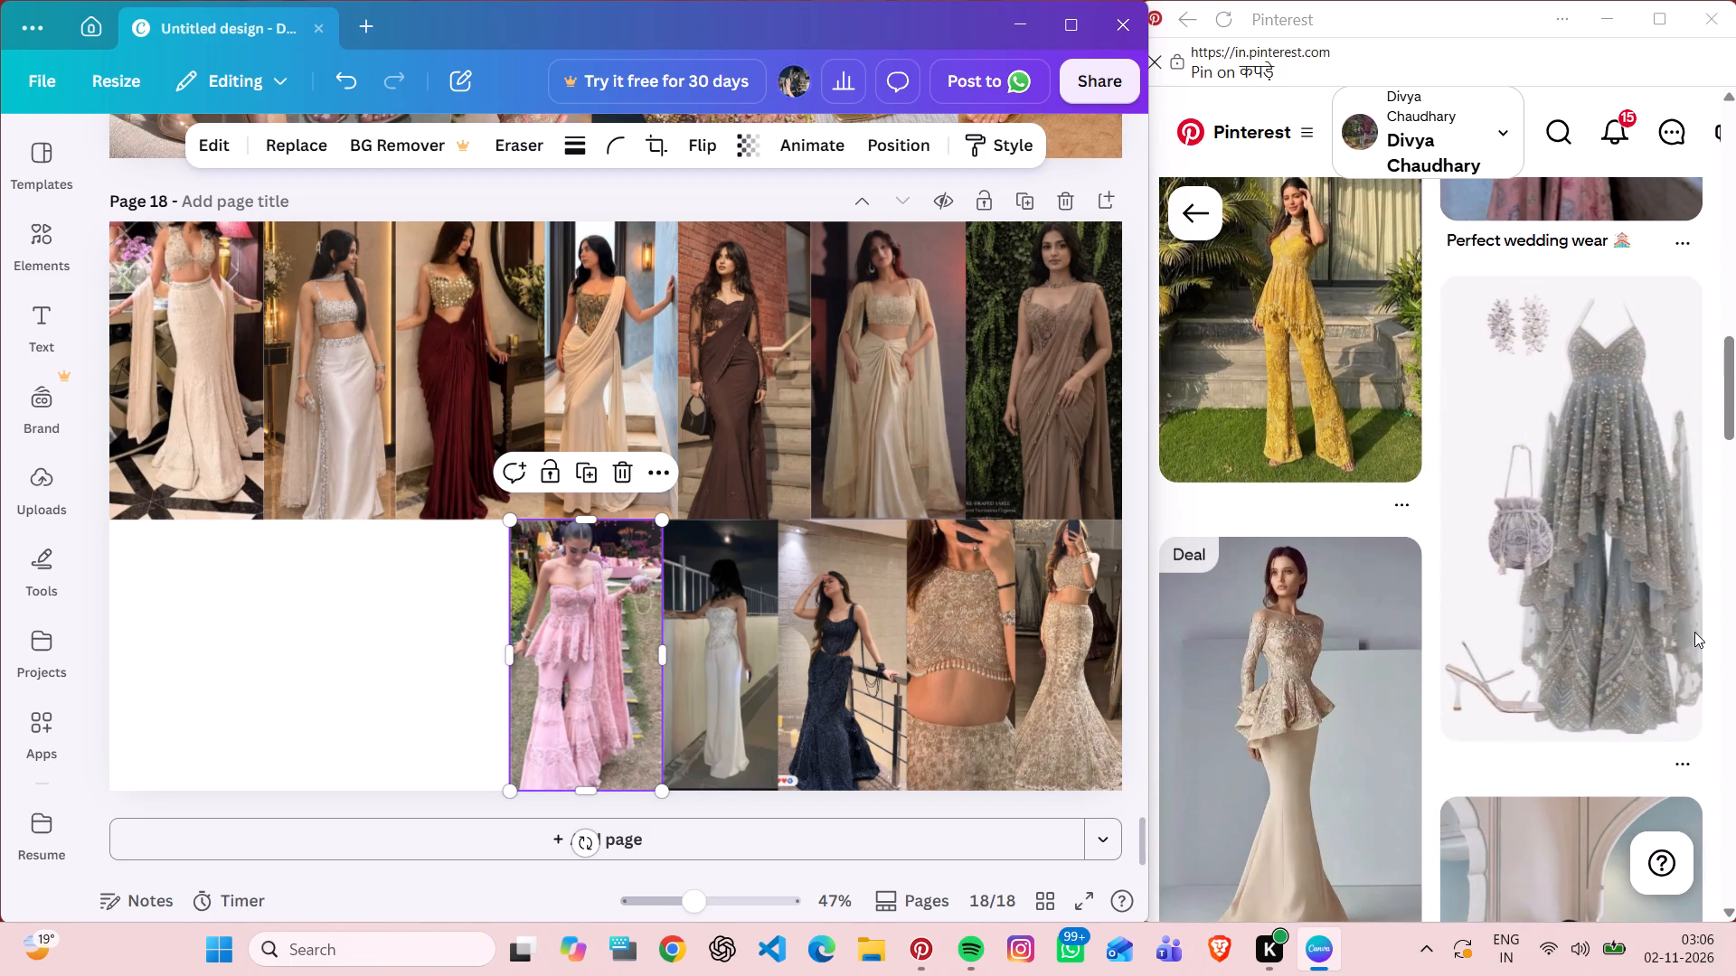
pyautogui.click(1224, 414)
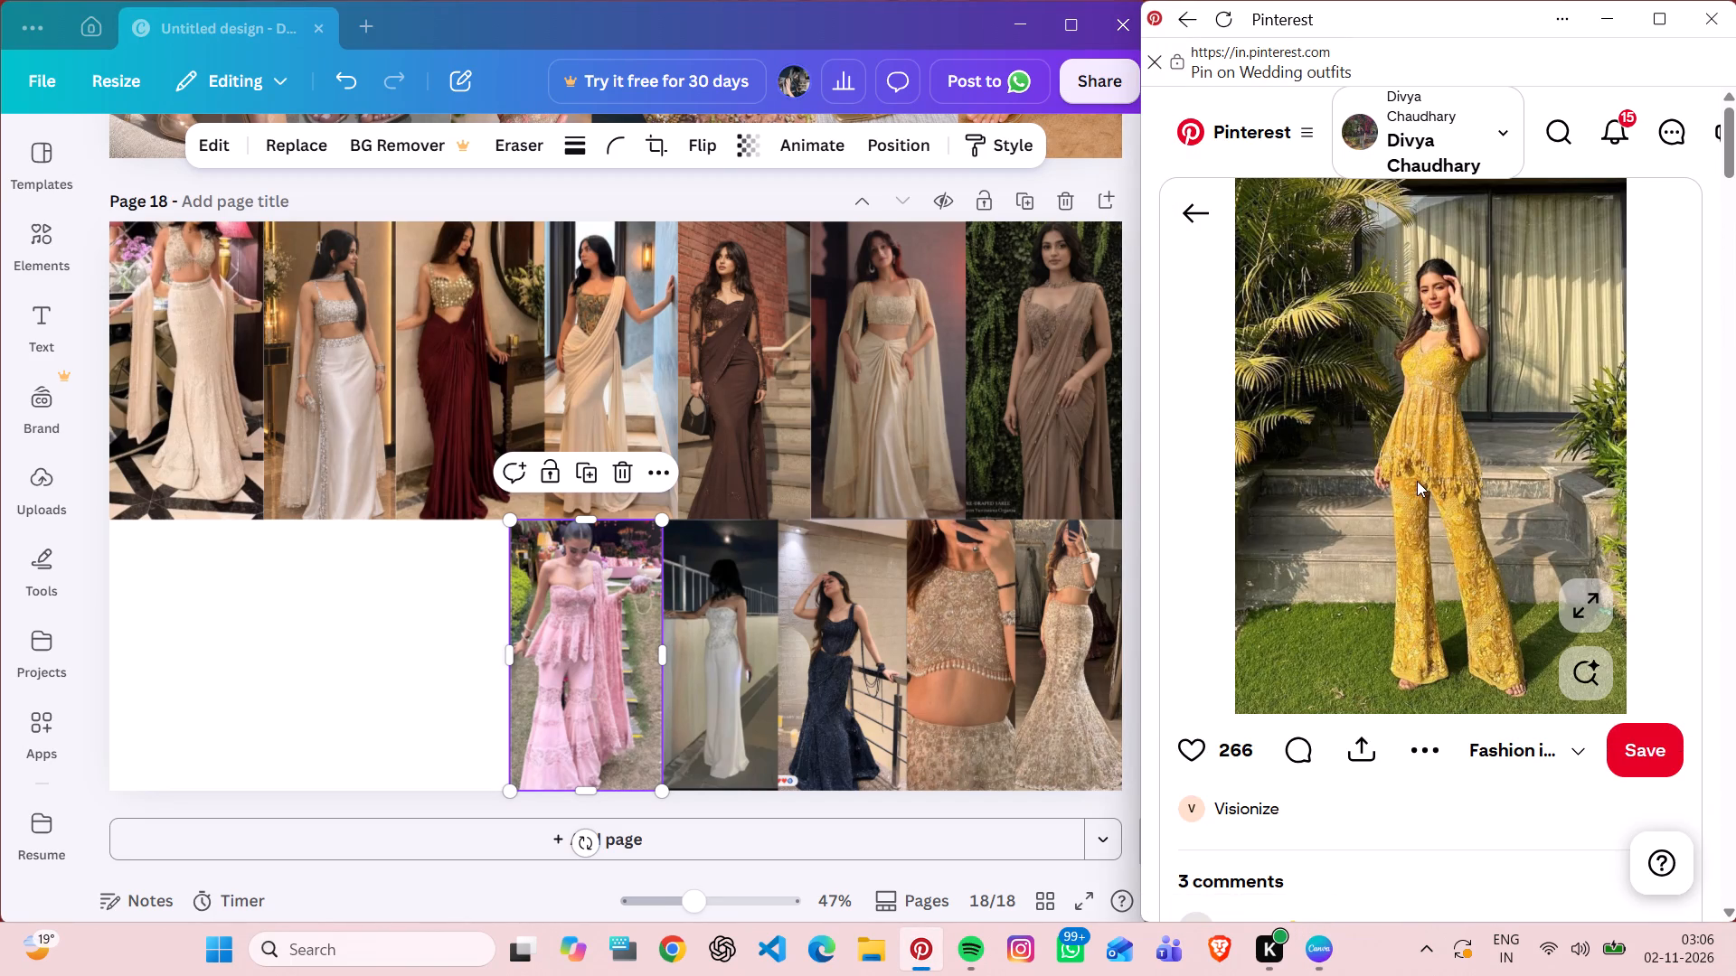
pyautogui.moveTo(1417, 481); pyautogui.dragTo(401, 627)
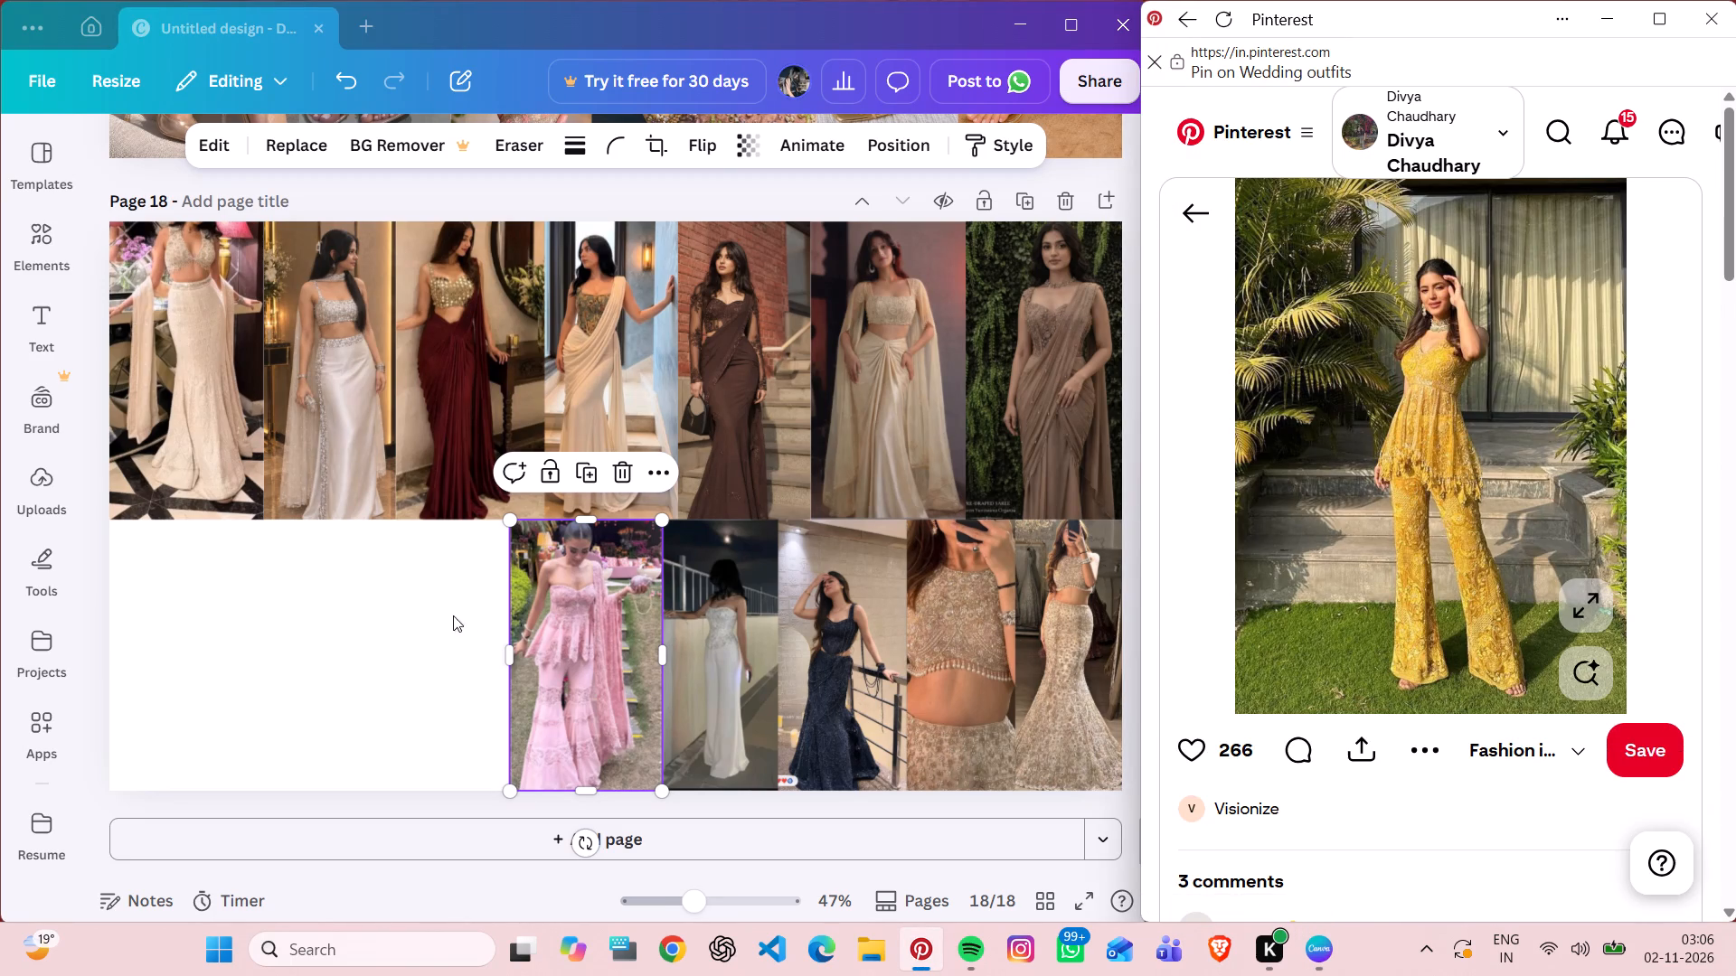
pyautogui.click(444, 619)
pyautogui.moveTo(1461, 592); pyautogui.dragTo(1192, 576)
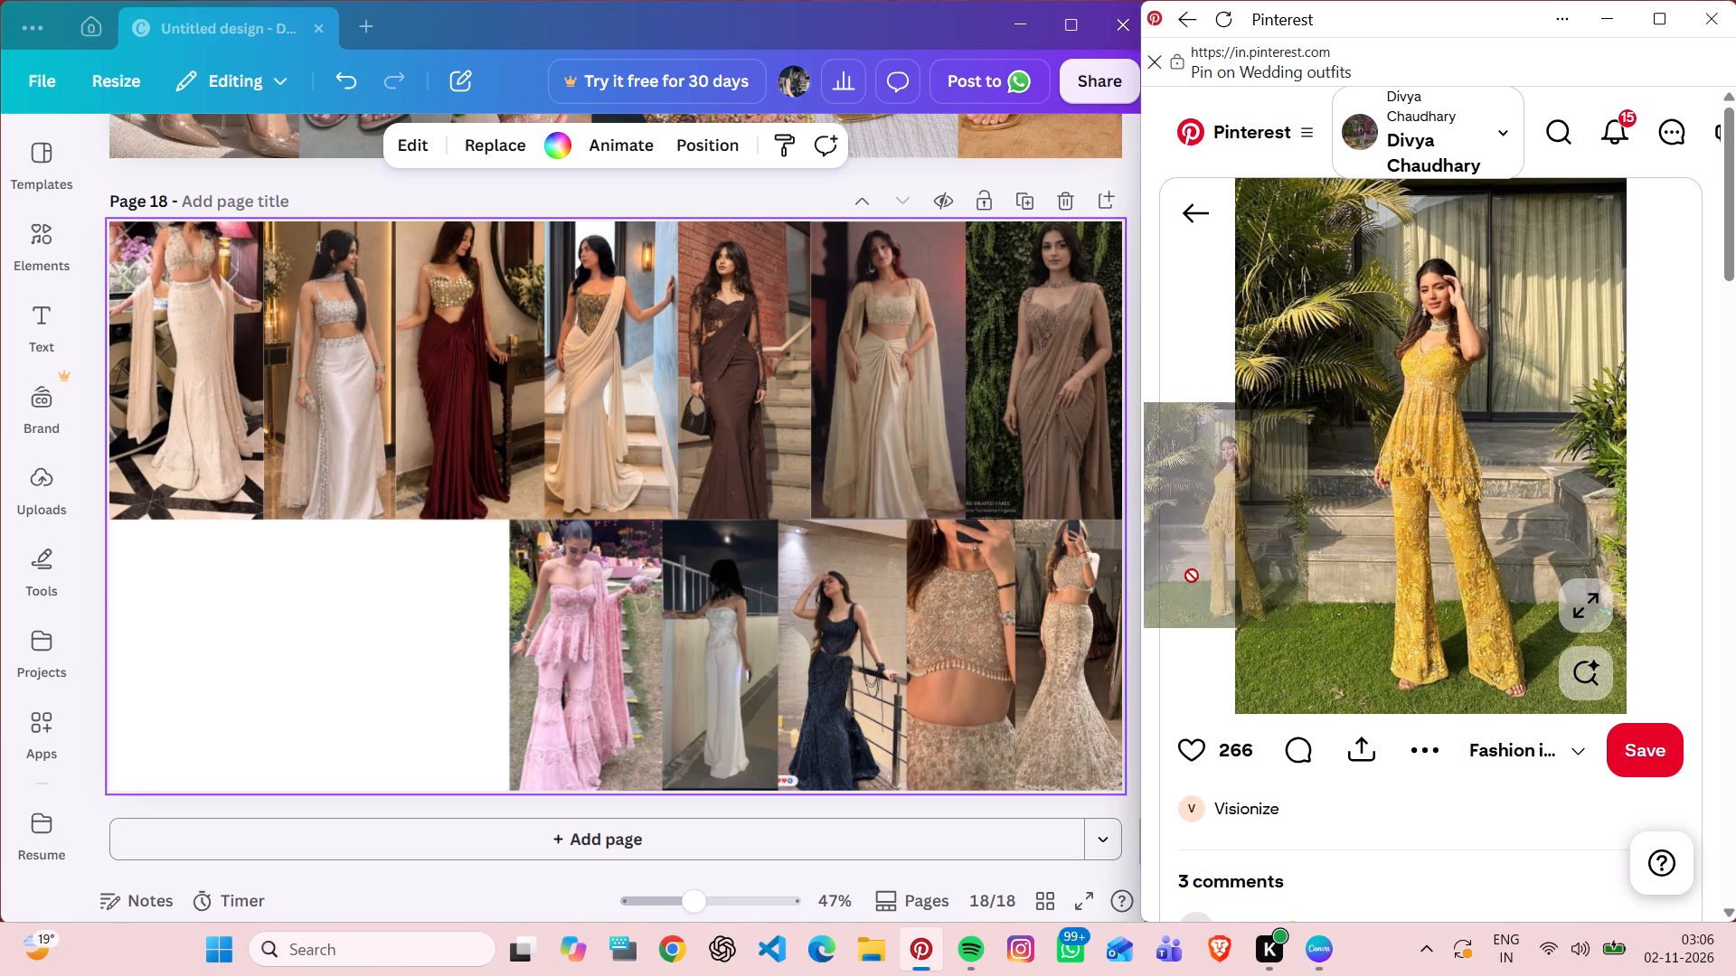
pyautogui.moveTo(1192, 576); pyautogui.dragTo(476, 625)
# Crop the yellow outfit photo's sides and top, set it against the pink photo's left edge, and scale it to the bottom row's height.
pyautogui.moveTo(580, 560); pyautogui.dragTo(392, 667)
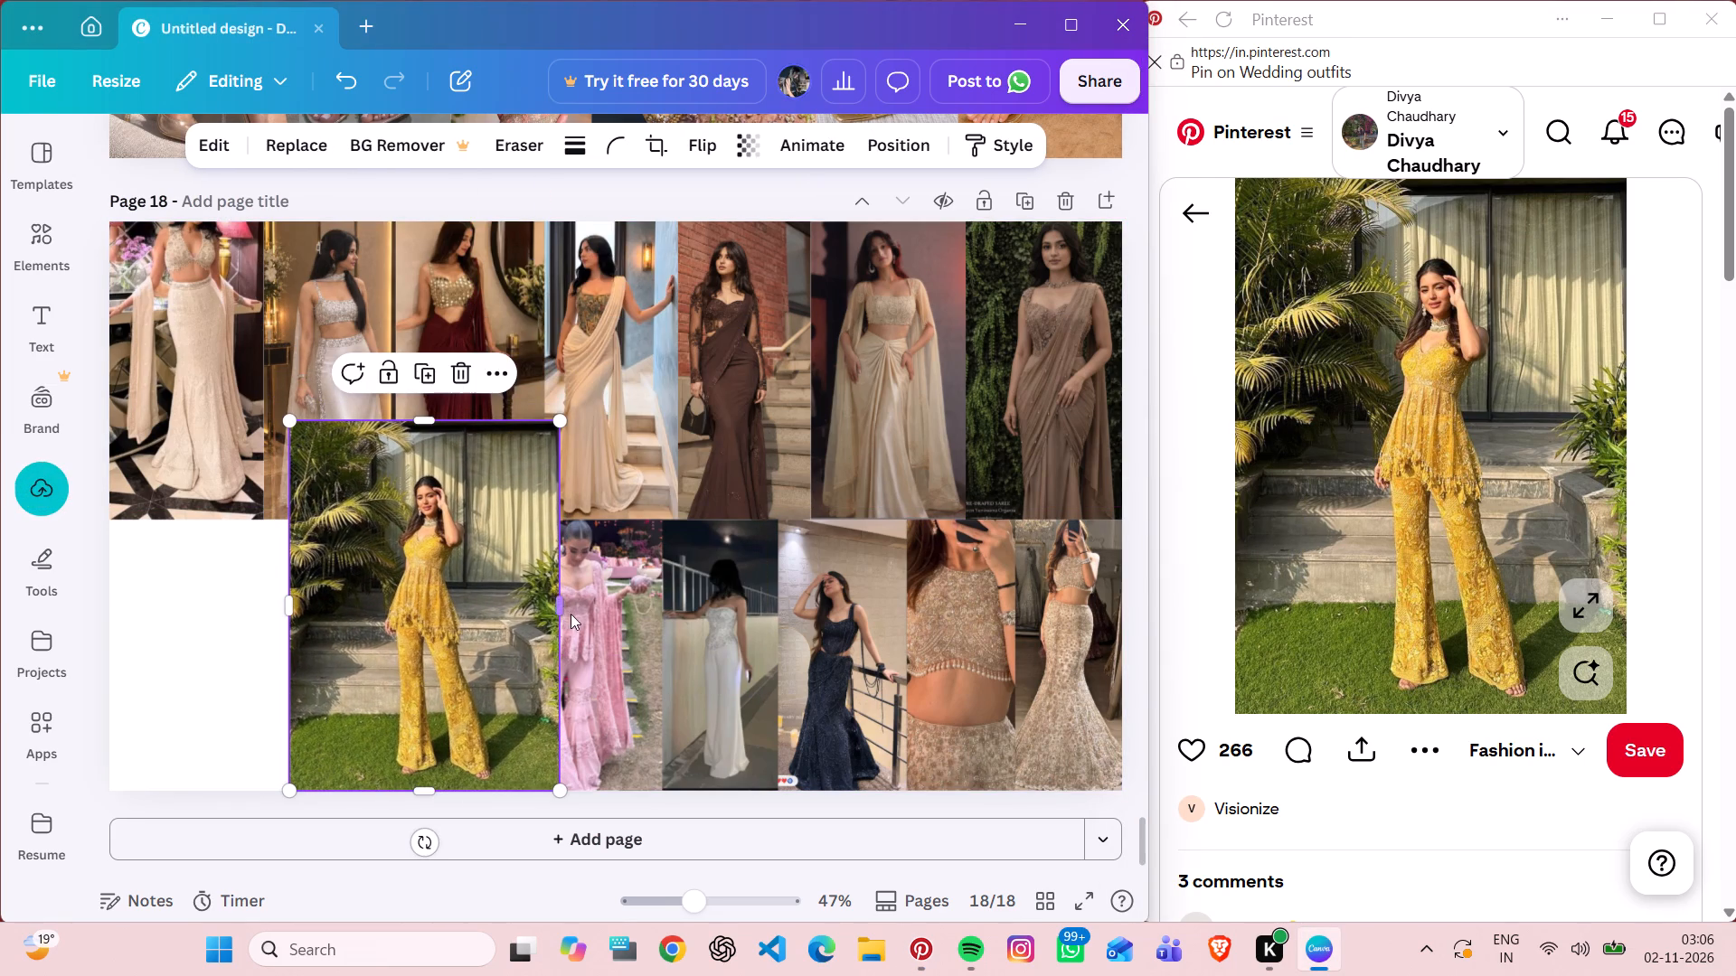
pyautogui.click(549, 606)
pyautogui.click(557, 605)
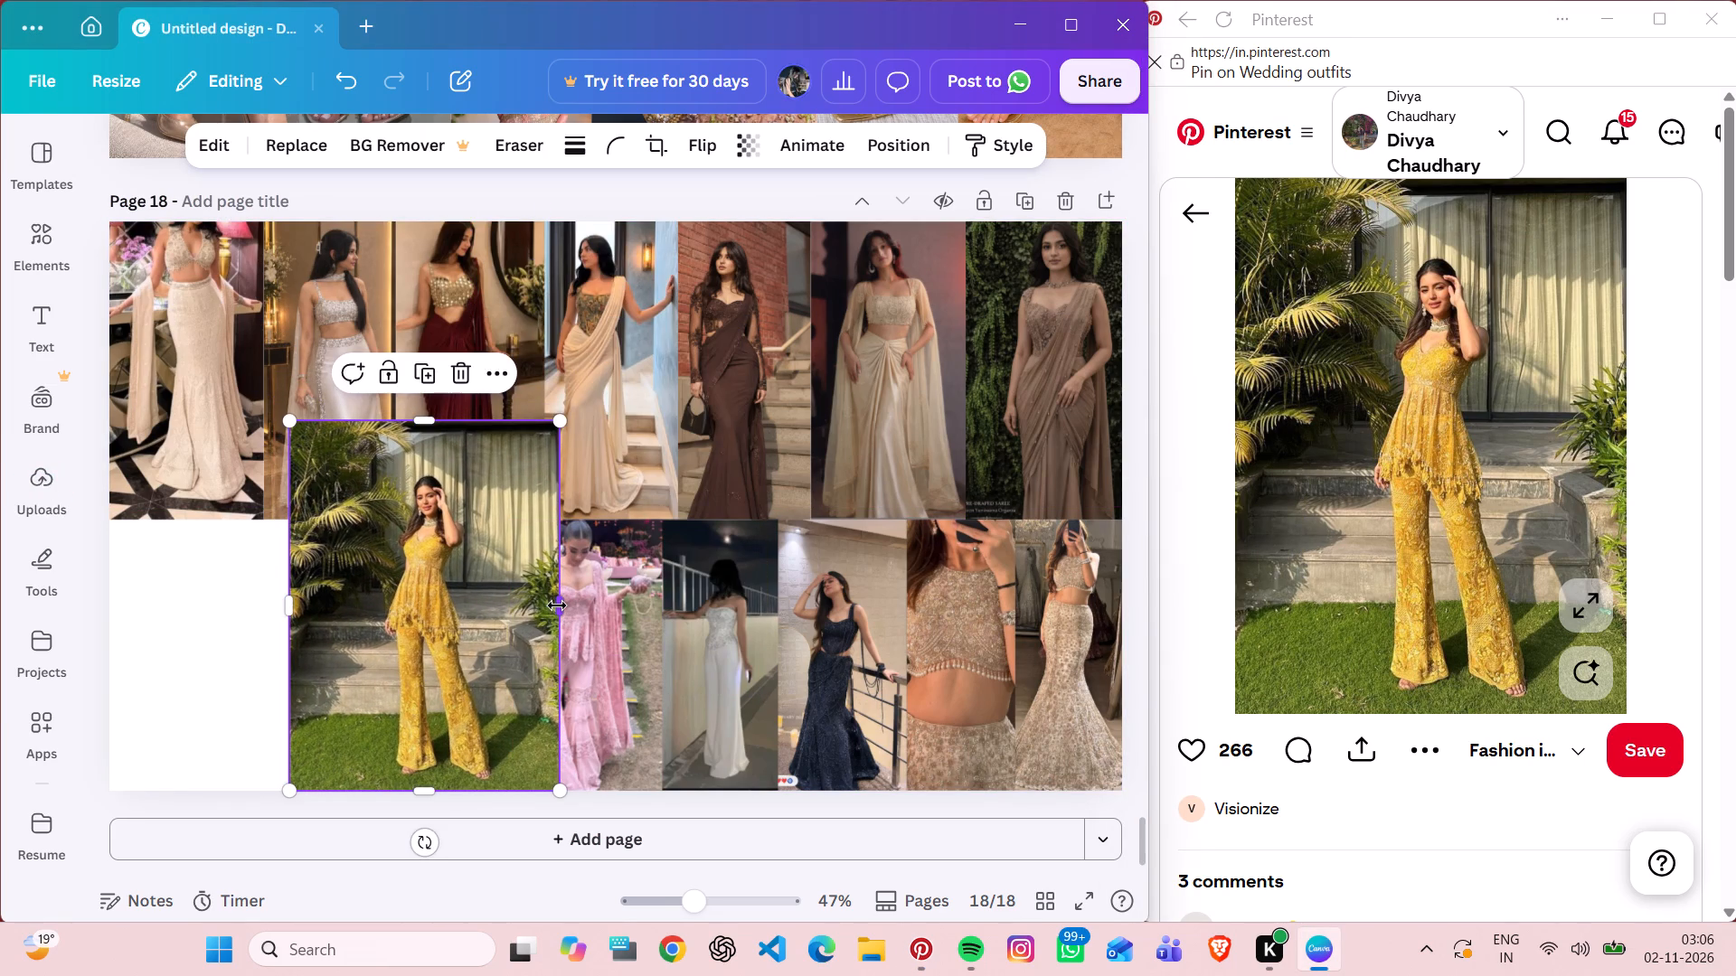
pyautogui.moveTo(557, 605); pyautogui.dragTo(496, 612)
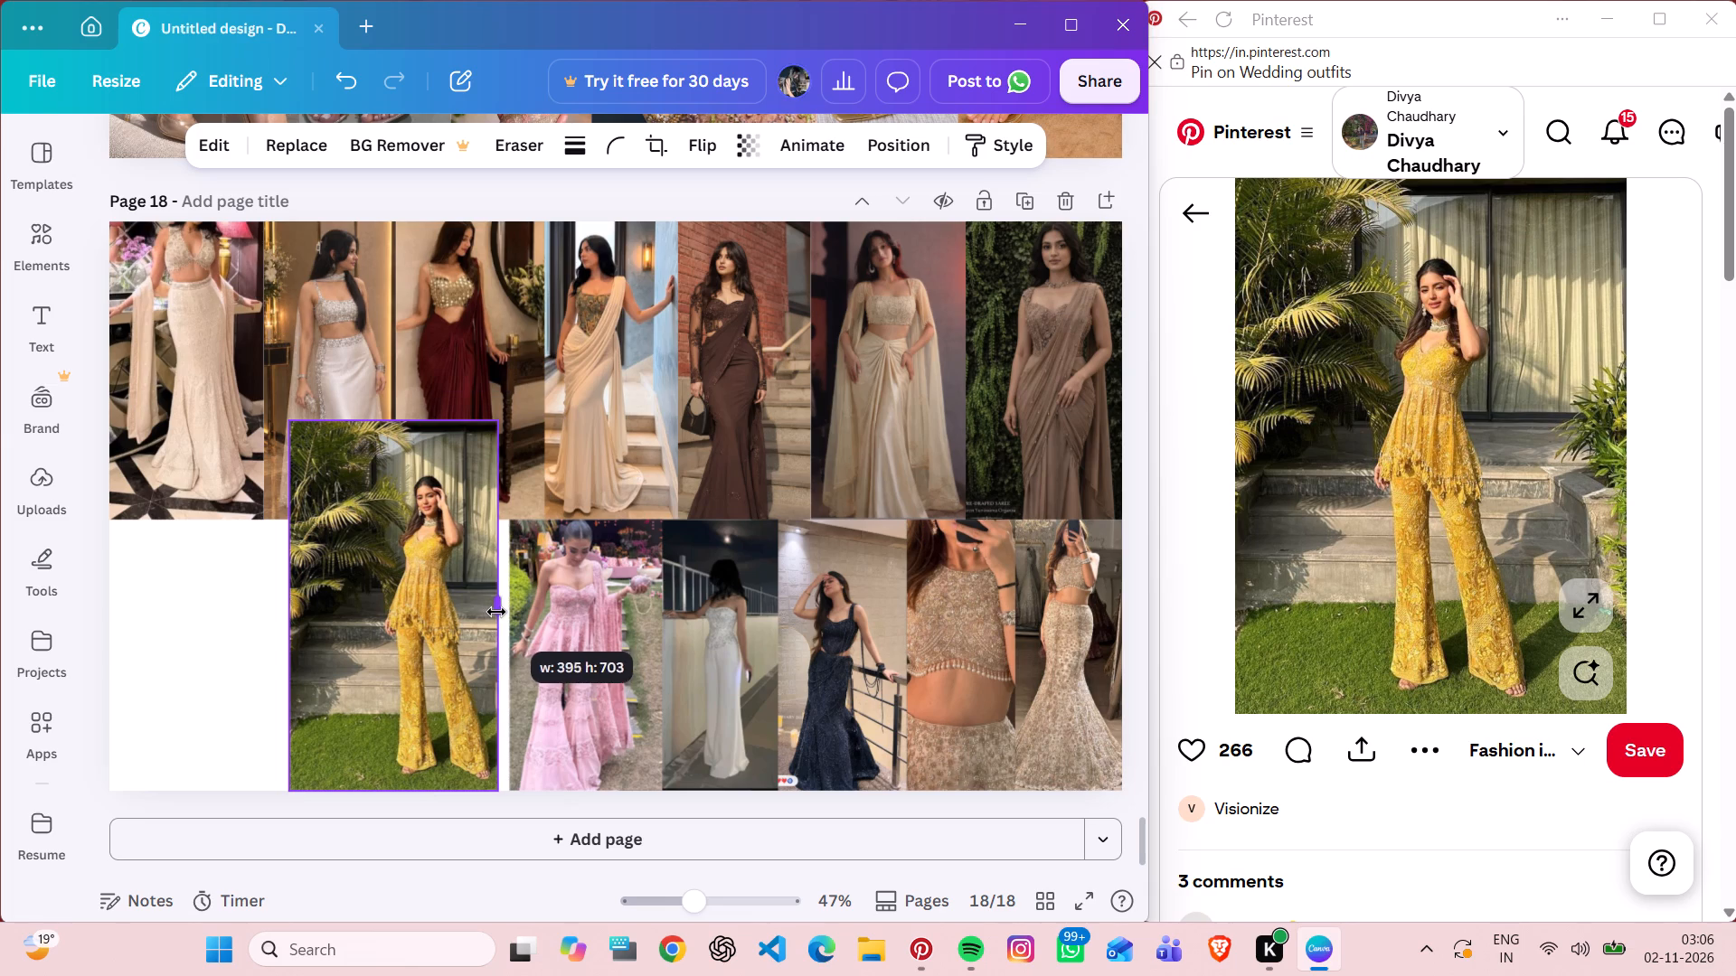
pyautogui.moveTo(496, 612); pyautogui.dragTo(498, 612)
pyautogui.moveTo(289, 611); pyautogui.dragTo(353, 619)
pyautogui.moveTo(412, 626); pyautogui.dragTo(422, 626)
pyautogui.moveTo(363, 424); pyautogui.dragTo(376, 456)
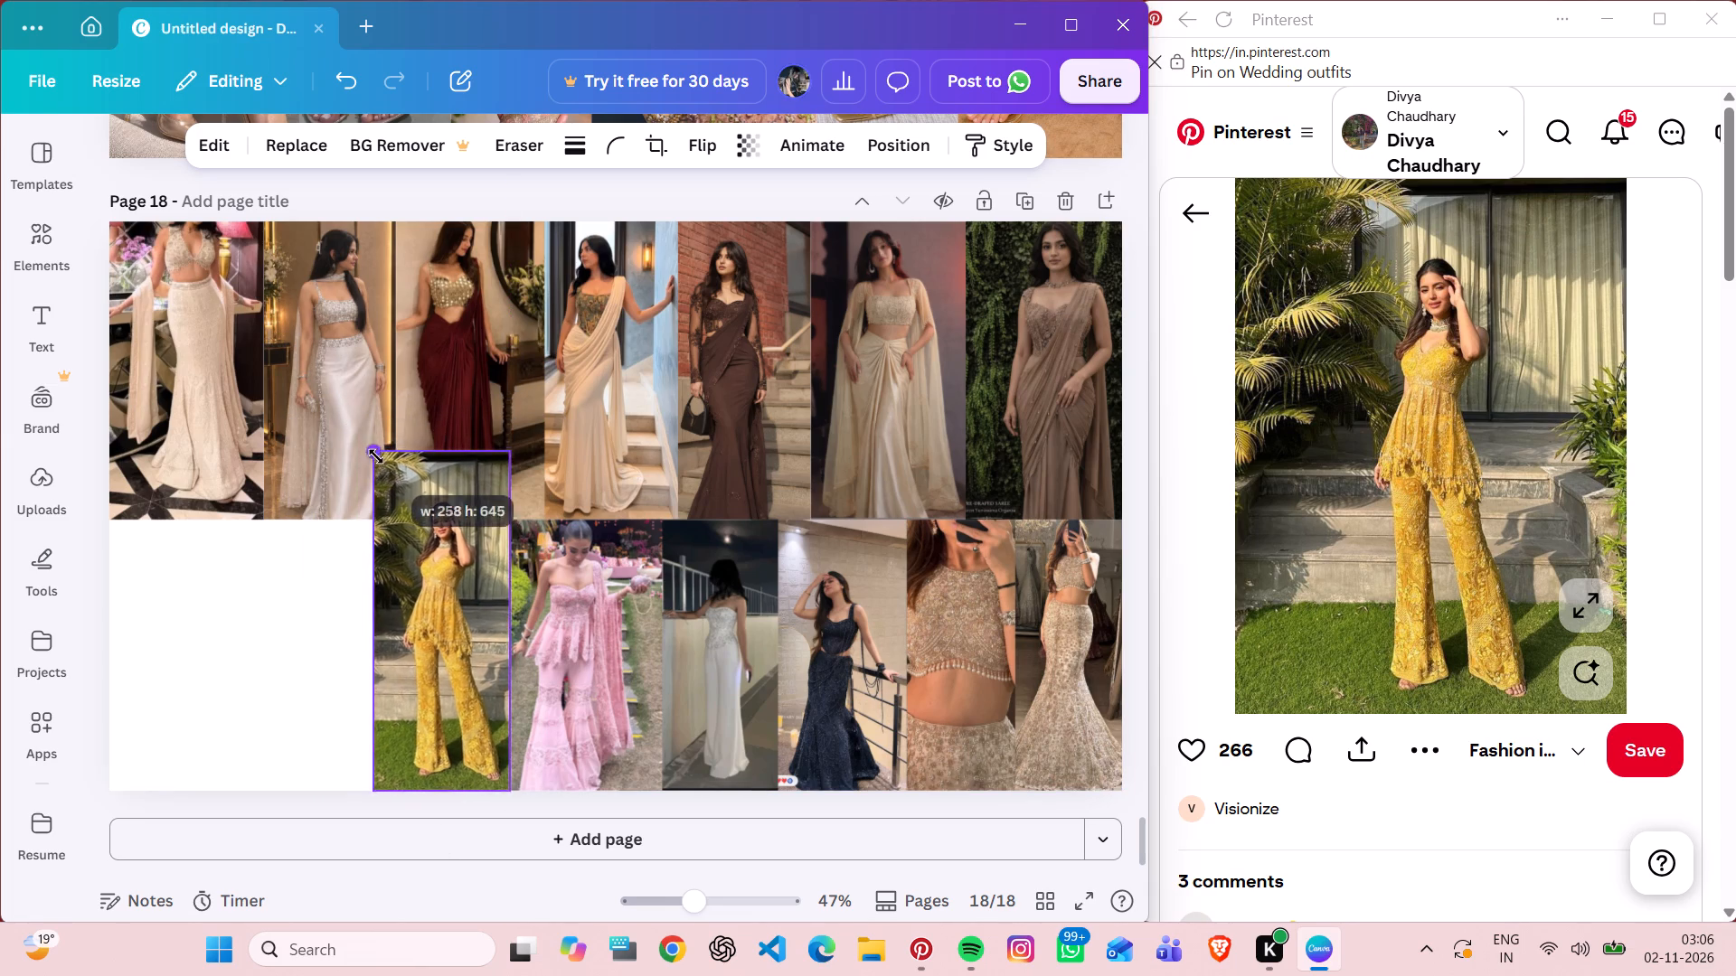
pyautogui.moveTo(376, 456); pyautogui.dragTo(393, 530)
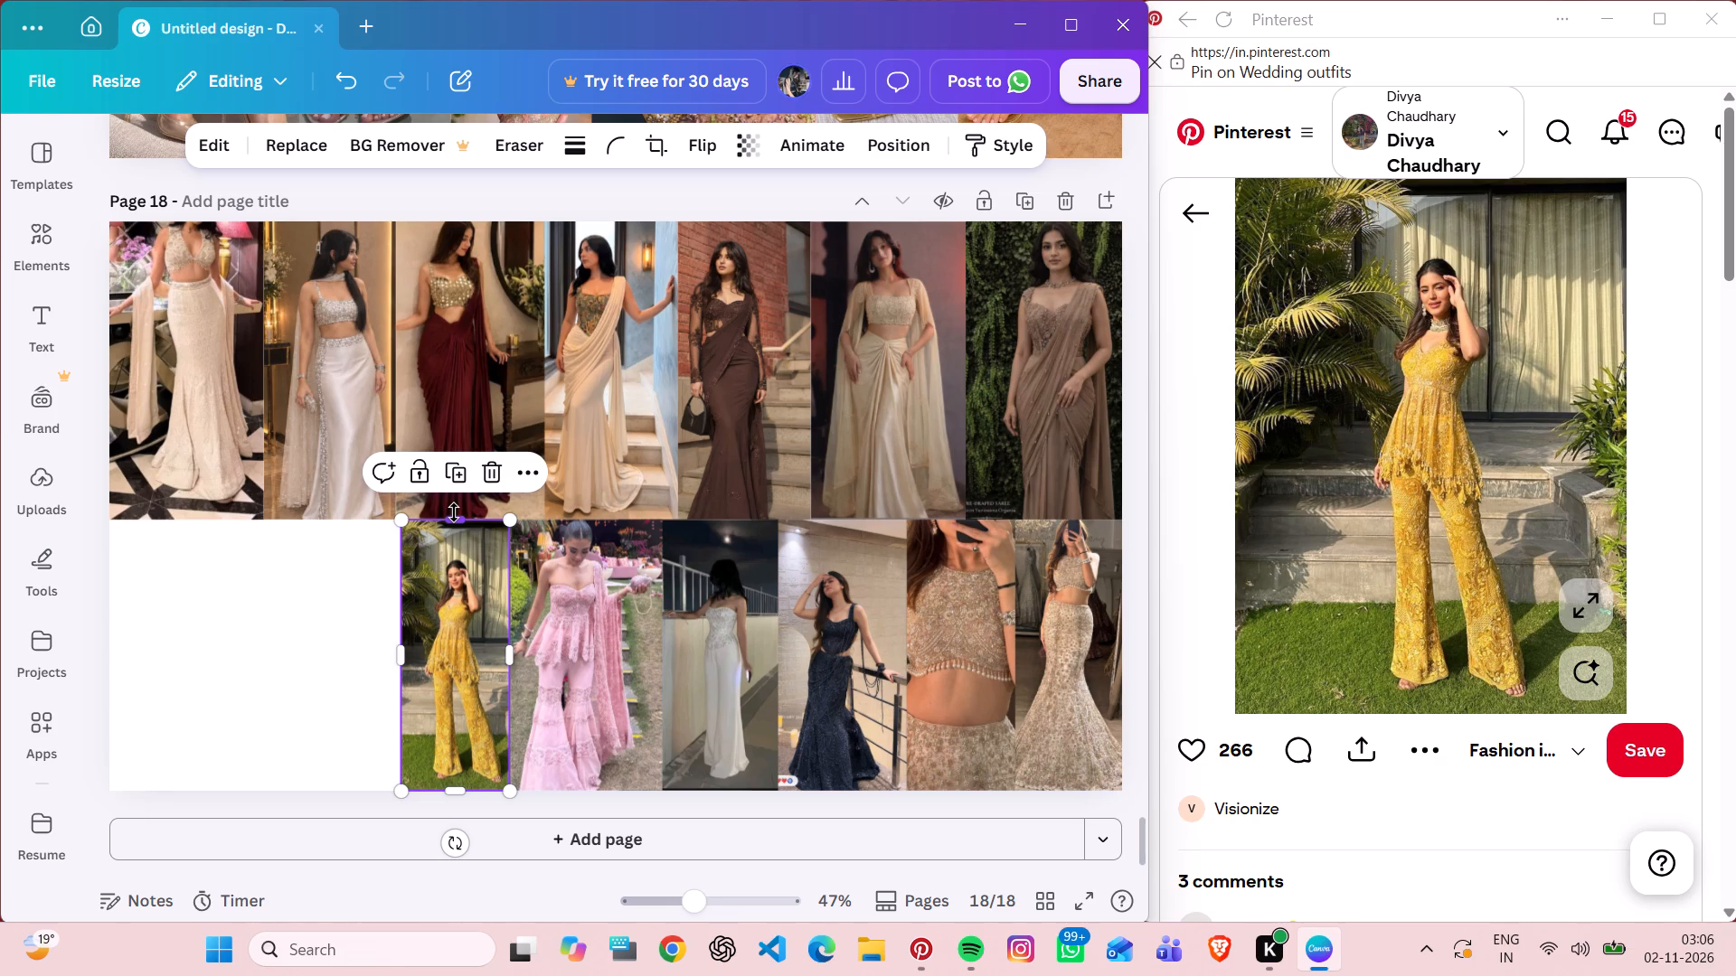
pyautogui.moveTo(454, 512); pyautogui.dragTo(456, 547)
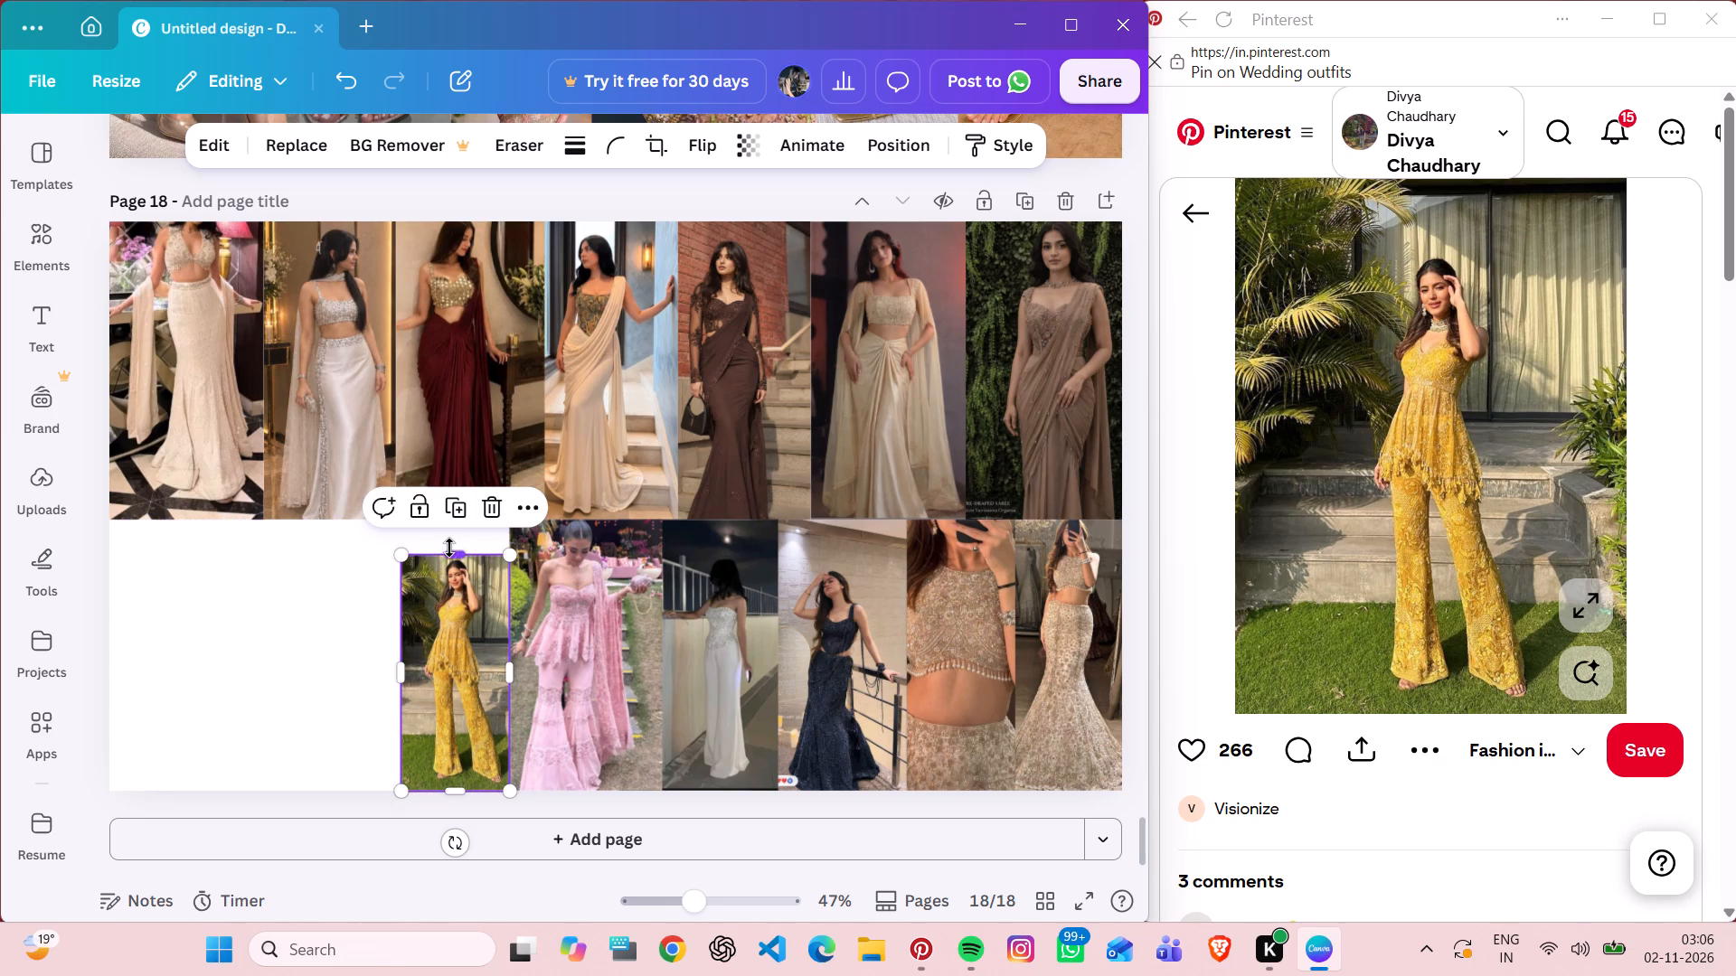
pyautogui.moveTo(404, 559); pyautogui.dragTo(383, 529)
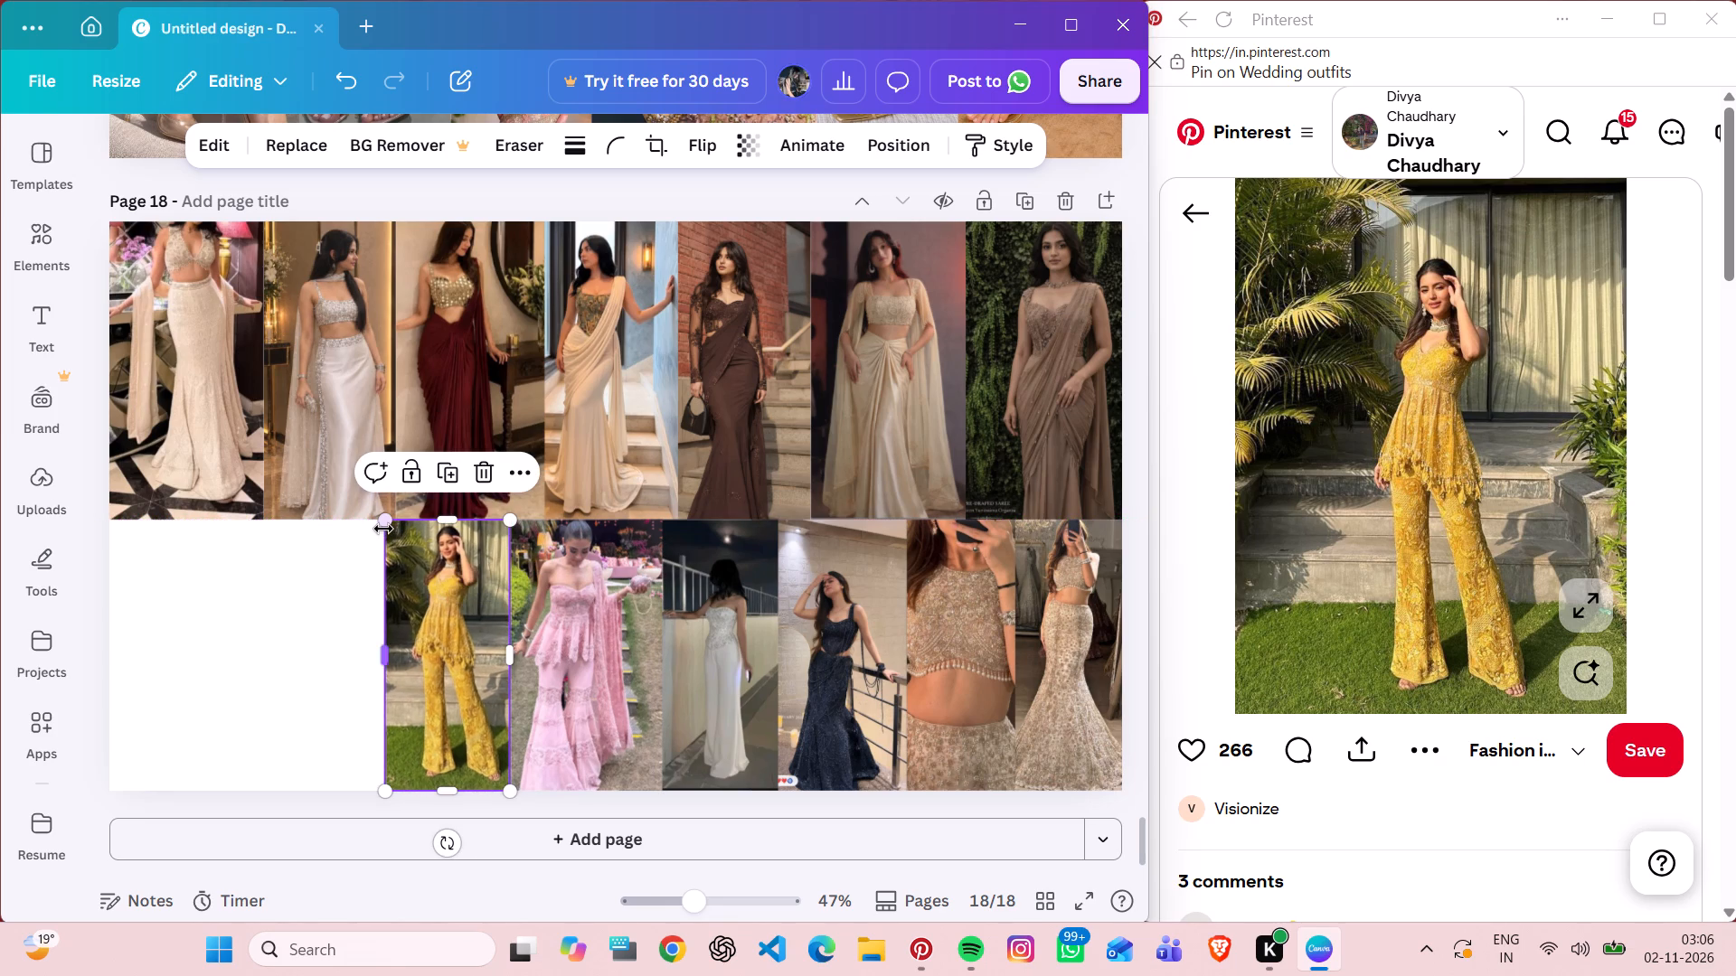
# Browse the pins related to the yellow outfit, open the mustard floral sharara with dupatta pin, and add its photo to page 18.
pyautogui.scroll(-7, 1265, 612)
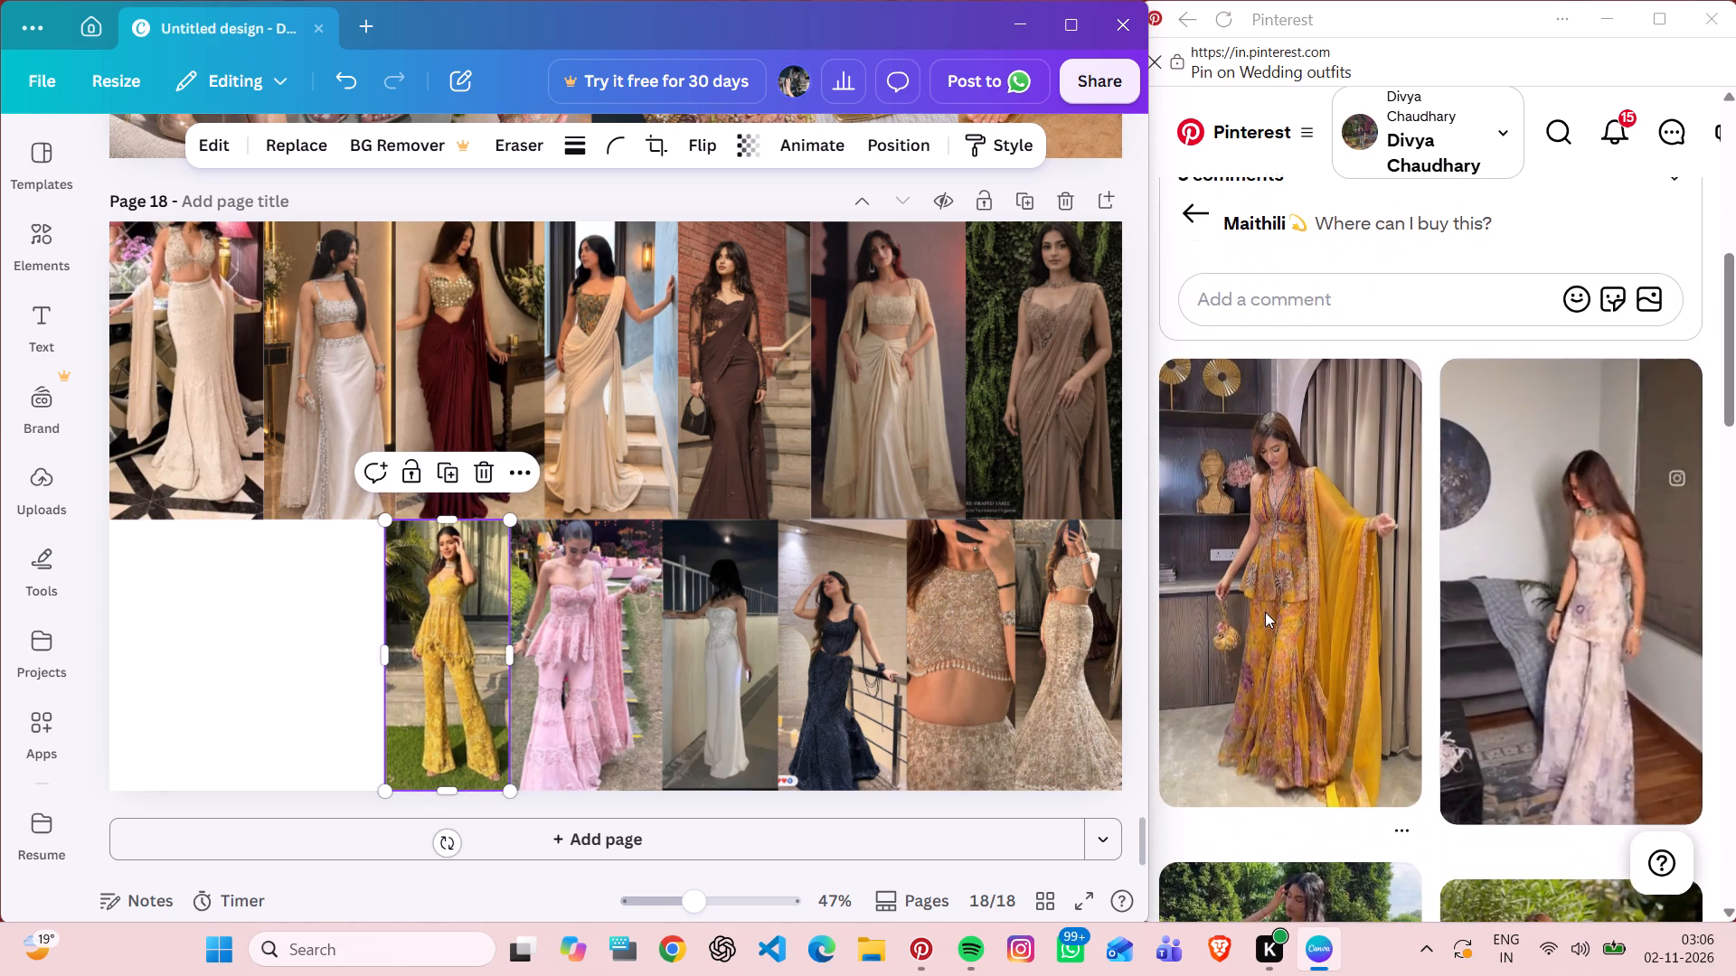
pyautogui.scroll(-1, 1265, 612)
pyautogui.click(1265, 612)
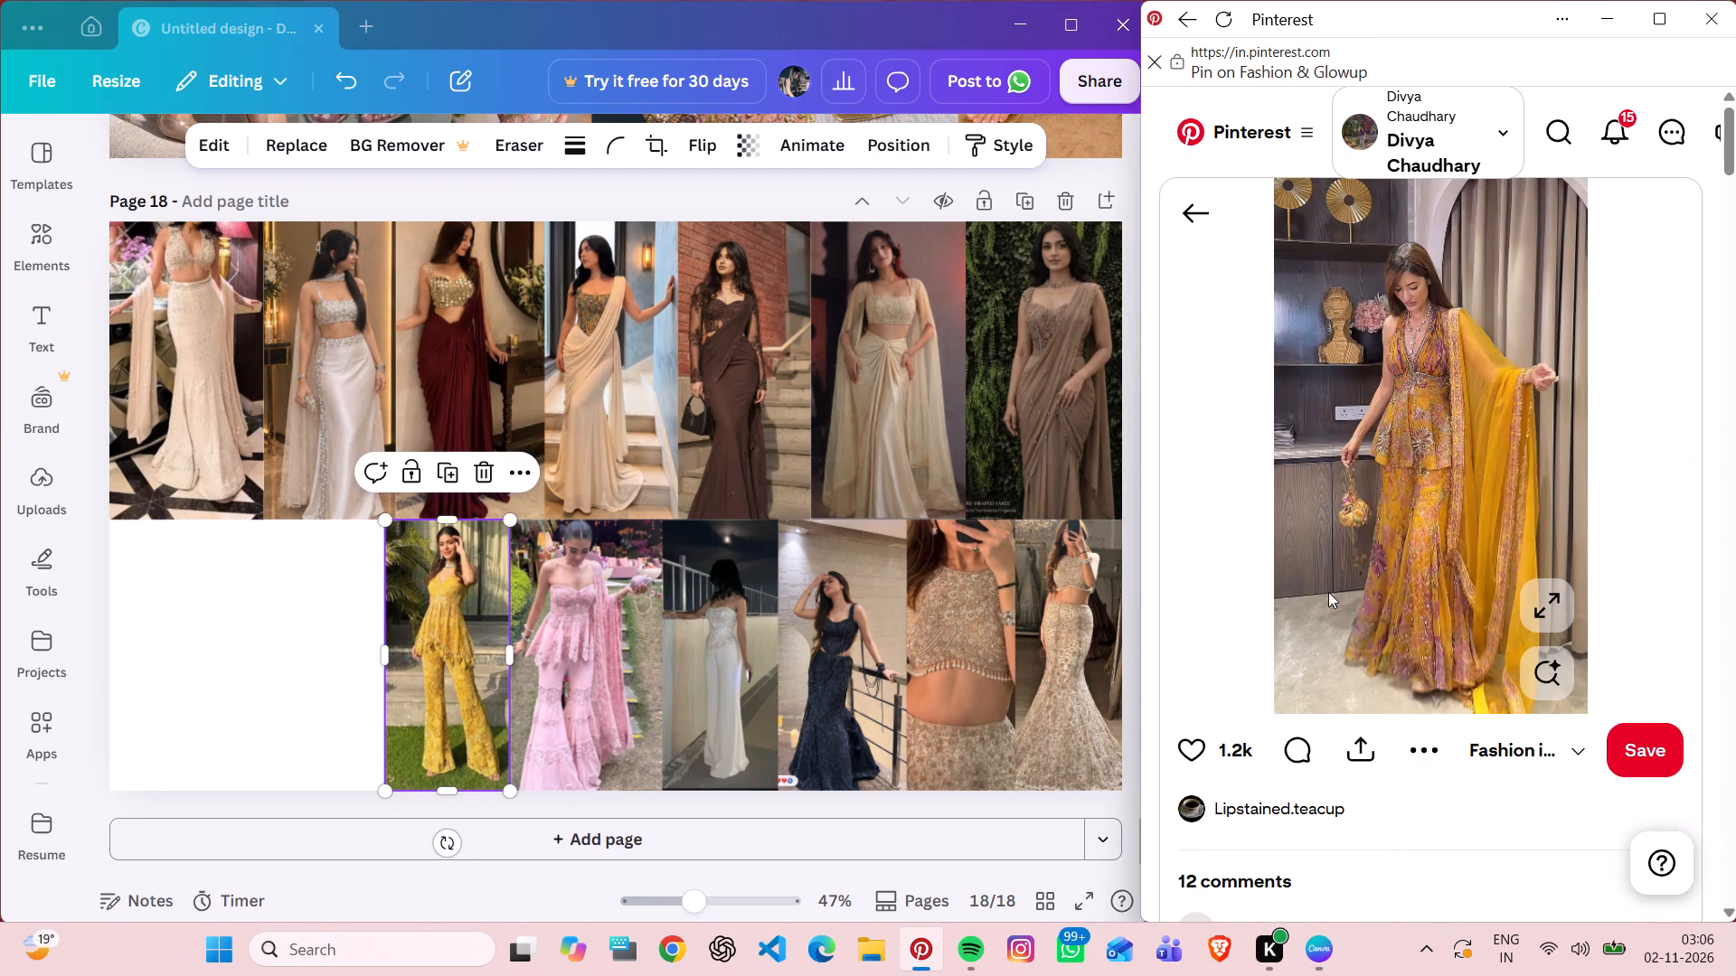
pyautogui.moveTo(1403, 565); pyautogui.dragTo(782, 707)
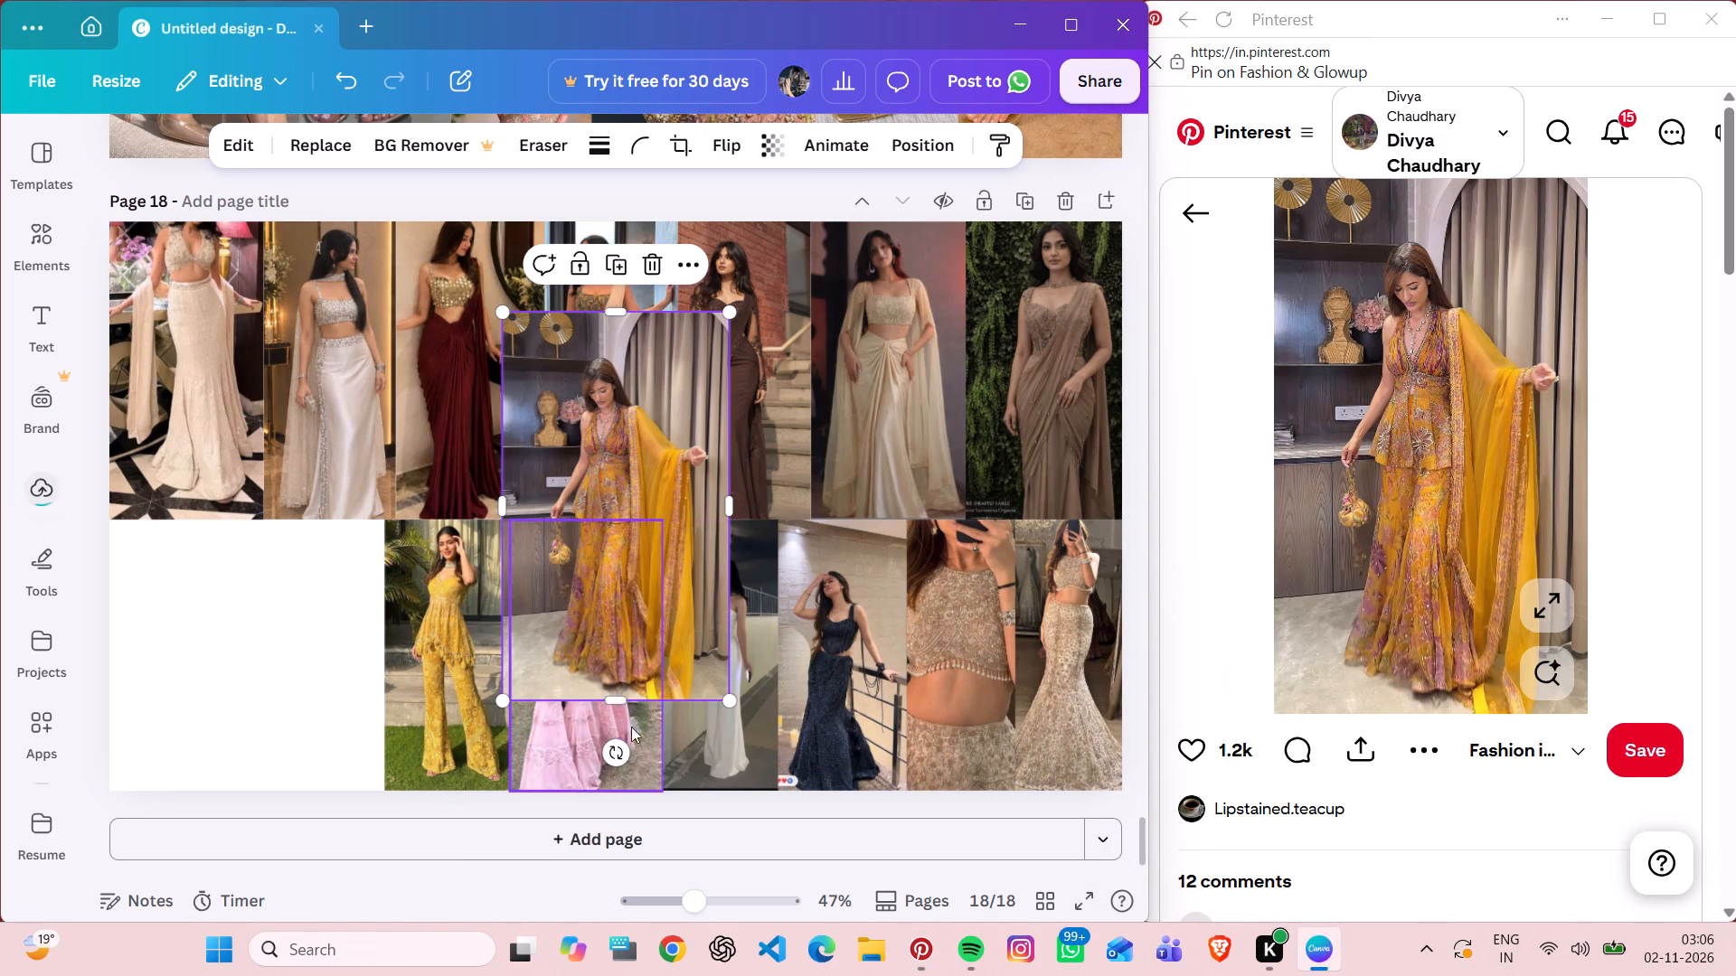
# Scale the mustard sharara photo to about the bottom row's height and overlap it onto the yellow outfit photo's left edge.
pyautogui.moveTo(602, 516); pyautogui.dragTo(325, 595)
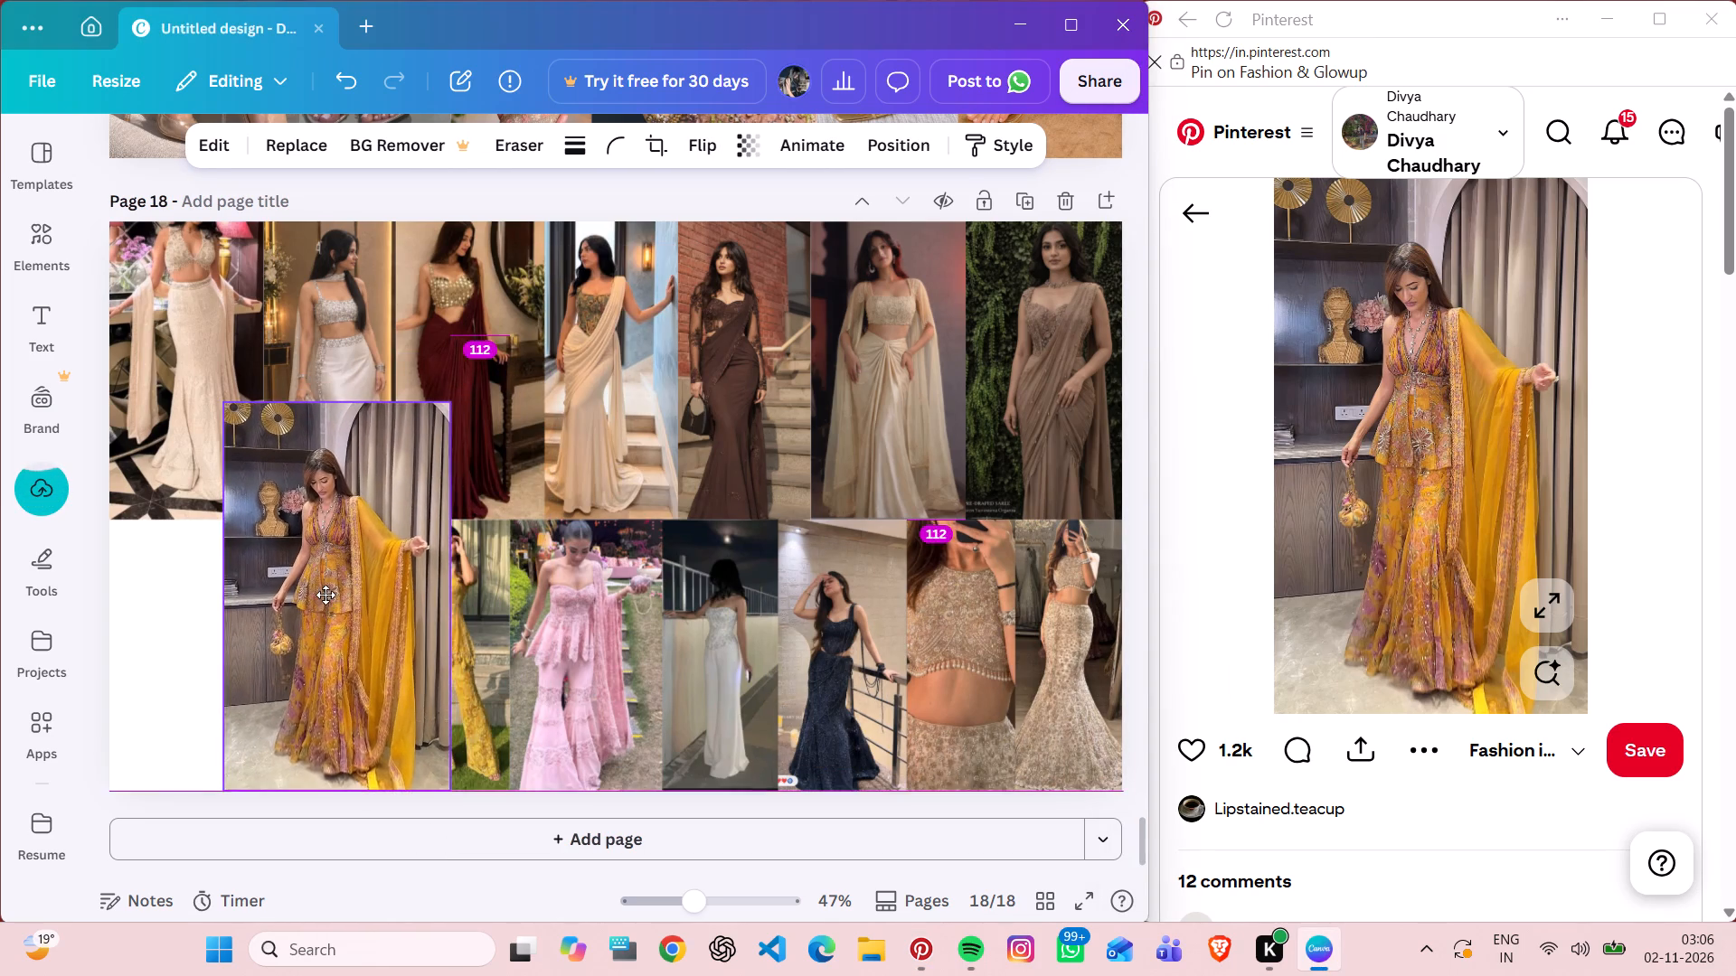
pyautogui.moveTo(325, 595); pyautogui.dragTo(328, 606)
pyautogui.moveTo(448, 406); pyautogui.dragTo(401, 535)
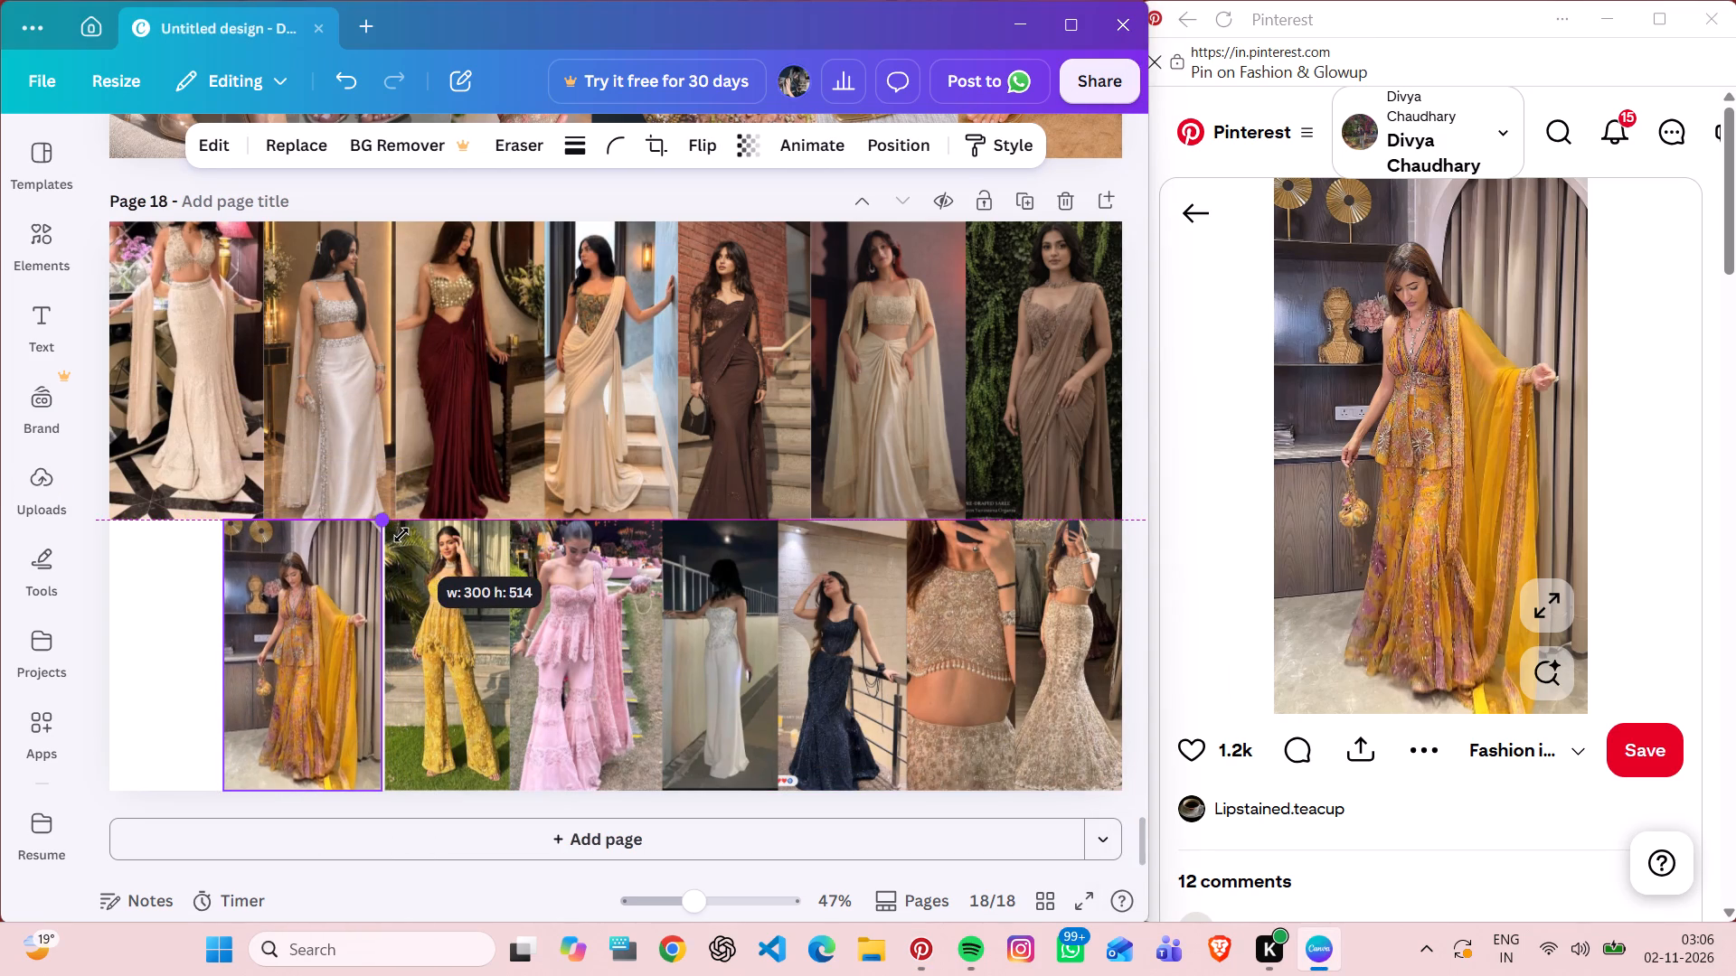
pyautogui.moveTo(401, 535); pyautogui.dragTo(408, 533)
pyautogui.moveTo(325, 598); pyautogui.dragTo(337, 598)
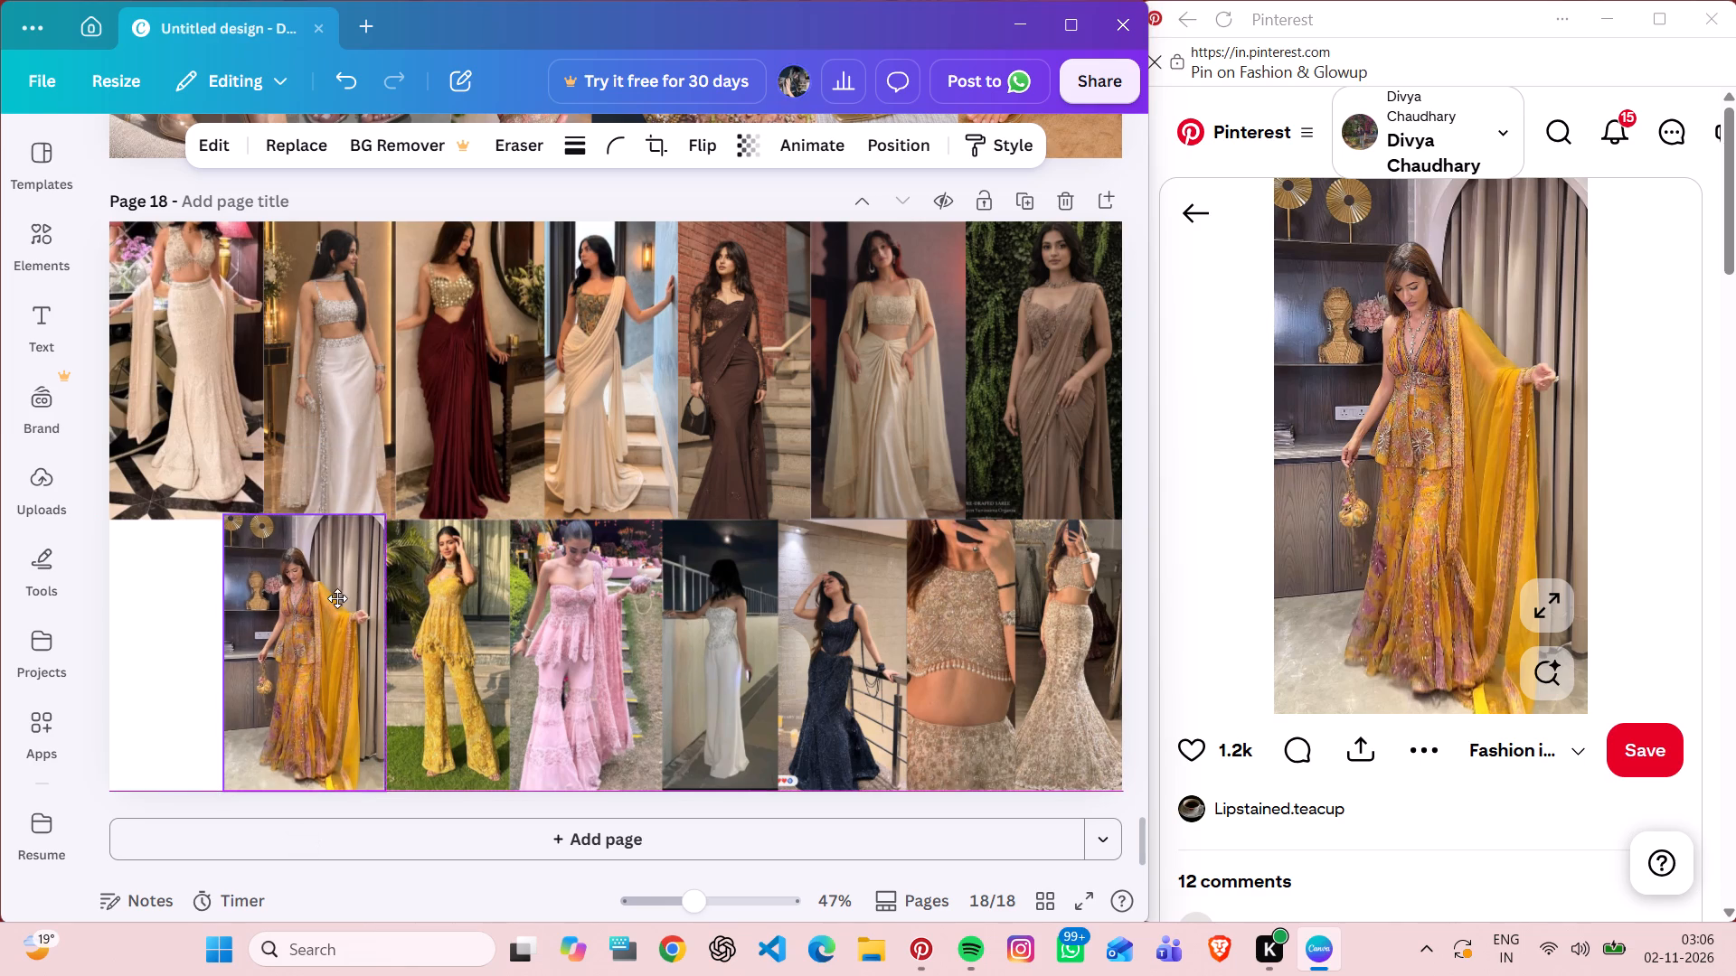
pyautogui.moveTo(337, 598); pyautogui.dragTo(344, 598)
# Open the pale floral sharara video pin among the related pins and try to add it to page 18.
pyautogui.scroll(-4, 1278, 582)
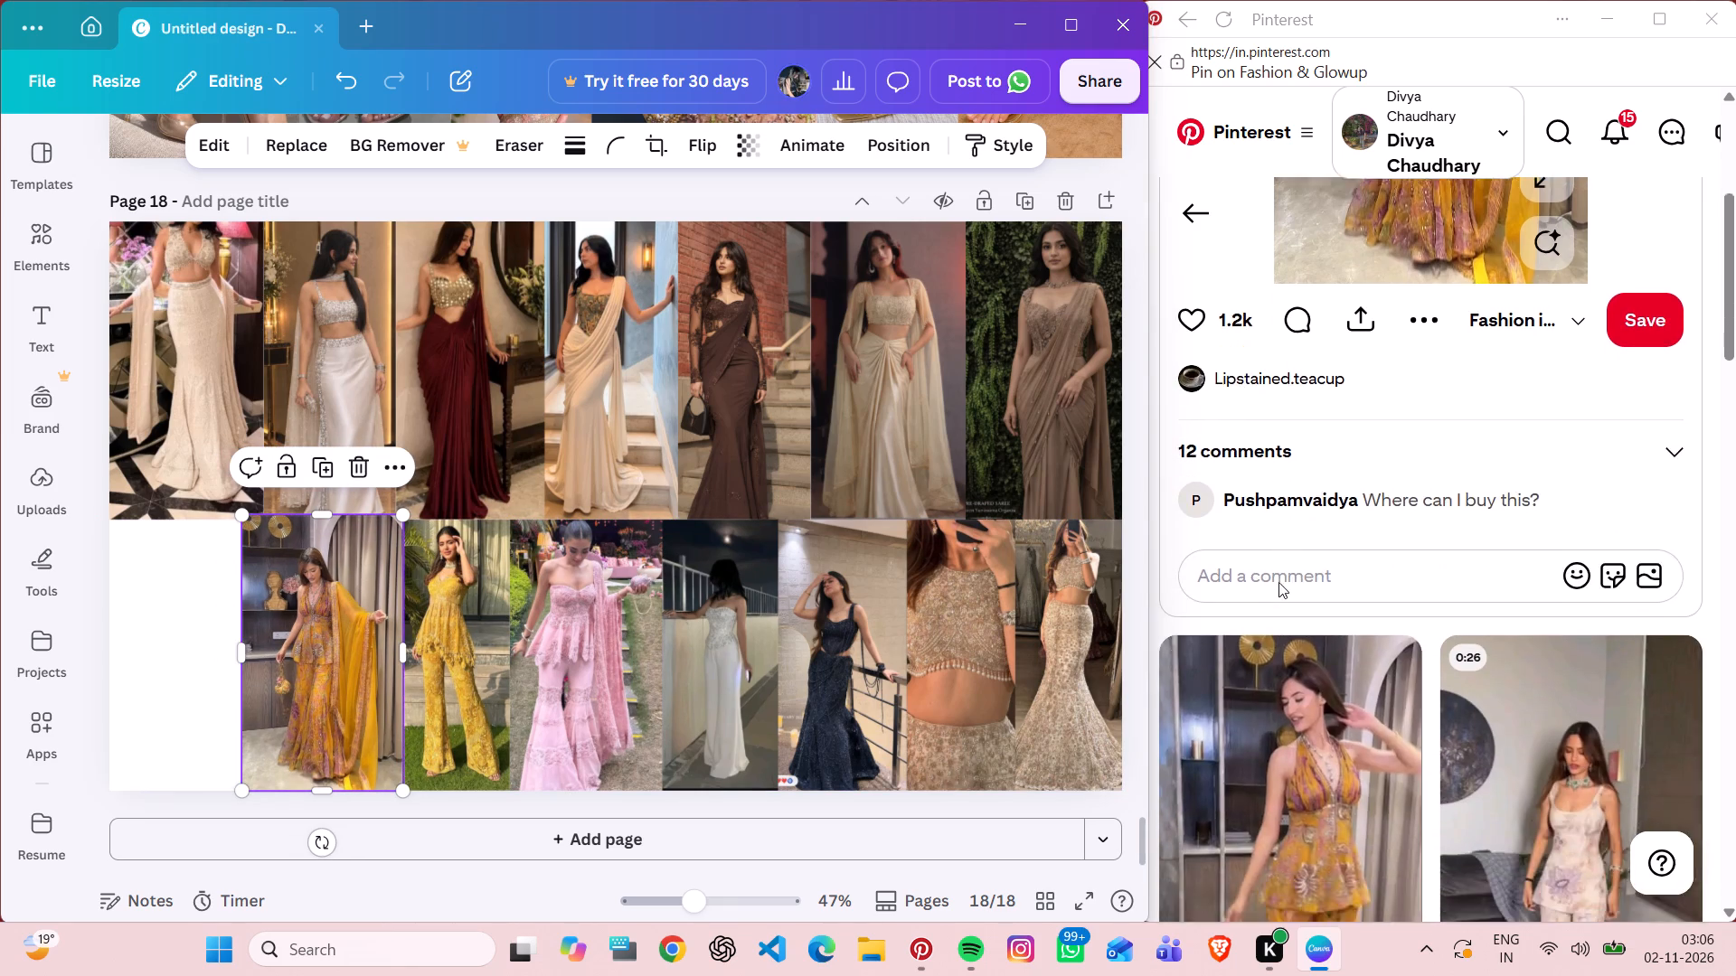
pyautogui.scroll(-3, 1278, 582)
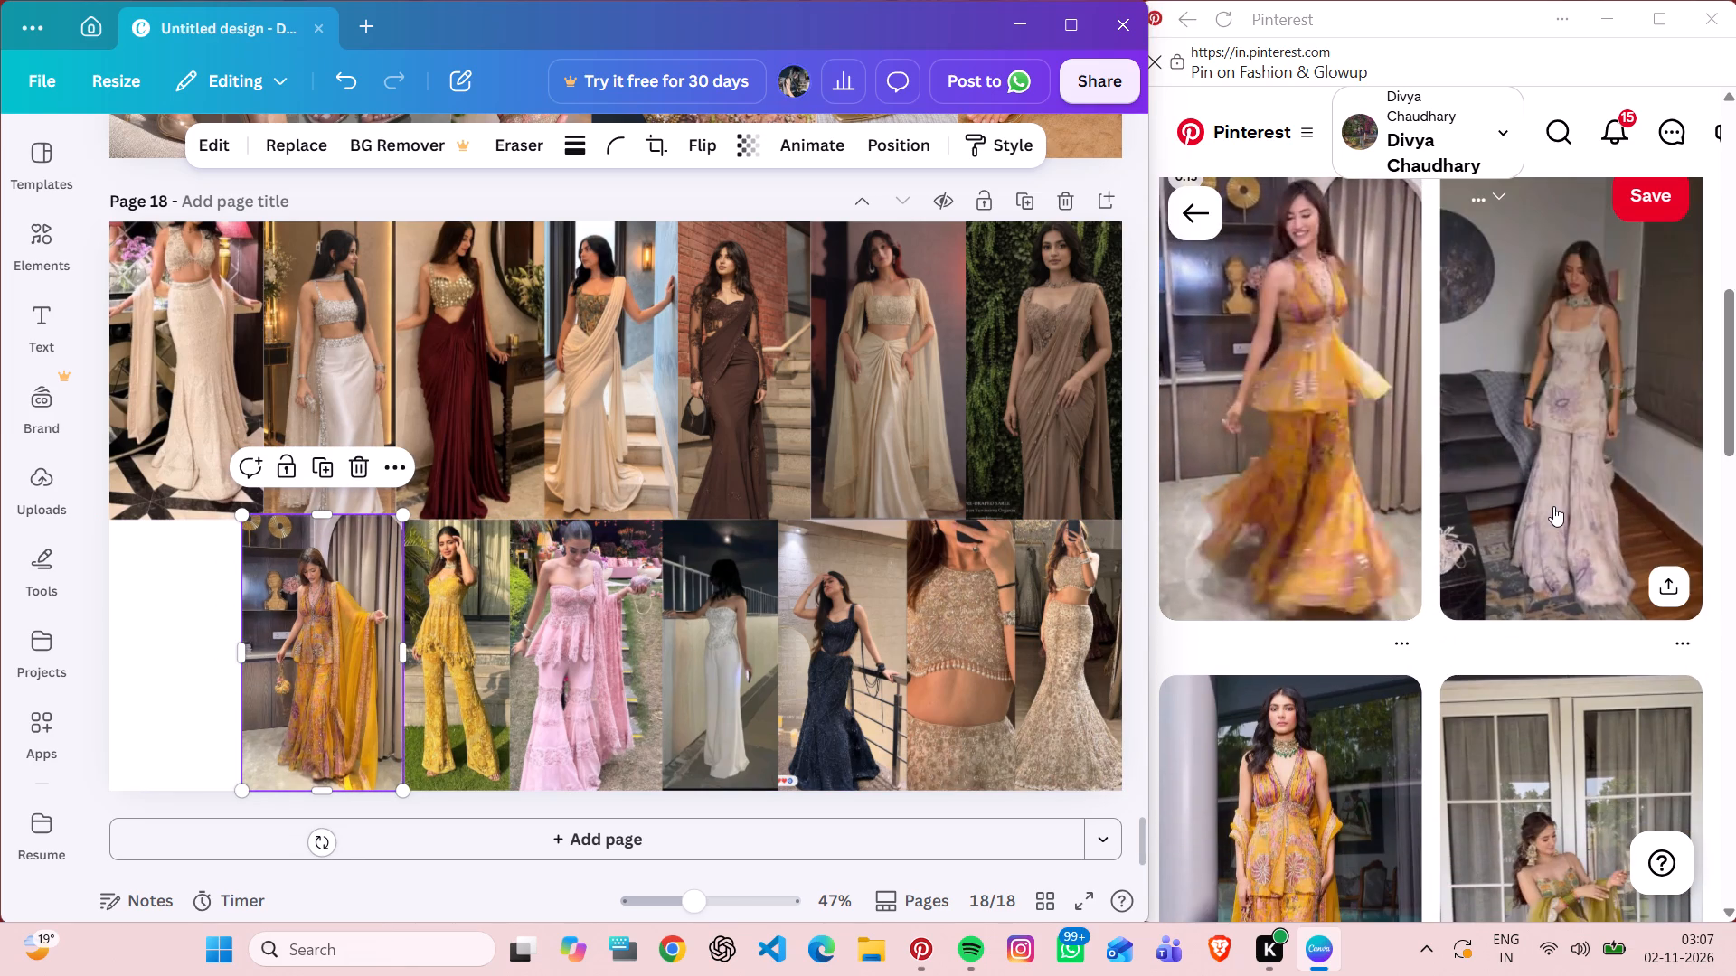
pyautogui.click(1553, 506)
pyautogui.moveTo(1417, 496); pyautogui.dragTo(1405, 496)
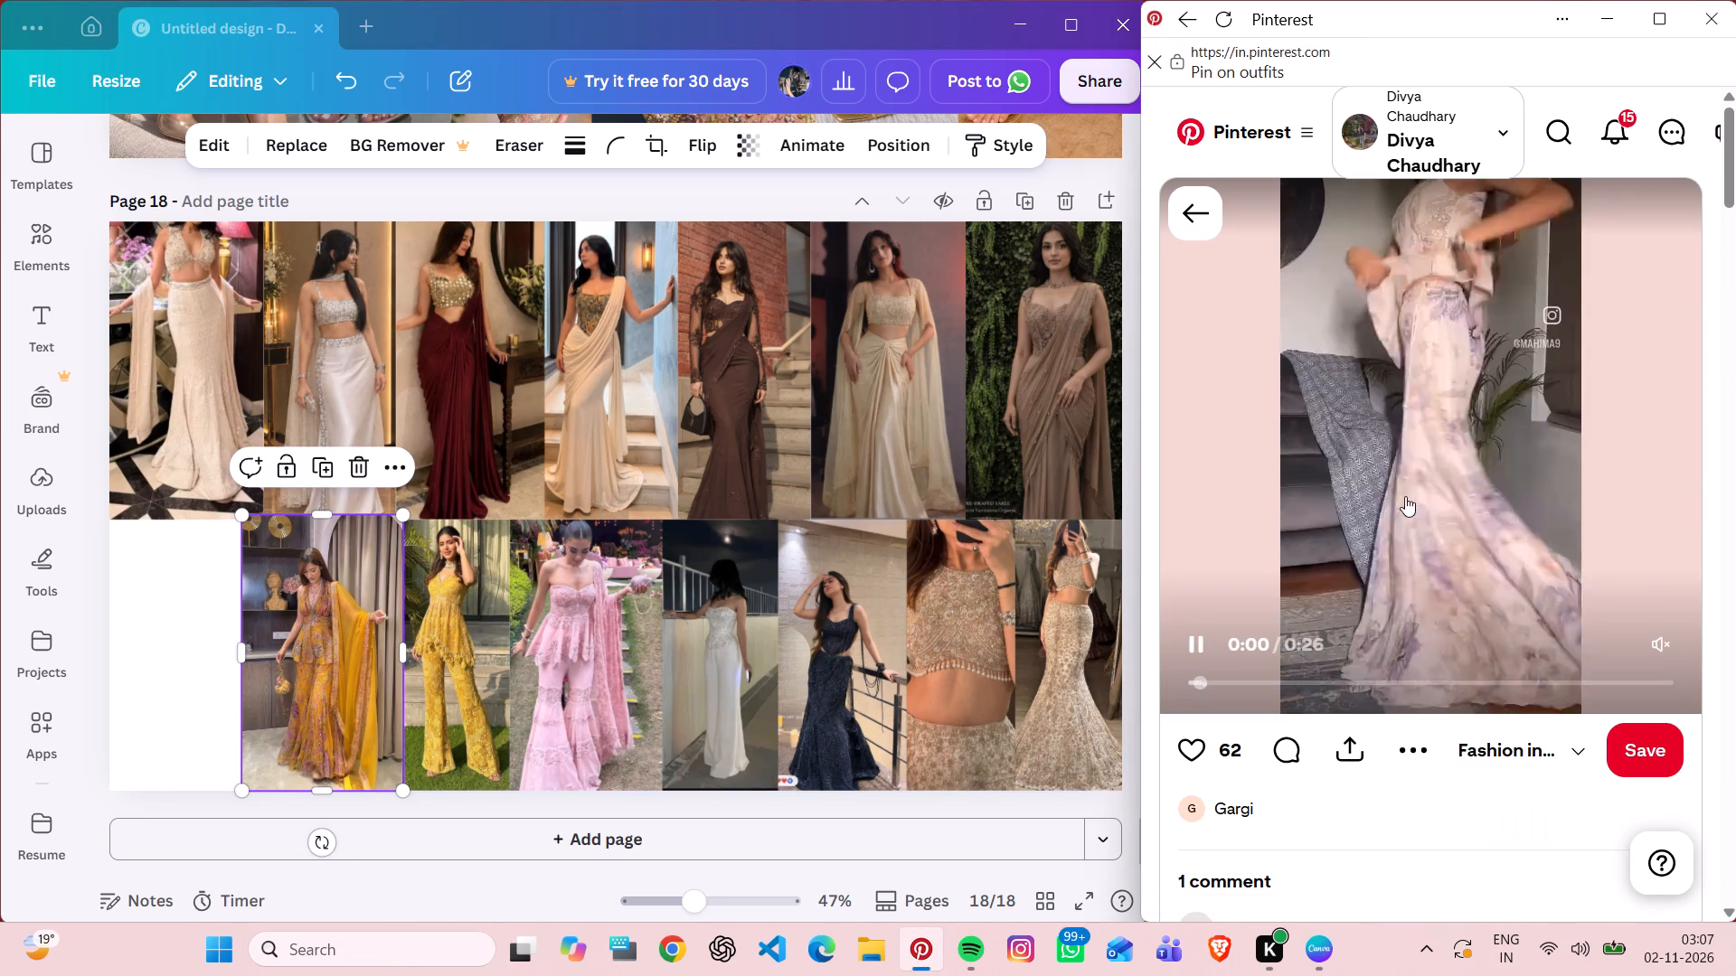
pyautogui.moveTo(1405, 496); pyautogui.dragTo(759, 594)
# Browse the video's related pins, open the still photo pin of the same pale floral sharara, and add its photo to page 18.
pyautogui.scroll(-2, 1330, 575)
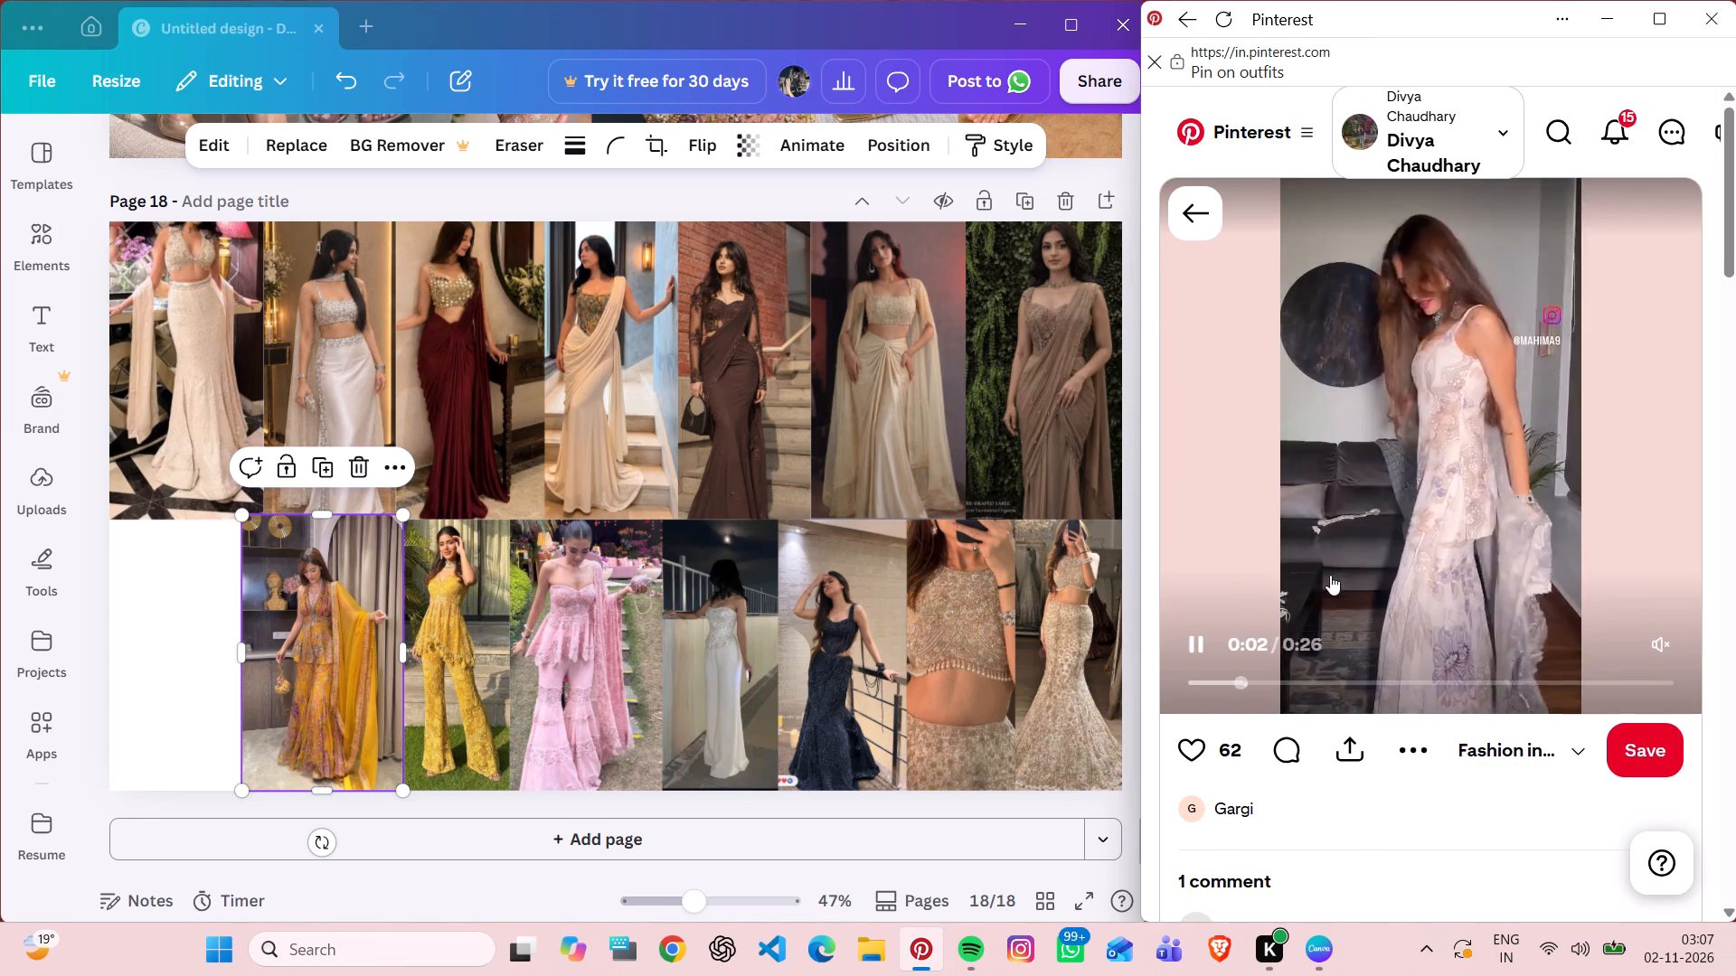
pyautogui.scroll(-7, 1330, 575)
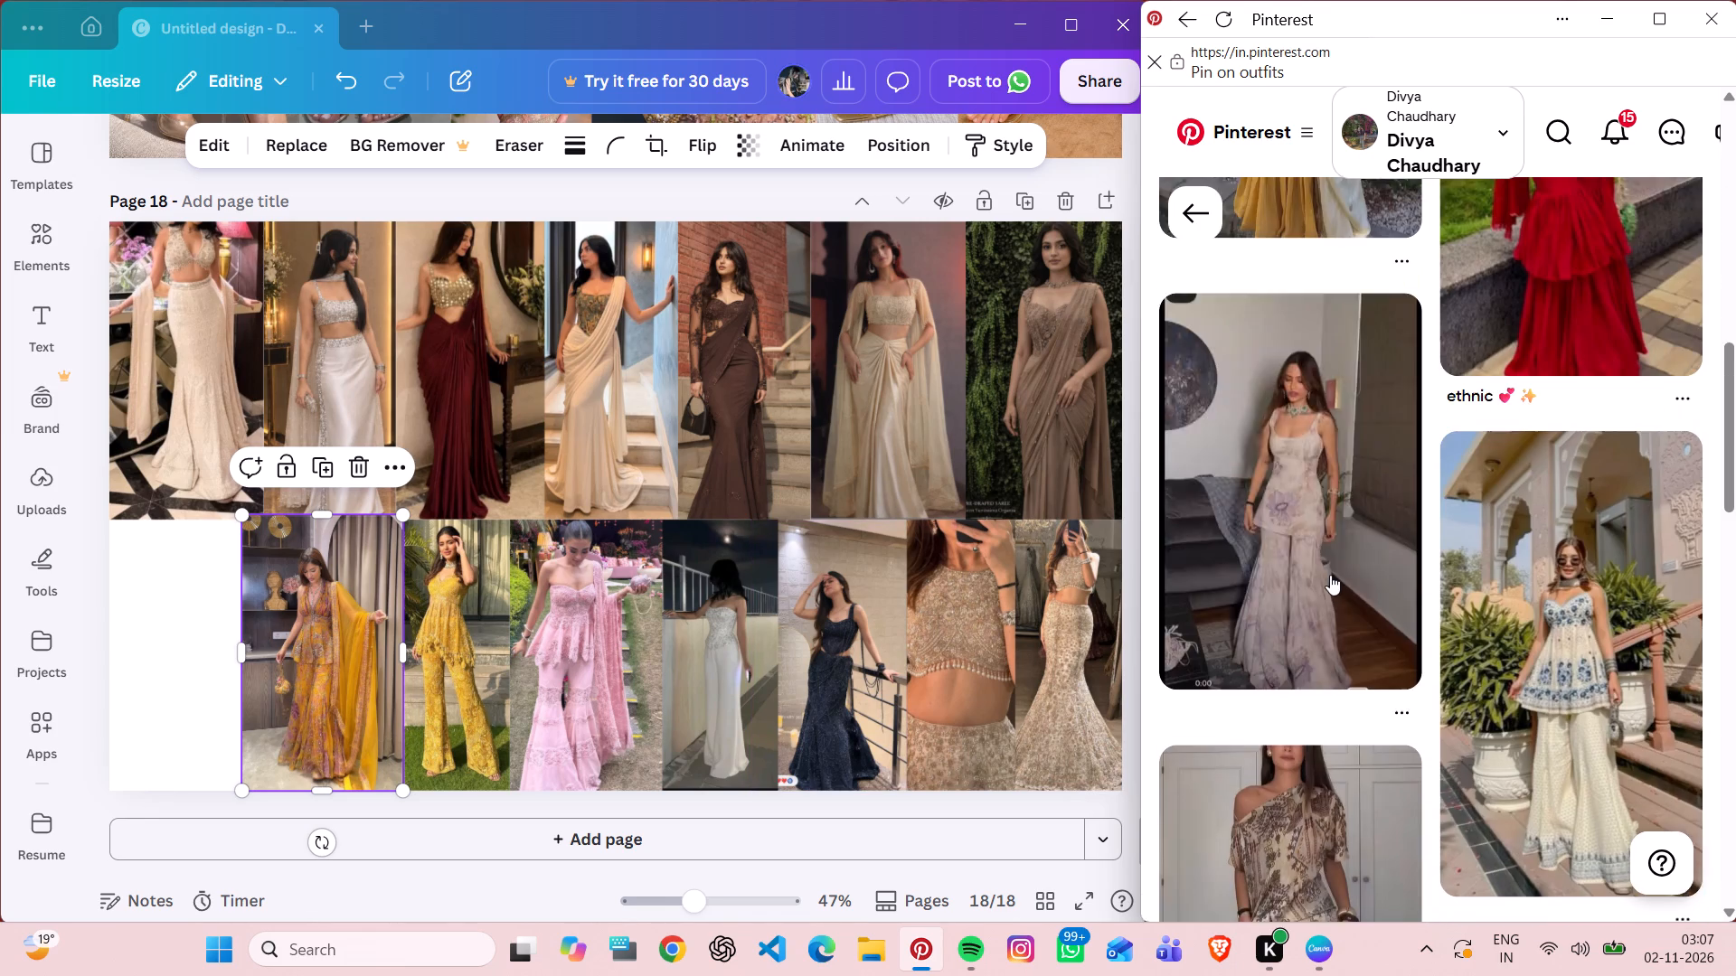
pyautogui.scroll(-1, 1330, 575)
pyautogui.click(1330, 575)
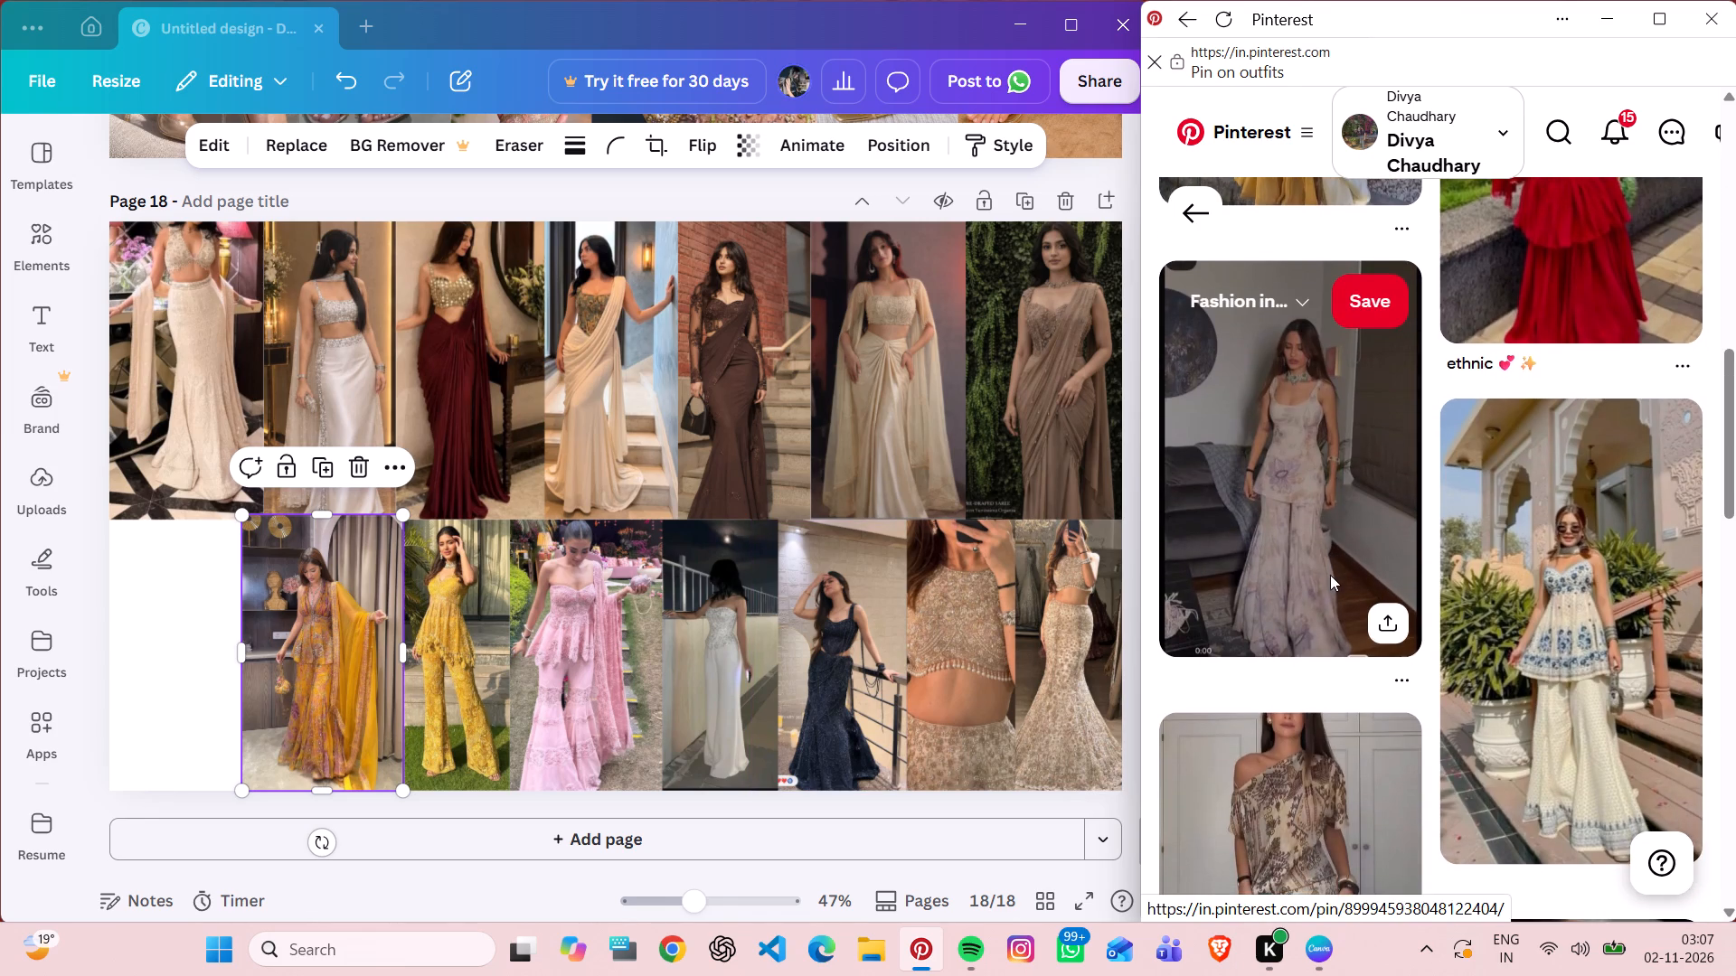
pyautogui.moveTo(1368, 482); pyautogui.dragTo(1253, 508)
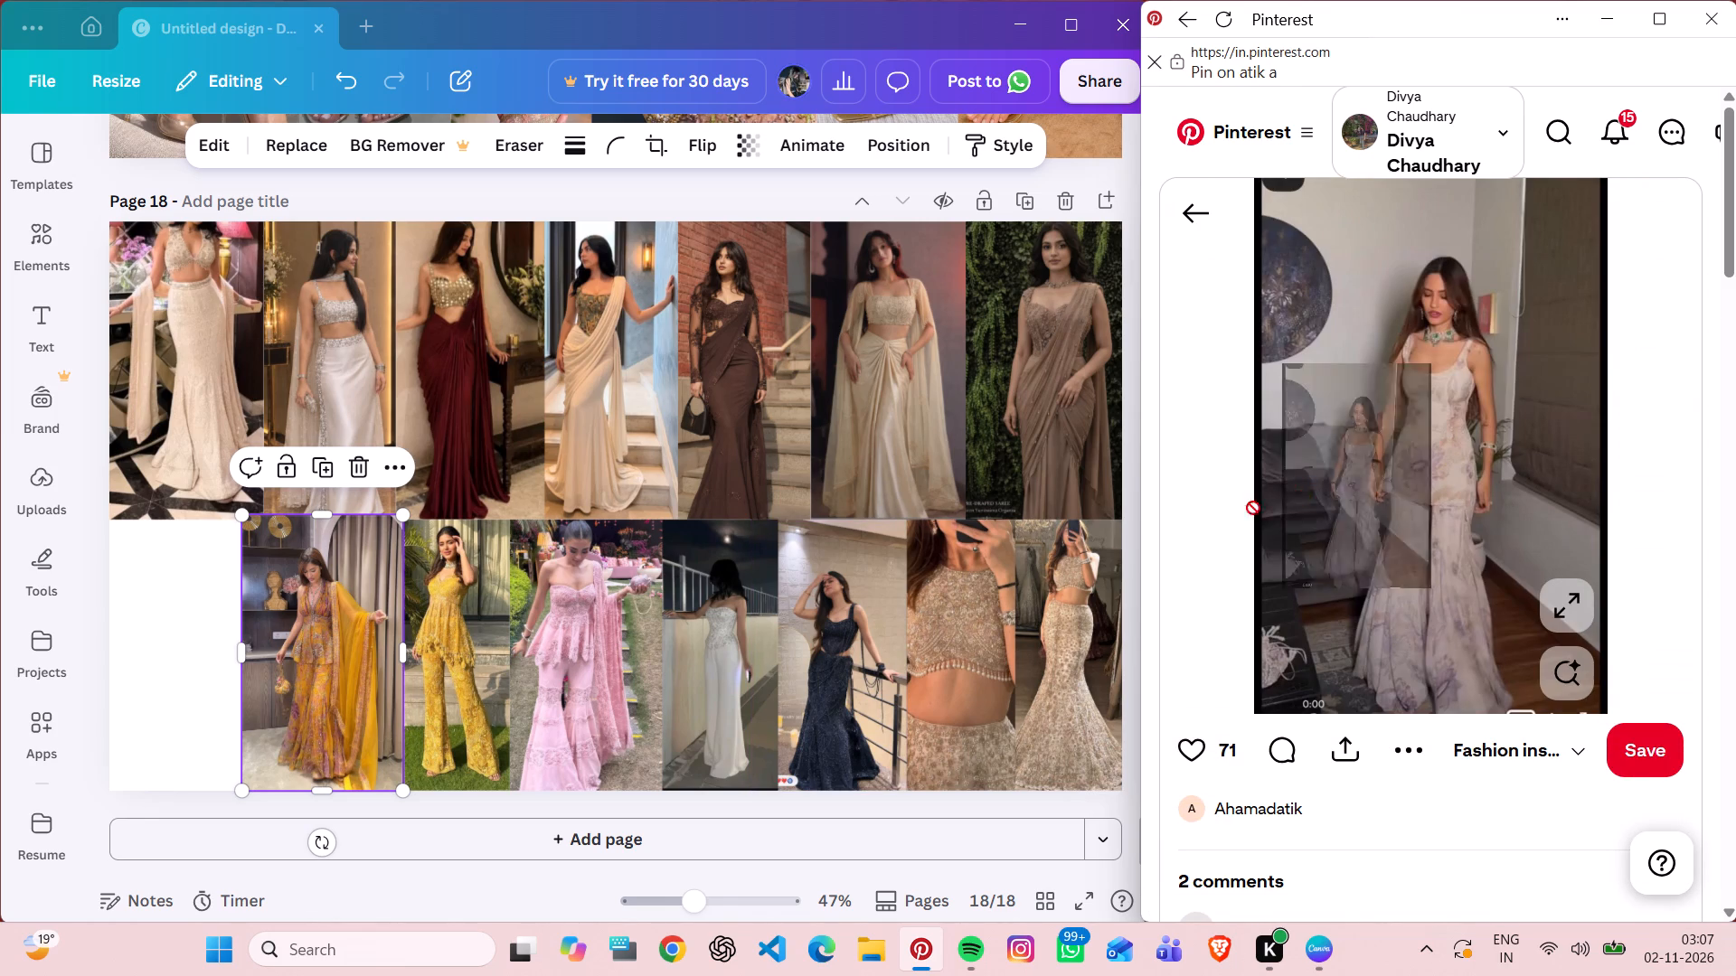
pyautogui.moveTo(1253, 508); pyautogui.dragTo(772, 638)
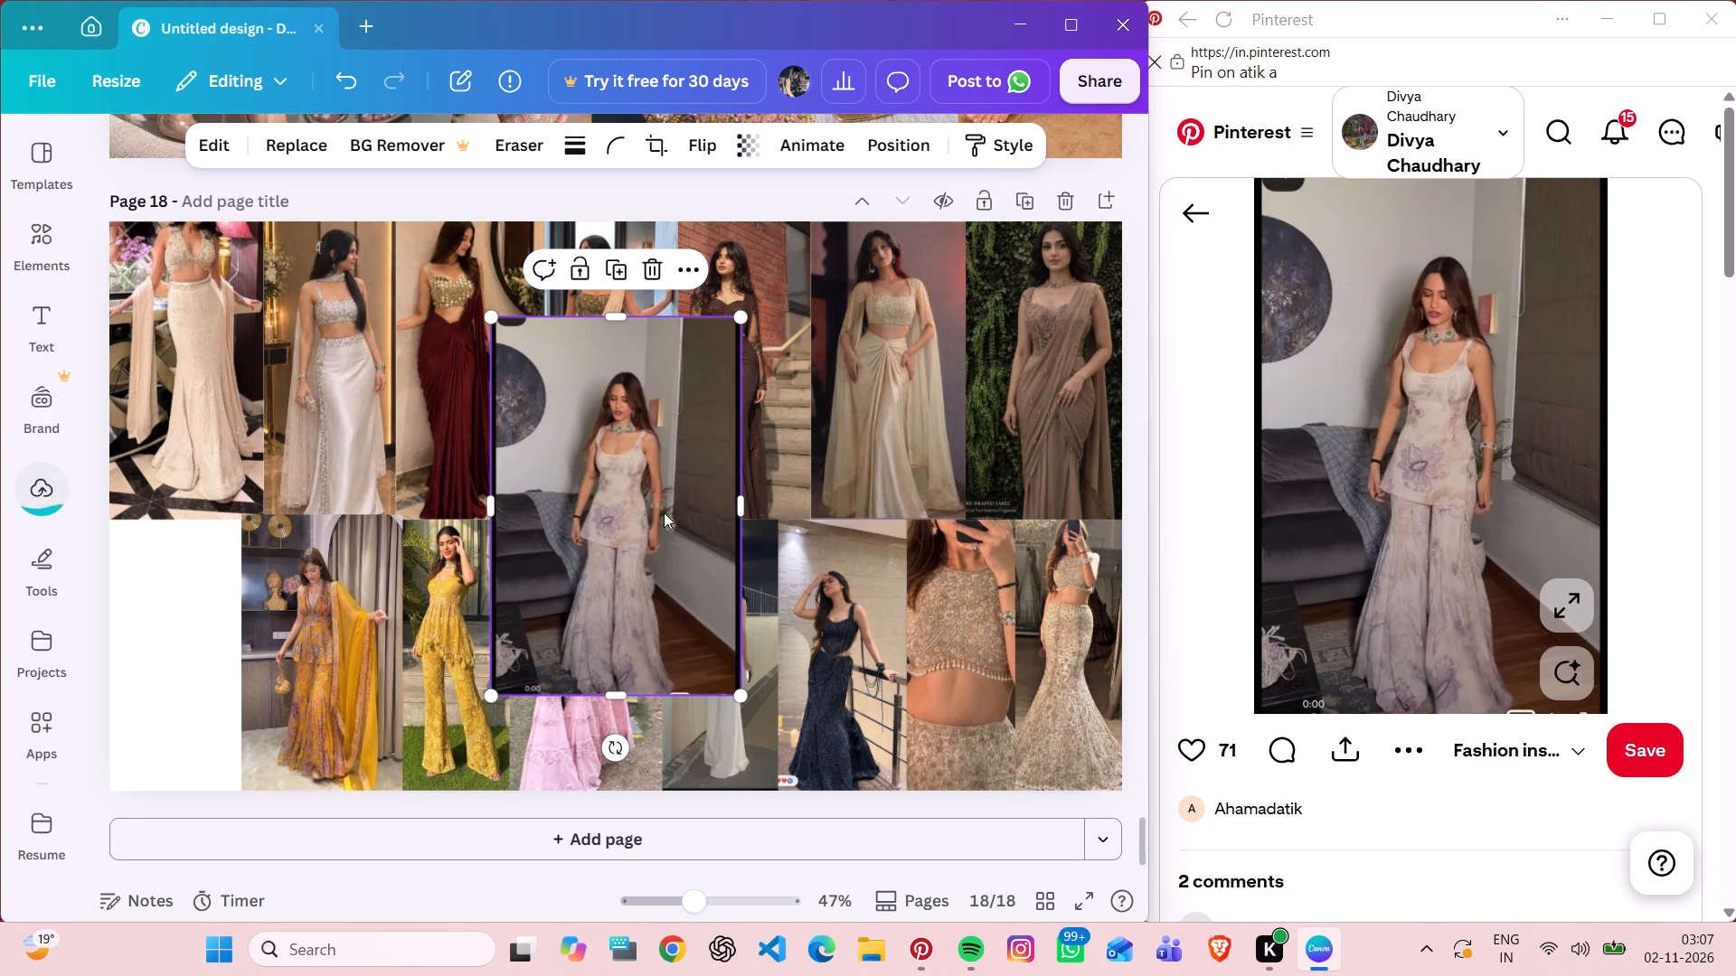
# Scale the pale floral sharara photo down to about the bottom row's height and place it in the gap at the row's left end.
pyautogui.moveTo(600, 508); pyautogui.dragTo(203, 619)
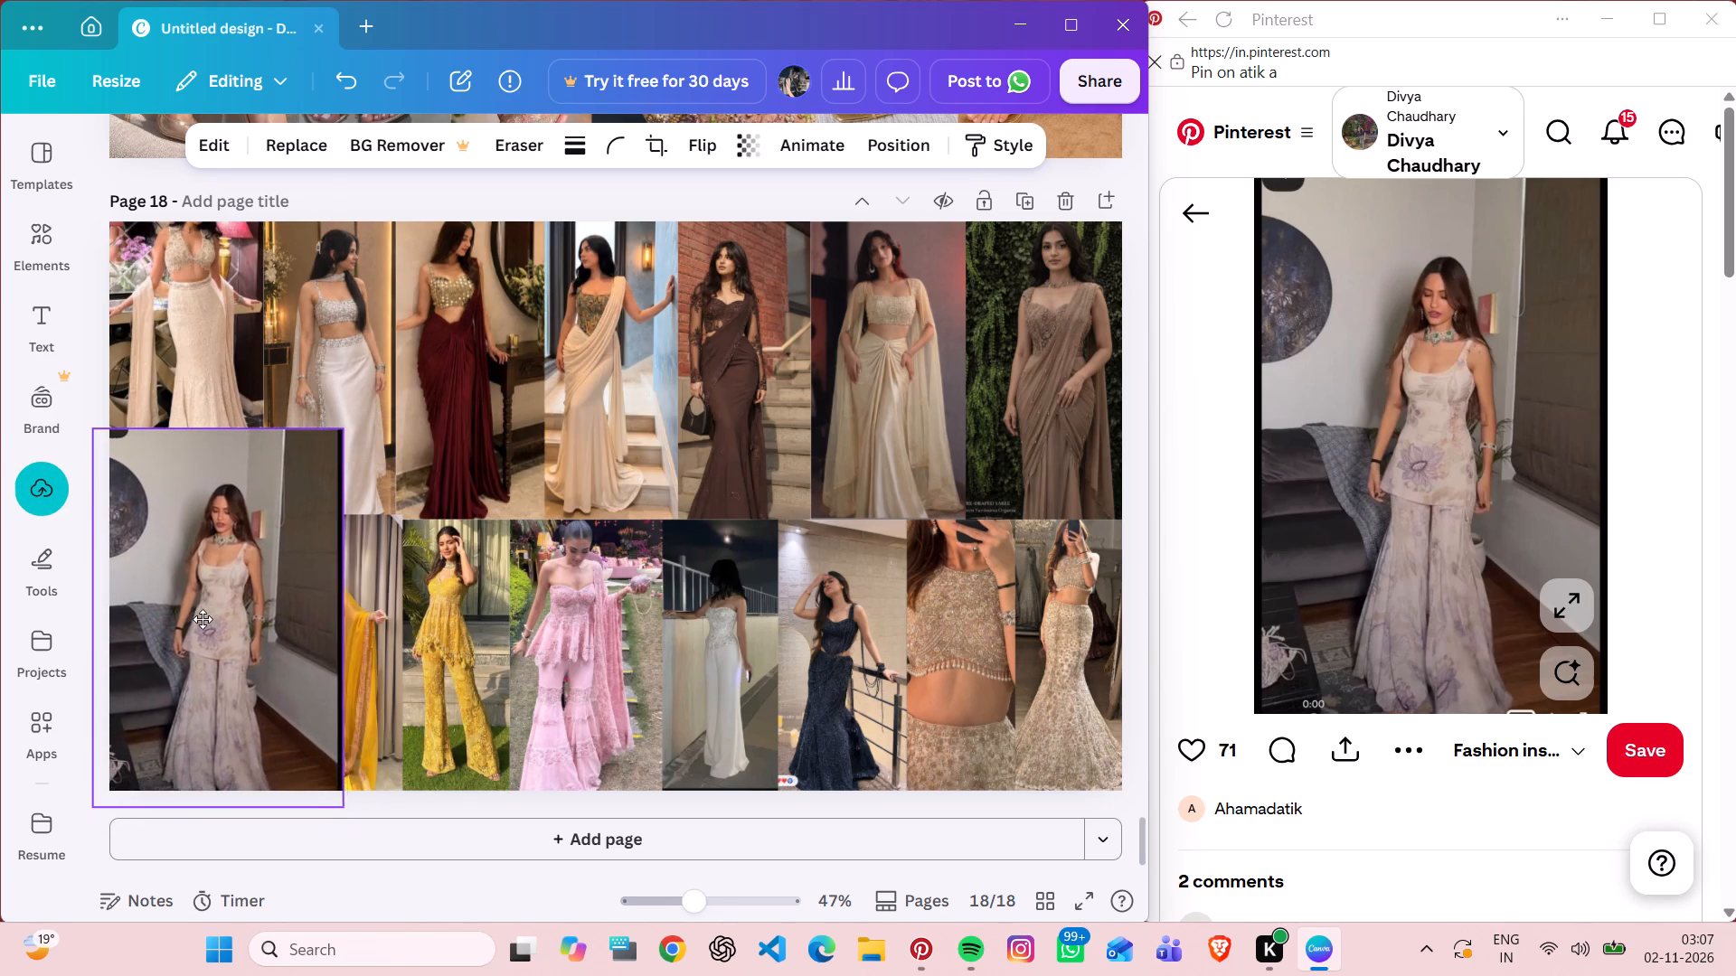
pyautogui.moveTo(203, 619); pyautogui.dragTo(257, 558)
pyautogui.moveTo(149, 370); pyautogui.dragTo(216, 455)
pyautogui.moveTo(350, 607); pyautogui.dragTo(271, 652)
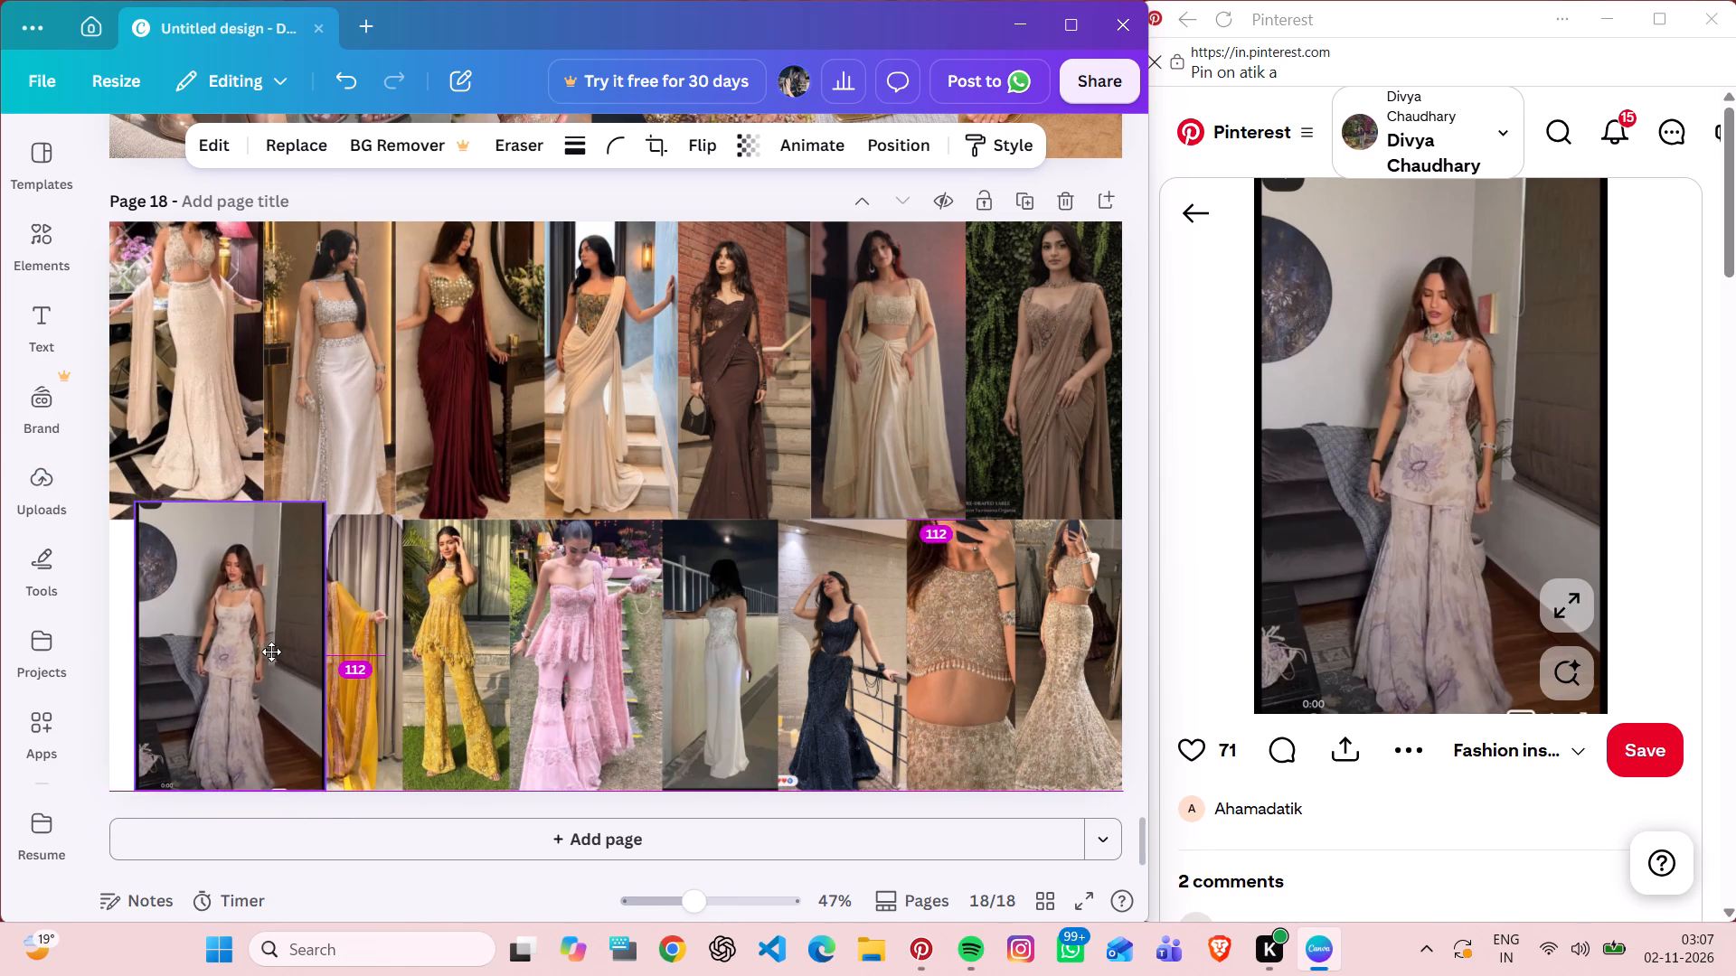
pyautogui.moveTo(271, 652); pyautogui.dragTo(250, 655)
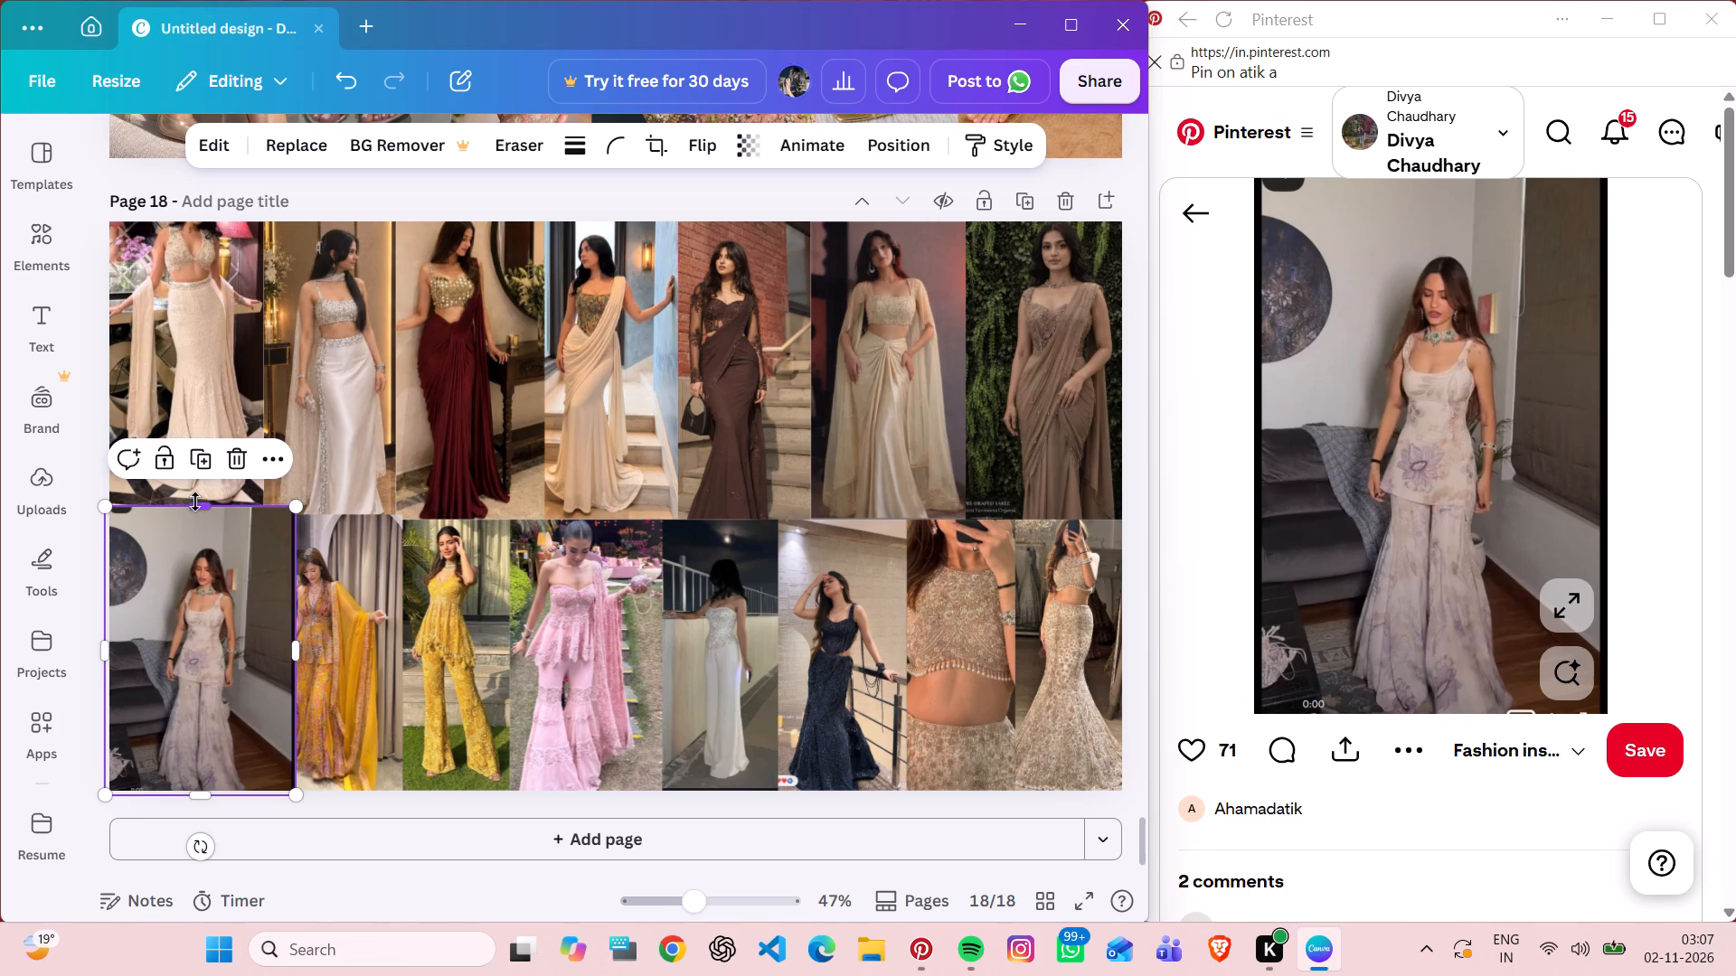
# Crop the pale floral sharara photo's top and right edges, then resize and shift it to fit between the page edge and the mustard sharara.
pyautogui.moveTo(196, 502); pyautogui.dragTo(200, 530)
pyautogui.moveTo(236, 634); pyautogui.dragTo(222, 611)
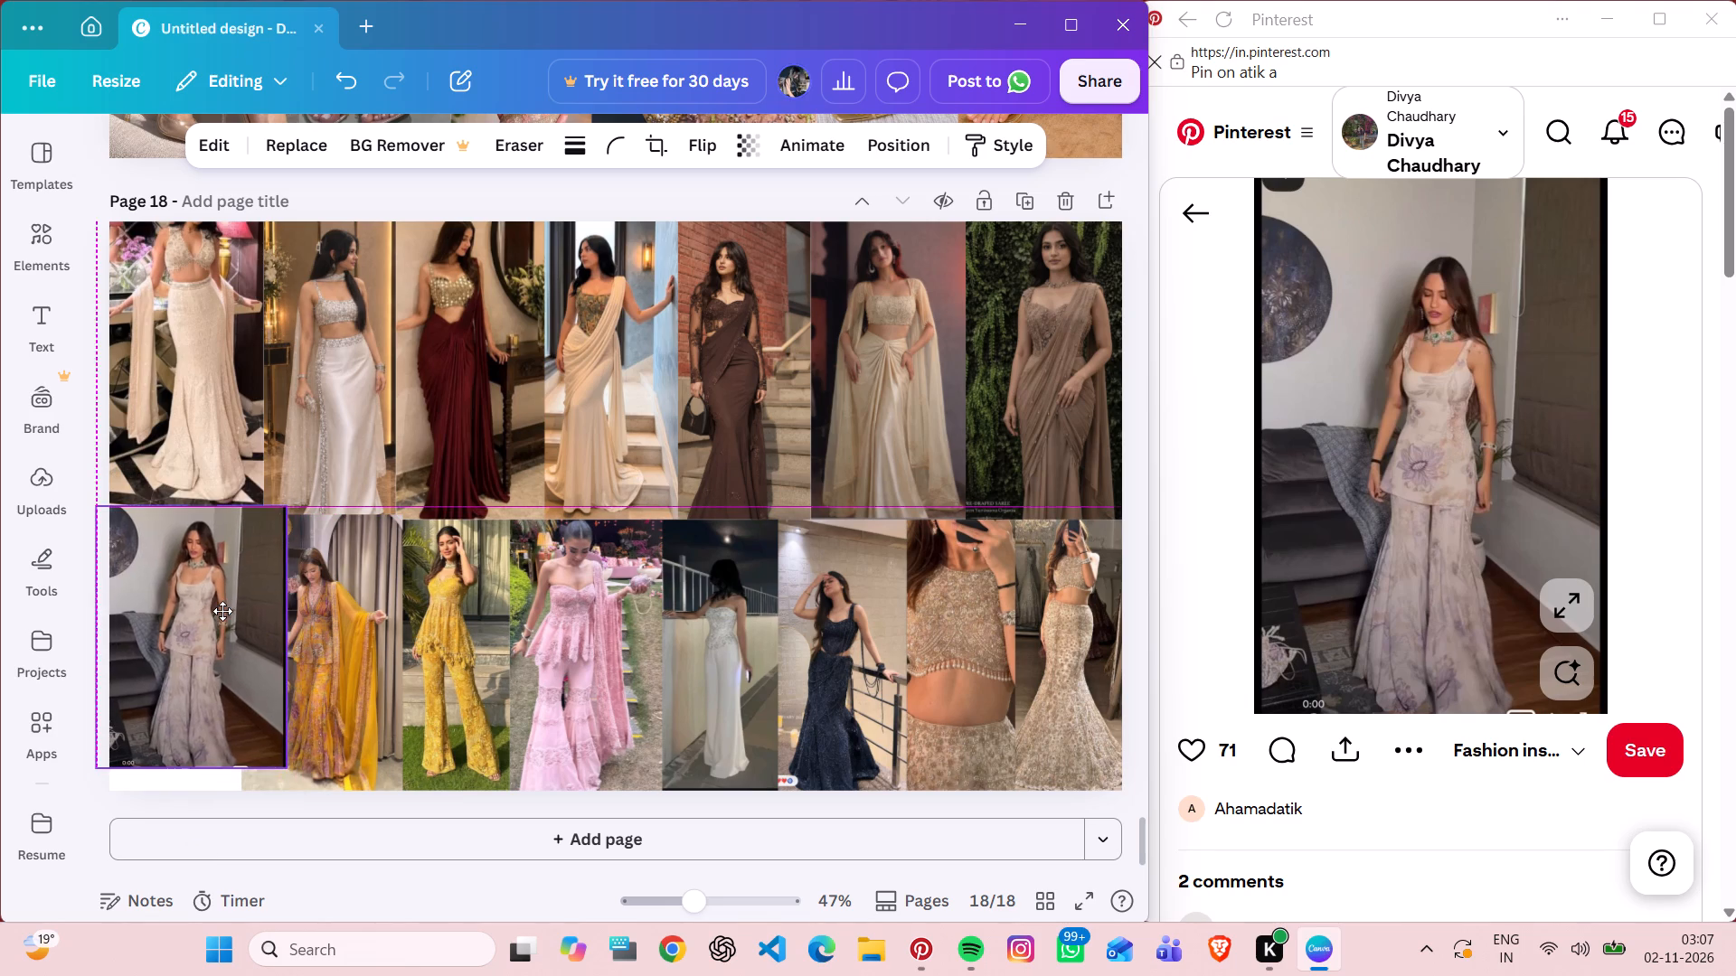
pyautogui.moveTo(222, 611); pyautogui.dragTo(205, 612)
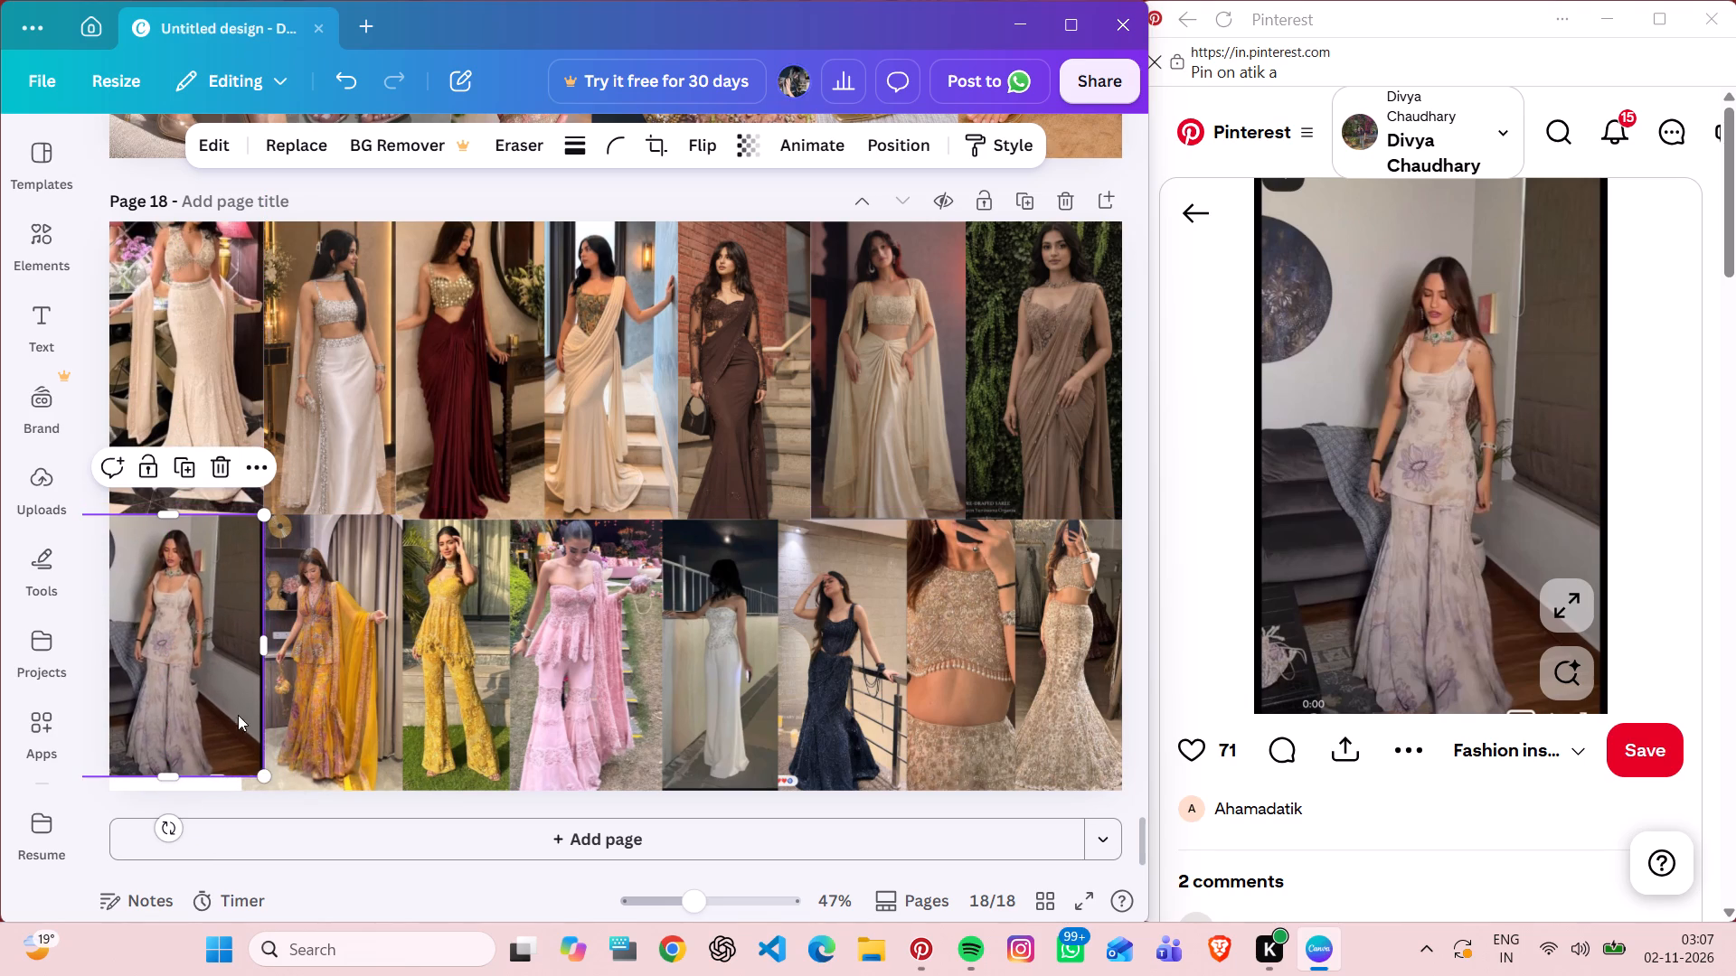
pyautogui.moveTo(262, 775); pyautogui.dragTo(271, 793)
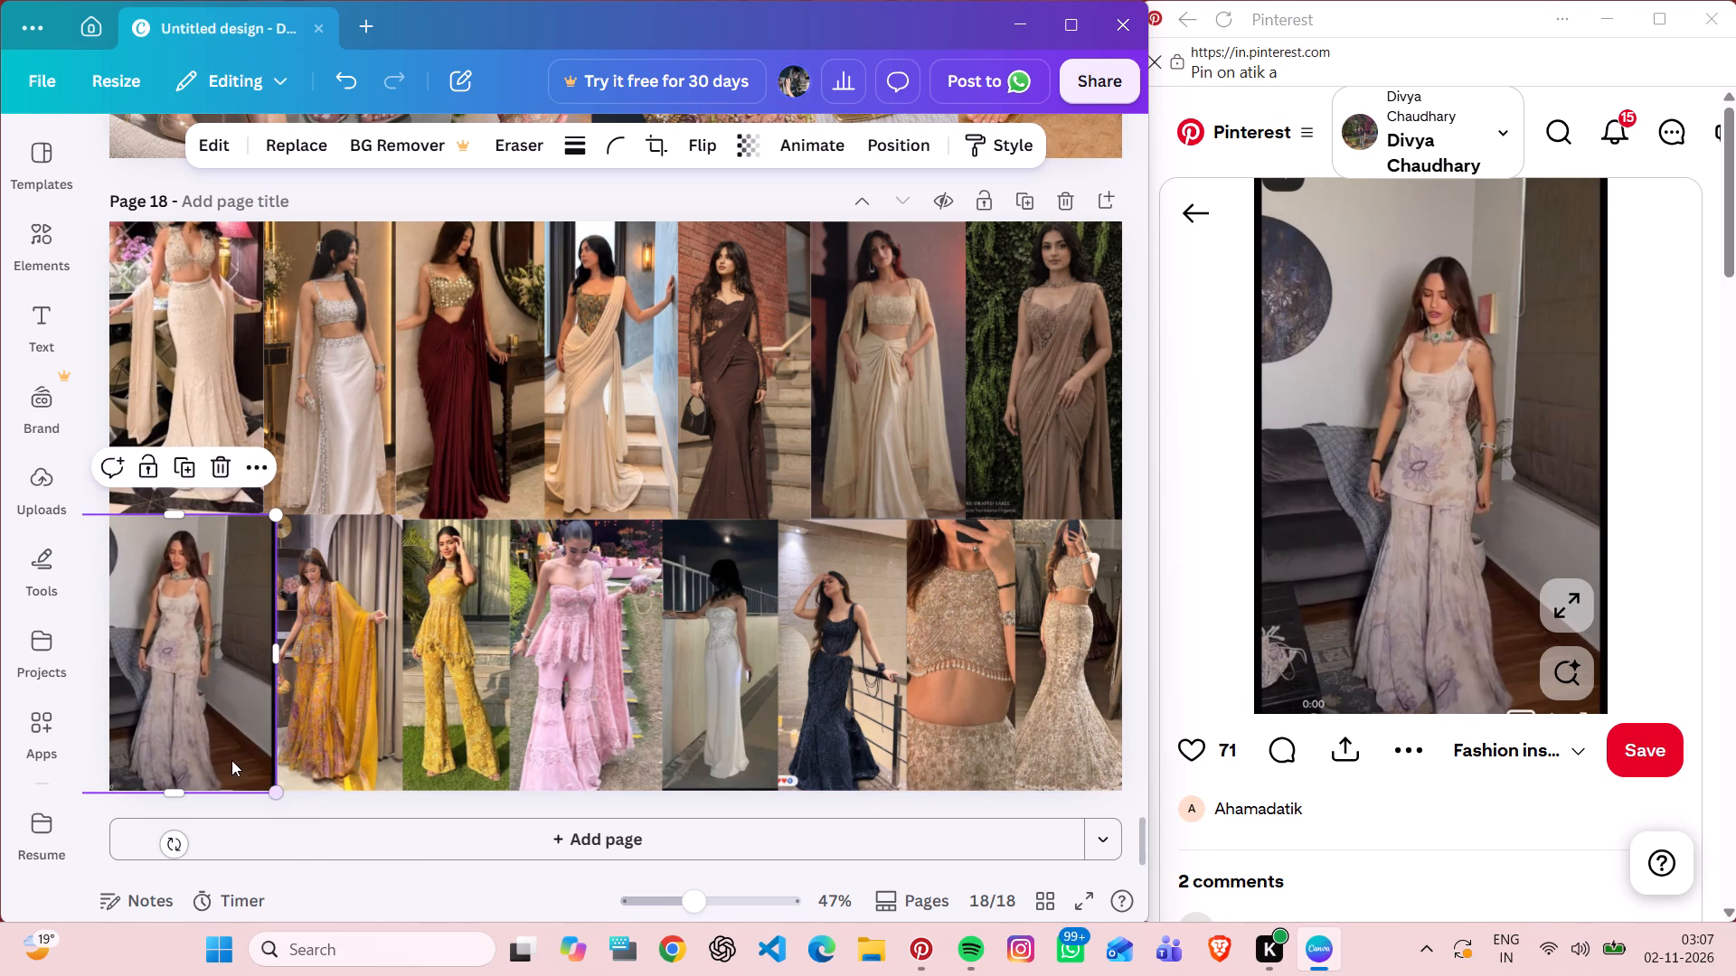
pyautogui.moveTo(231, 760); pyautogui.dragTo(219, 756)
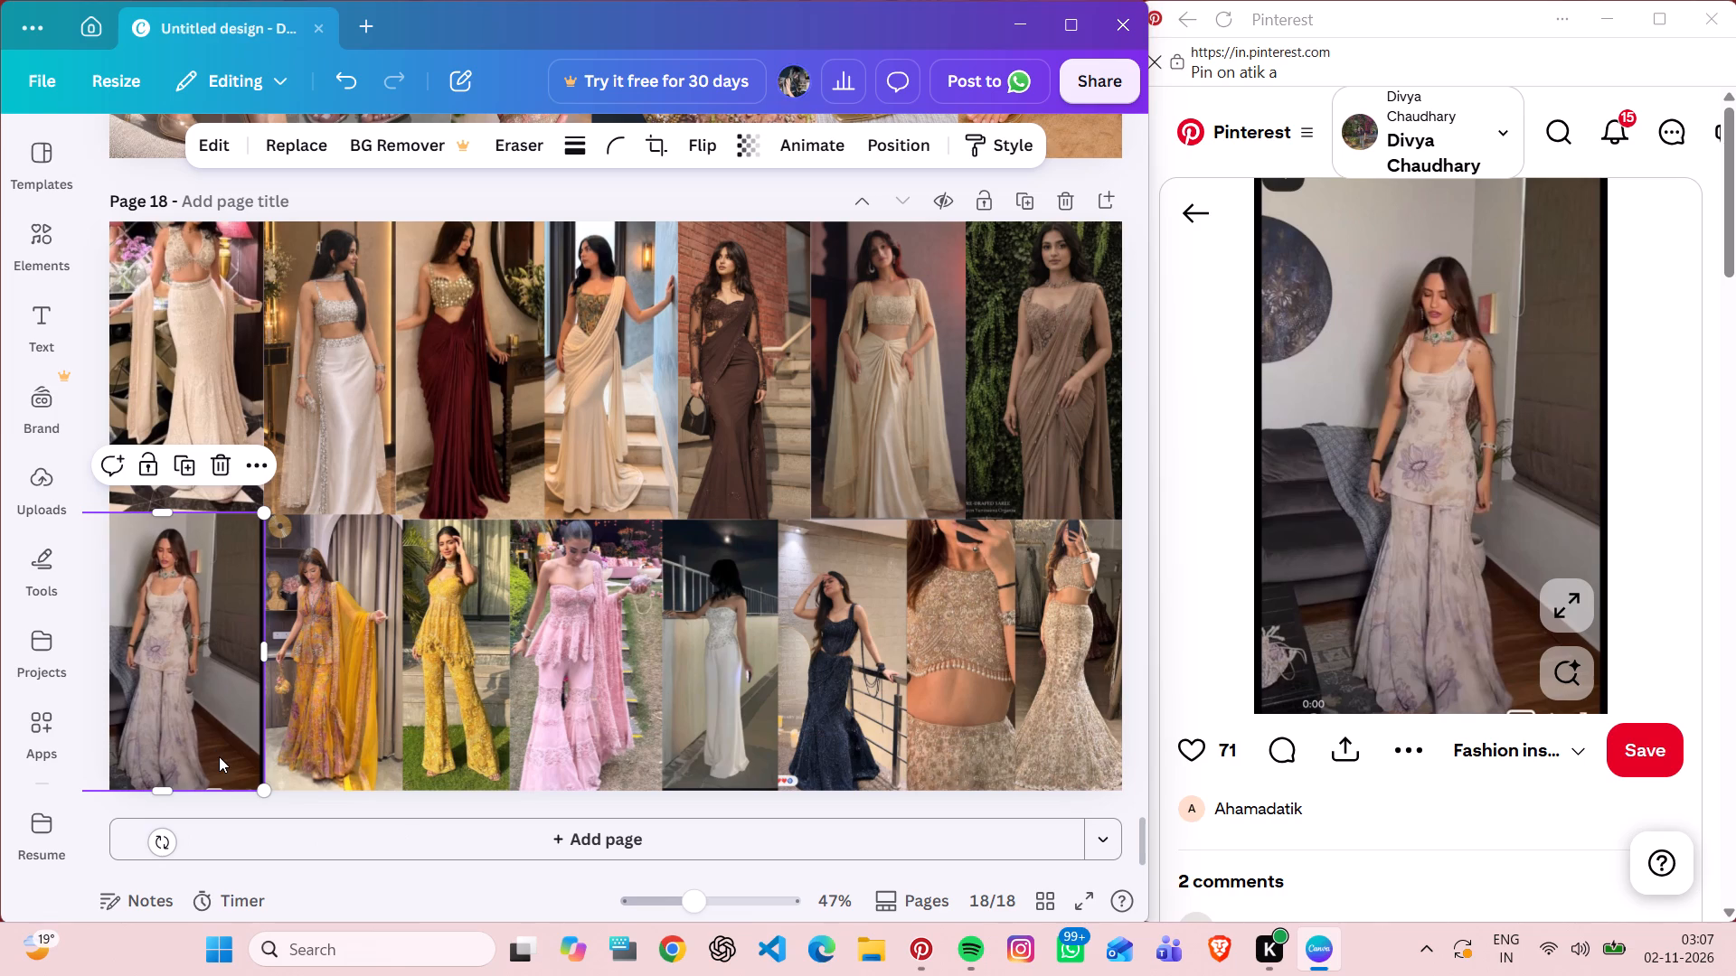
pyautogui.moveTo(260, 644); pyautogui.dragTo(248, 652)
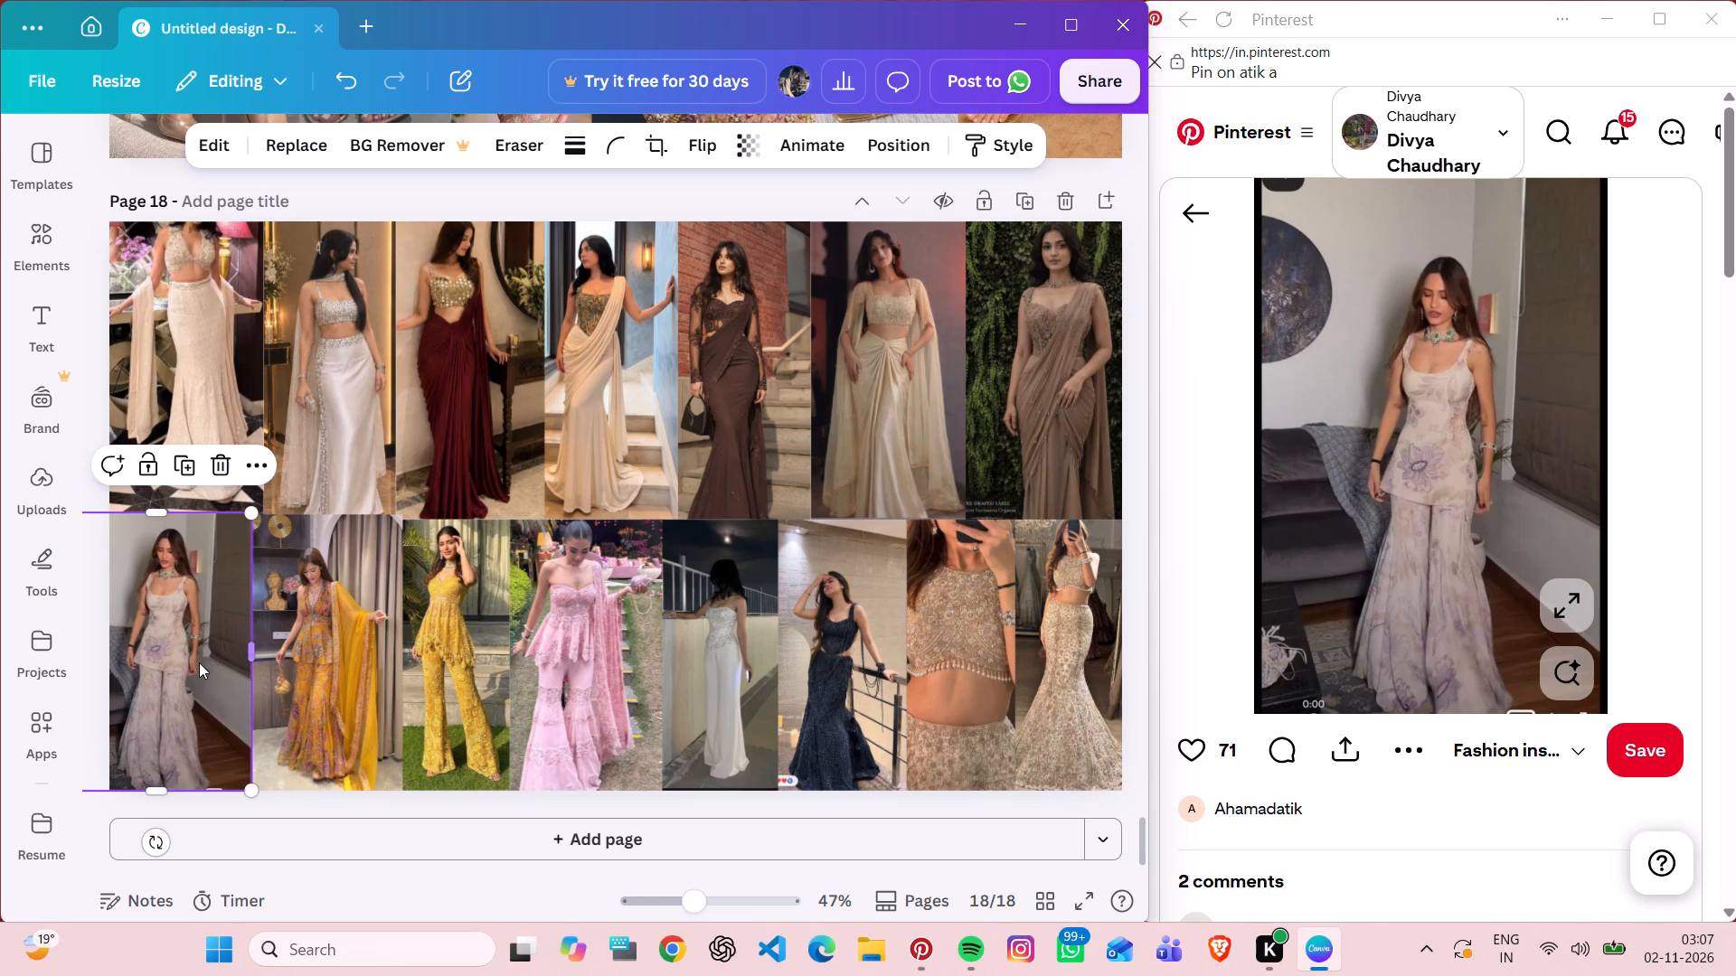
pyautogui.moveTo(193, 665); pyautogui.dragTo(207, 665)
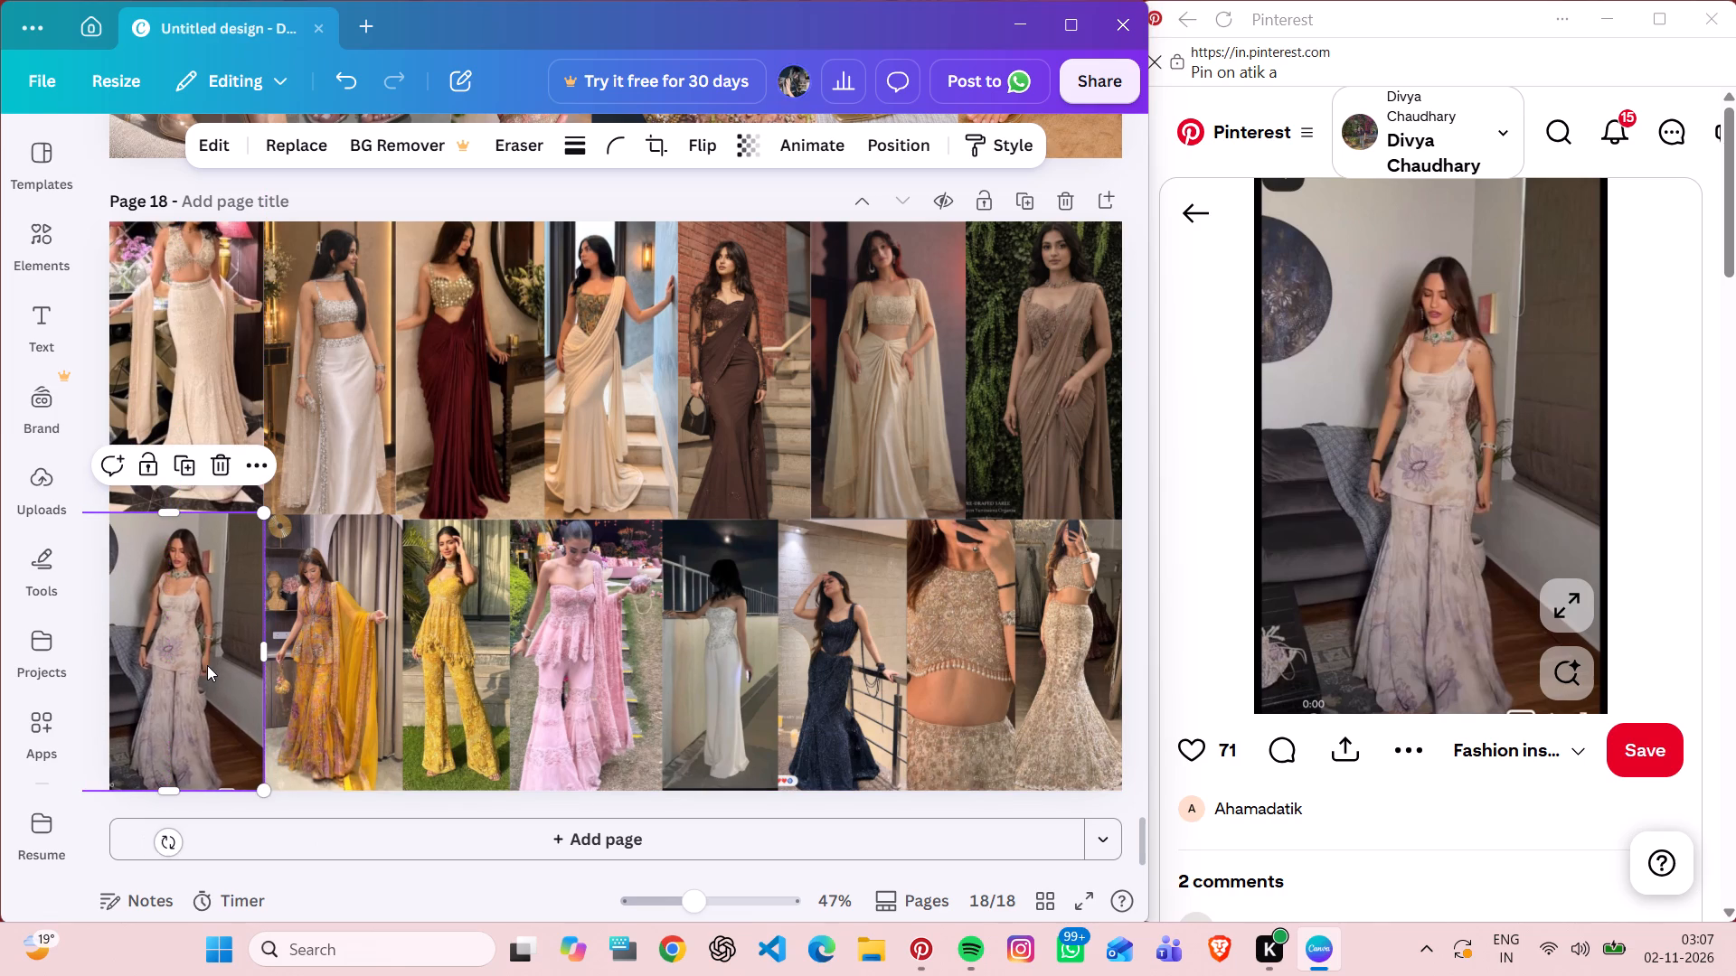
pyautogui.moveTo(256, 652); pyautogui.dragTo(248, 652)
pyautogui.moveTo(213, 658); pyautogui.dragTo(223, 658)
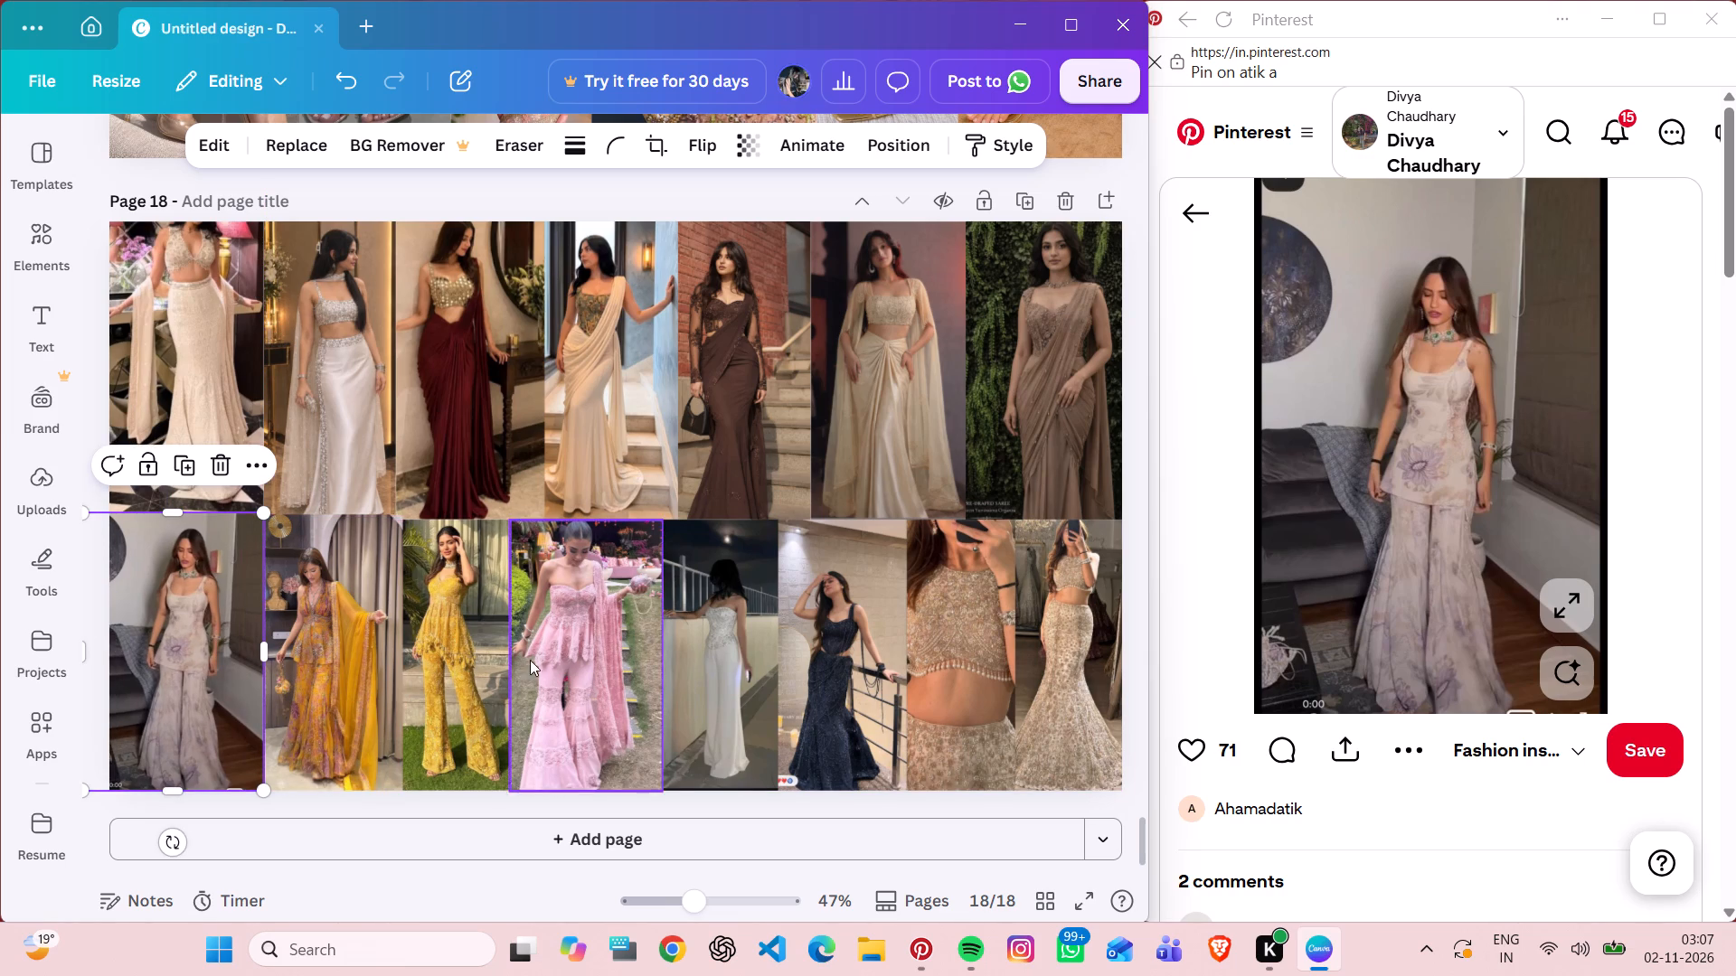
# Deselect the photos on the finished page 18 collage and save the design.
pyautogui.click(433, 465)
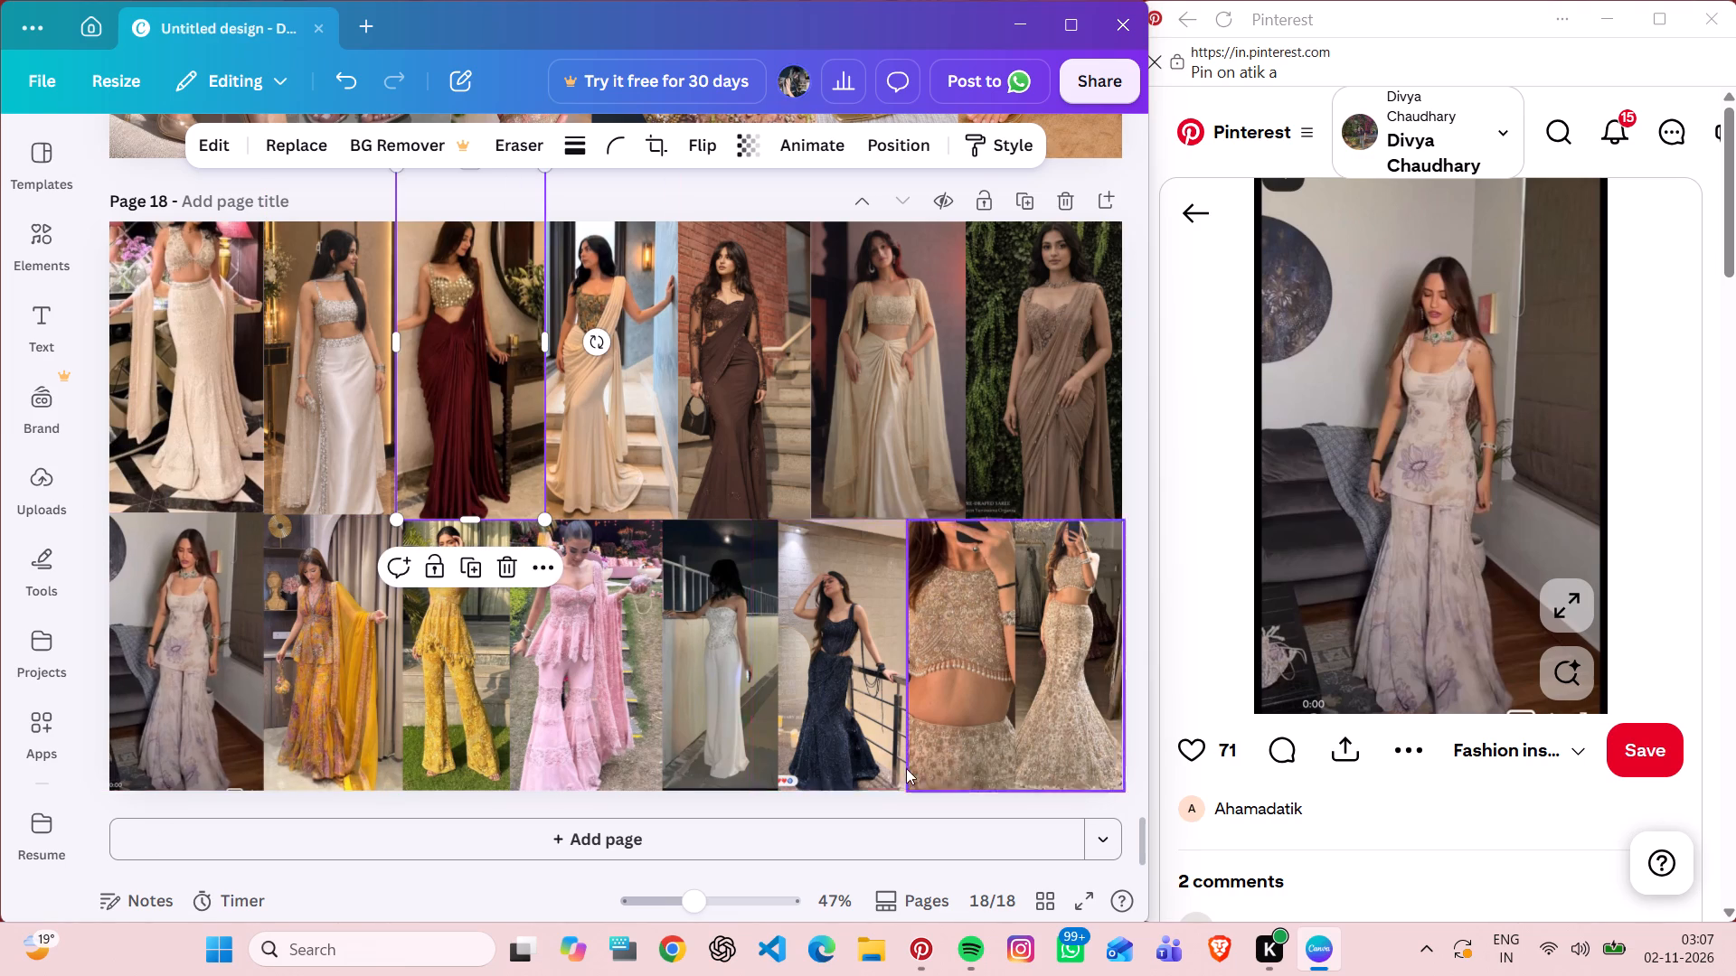
pyautogui.click(1134, 505)
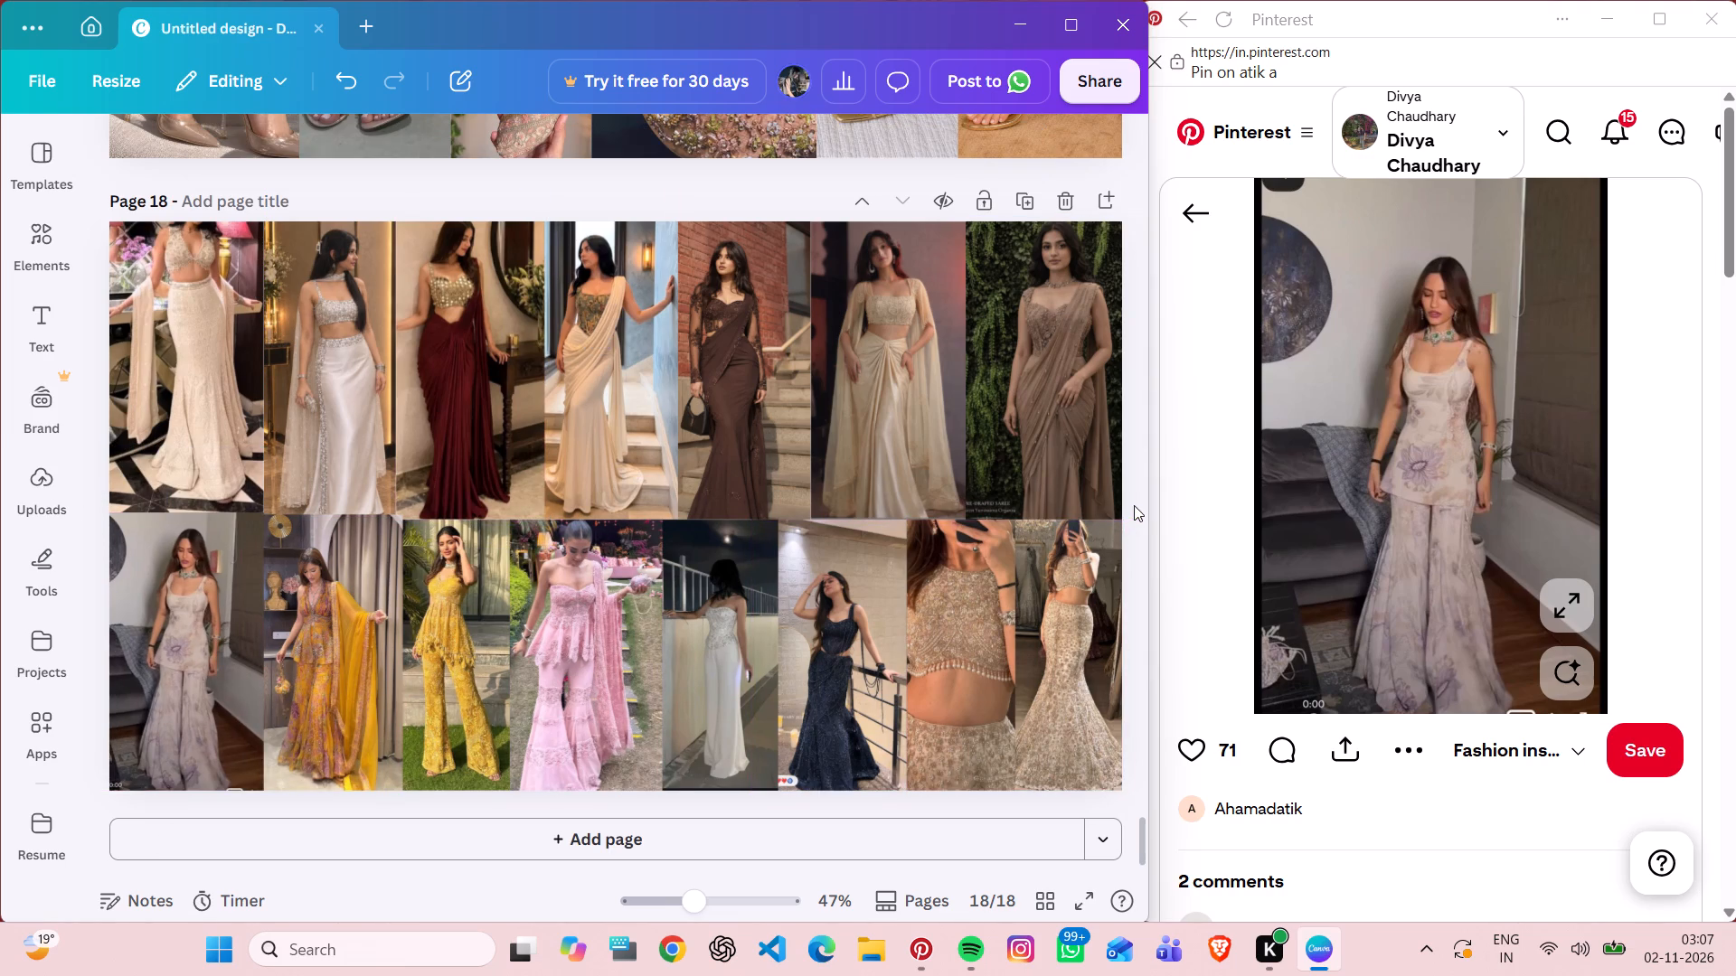
pyautogui.hotkey('ctrl', 's')
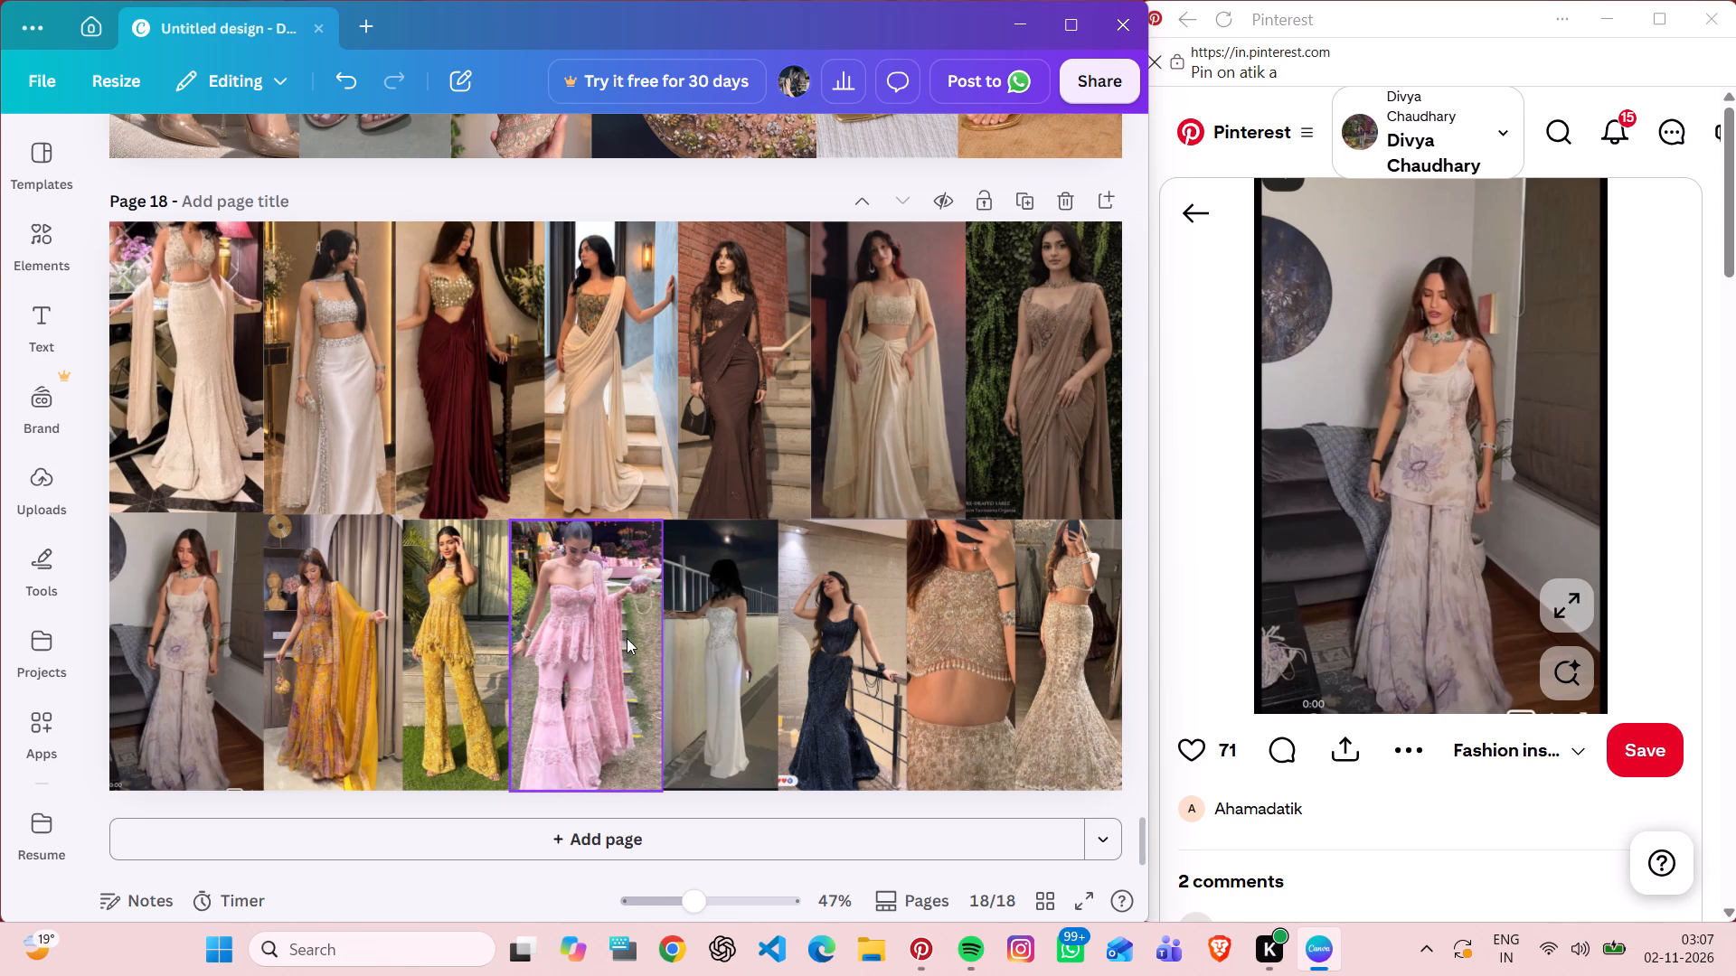
pyautogui.scroll(-4, 627, 638)
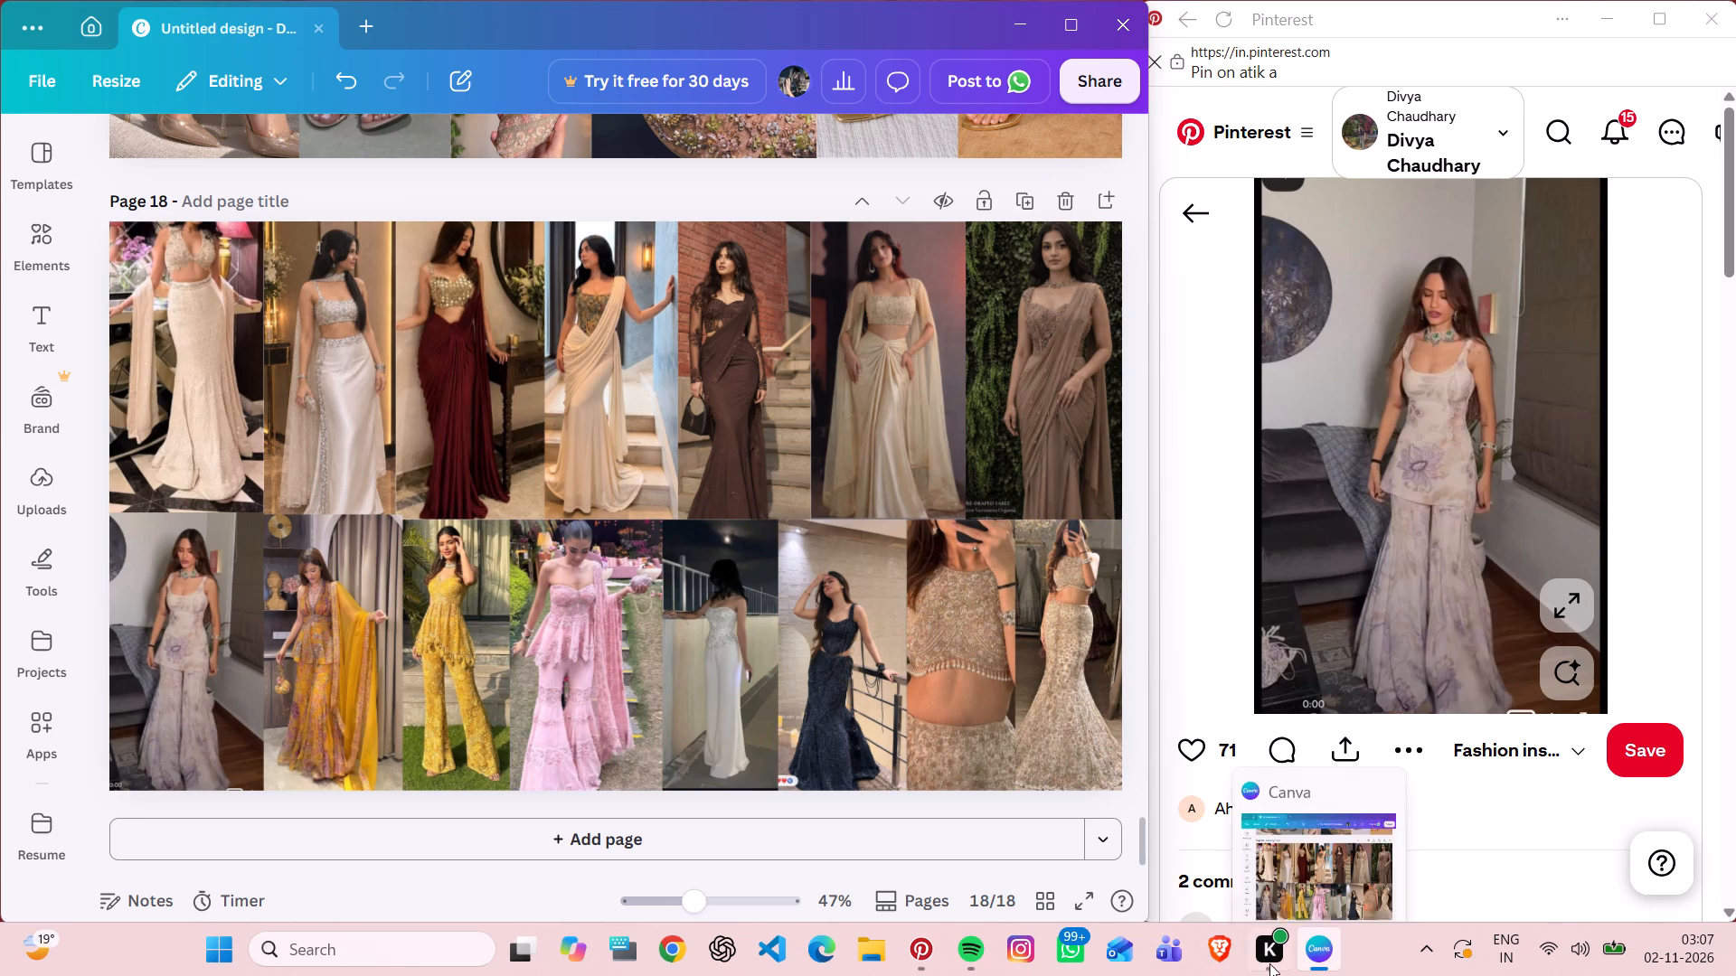